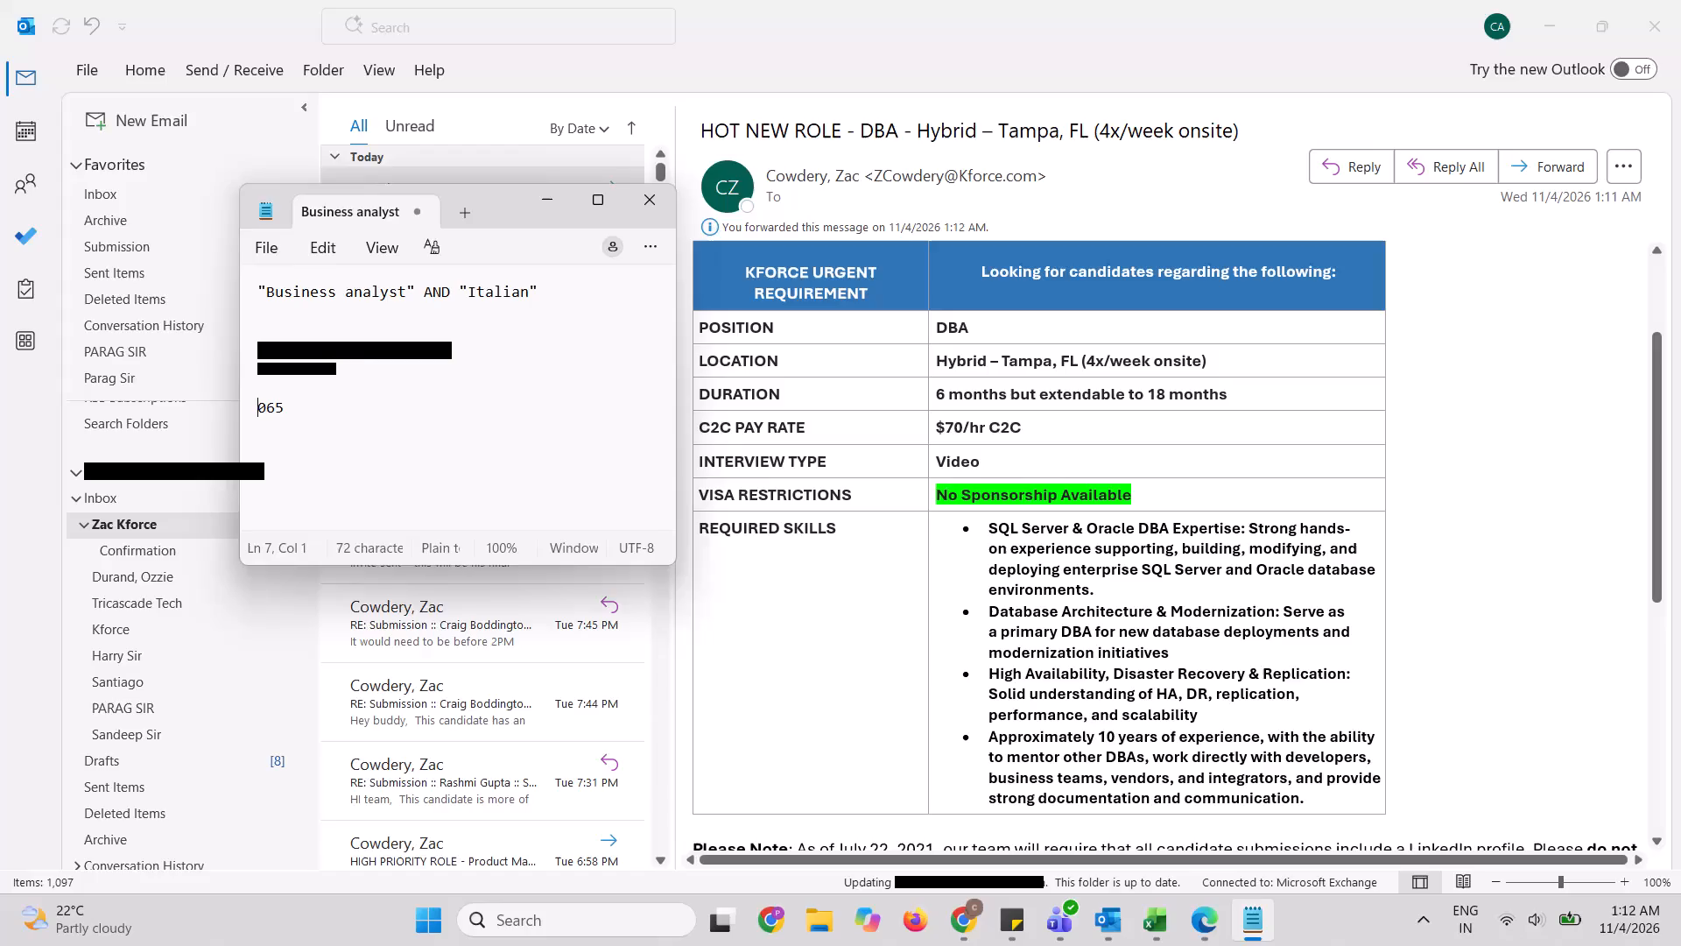
# Undo the last two edits in the Business analyst note.
pyautogui.hotkey('ctrl', 'z')
pyautogui.hotkey('ctrl', 'z')
# Start a new search string a few lines below the existing notes: "SQL" AND "Oracle" AND "DBA" AND.
pyautogui.press('Right')
pyautogui.press('Right')
pyautogui.press('Right')
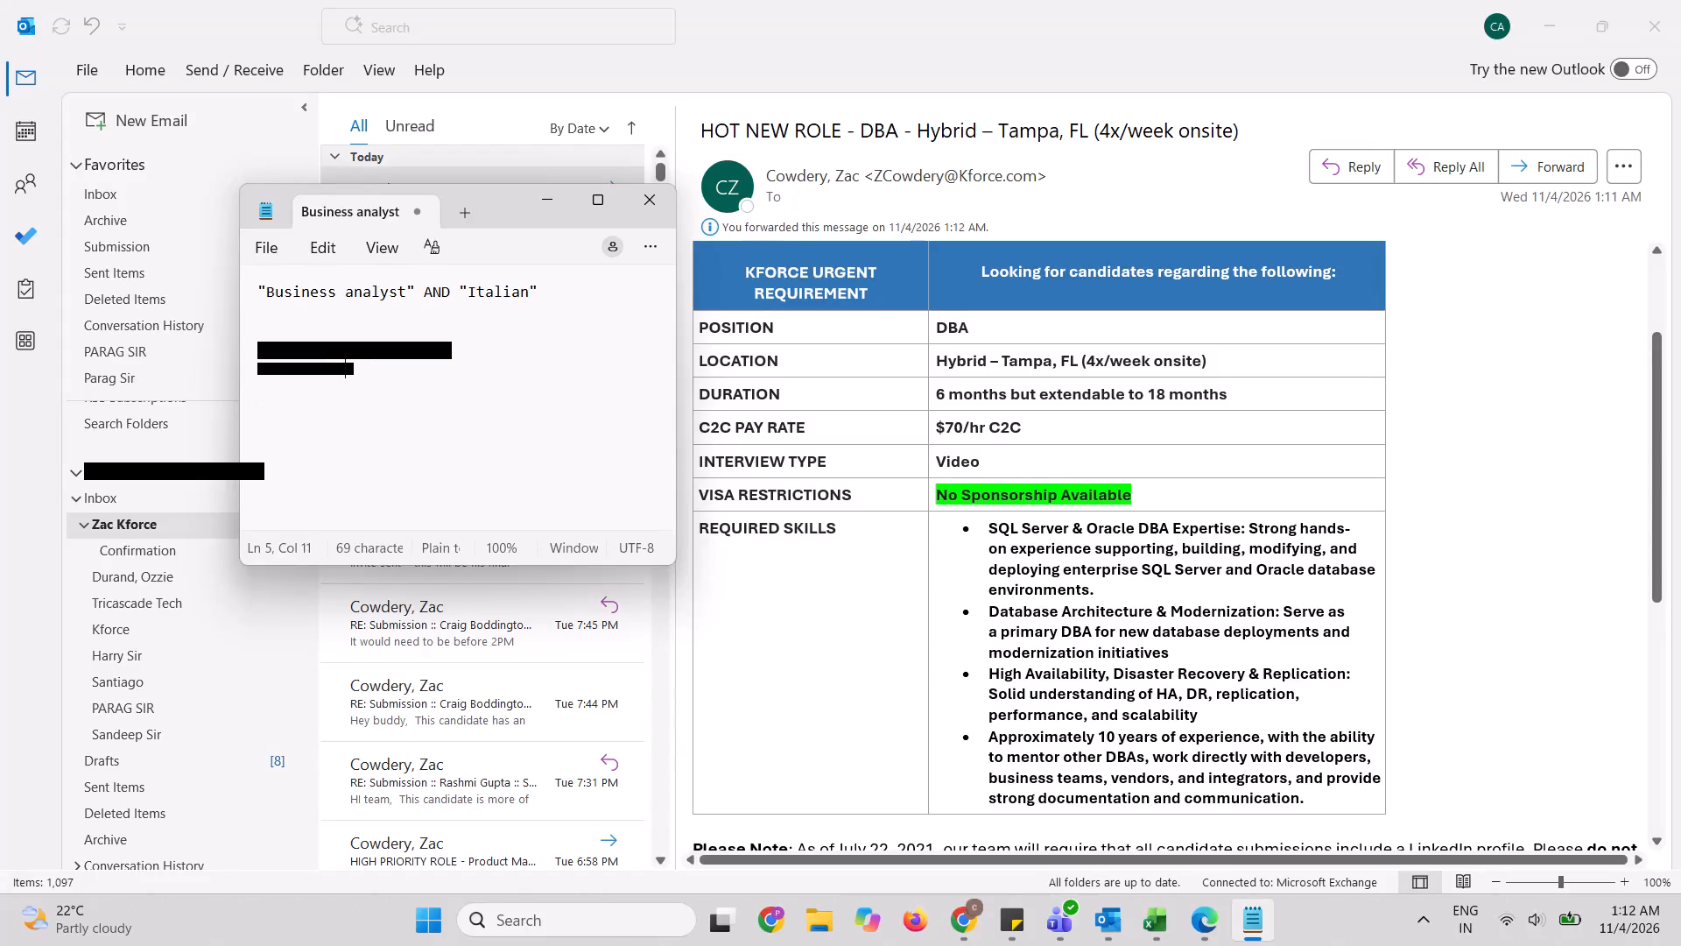
pyautogui.press('Right')
pyautogui.press('Return')
pyautogui.press('Return')
pyautogui.press('Return')
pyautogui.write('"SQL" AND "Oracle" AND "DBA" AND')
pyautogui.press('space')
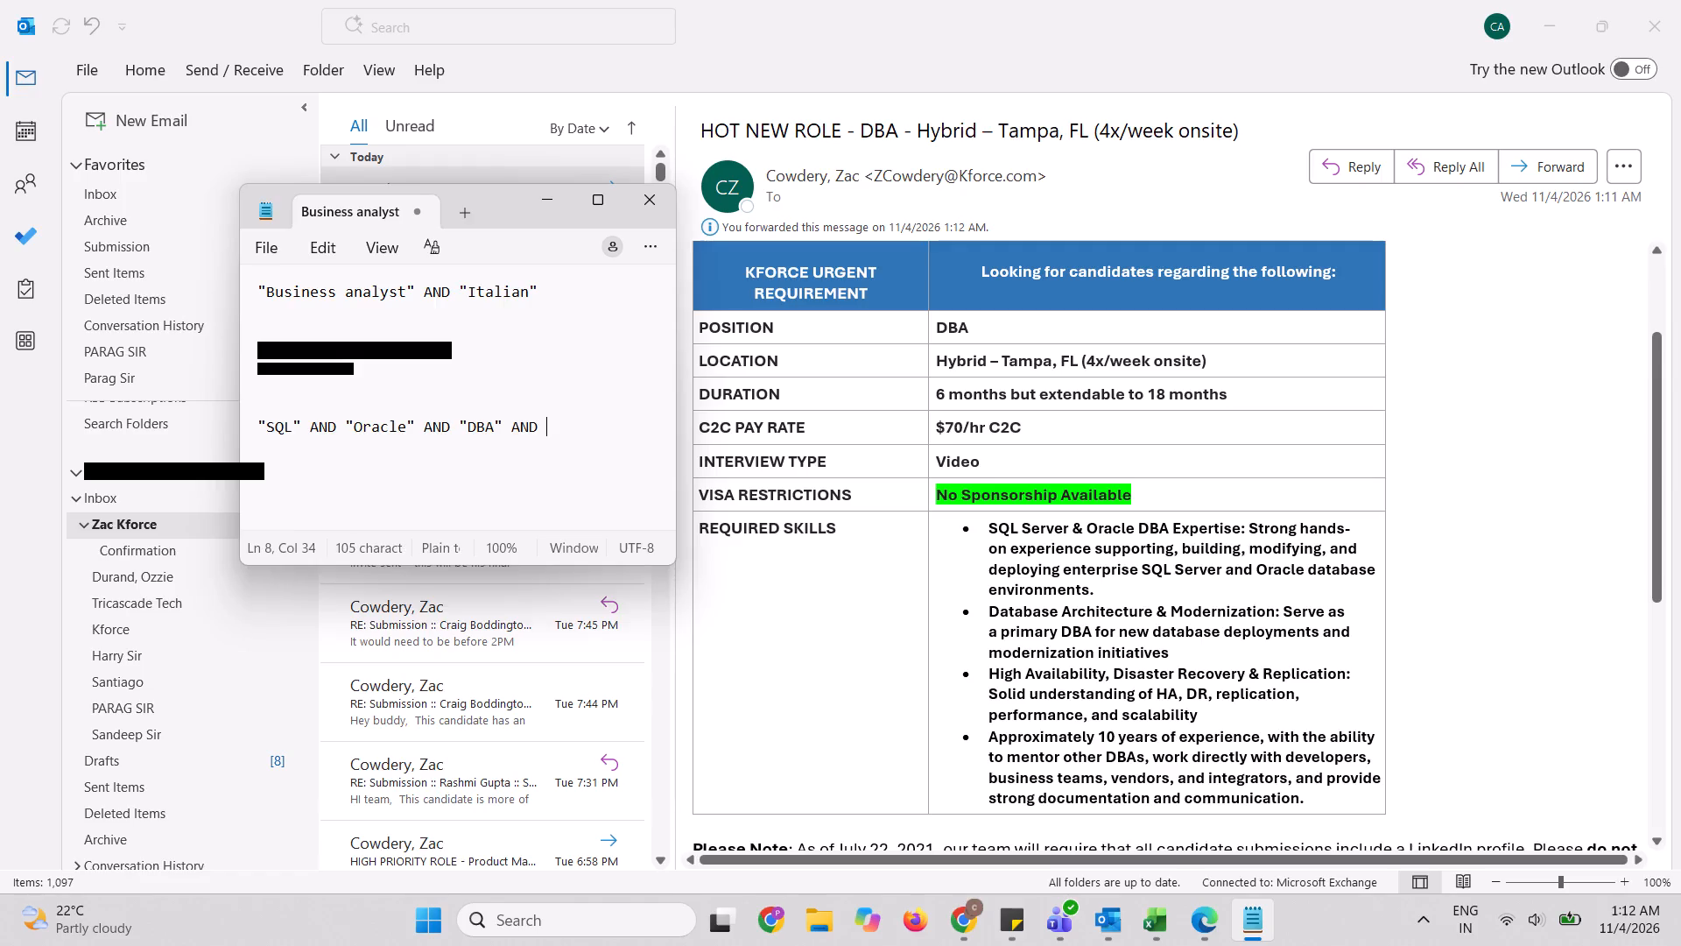
# Complete the search string with "Database" as its last term, leaving no trailing AND.
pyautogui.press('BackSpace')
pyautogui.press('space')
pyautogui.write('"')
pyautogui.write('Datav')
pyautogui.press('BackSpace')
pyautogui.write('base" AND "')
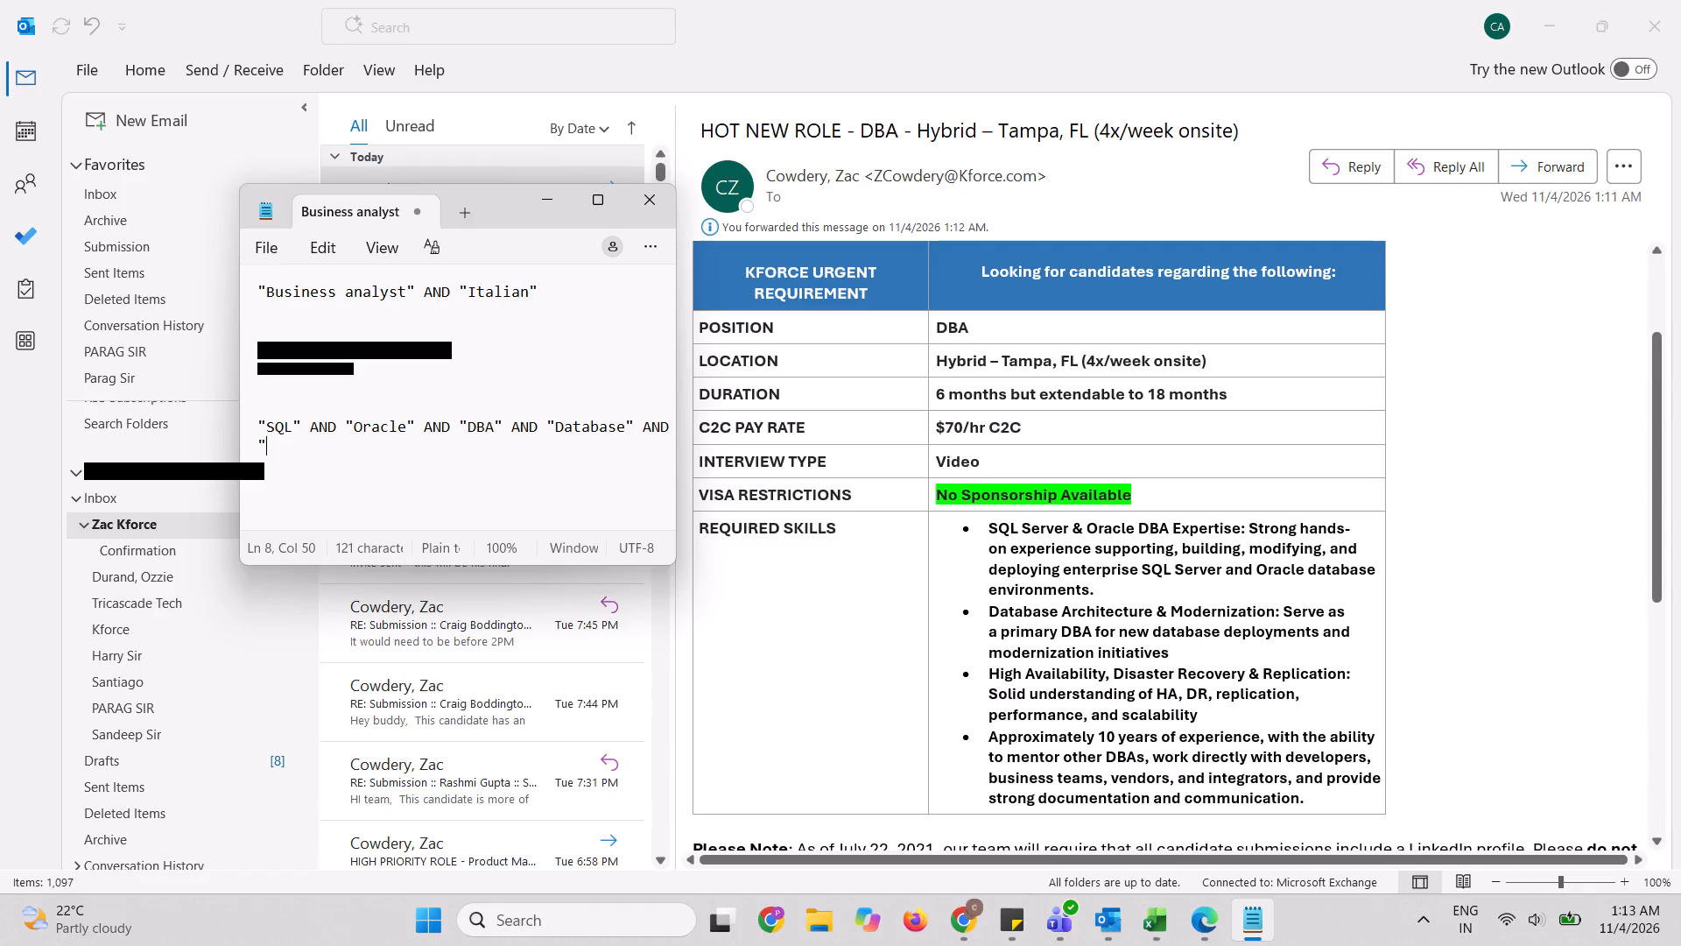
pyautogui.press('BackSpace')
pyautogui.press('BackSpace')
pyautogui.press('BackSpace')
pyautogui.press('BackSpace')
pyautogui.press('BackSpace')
# Copy the whole DBA search string line from the note.
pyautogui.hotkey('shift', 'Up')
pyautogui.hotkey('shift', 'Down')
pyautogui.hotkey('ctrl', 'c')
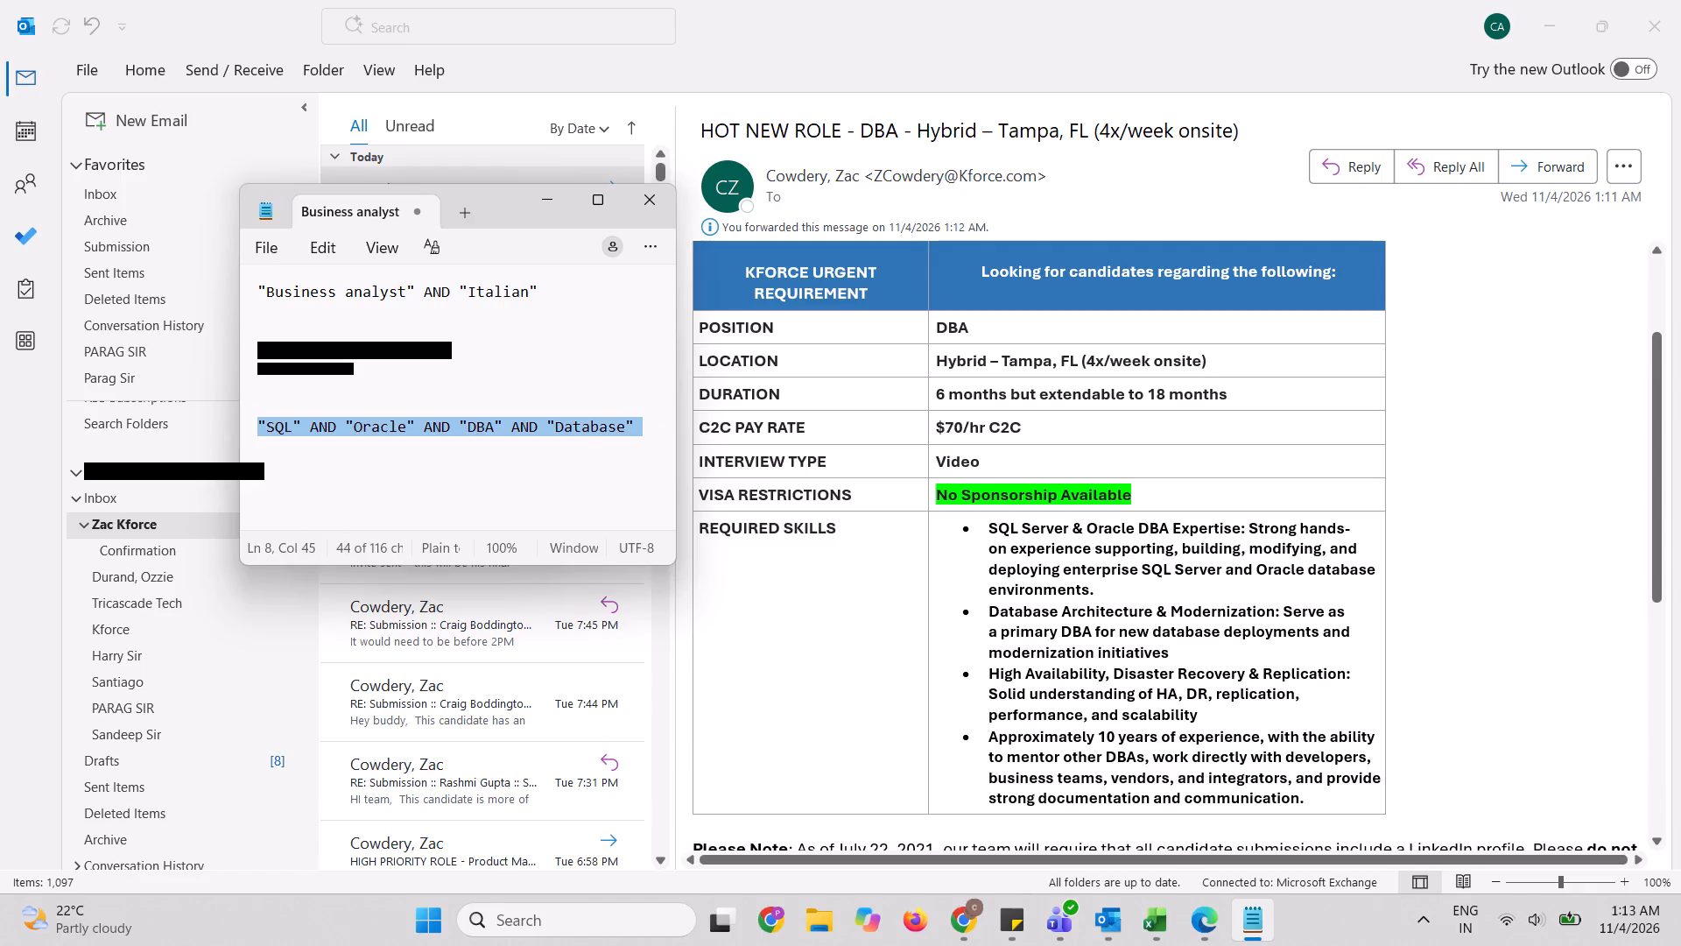
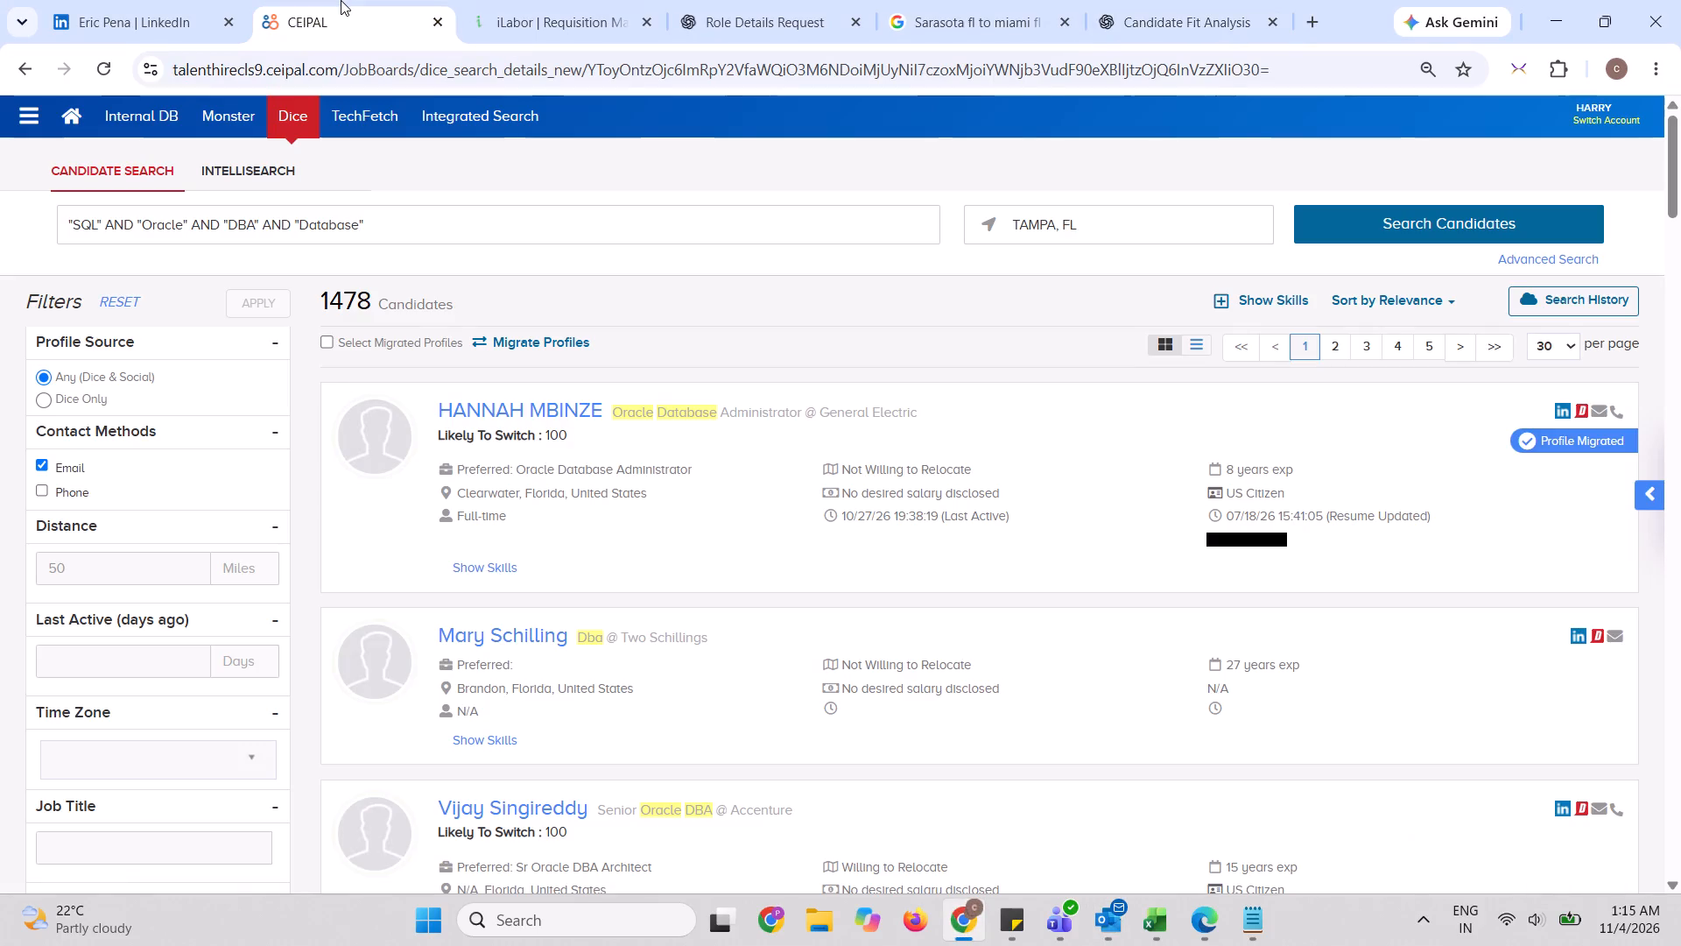
# Filter the Dice results for the Tampa DBA search to candidates last active within 180 days.
pyautogui.click(75, 657)
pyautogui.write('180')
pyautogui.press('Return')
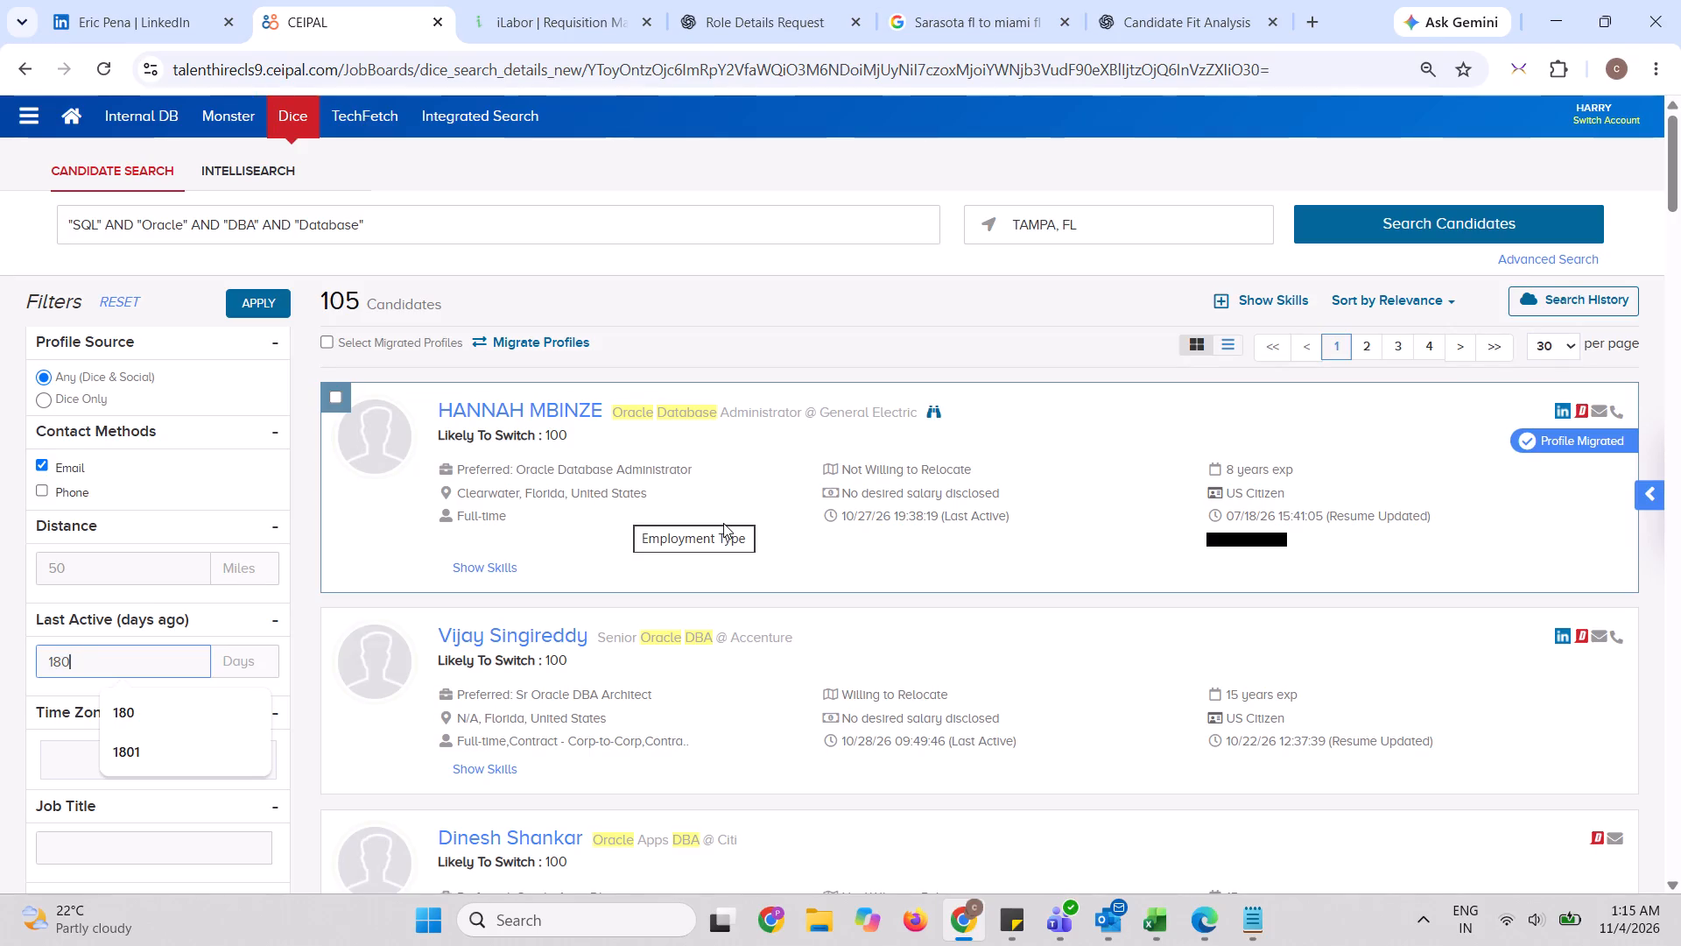
# Open the profile of the first candidate, the Oracle Database Administrator at General Electric, and copy the candidate's full name from the results.
pyautogui.click(934, 415)
pyautogui.moveTo(407, 408); pyautogui.dragTo(596, 401)
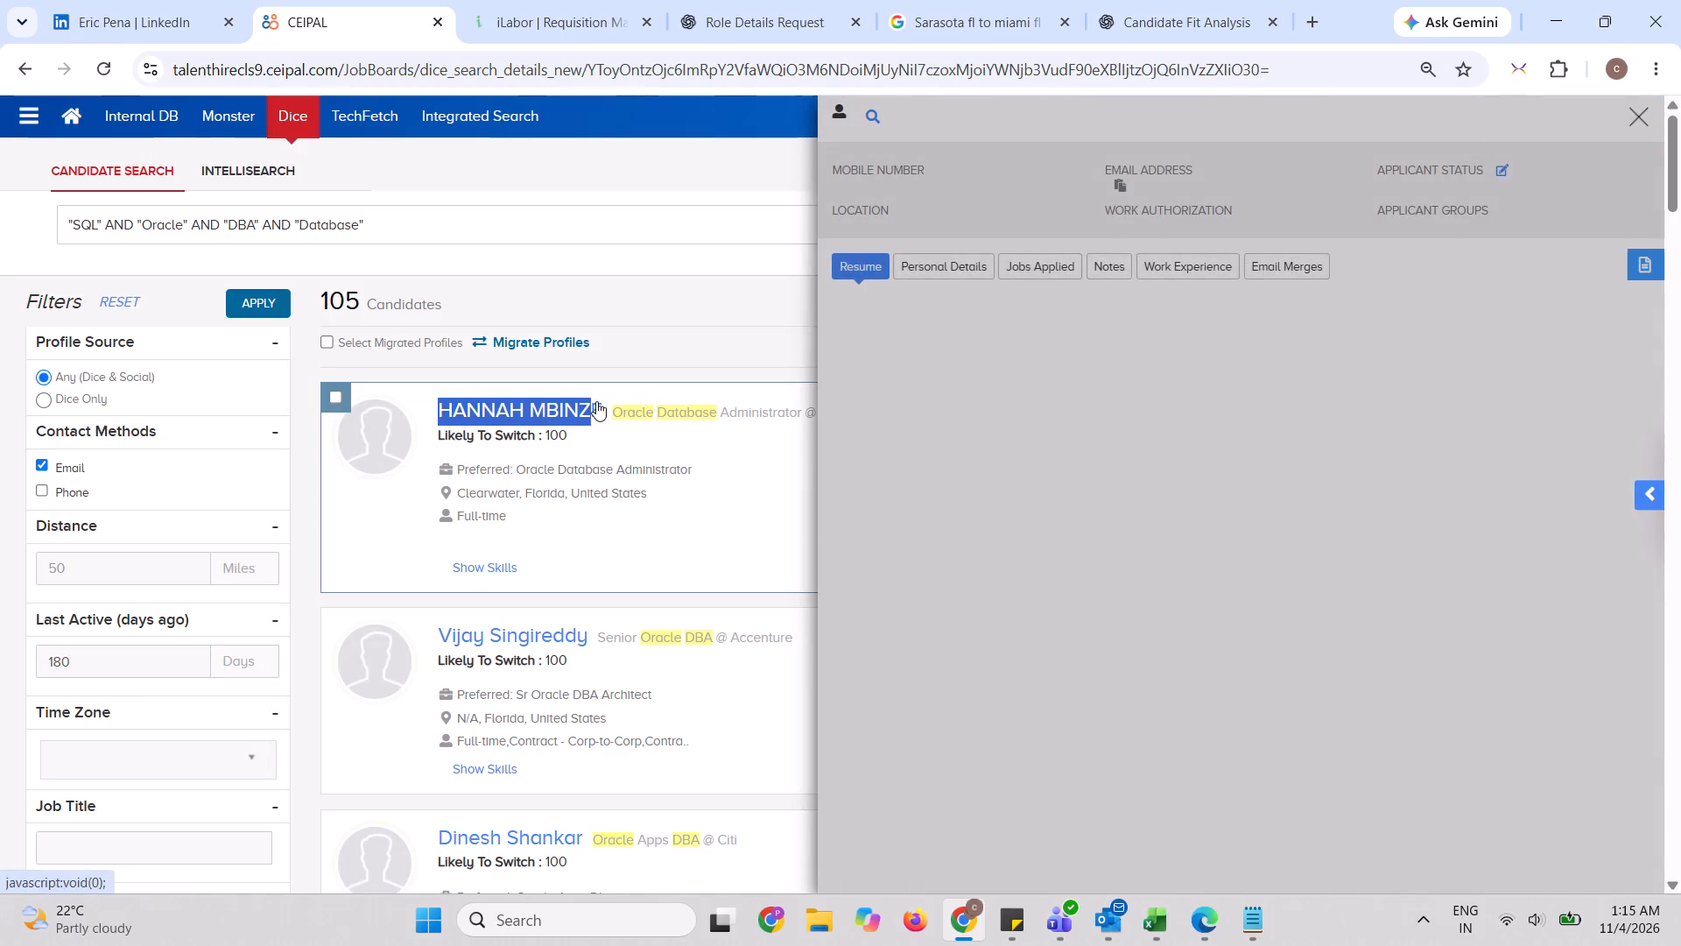
pyautogui.hotkey('shift', 'Right')
pyautogui.hotkey('ctrl', 'c')
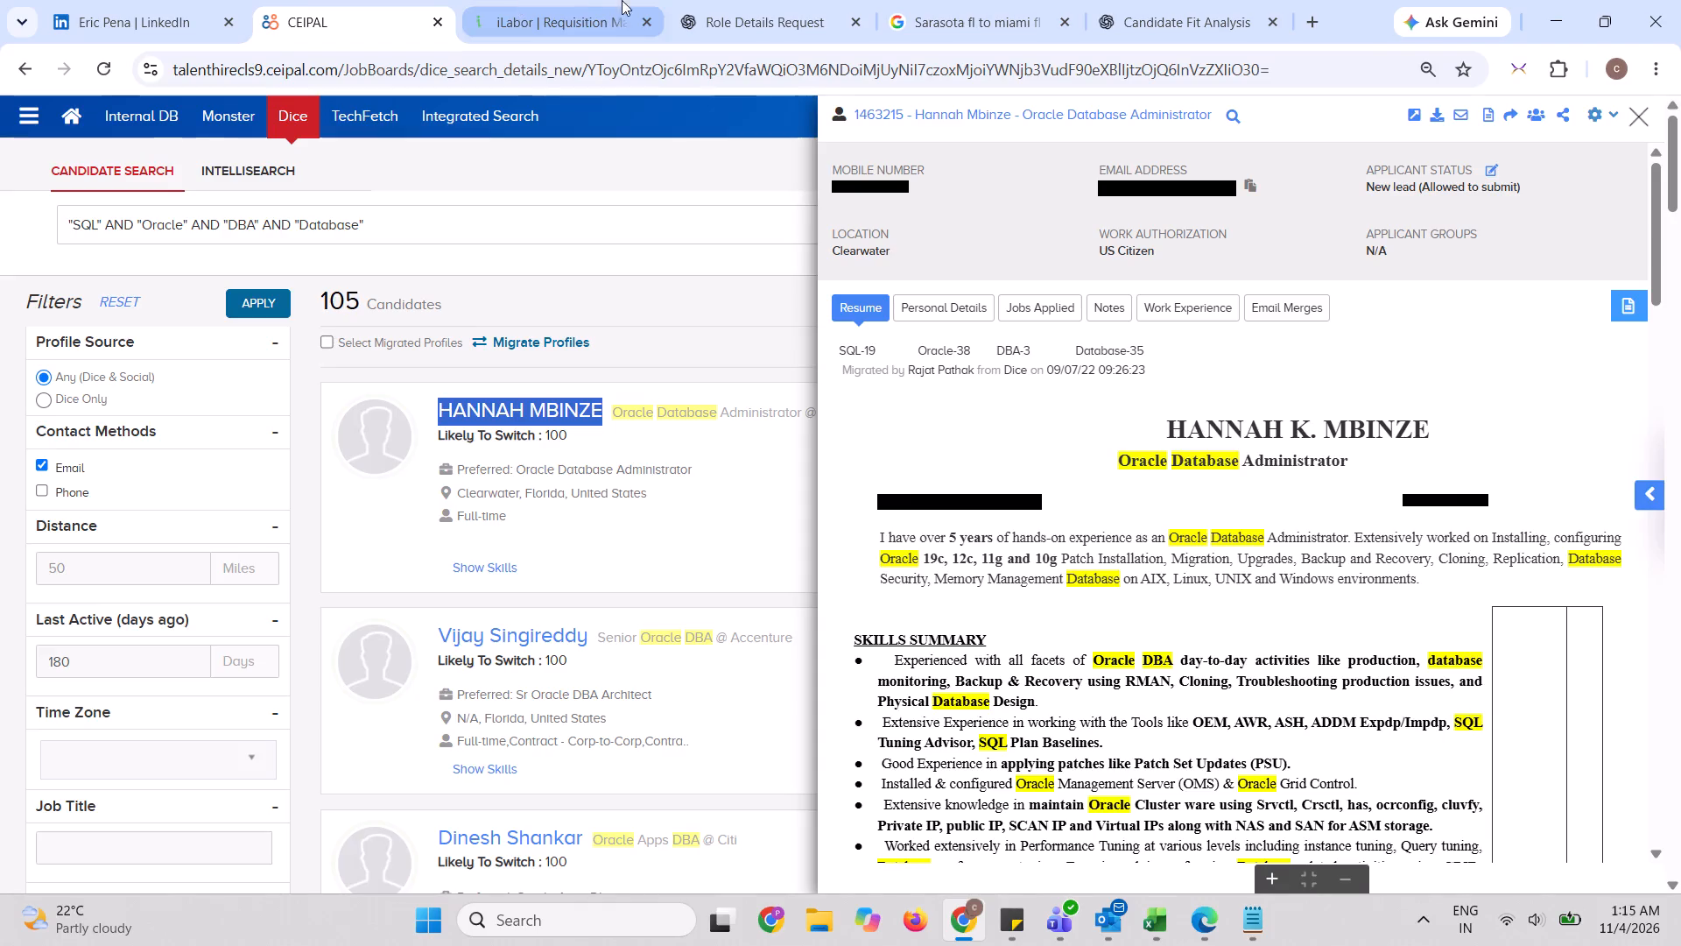
# Open LinkedIn in a new browser tab and place it directly after the CEIPAL tab.
pyautogui.click(278, 0)
pyautogui.click(1309, 22)
pyautogui.press('l')
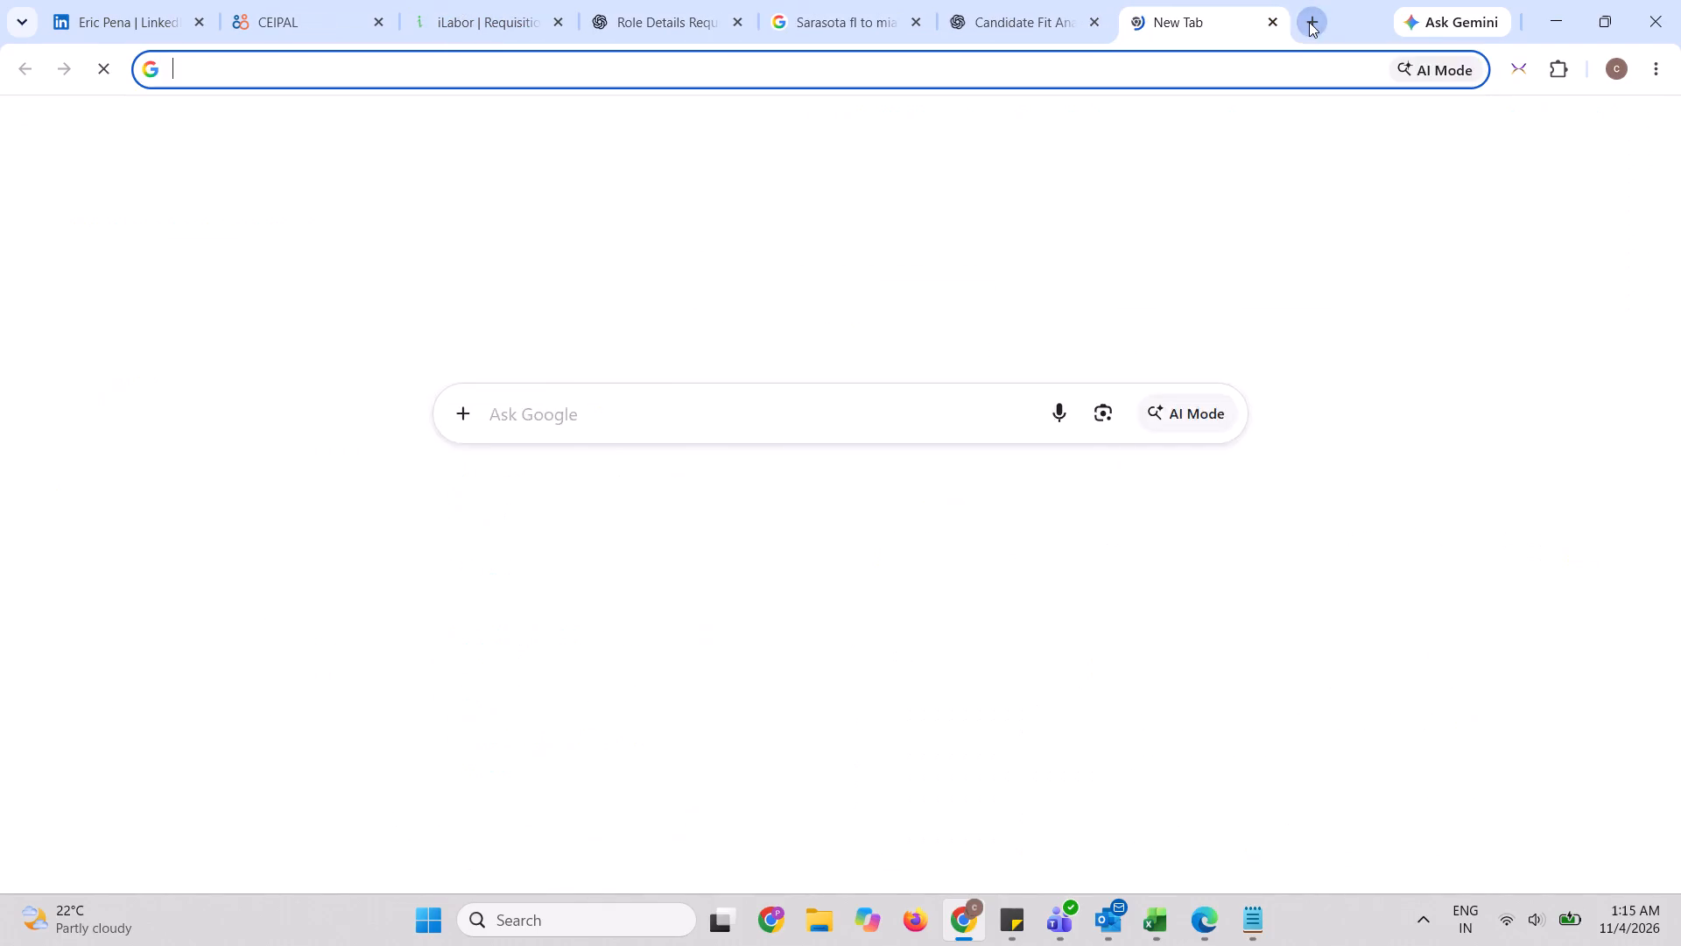
pyautogui.press('Return')
pyautogui.moveTo(1185, 0); pyautogui.dragTo(558, 0)
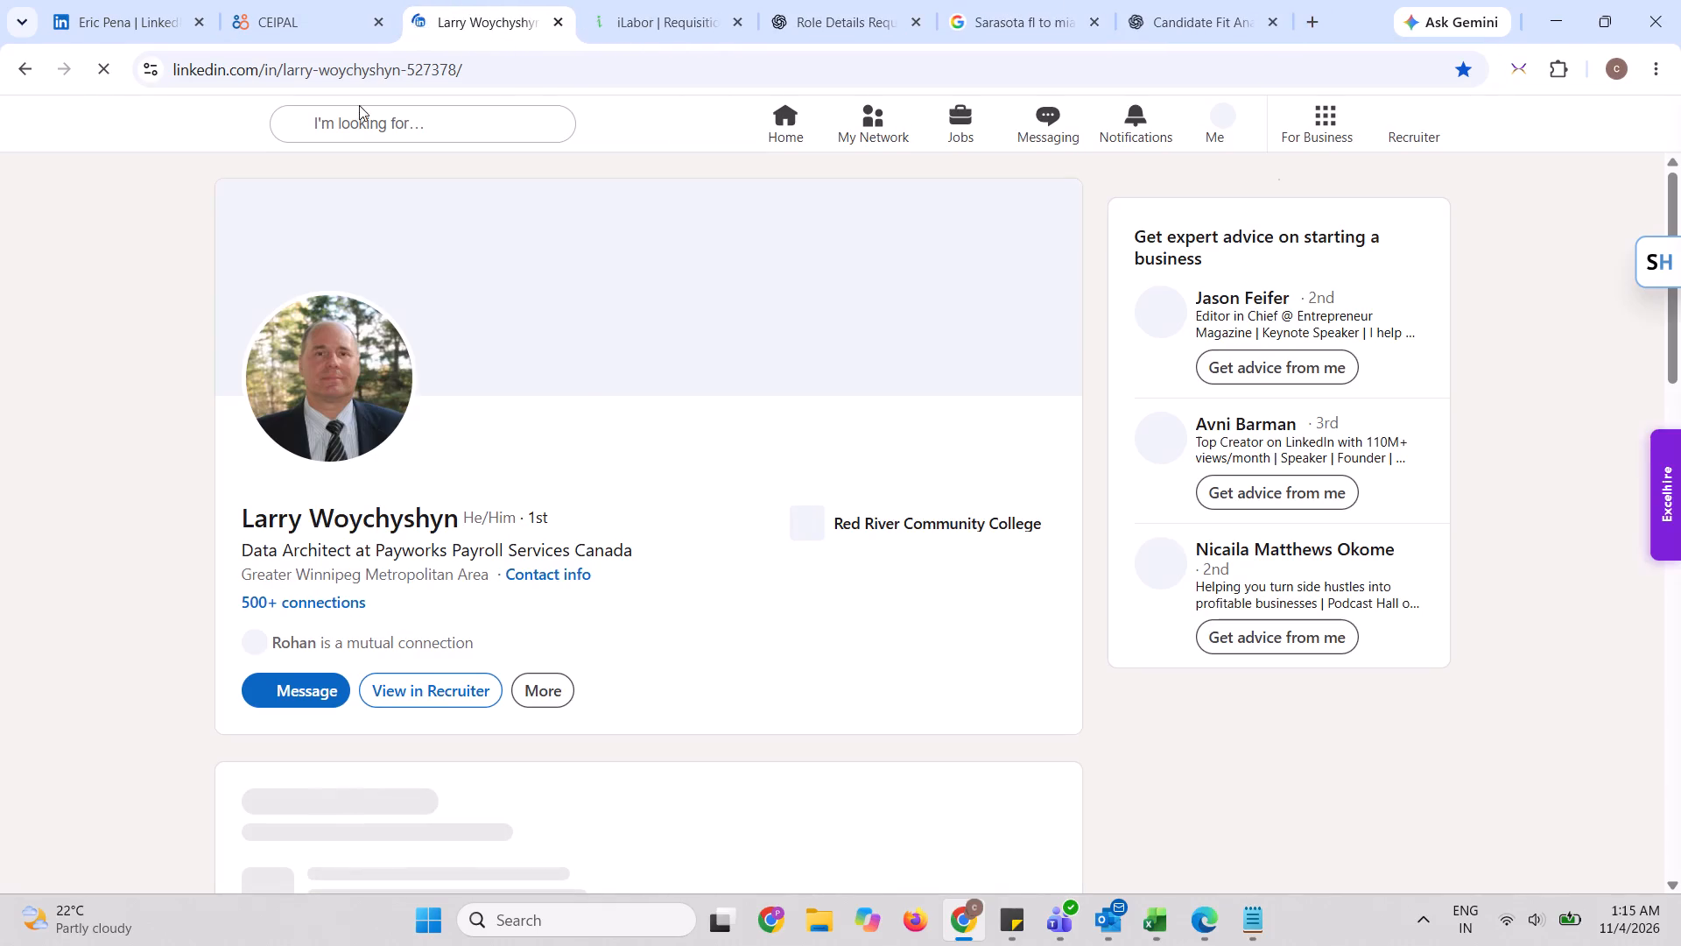
# Search LinkedIn for the copied name of the Clearwater Oracle Database Administrator, then open and review the matching profile.
pyautogui.click(391, 128)
pyautogui.hotkey('ctrl', 'v')
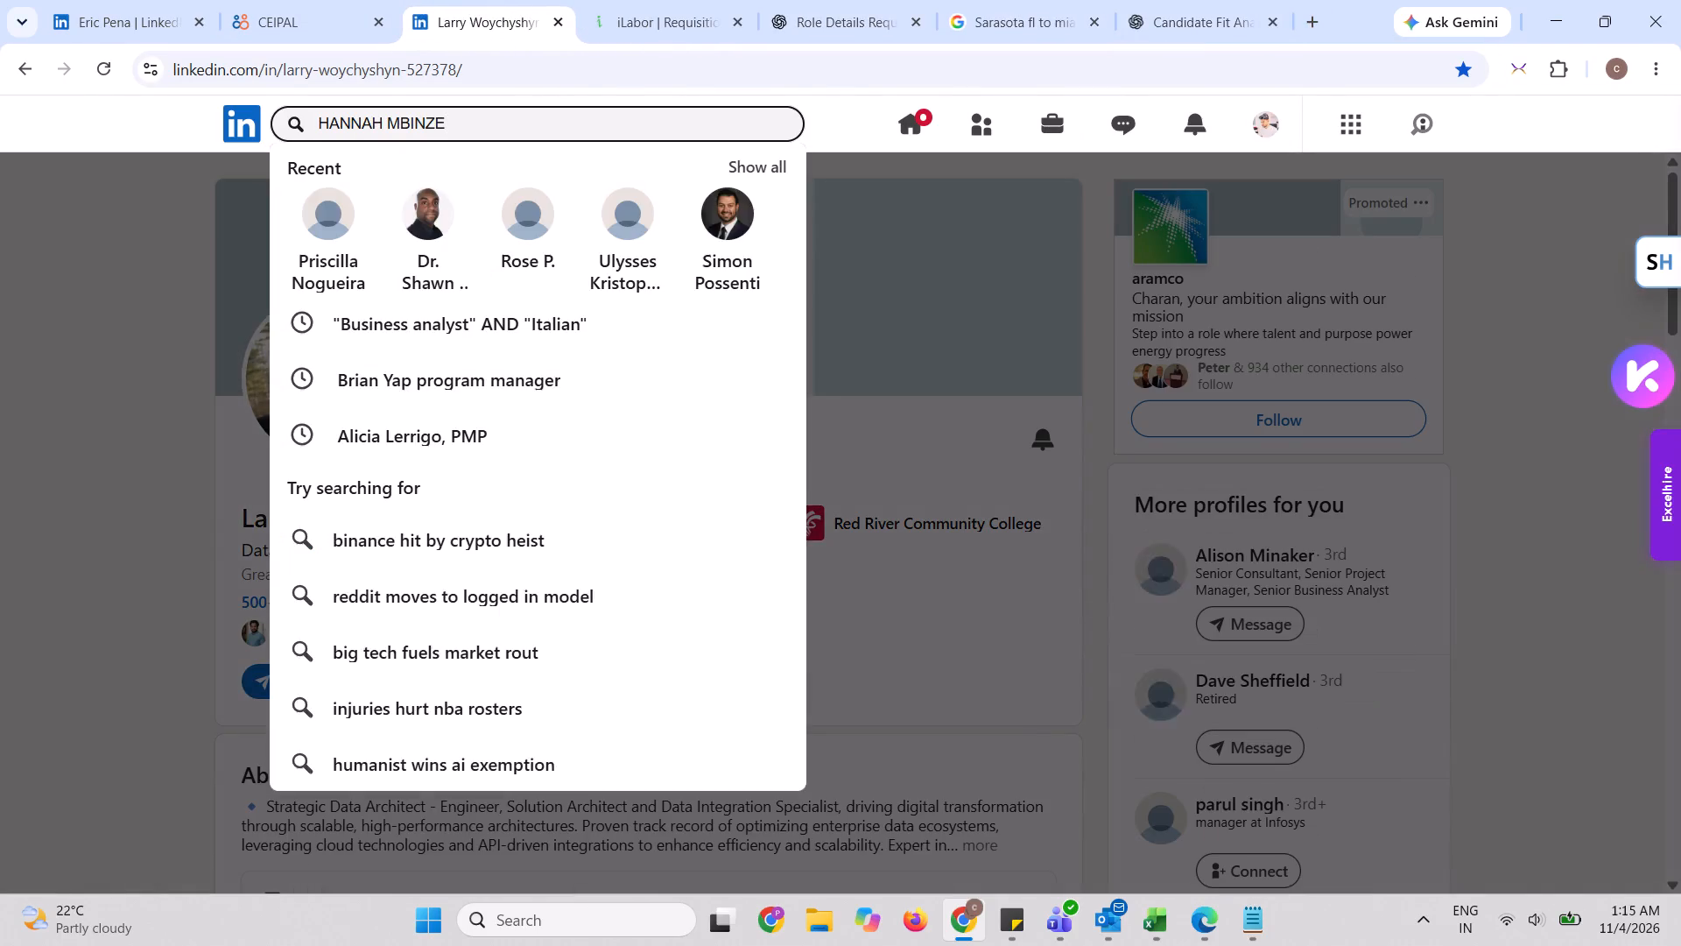
pyautogui.click(453, 171)
pyautogui.click(170, 349)
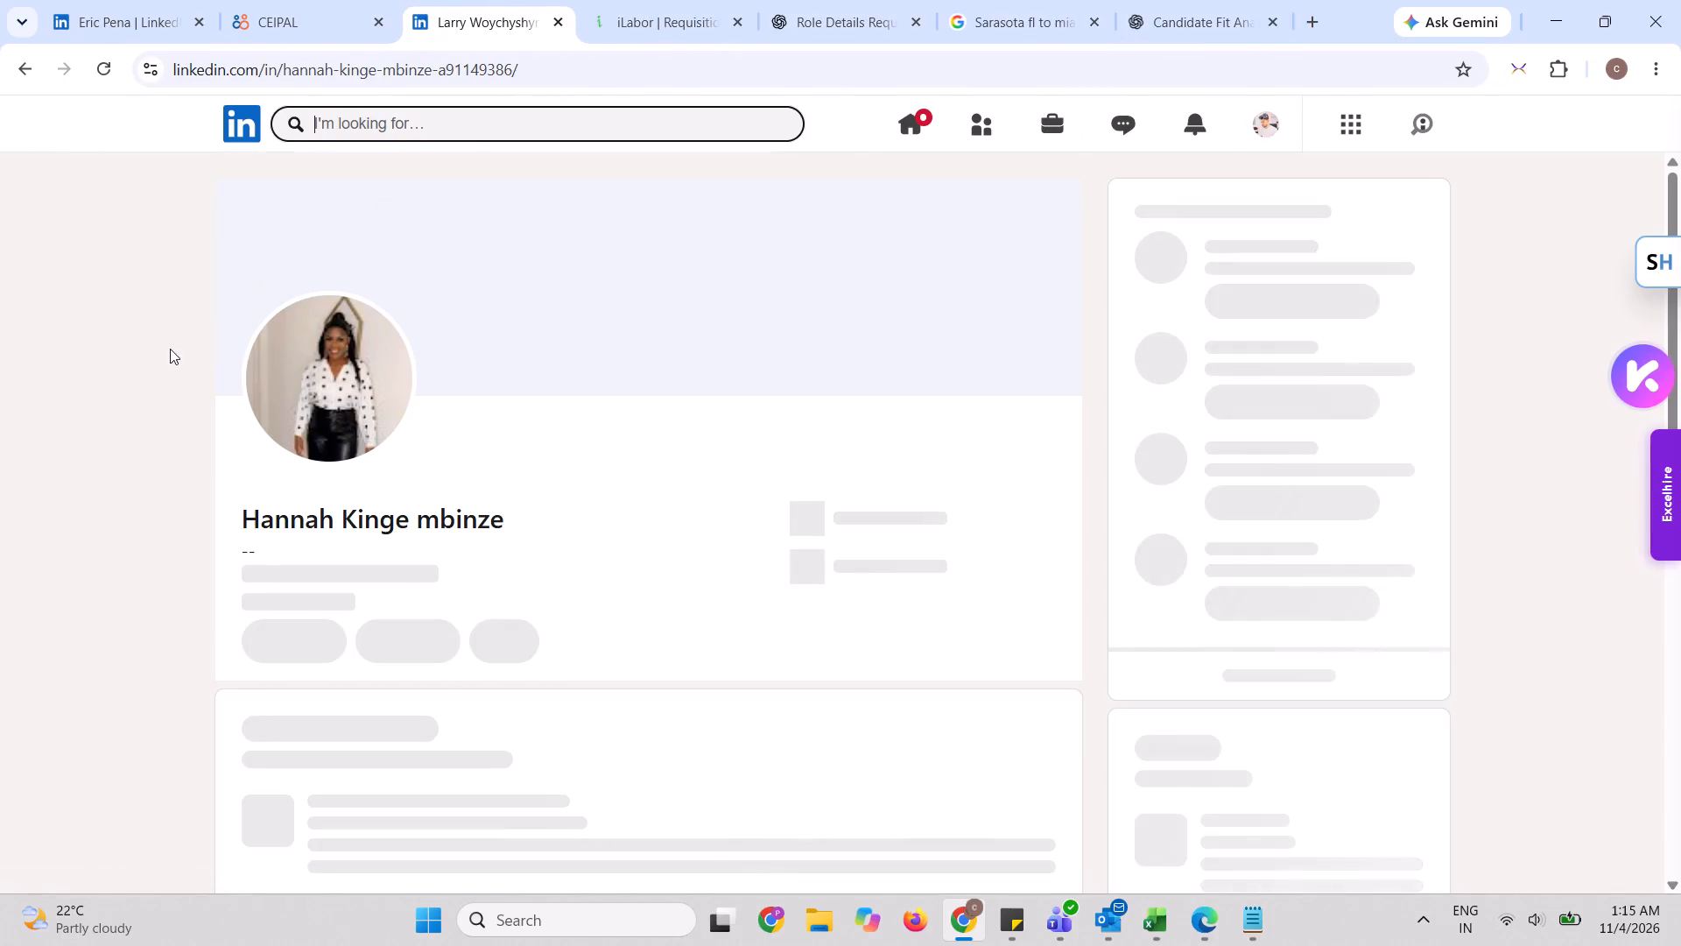
pyautogui.scroll(-1, 170, 349)
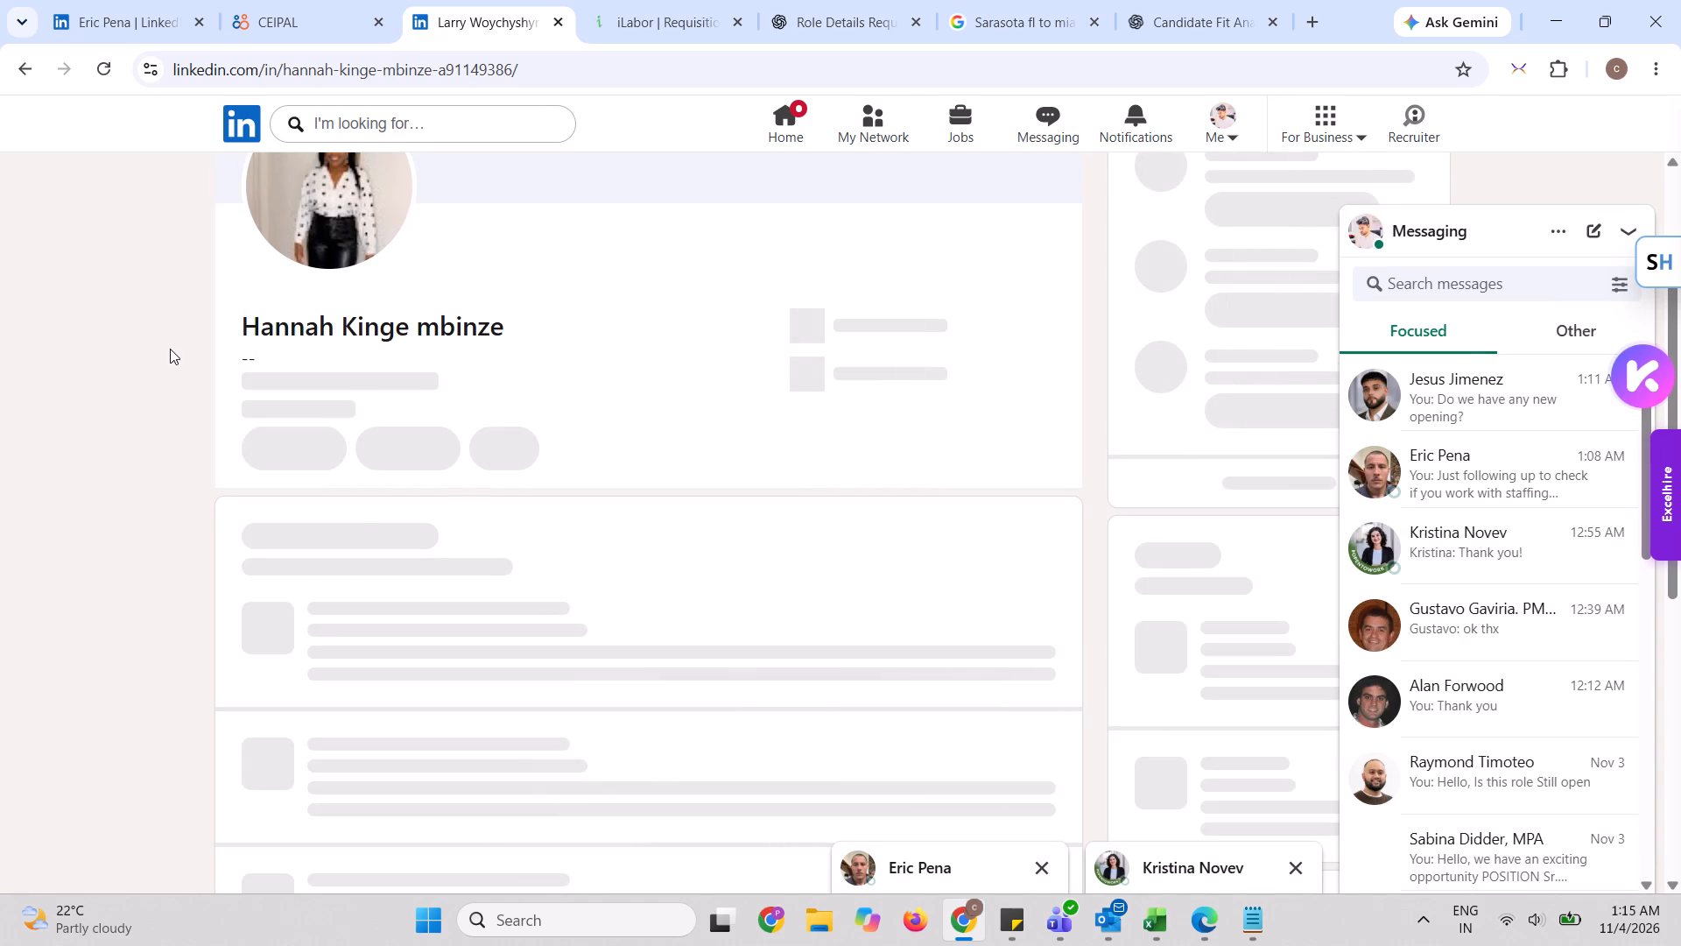
pyautogui.scroll(-2, 170, 349)
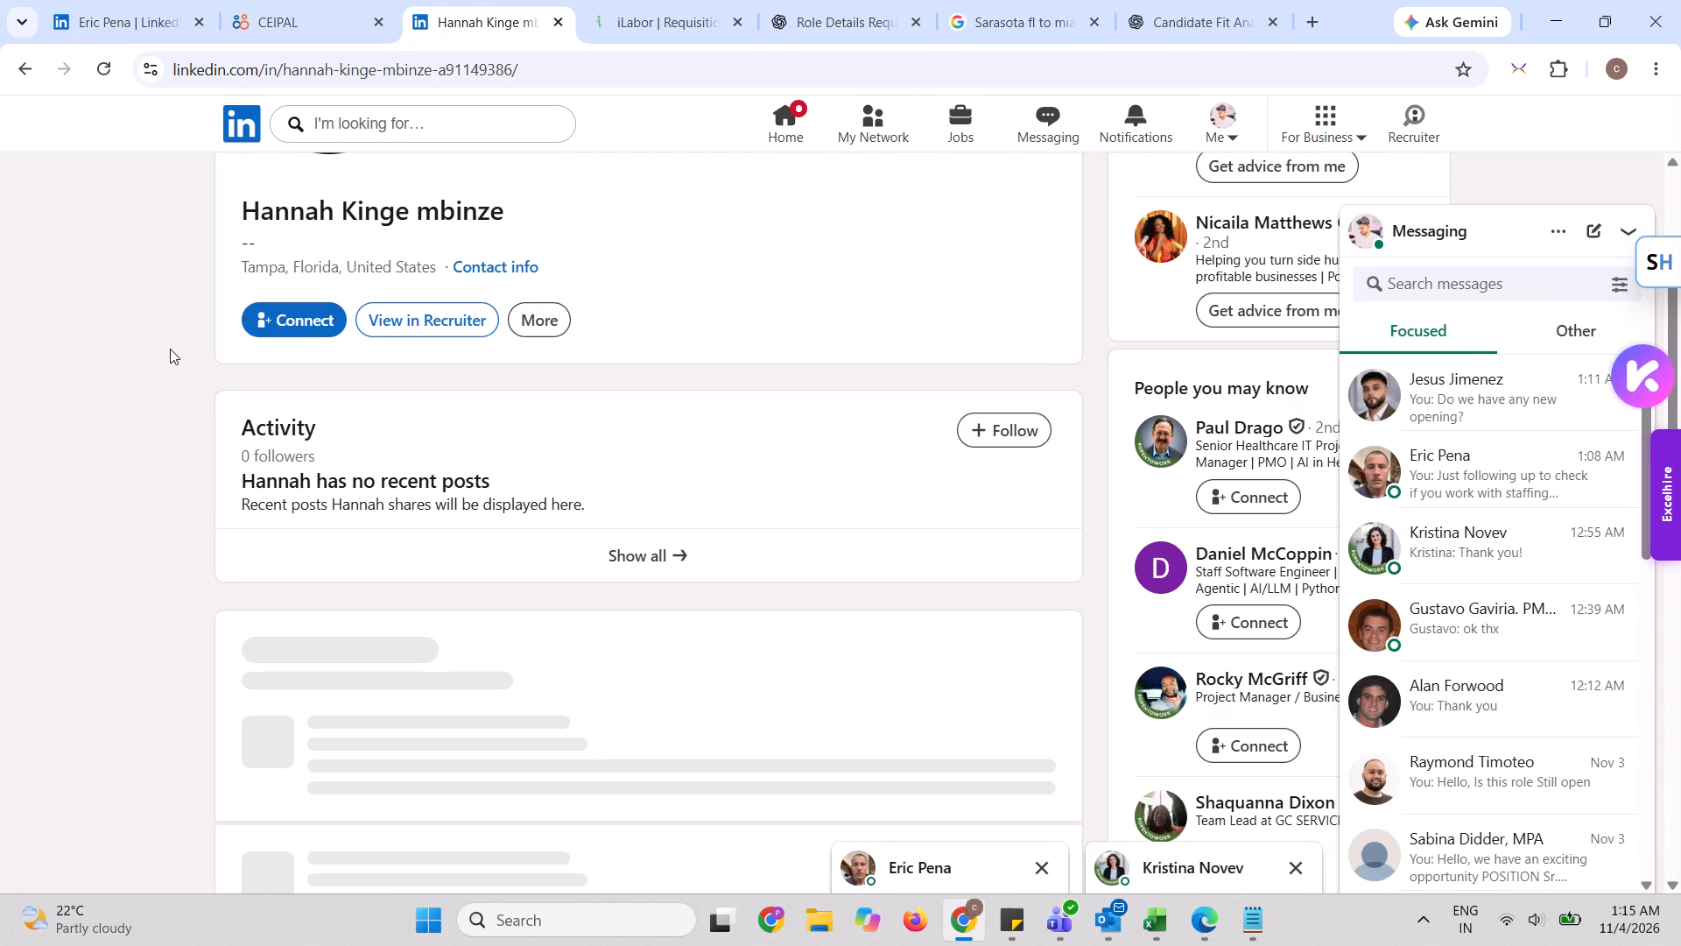
# Return to the CEIPAL Dice results and close the Oracle Database Administrator's candidate details.
pyautogui.click(295, 0)
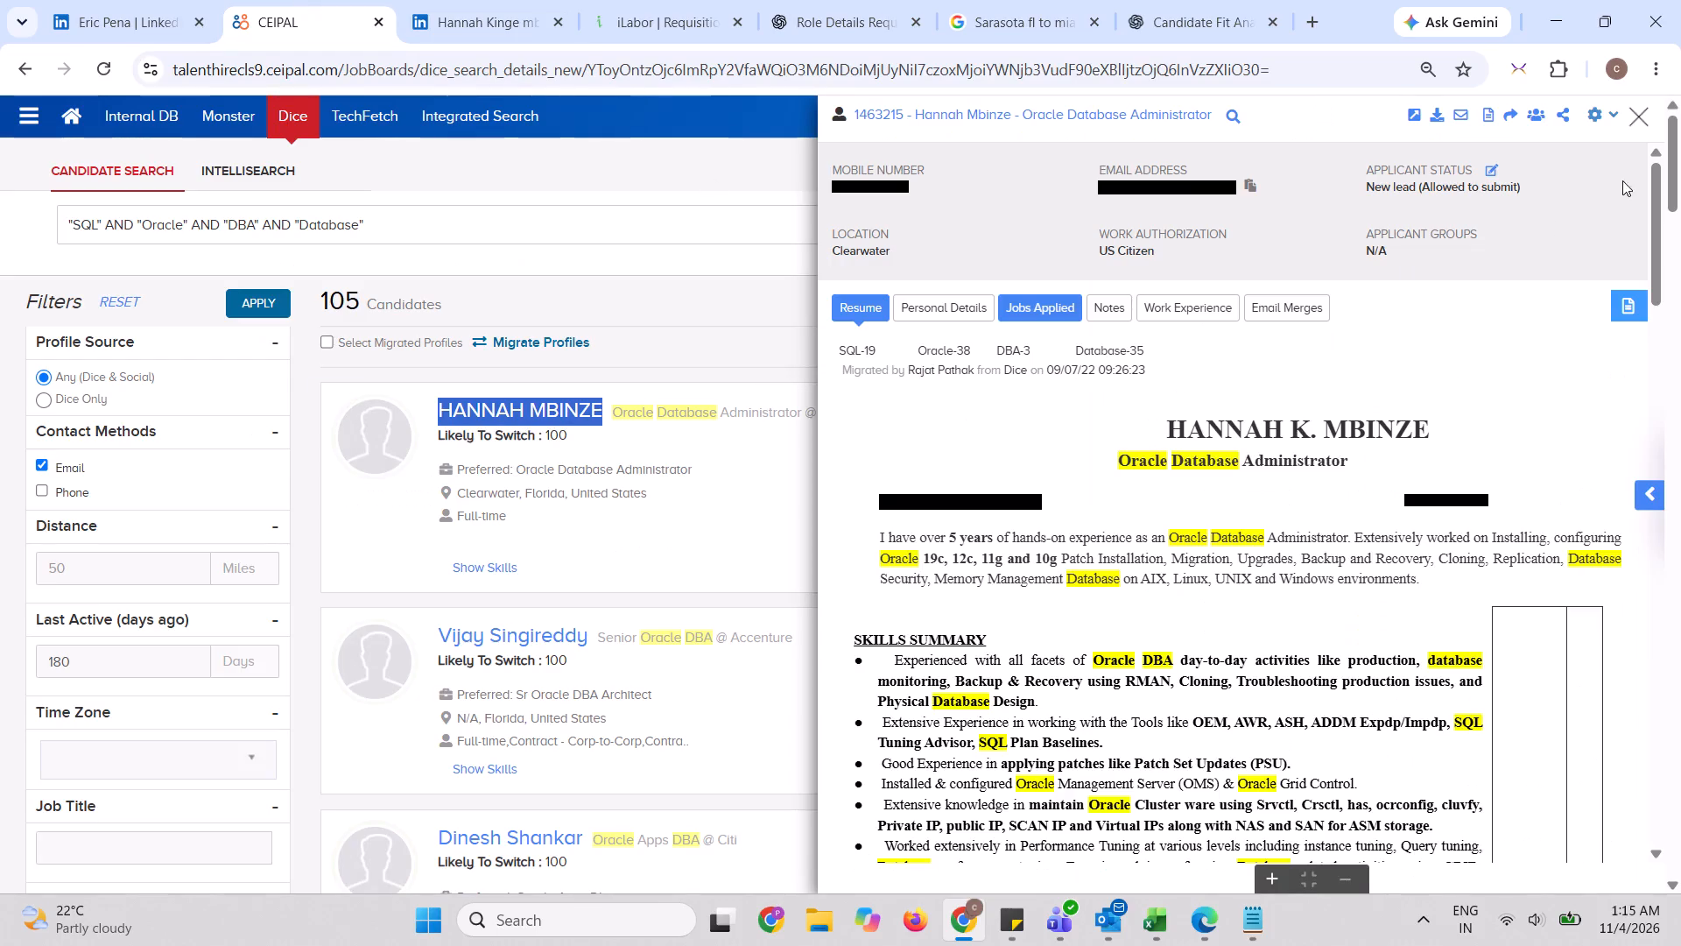
pyautogui.click(1642, 124)
# Examine the further Dice candidates for their job titles, Florida locations, work authorization and last activity.
pyautogui.scroll(-1, 836, 562)
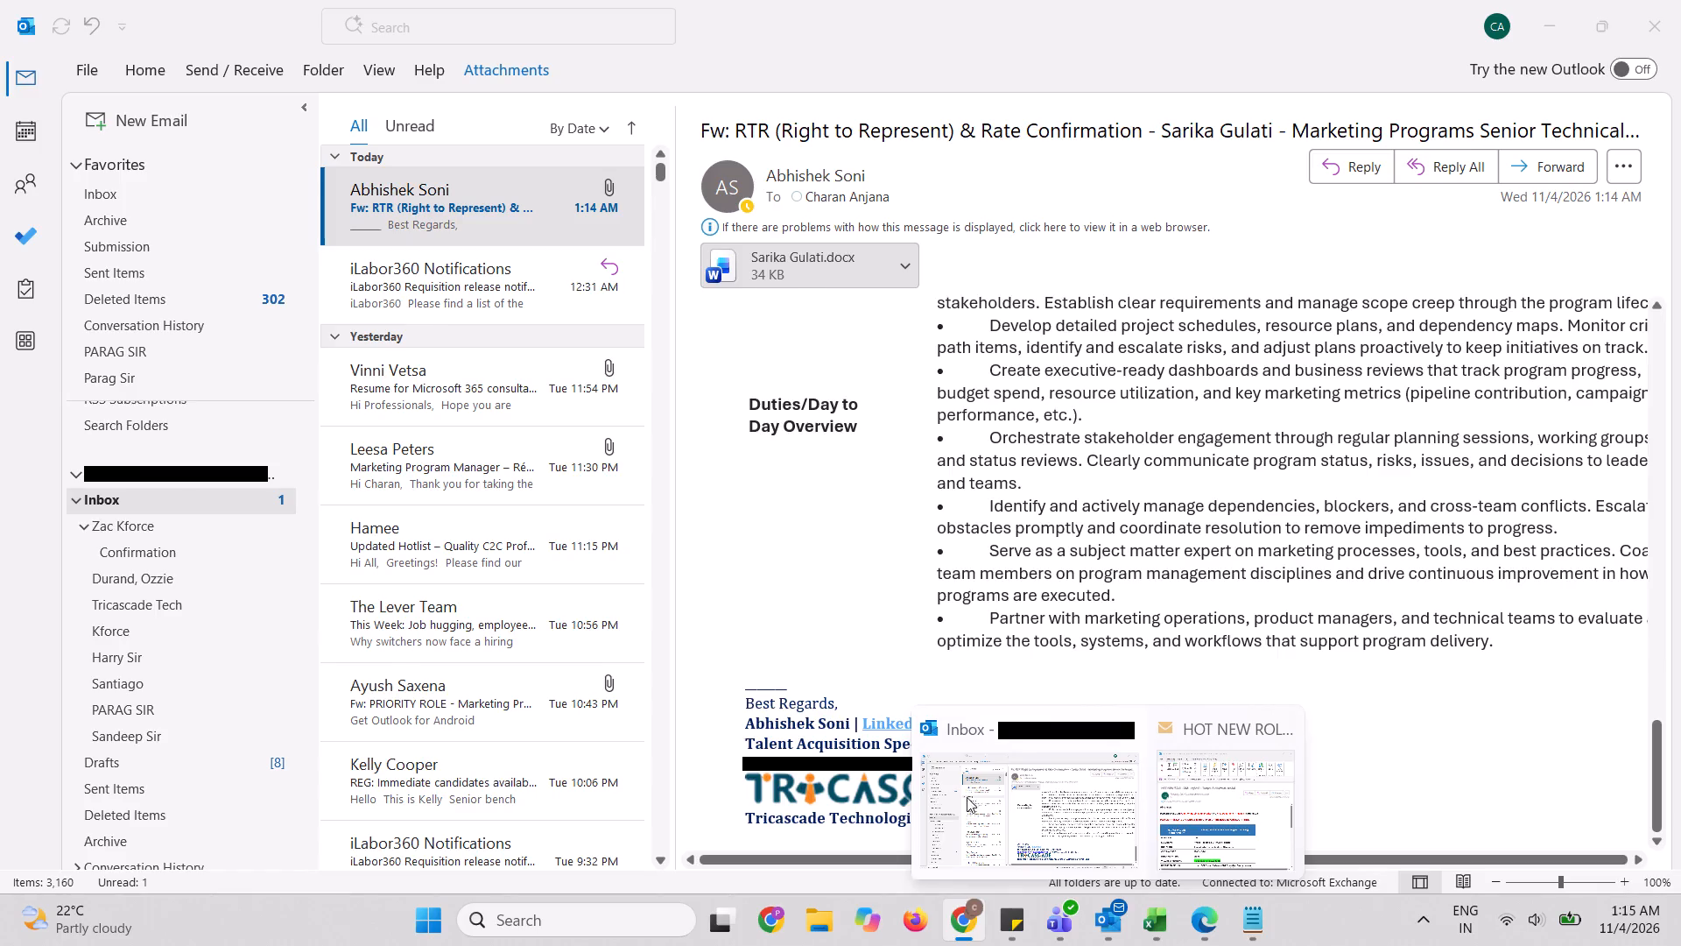
pyautogui.scroll(-2, 419, 625)
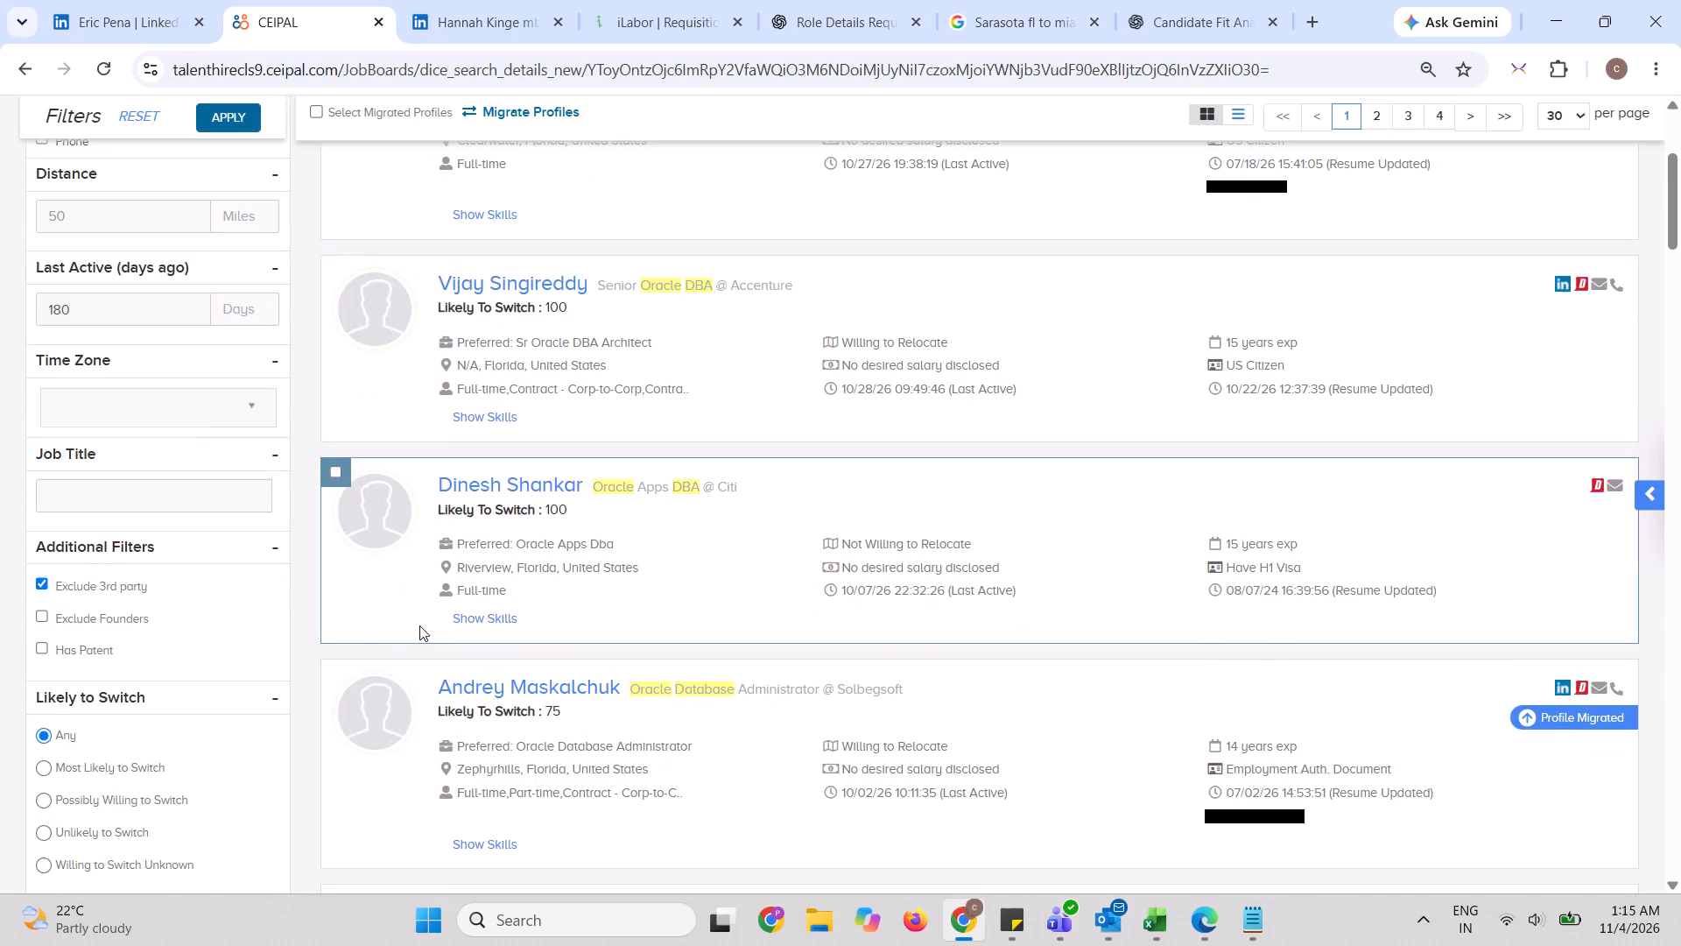
pyautogui.scroll(-2, 419, 625)
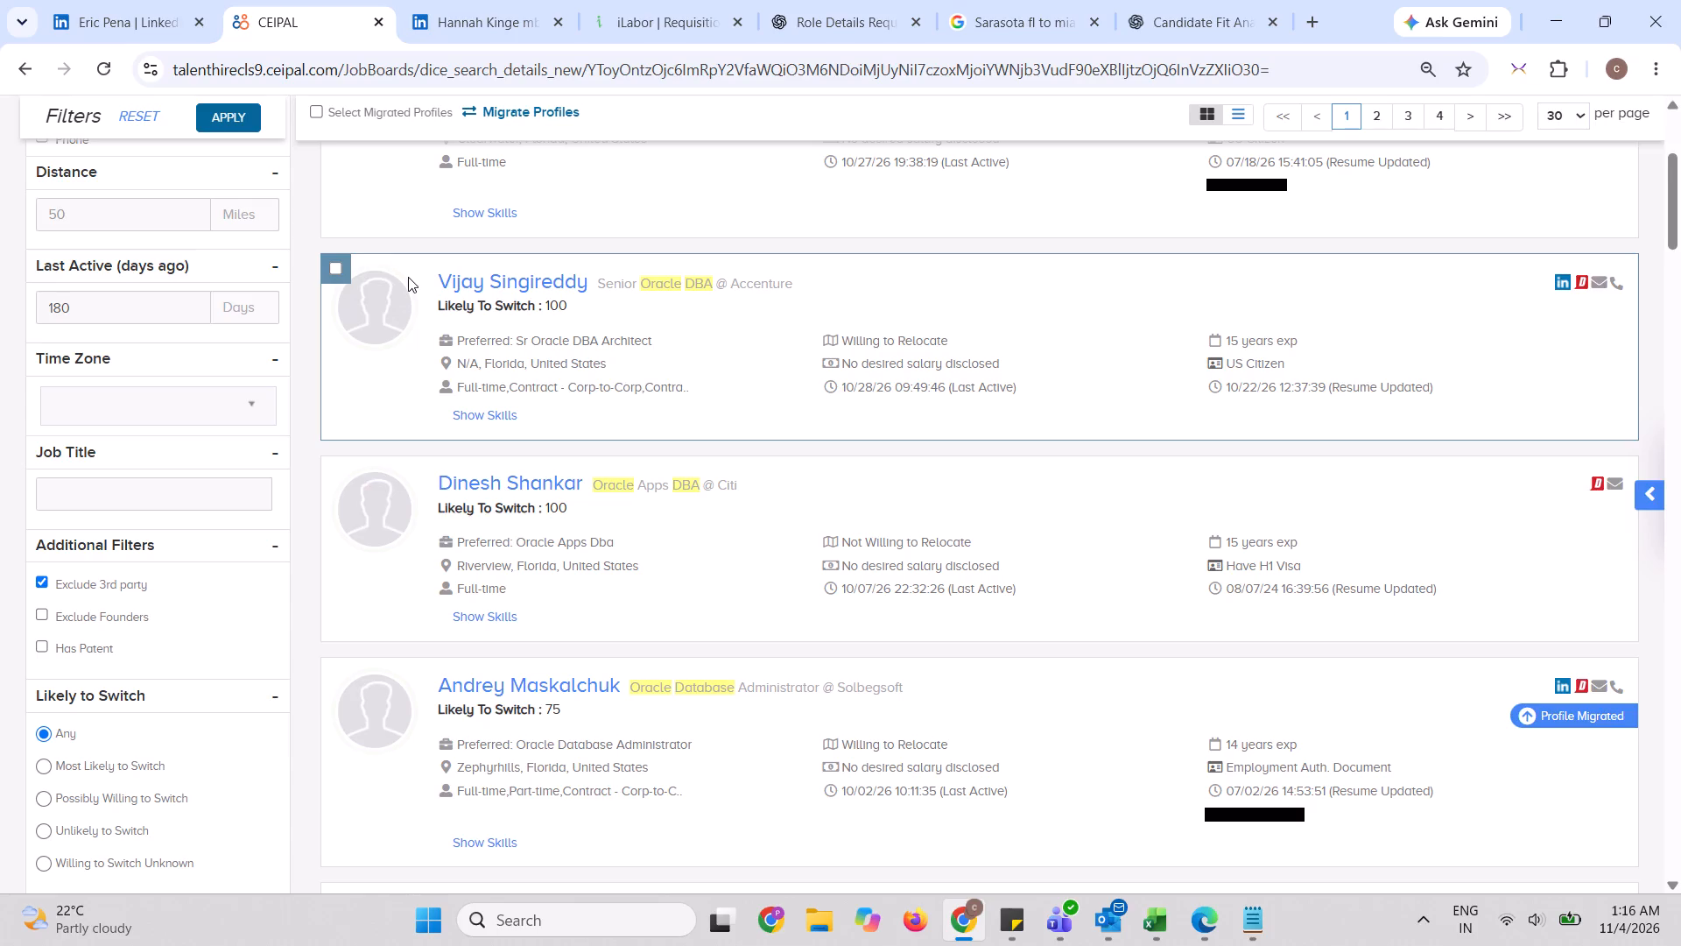
pyautogui.scroll(-3, 424, 568)
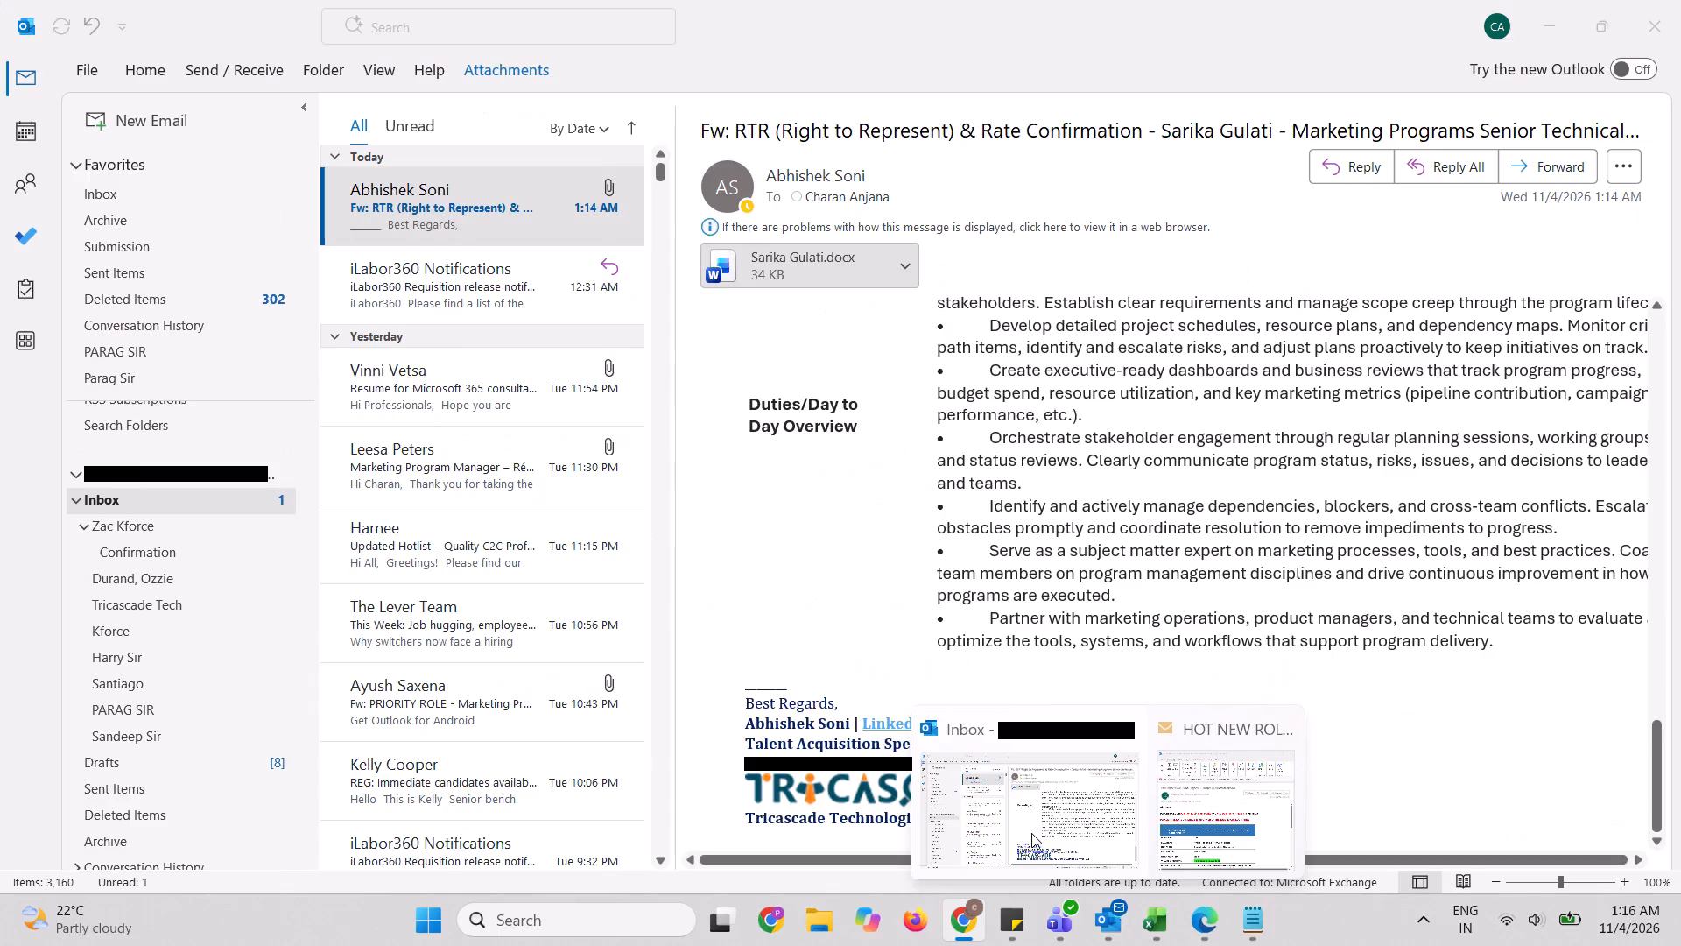
pyautogui.scroll(-1, 387, 648)
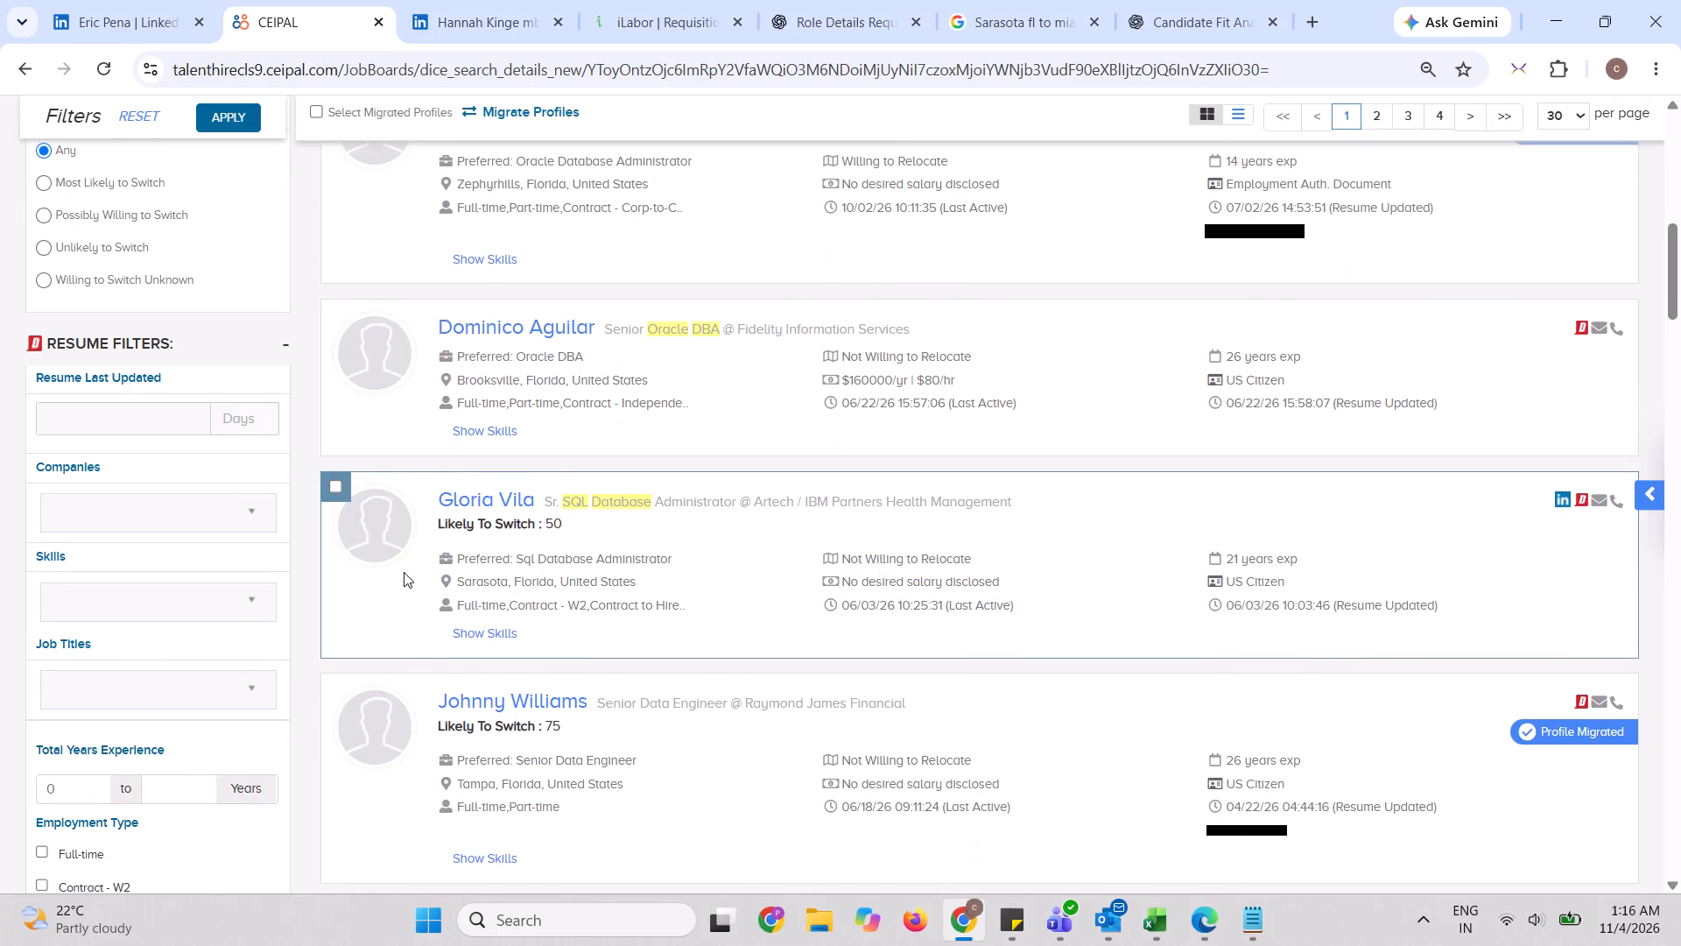
# Copy the name of the Sr. SQL Database Administrator candidate located in Sarasota, Florida.
pyautogui.moveTo(427, 498); pyautogui.dragTo(554, 499)
pyautogui.hotkey('ctrl', 'c')
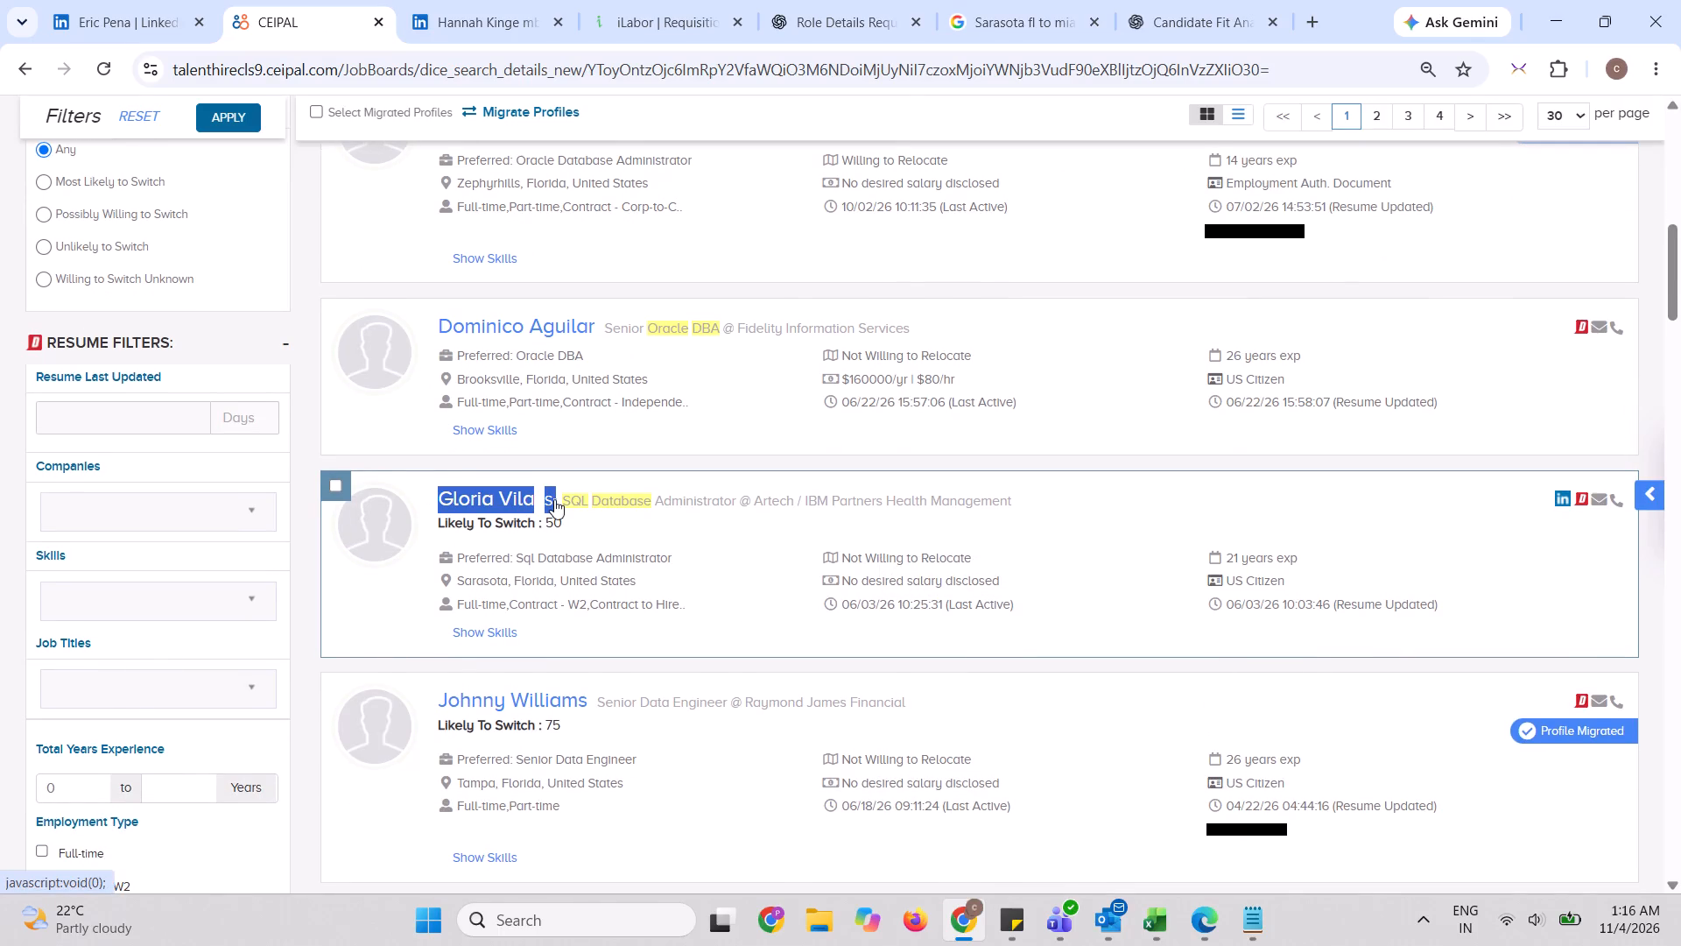
# Search LinkedIn for the copied candidate name without the trailing "Sr" and open the matching Senior SQL Server DBA profile.
pyautogui.click(404, 0)
pyautogui.click(451, 121)
pyautogui.hotkey('ctrl', 'v')
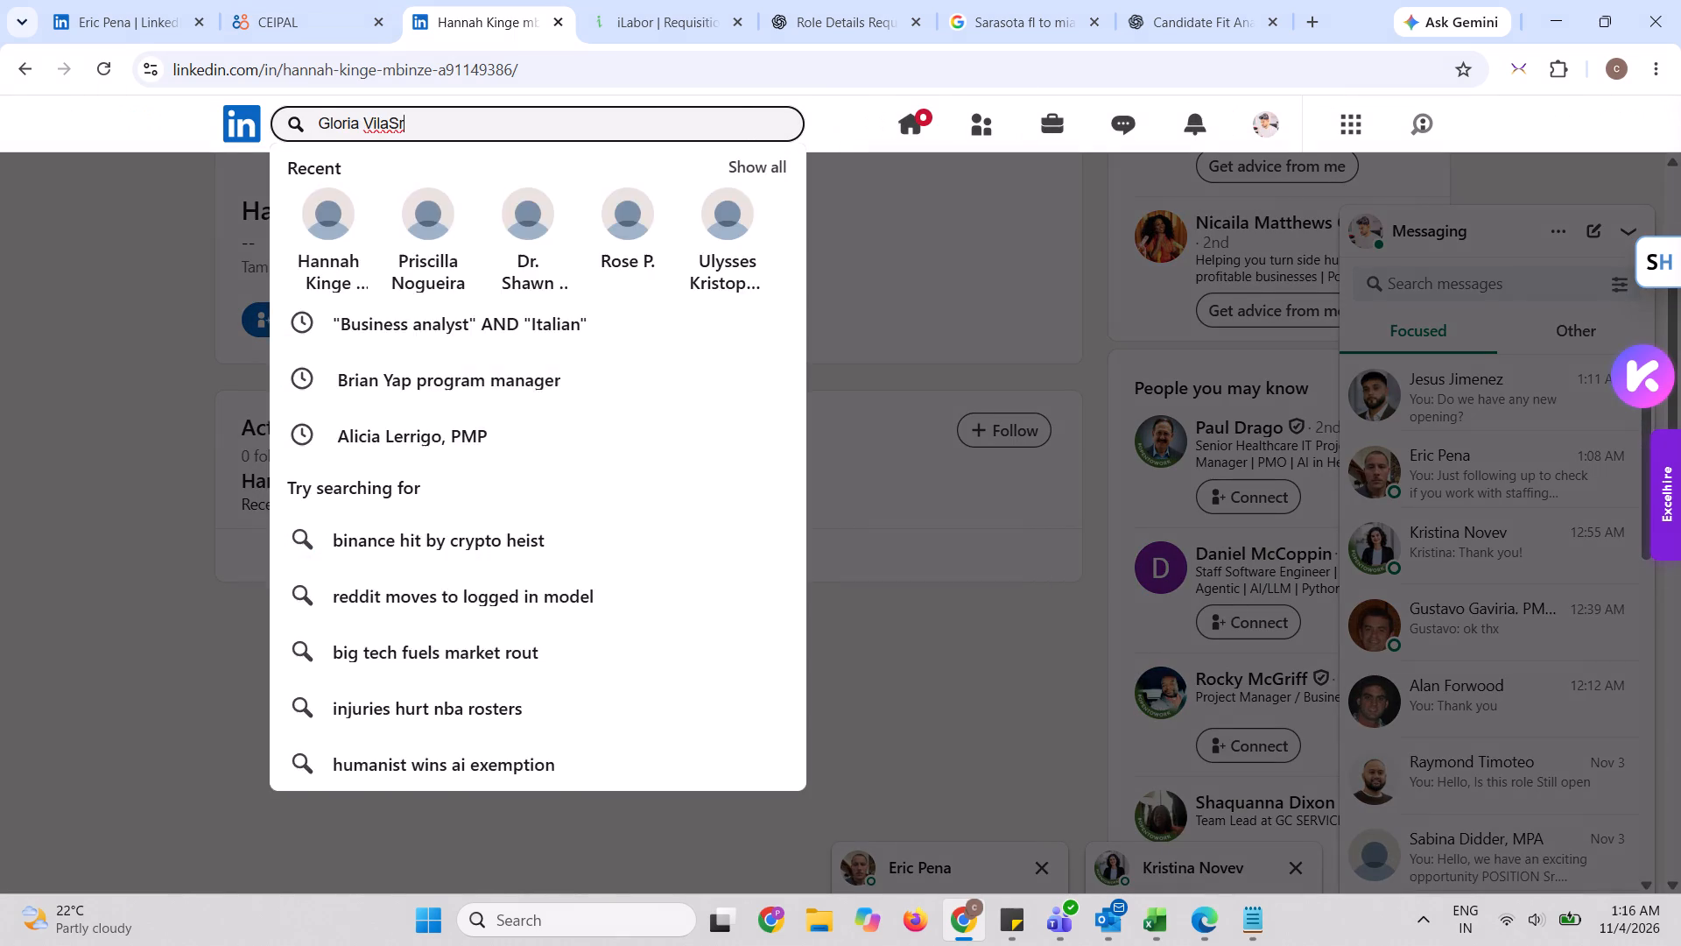
pyautogui.press('BackSpace')
pyautogui.press('BackSpace')
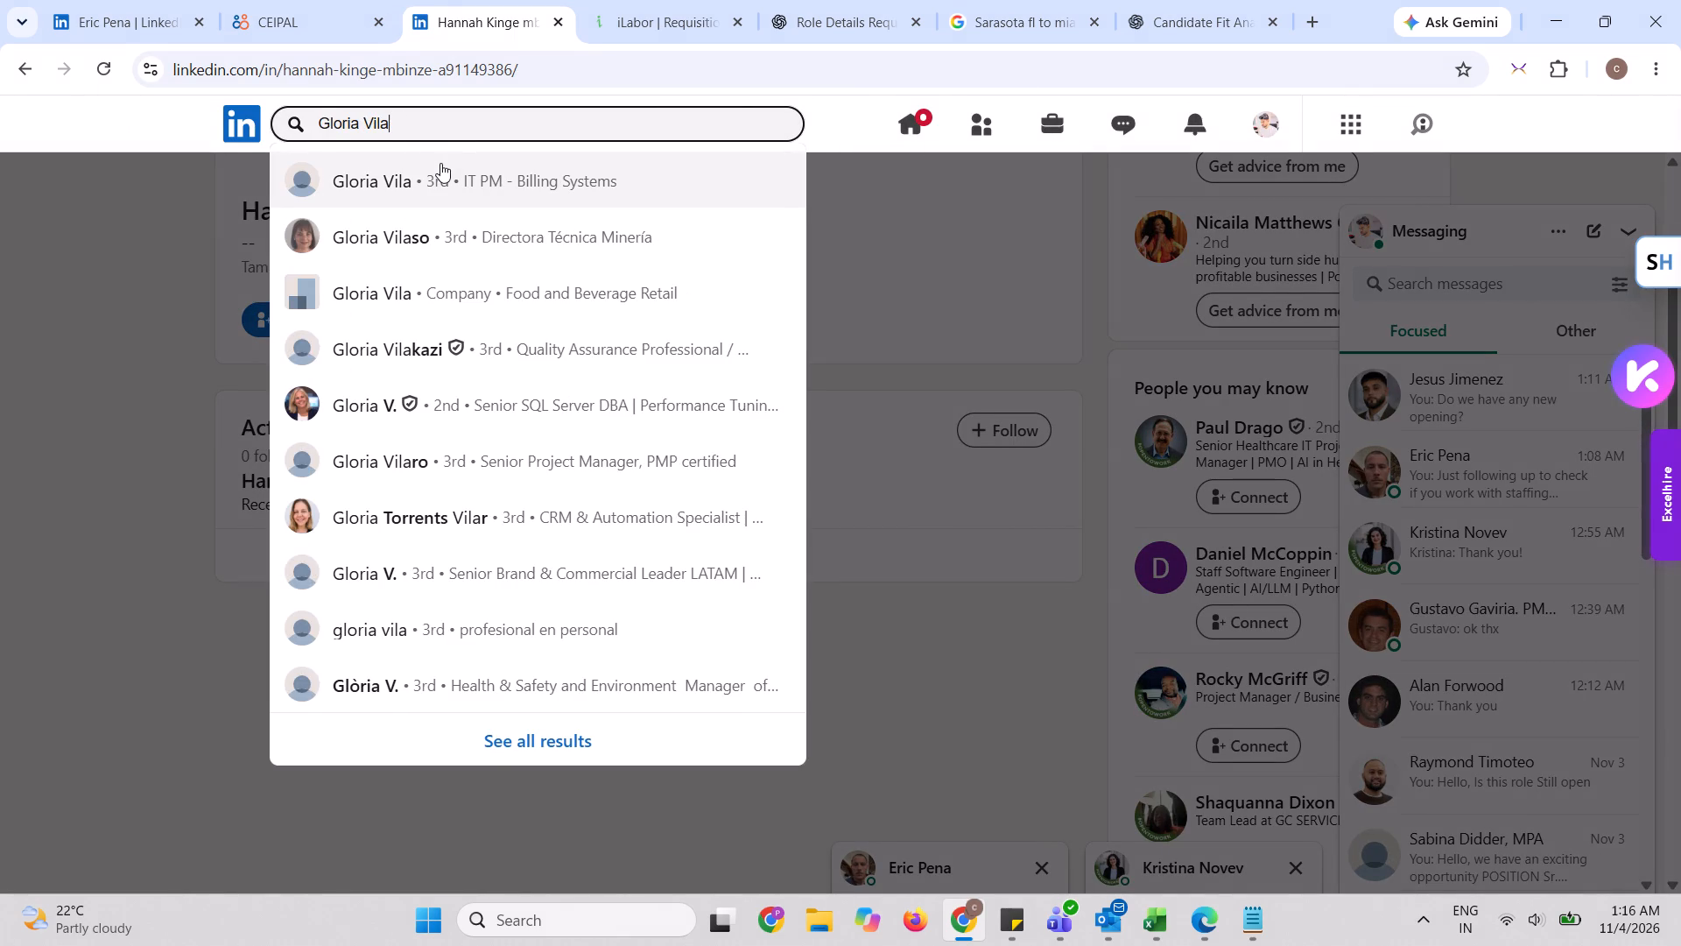
pyautogui.click(446, 405)
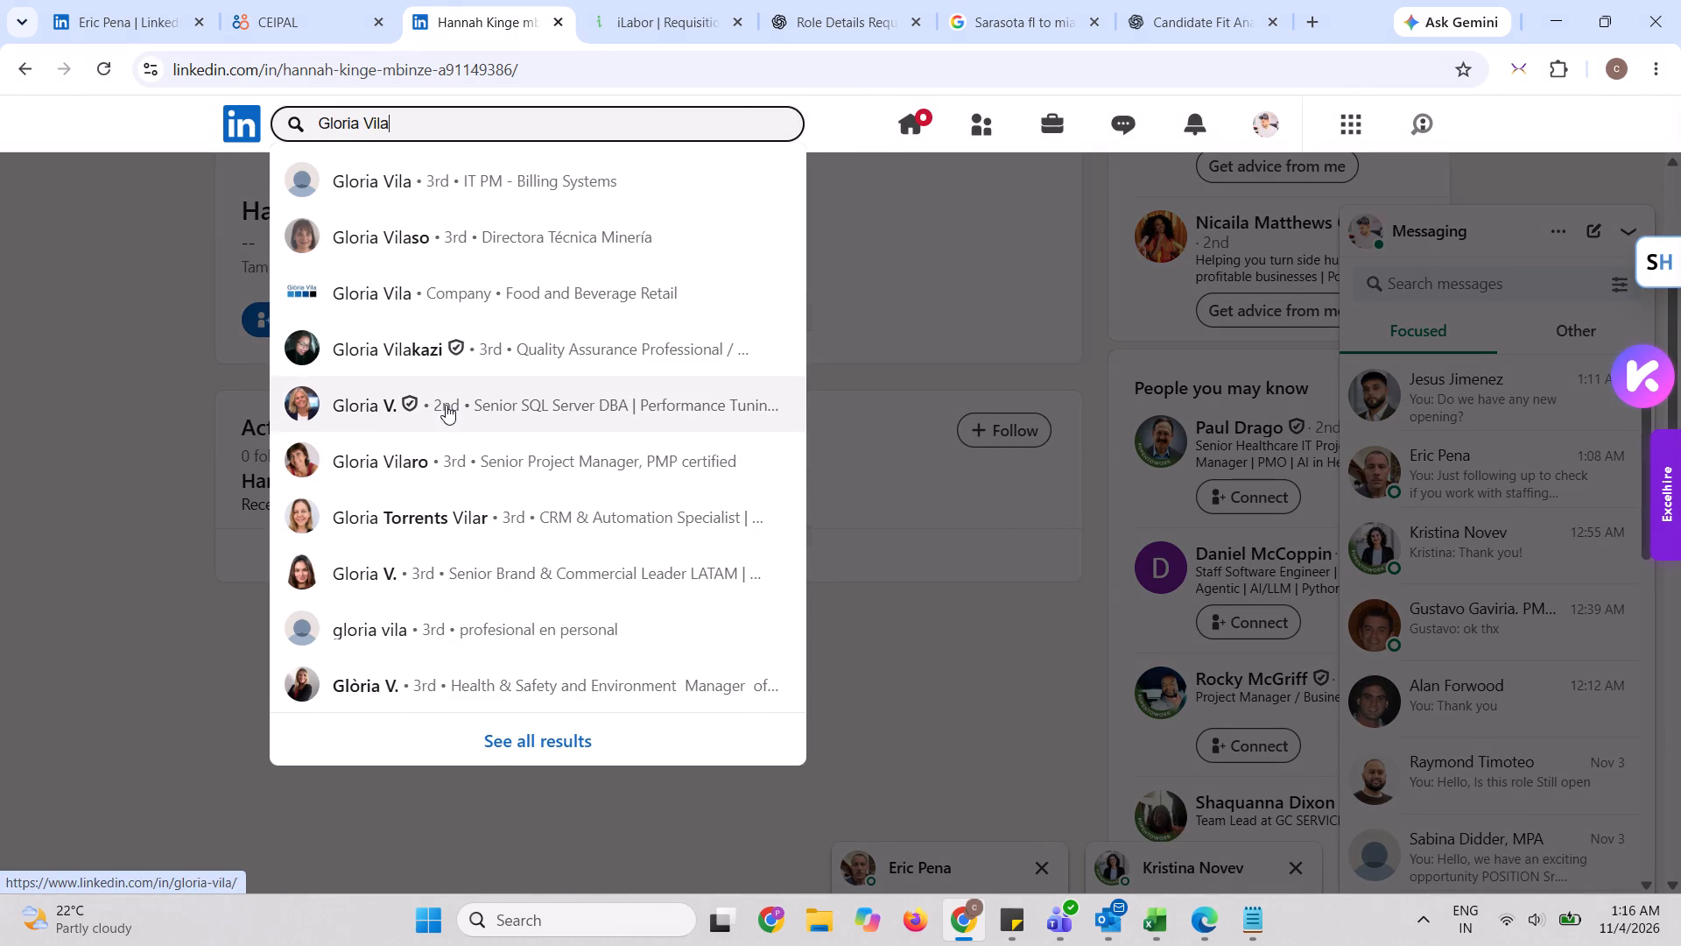
# Search the Senior SQL Server DBA's LinkedIn profile page for "oracle" and review its About, skills and featured sections.
pyautogui.hotkey('ctrl', 'f')
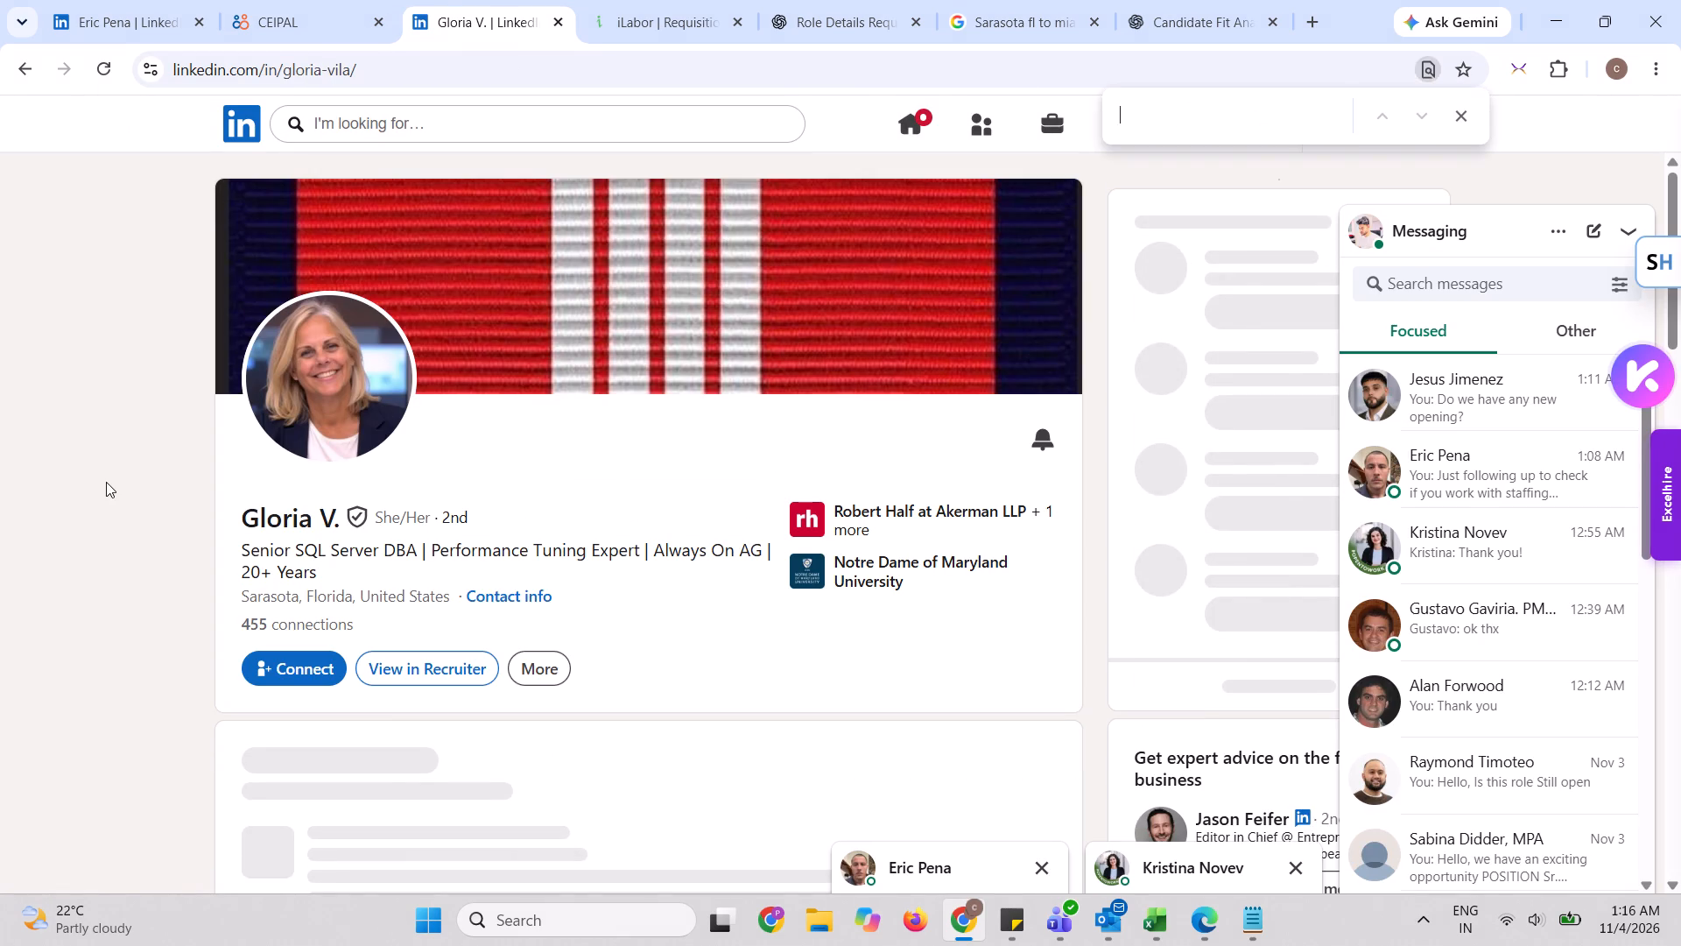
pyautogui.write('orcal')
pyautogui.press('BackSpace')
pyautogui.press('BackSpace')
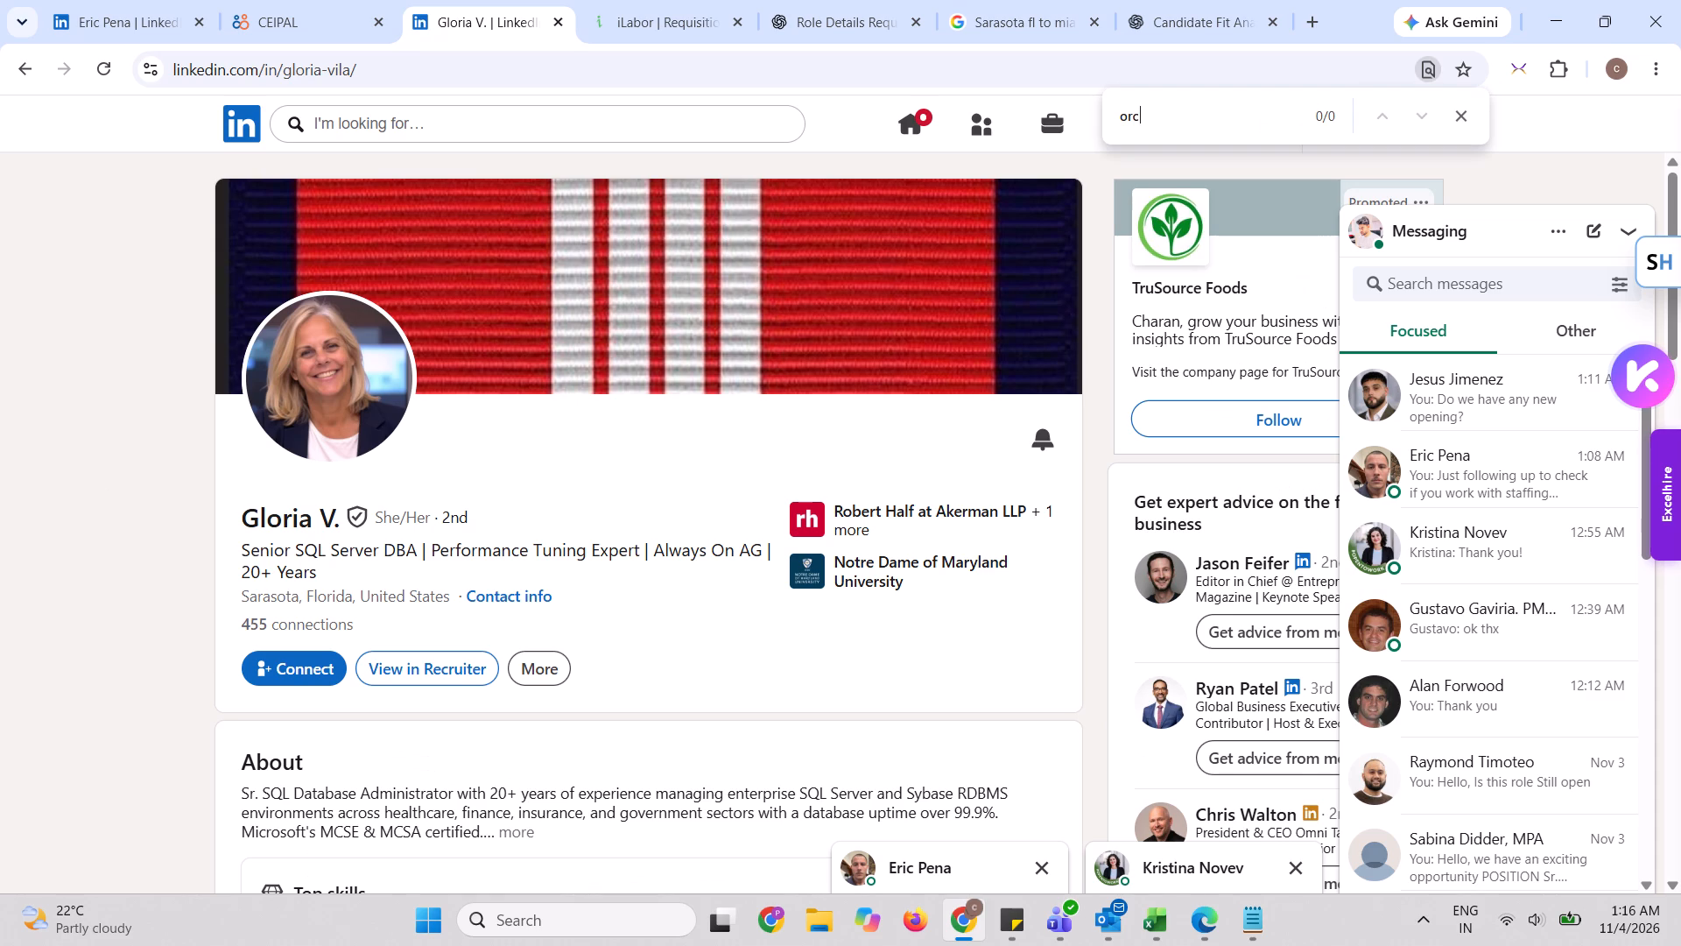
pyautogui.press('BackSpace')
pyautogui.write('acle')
pyautogui.scroll(-2, 106, 482)
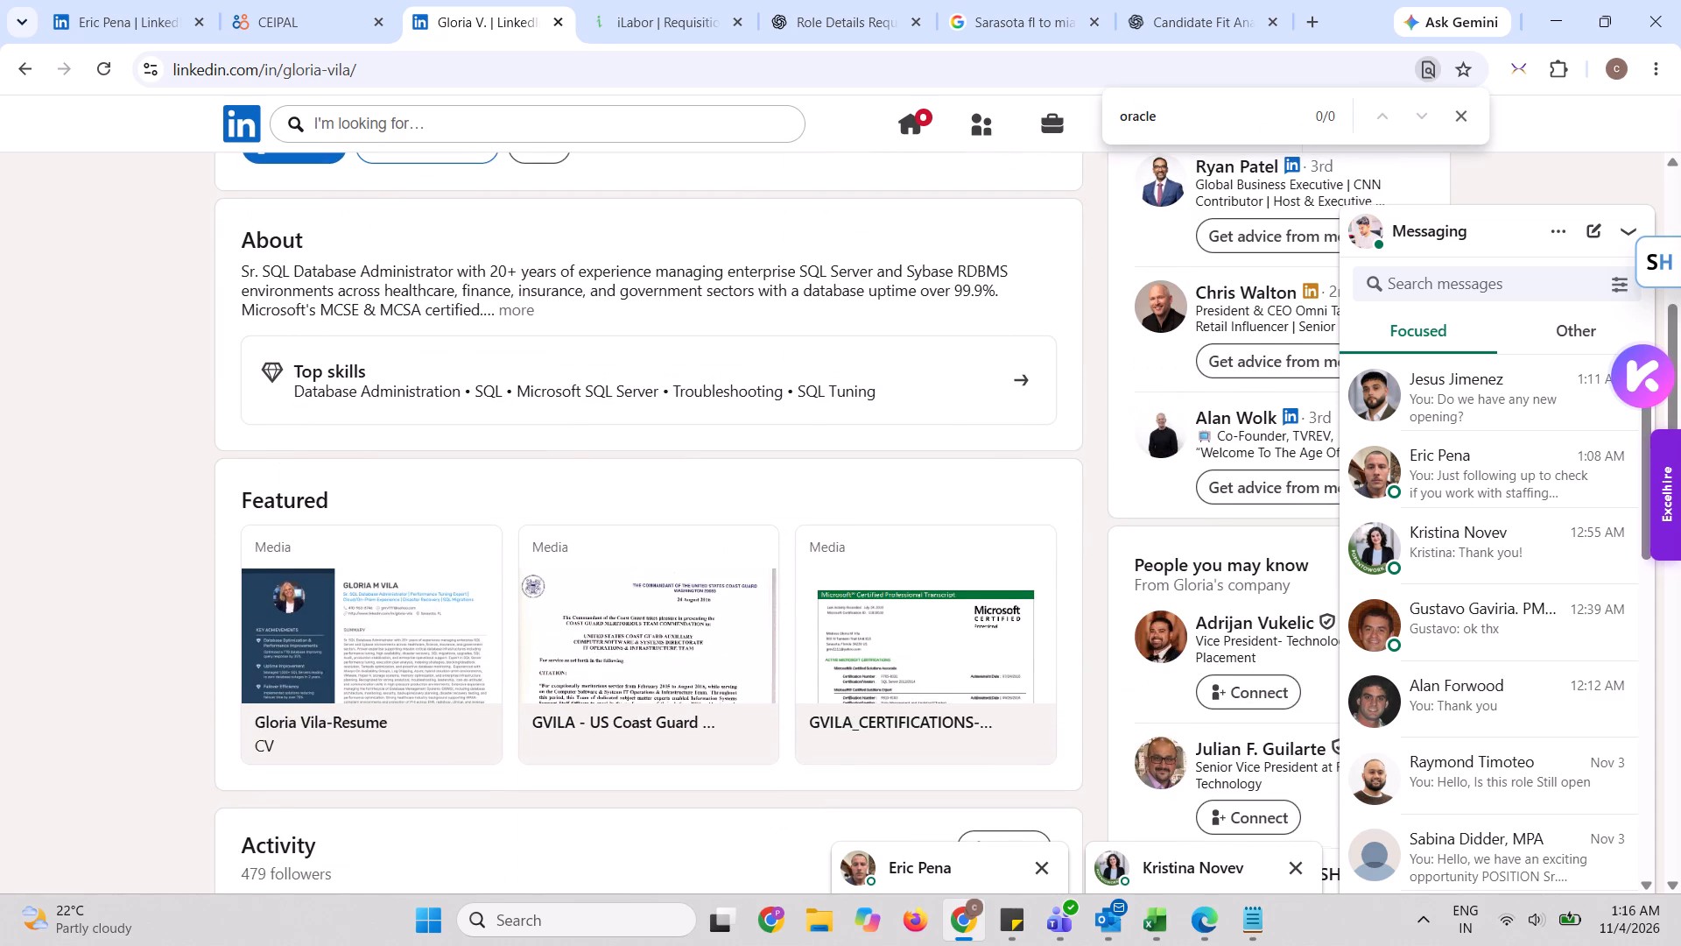
pyautogui.scroll(-1, 106, 482)
# Return to the CEIPAL Dice results and open the candidate details of the Software / DBA Development Consultant in Dunedin, Florida.
pyautogui.click(261, 1)
pyautogui.scroll(-1, 424, 543)
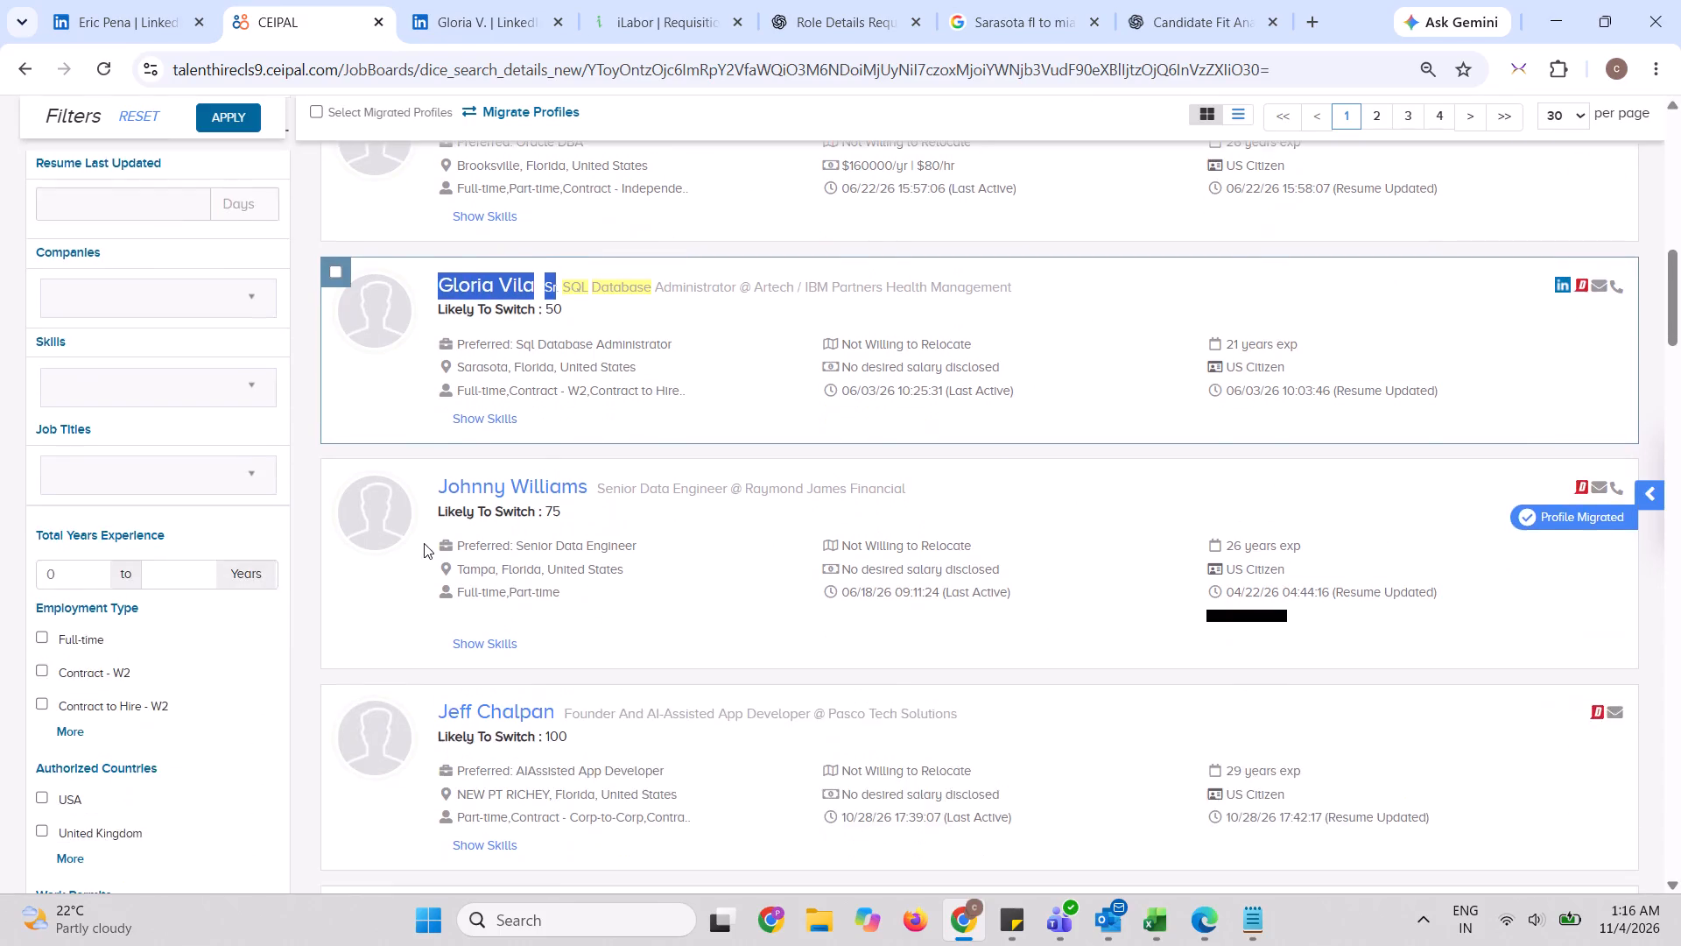
pyautogui.scroll(-1, 424, 543)
pyautogui.scroll(-1, 772, 432)
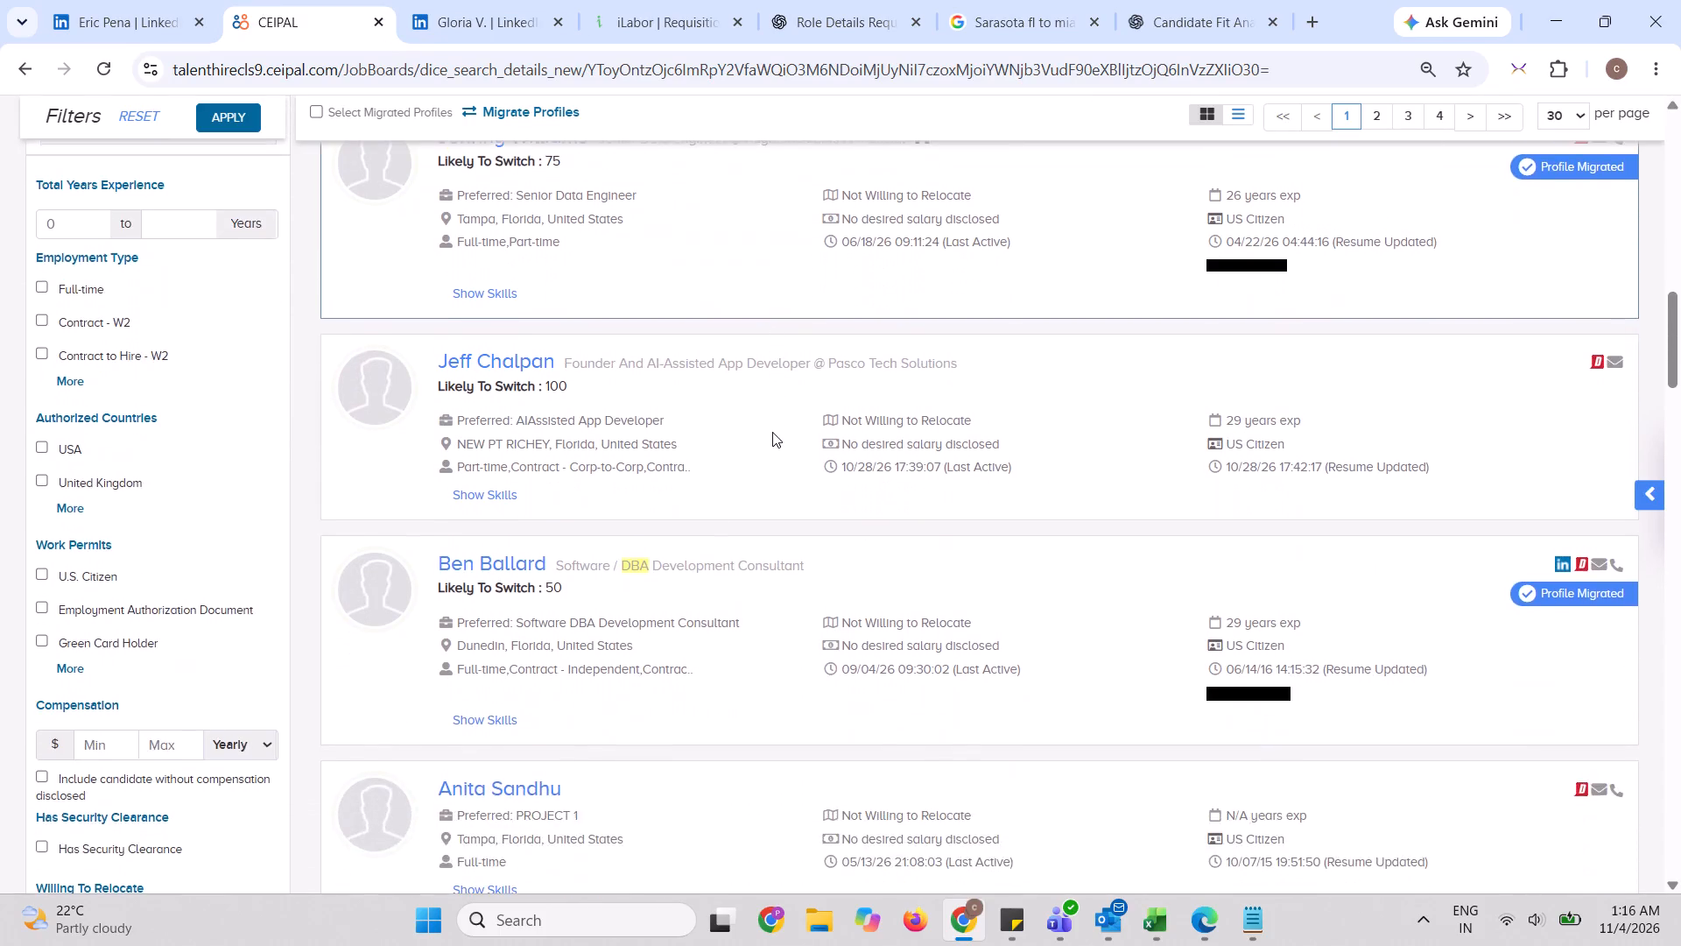
pyautogui.scroll(-3, 772, 432)
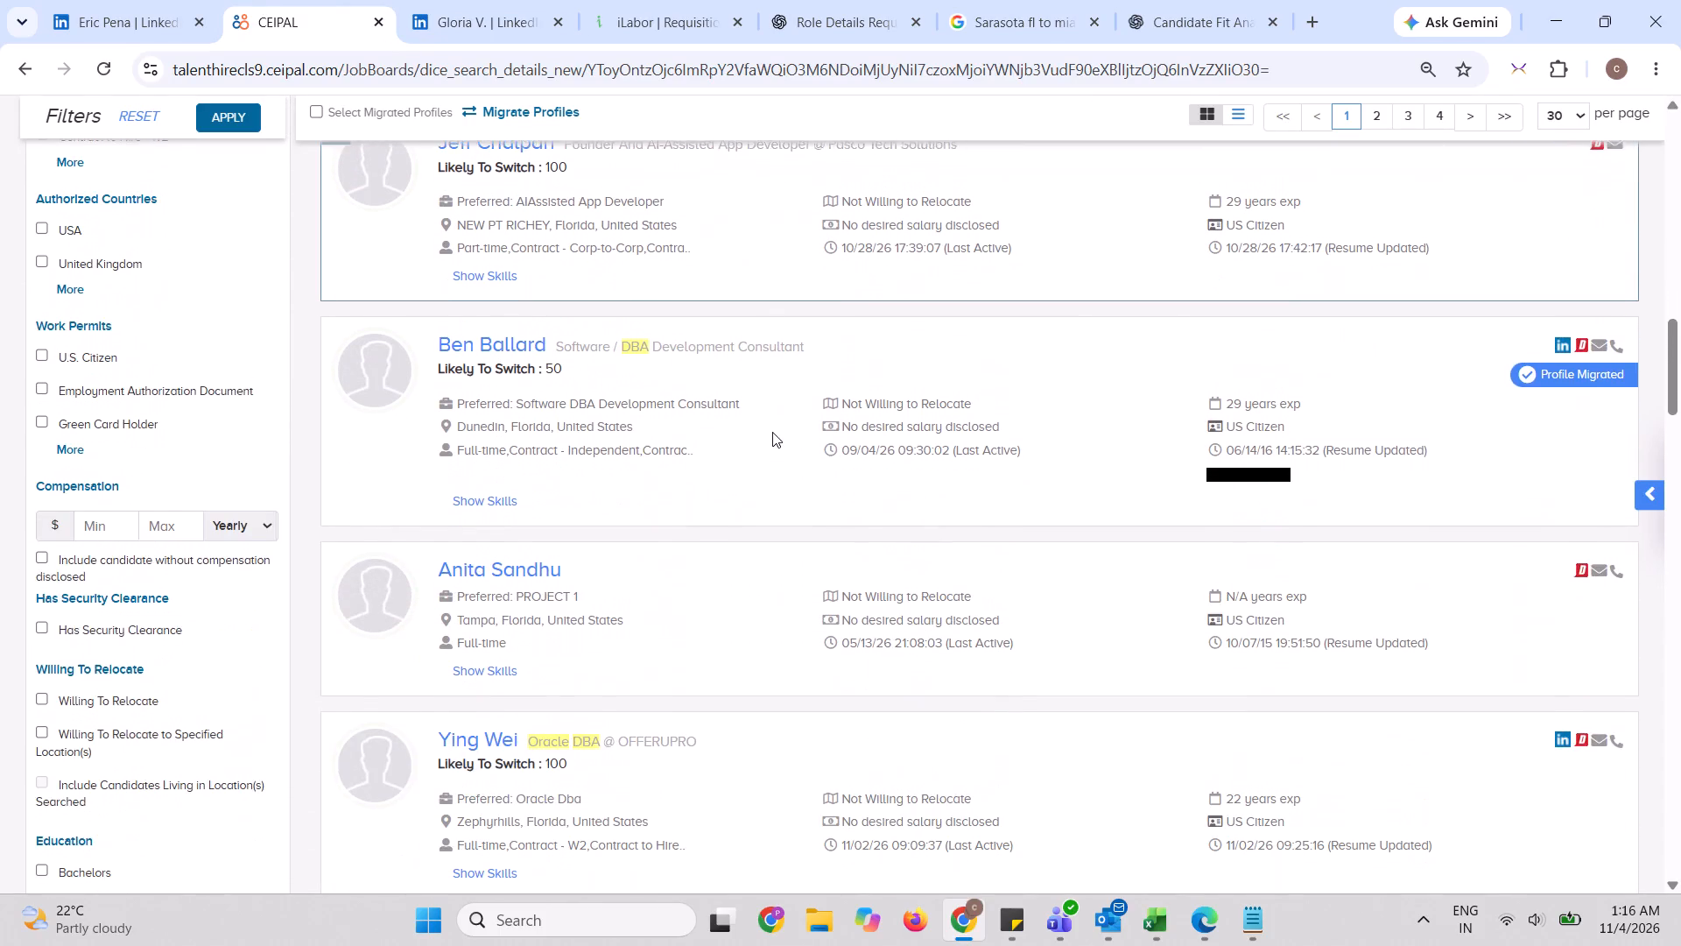
pyautogui.click(820, 342)
pyautogui.scroll(-1, 820, 342)
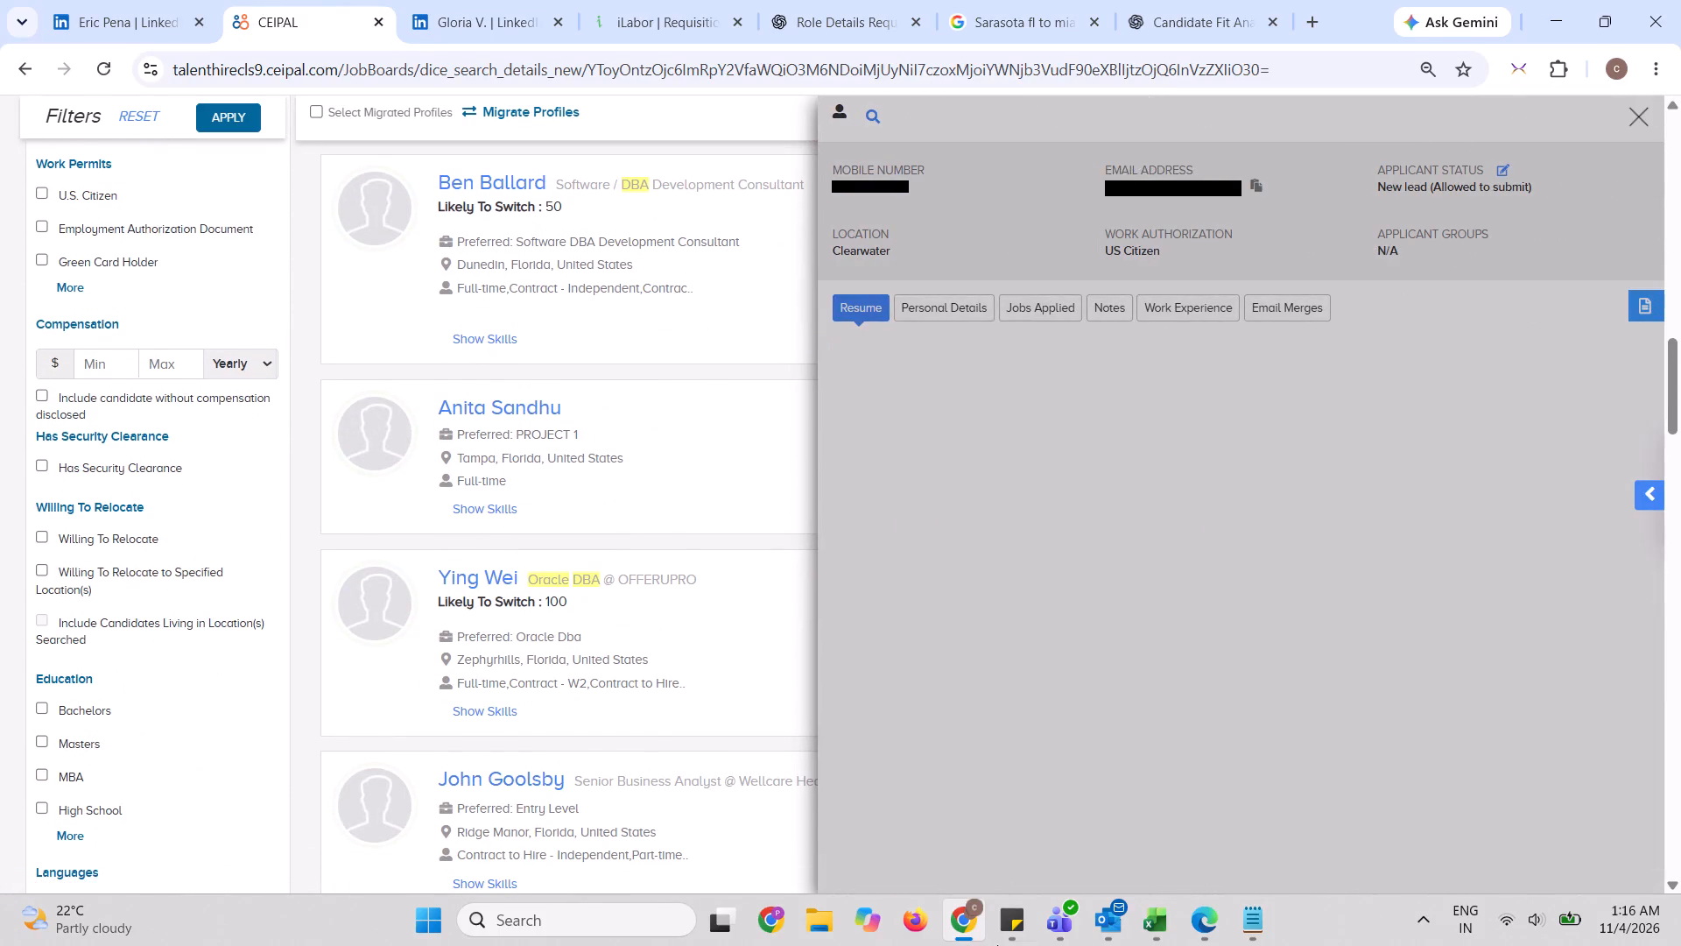
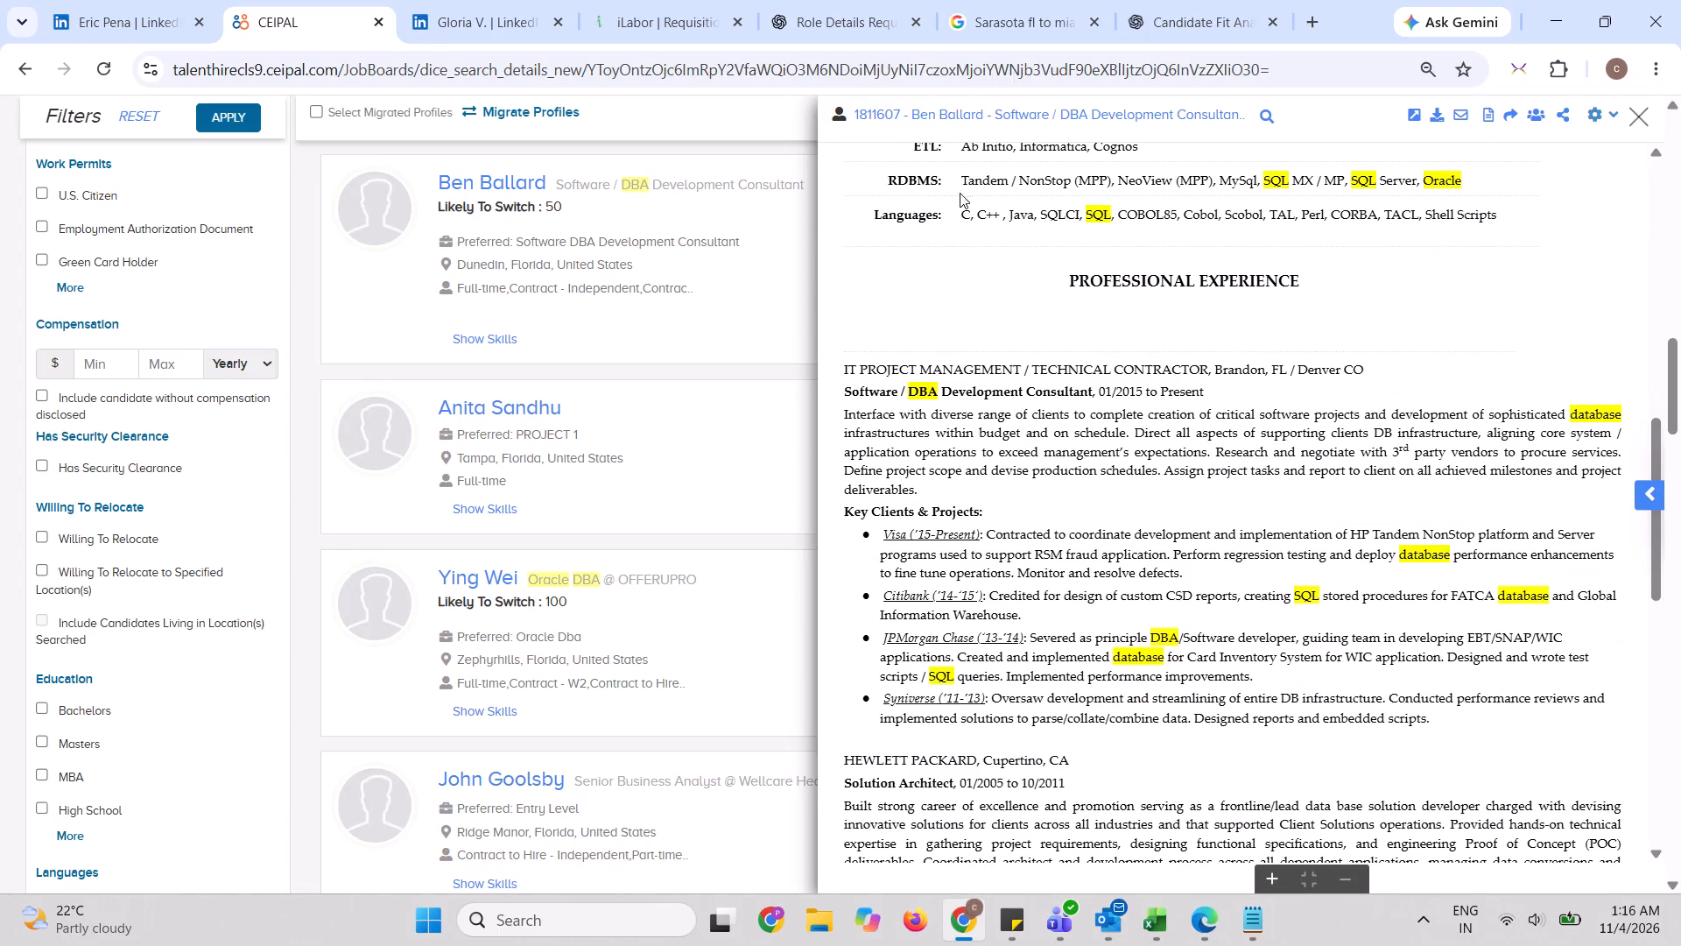
pyautogui.click(1263, 119)
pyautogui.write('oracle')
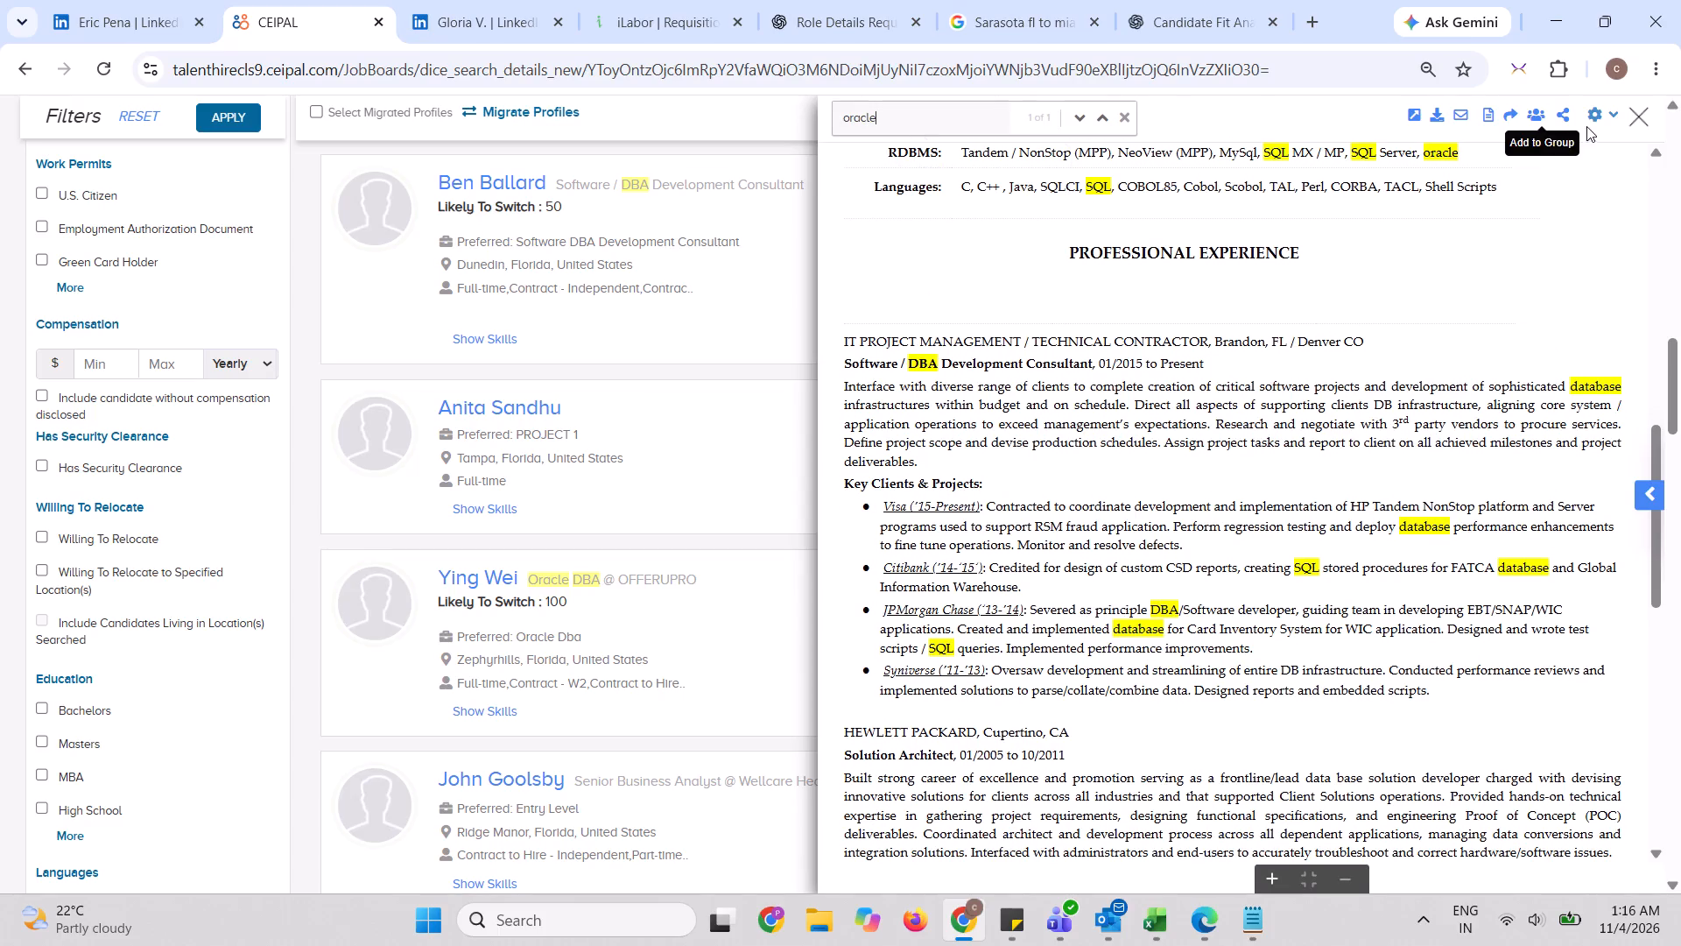
pyautogui.click(1645, 118)
# Copy the name and job title of the Oracle DBA @ OFFERUPRO candidate located in Zephyrhills, Florida.
pyautogui.scroll(-1, 779, 418)
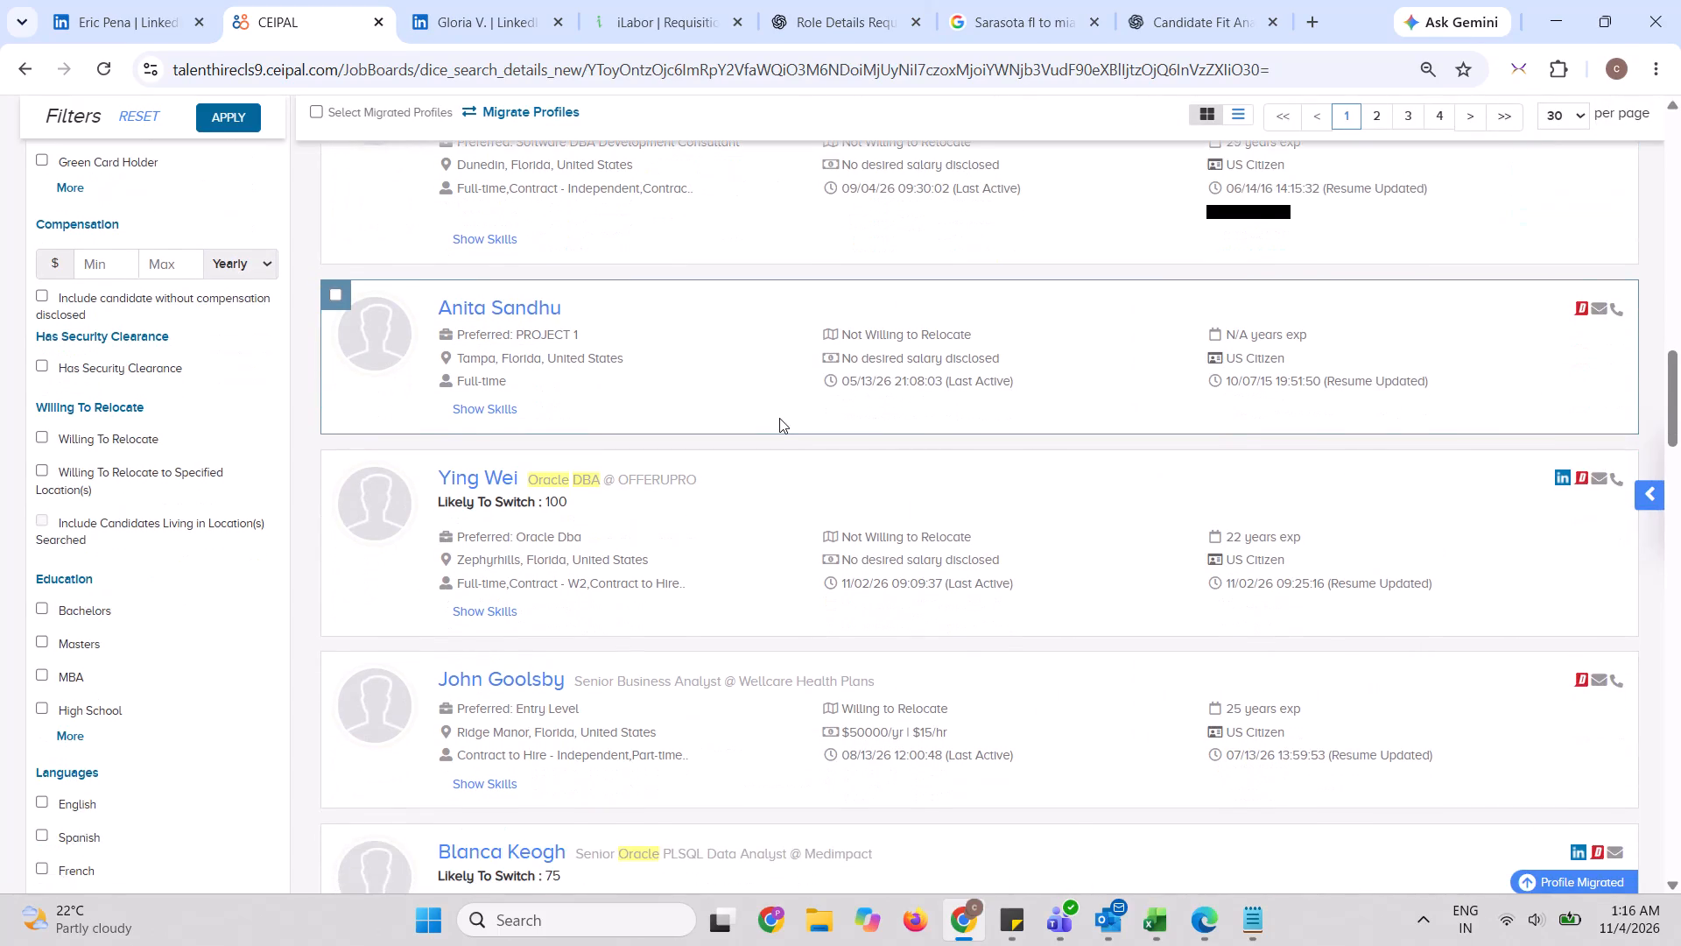
pyautogui.scroll(-1, 779, 418)
pyautogui.moveTo(420, 329); pyautogui.dragTo(706, 334)
pyautogui.hotkey('ctrl', 'c')
# Switch to LinkedIn and enter the copied name and title of the OFFERUPRO Oracle DBA as the people search text.
pyautogui.click(543, 0)
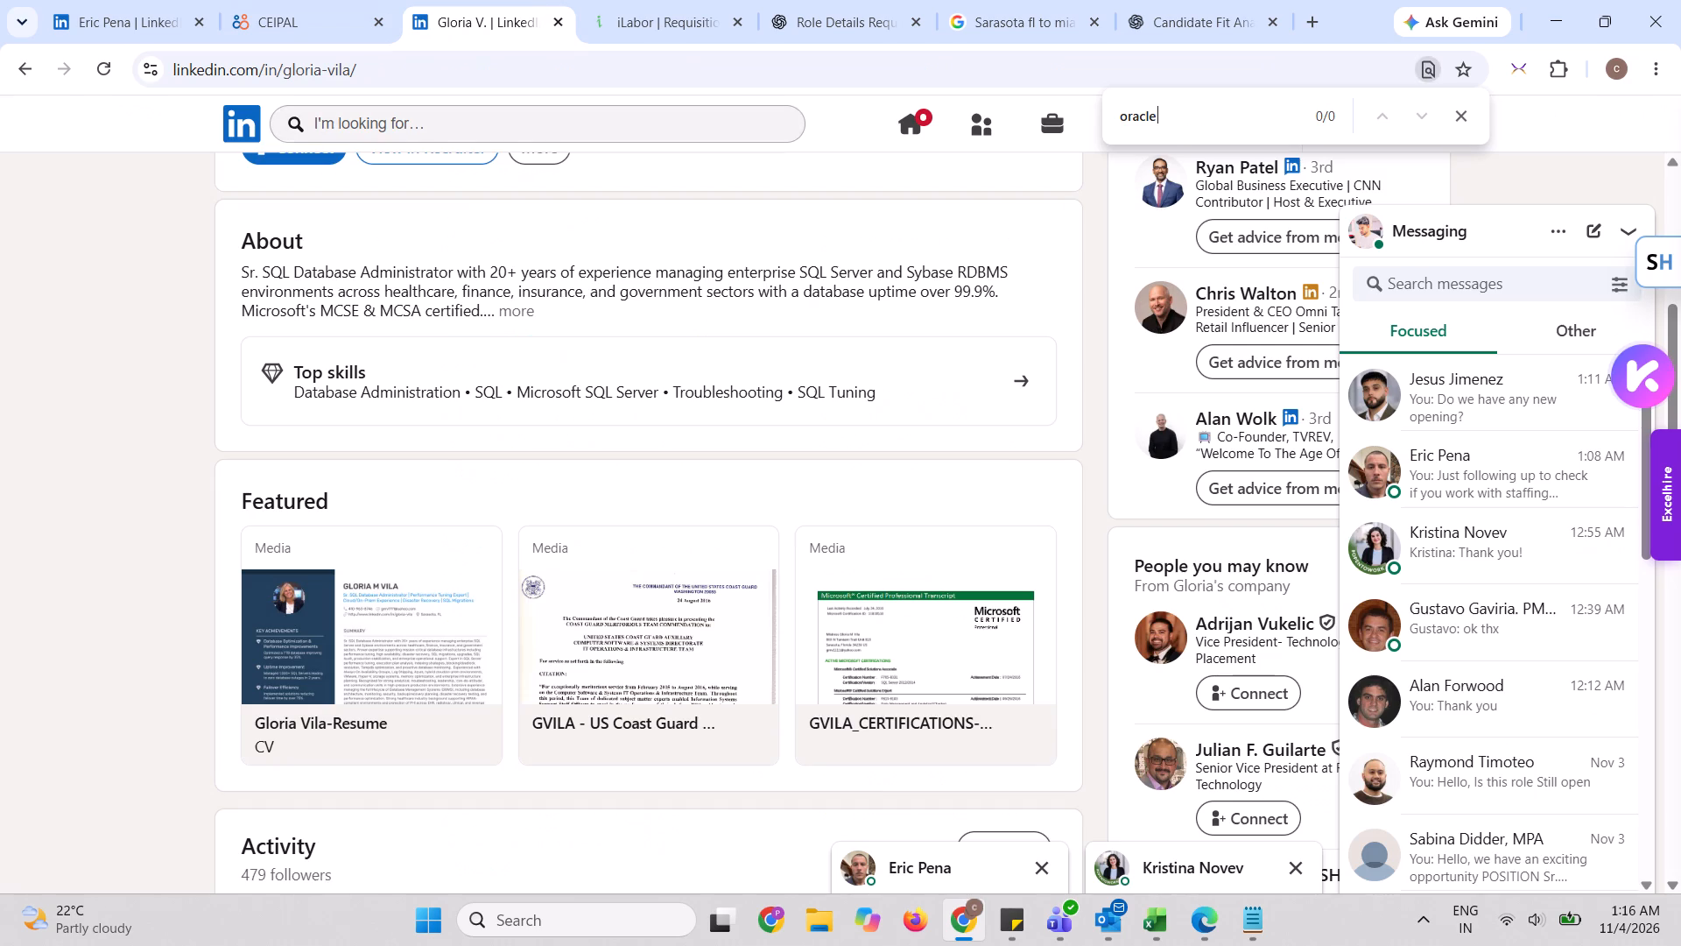
pyautogui.click(412, 124)
pyautogui.hotkey('ctrl', 'v')
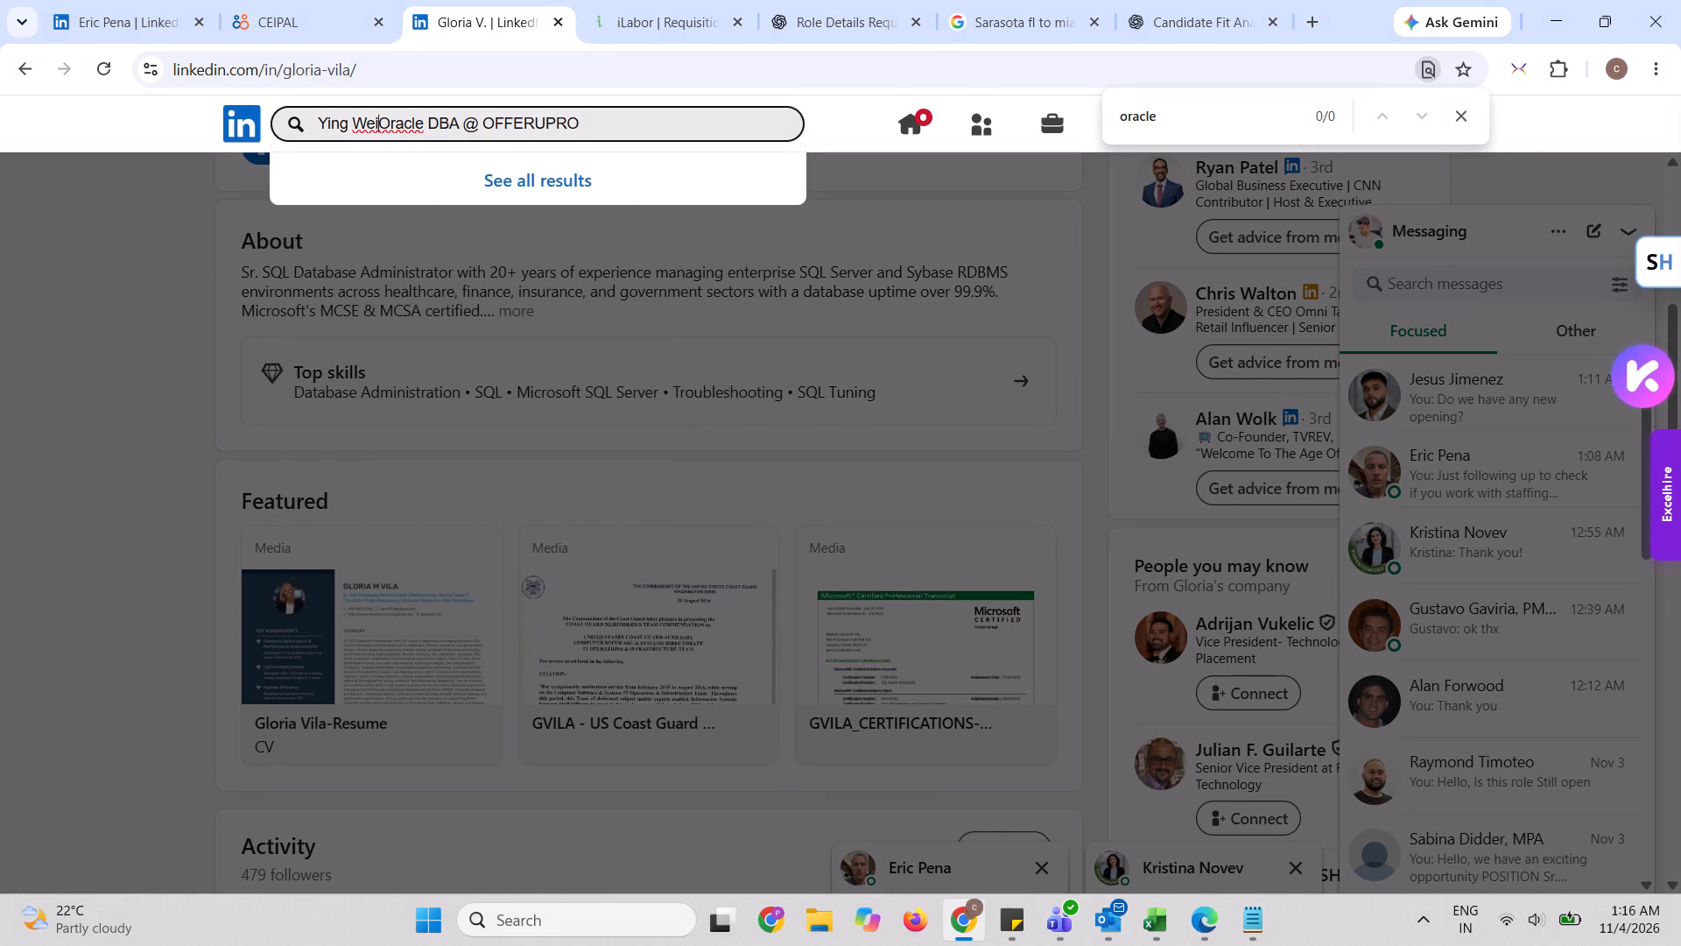
# Shorten the LinkedIn search text to the Oracle DBA candidate's name plus OFFERUPRO and run the search.
pyautogui.click(383, 126)
pyautogui.press('space')
pyautogui.hotkey('shift', 'Right')
pyautogui.hotkey('shift', 'Right')
pyautogui.hotkey('shift', 'Right')
pyautogui.hotkey('shift', 'Right')
pyautogui.hotkey('shift', 'Right')
pyautogui.hotkey('shift', 'Right')
pyautogui.hotkey('shift', 'Right')
pyautogui.hotkey('shift', 'Right')
pyautogui.hotkey('shift', 'Right')
pyautogui.hotkey('shift', 'Right')
pyautogui.hotkey('shift', 'Right')
pyautogui.hotkey('shift', 'Right')
pyautogui.hotkey('shift', 'Right')
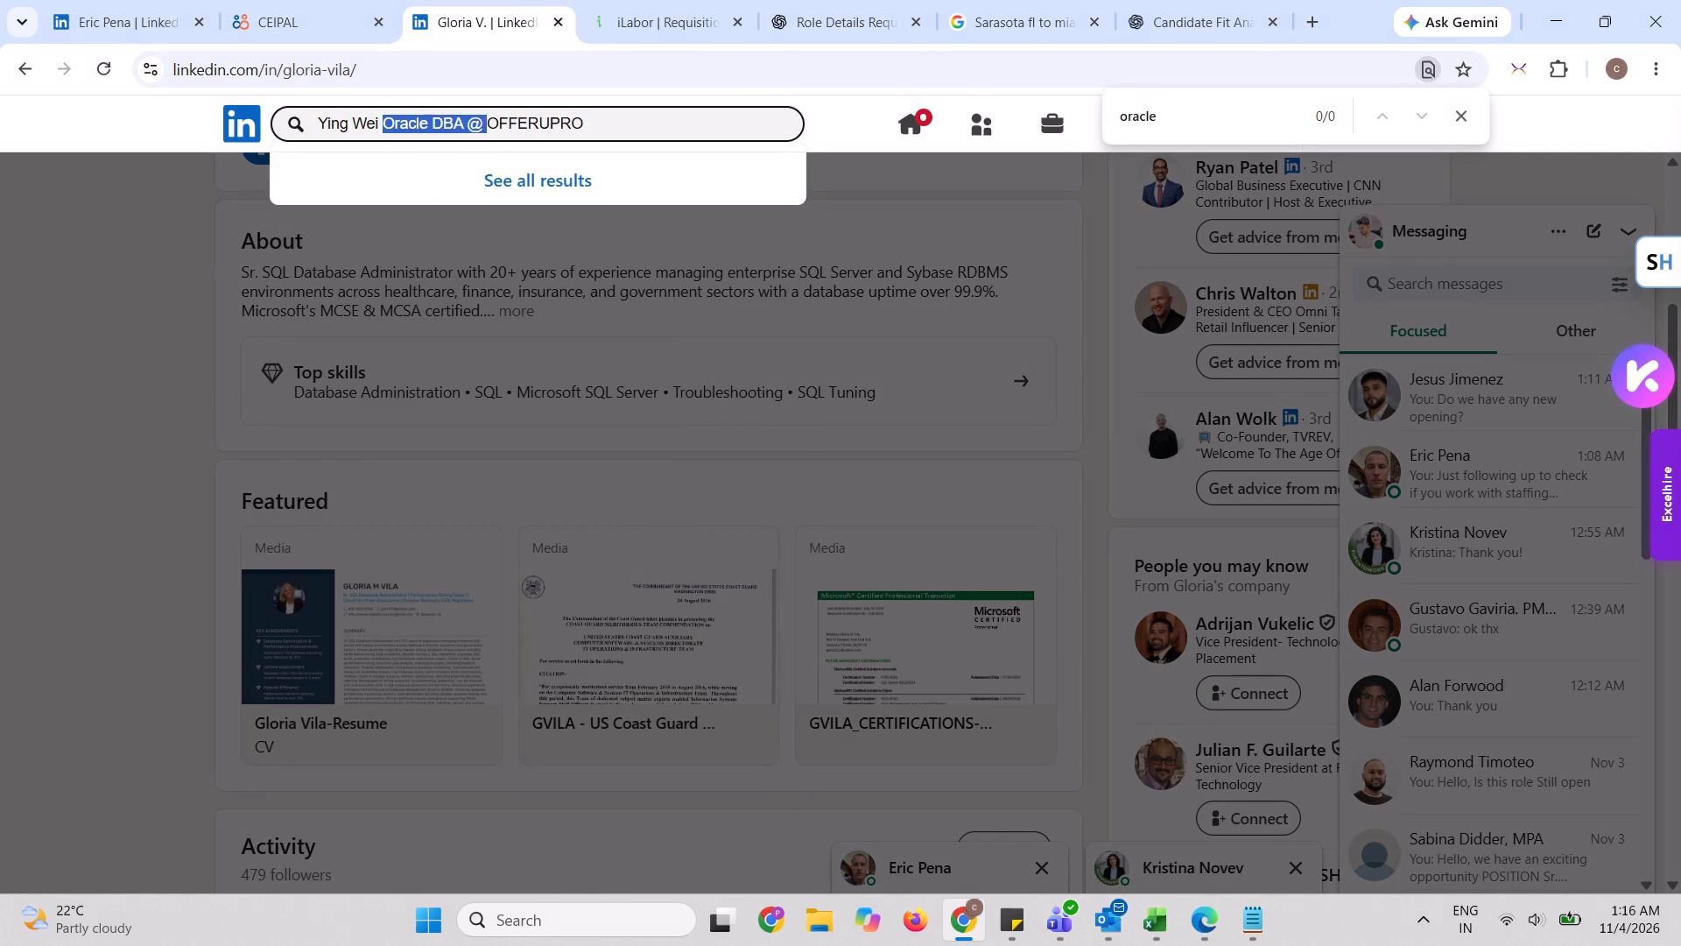
pyautogui.press('\\')
pyautogui.press('BackSpace')
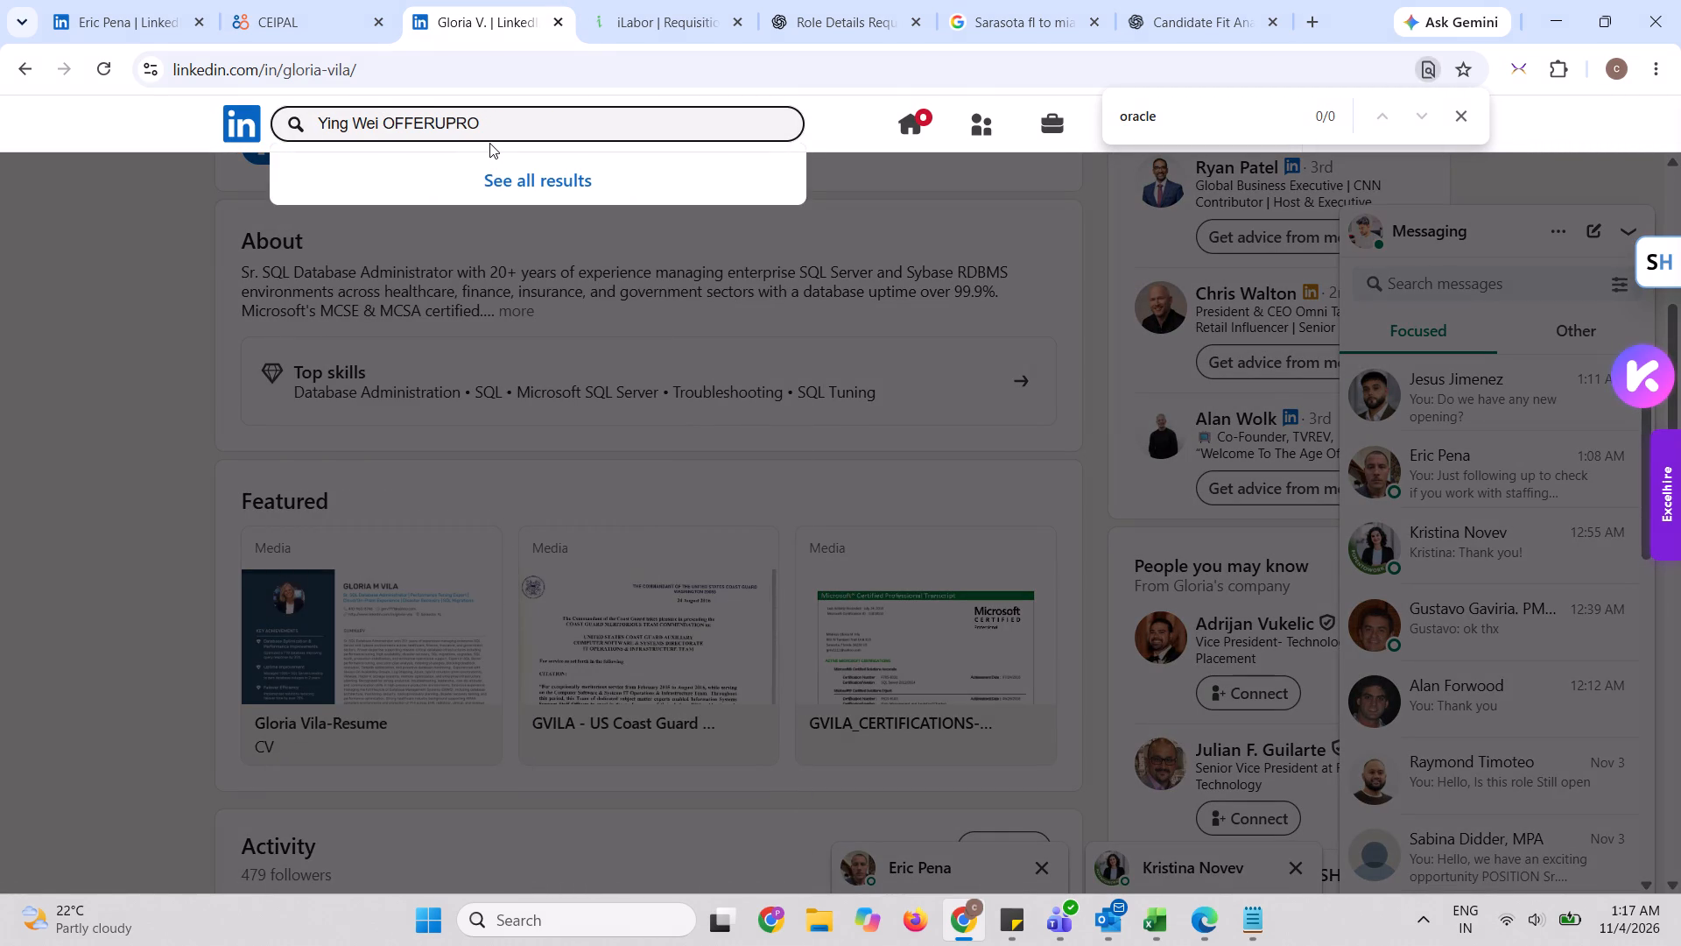
pyautogui.press('Return')
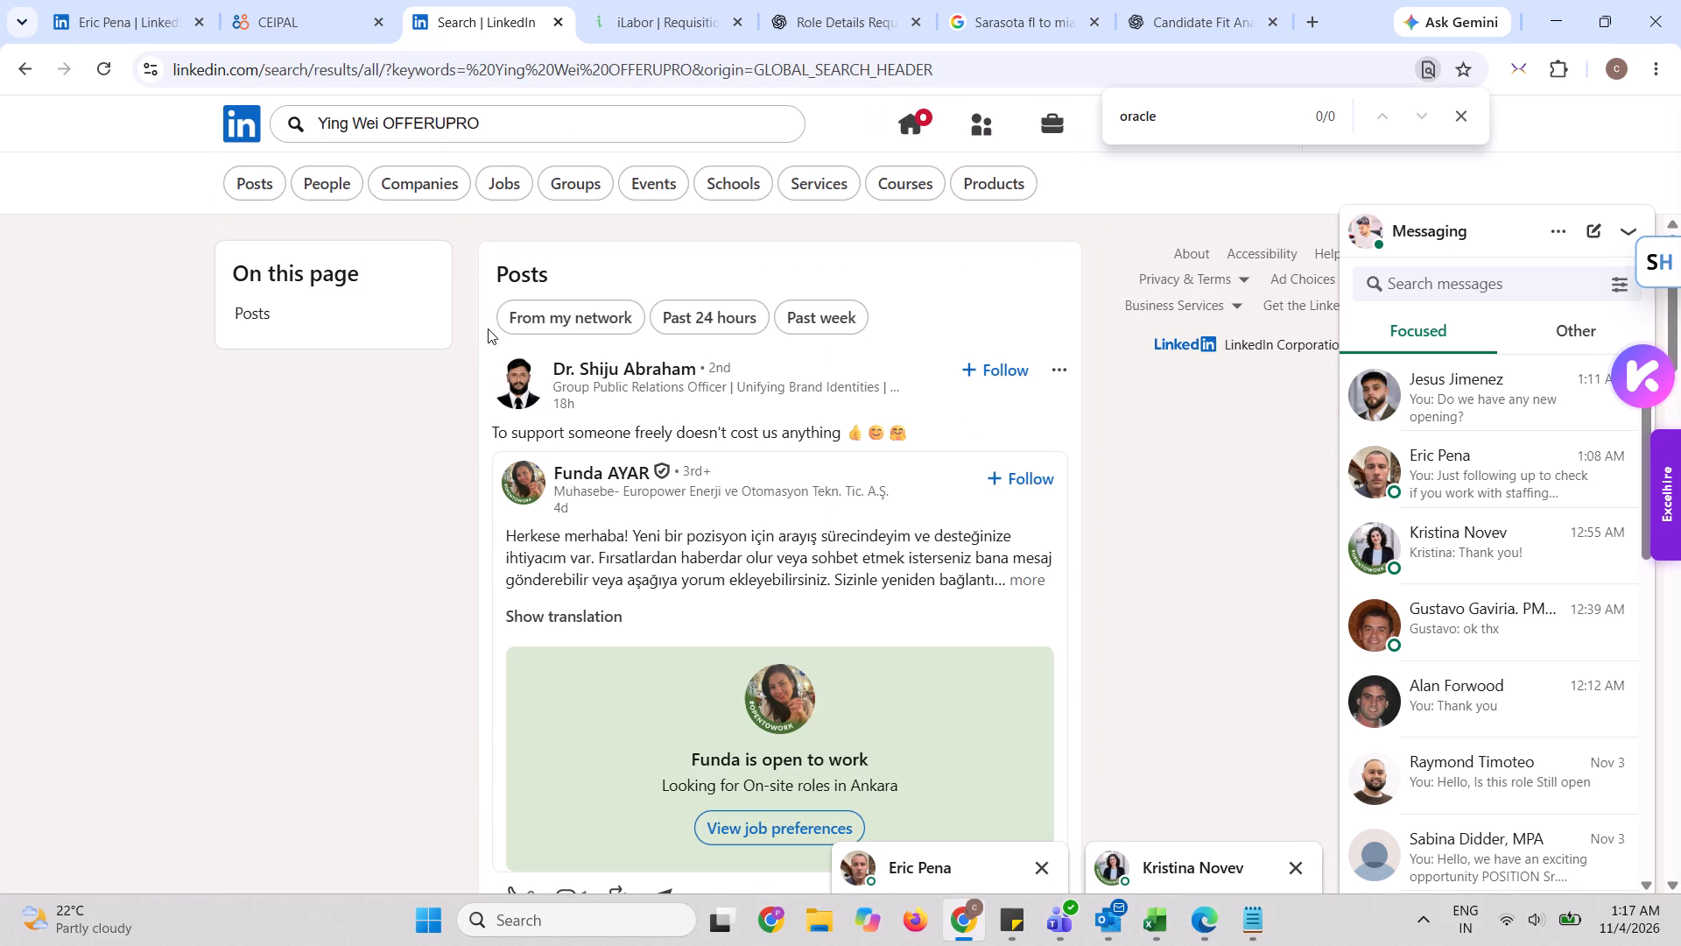
# Return to the CEIPAL Dice results and open the candidate details of the Oracle DBA at OFFERUPRO in Zephyrhills, Florida.
pyautogui.click(336, 0)
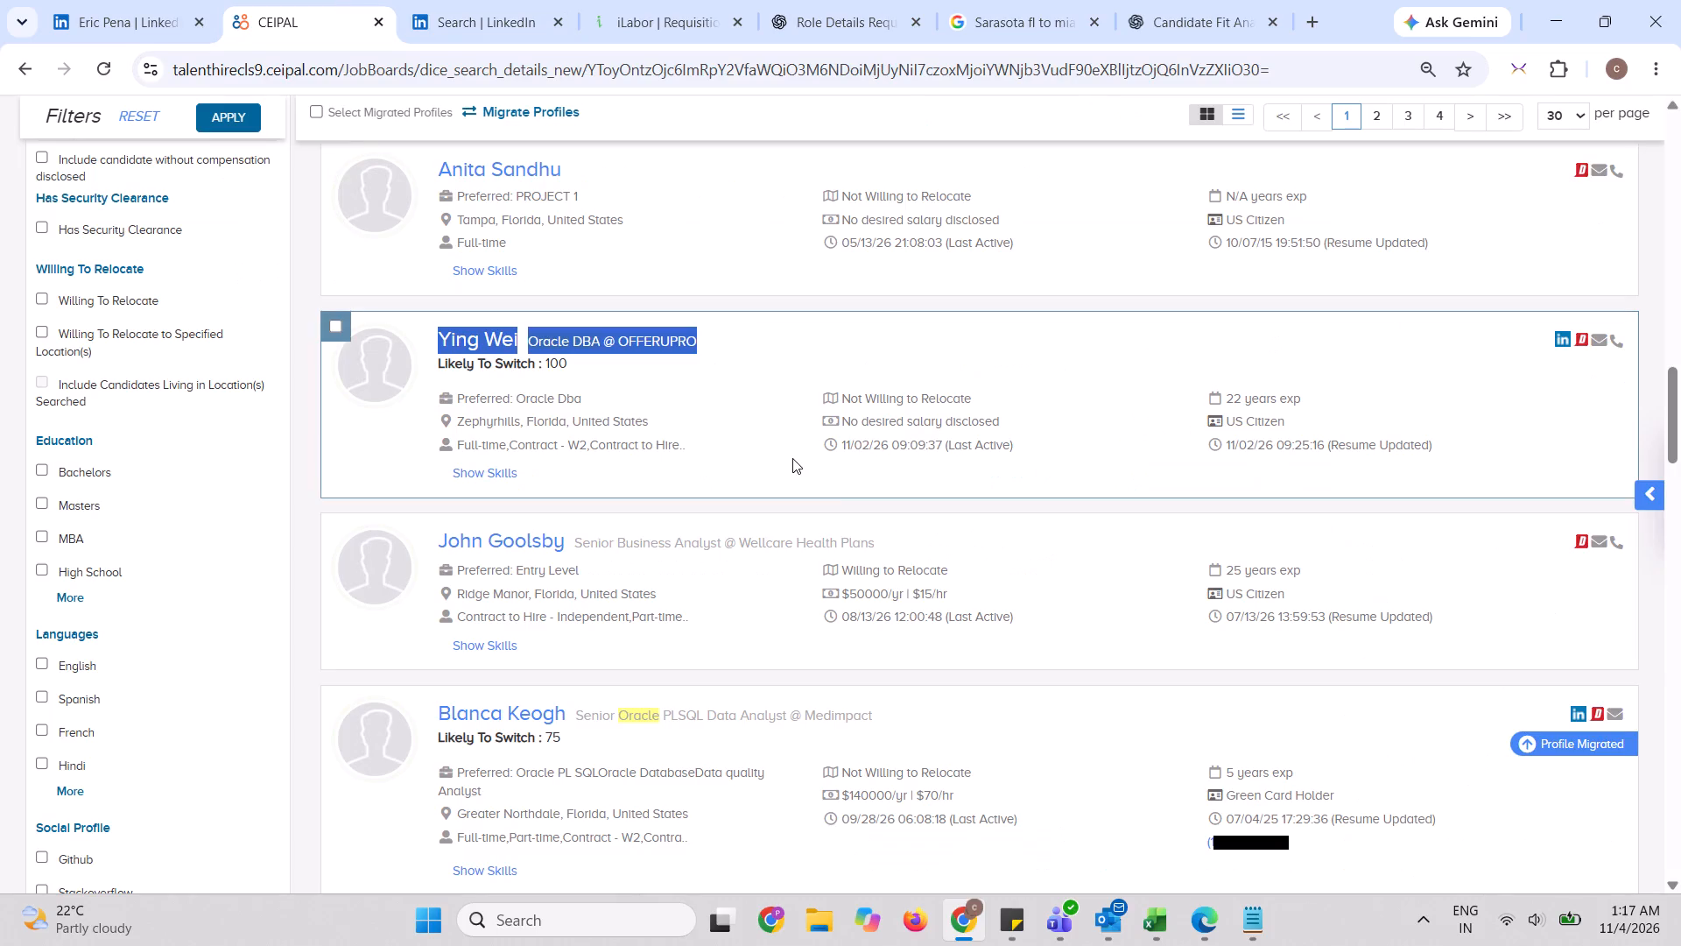
pyautogui.click(792, 458)
pyautogui.scroll(-1, 480, 342)
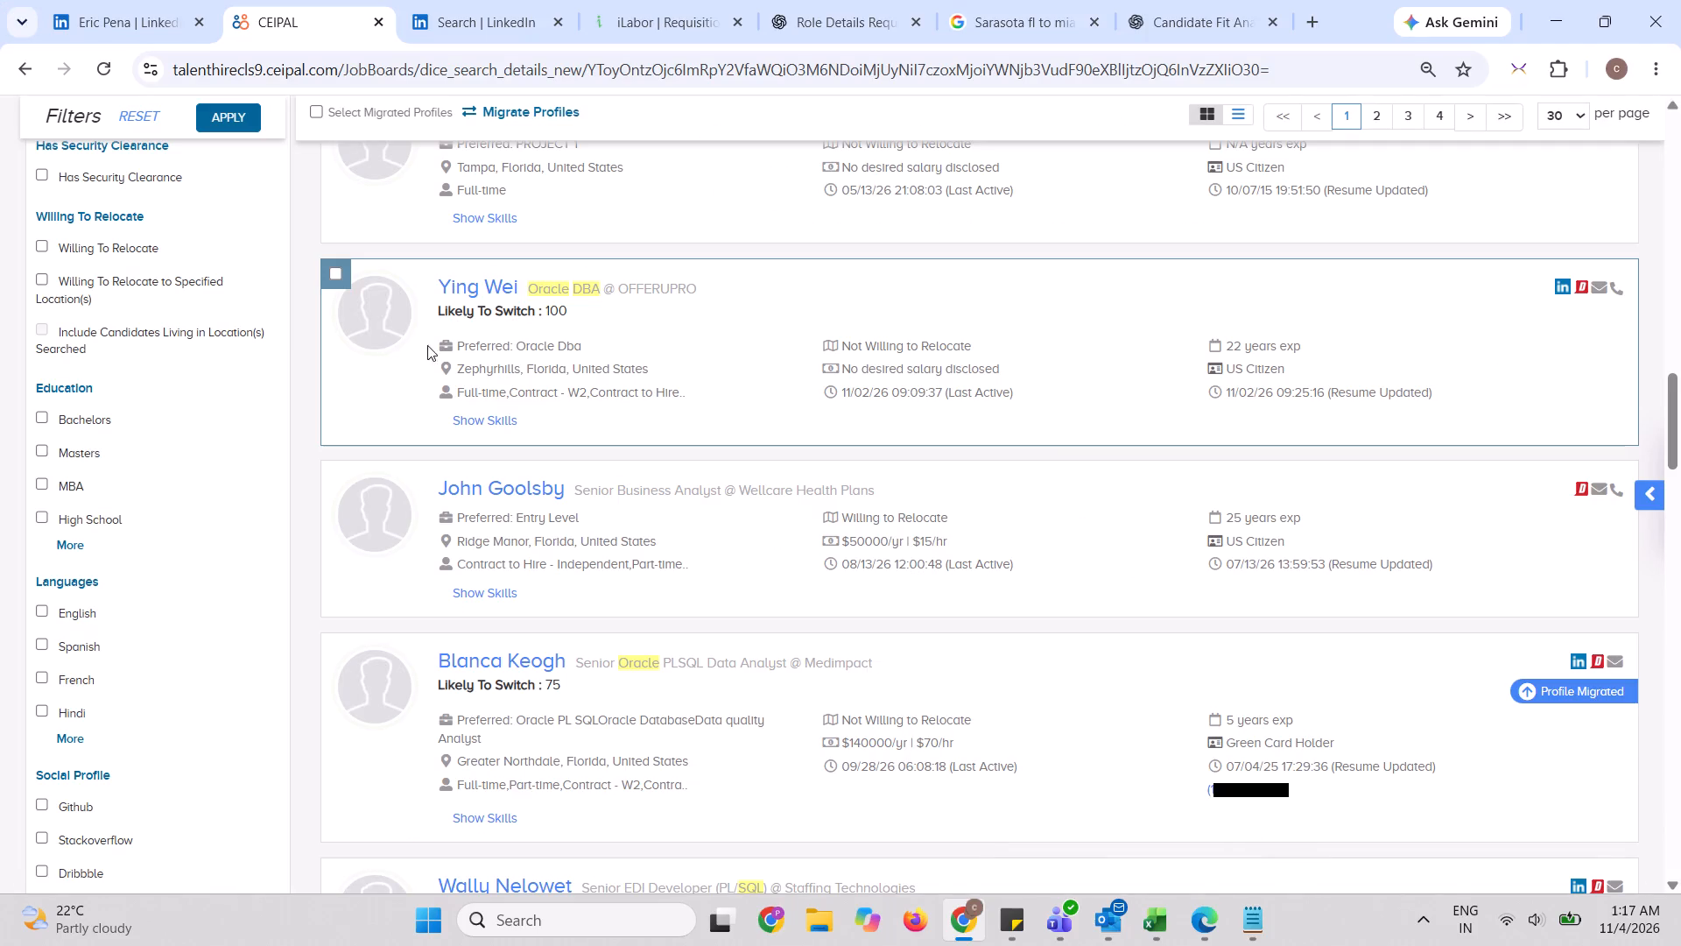
pyautogui.click(510, 280)
pyautogui.scroll(-1, 510, 280)
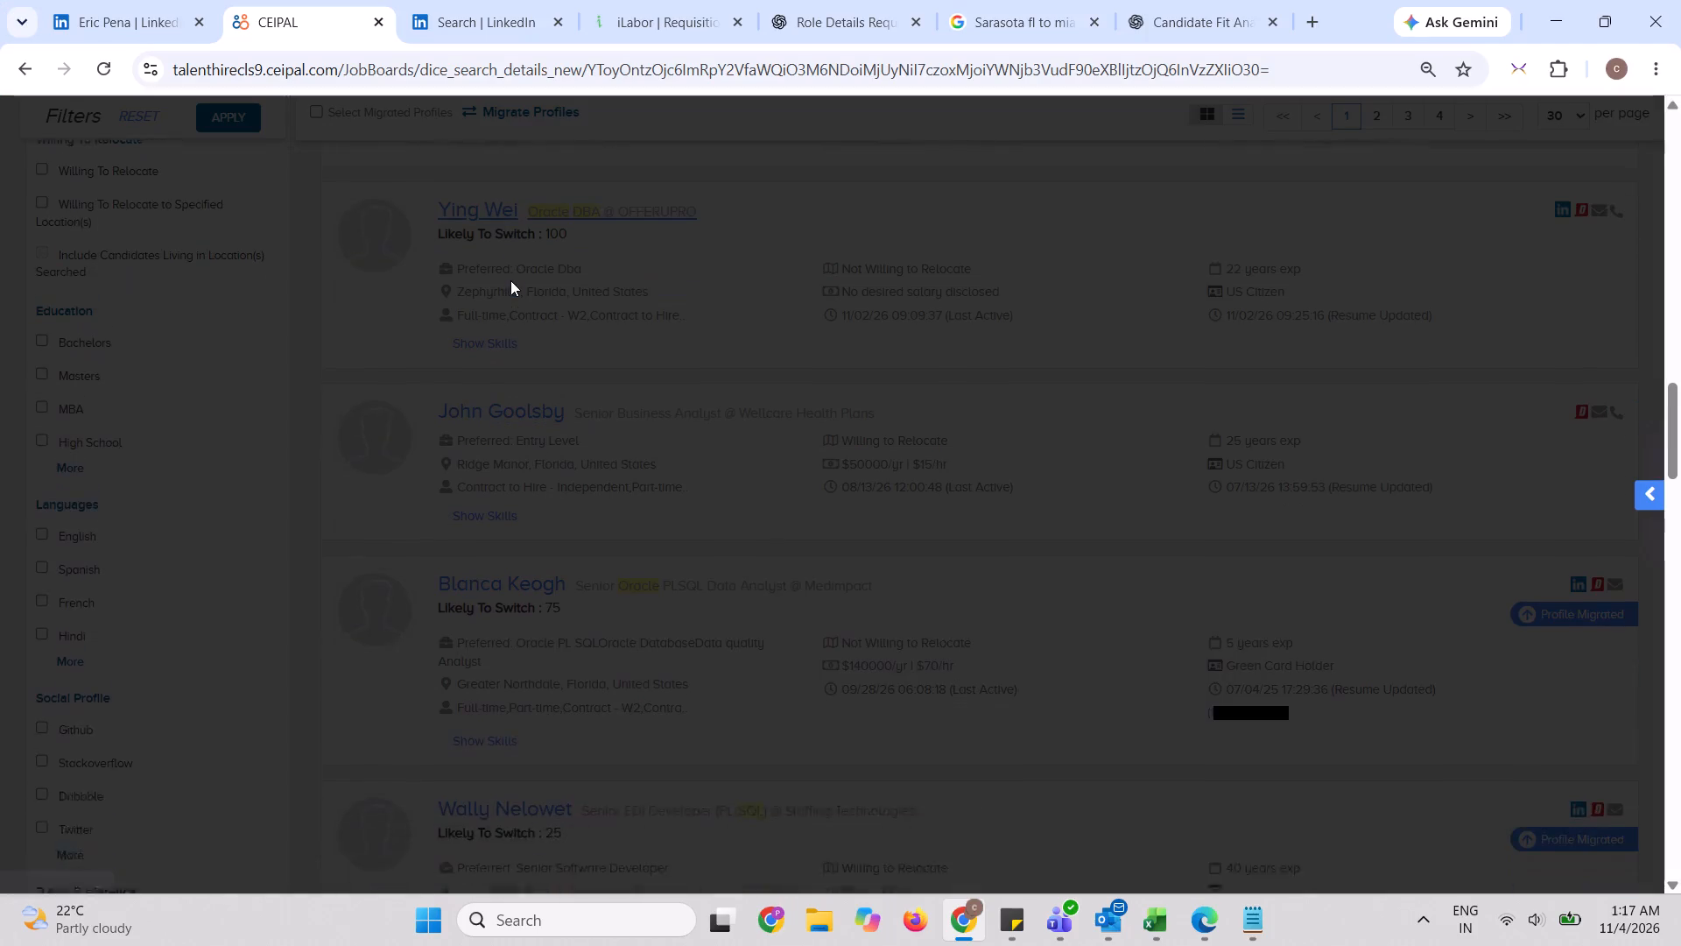
pyautogui.scroll(-1, 510, 280)
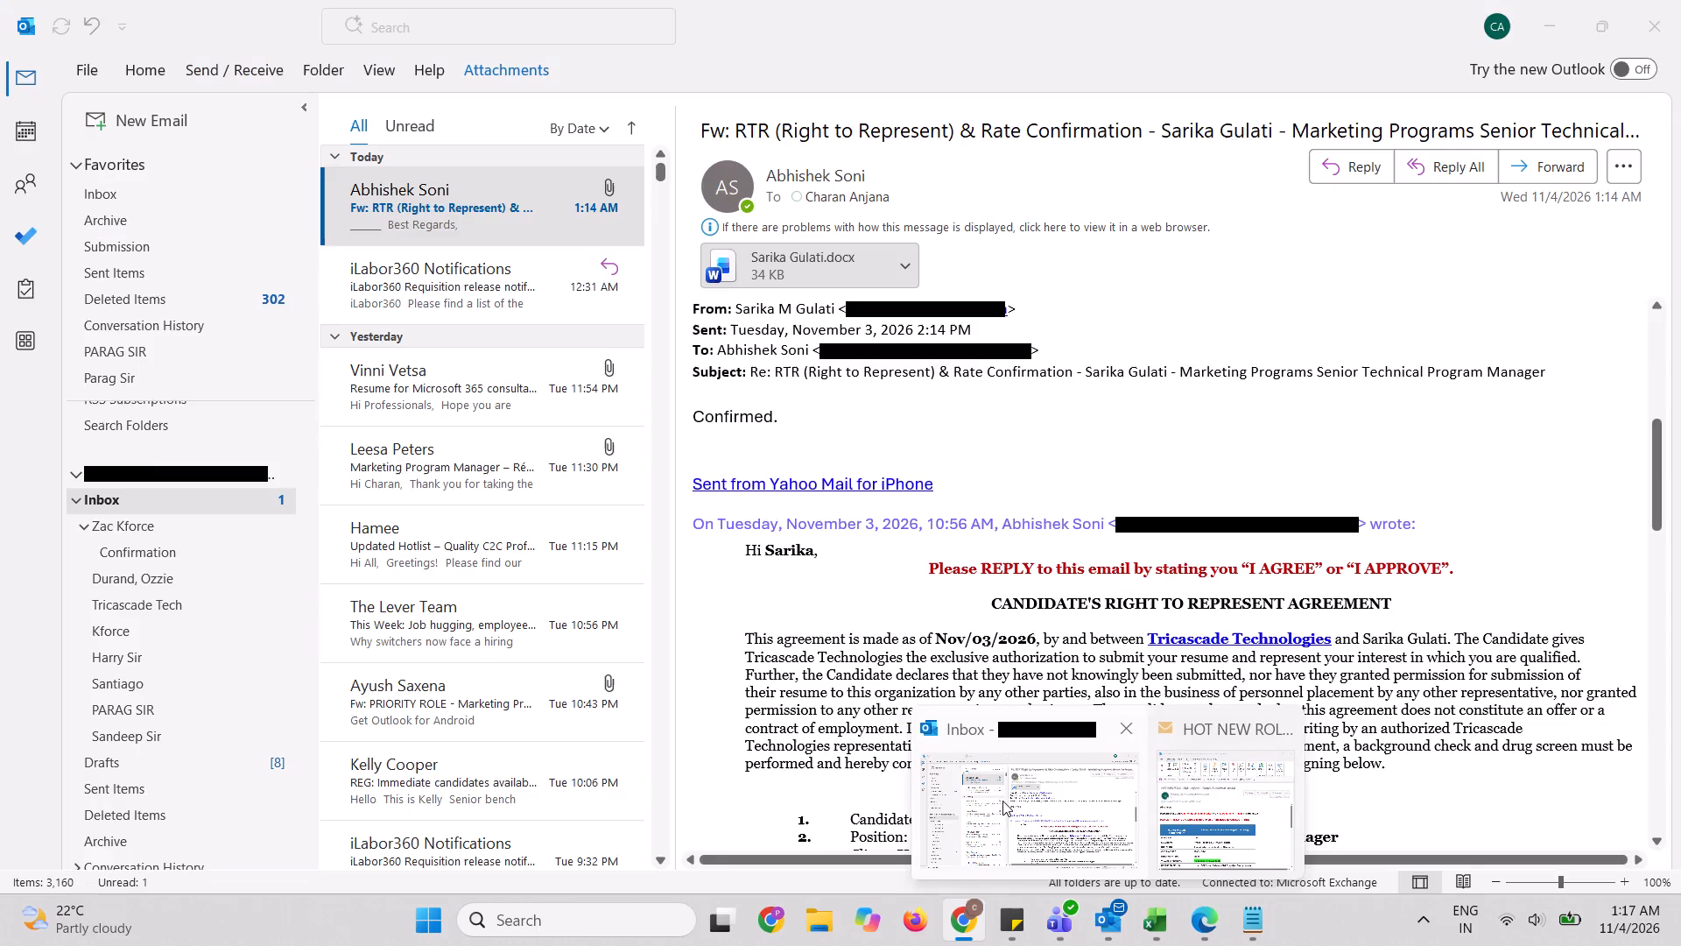
pyautogui.click(1024, 406)
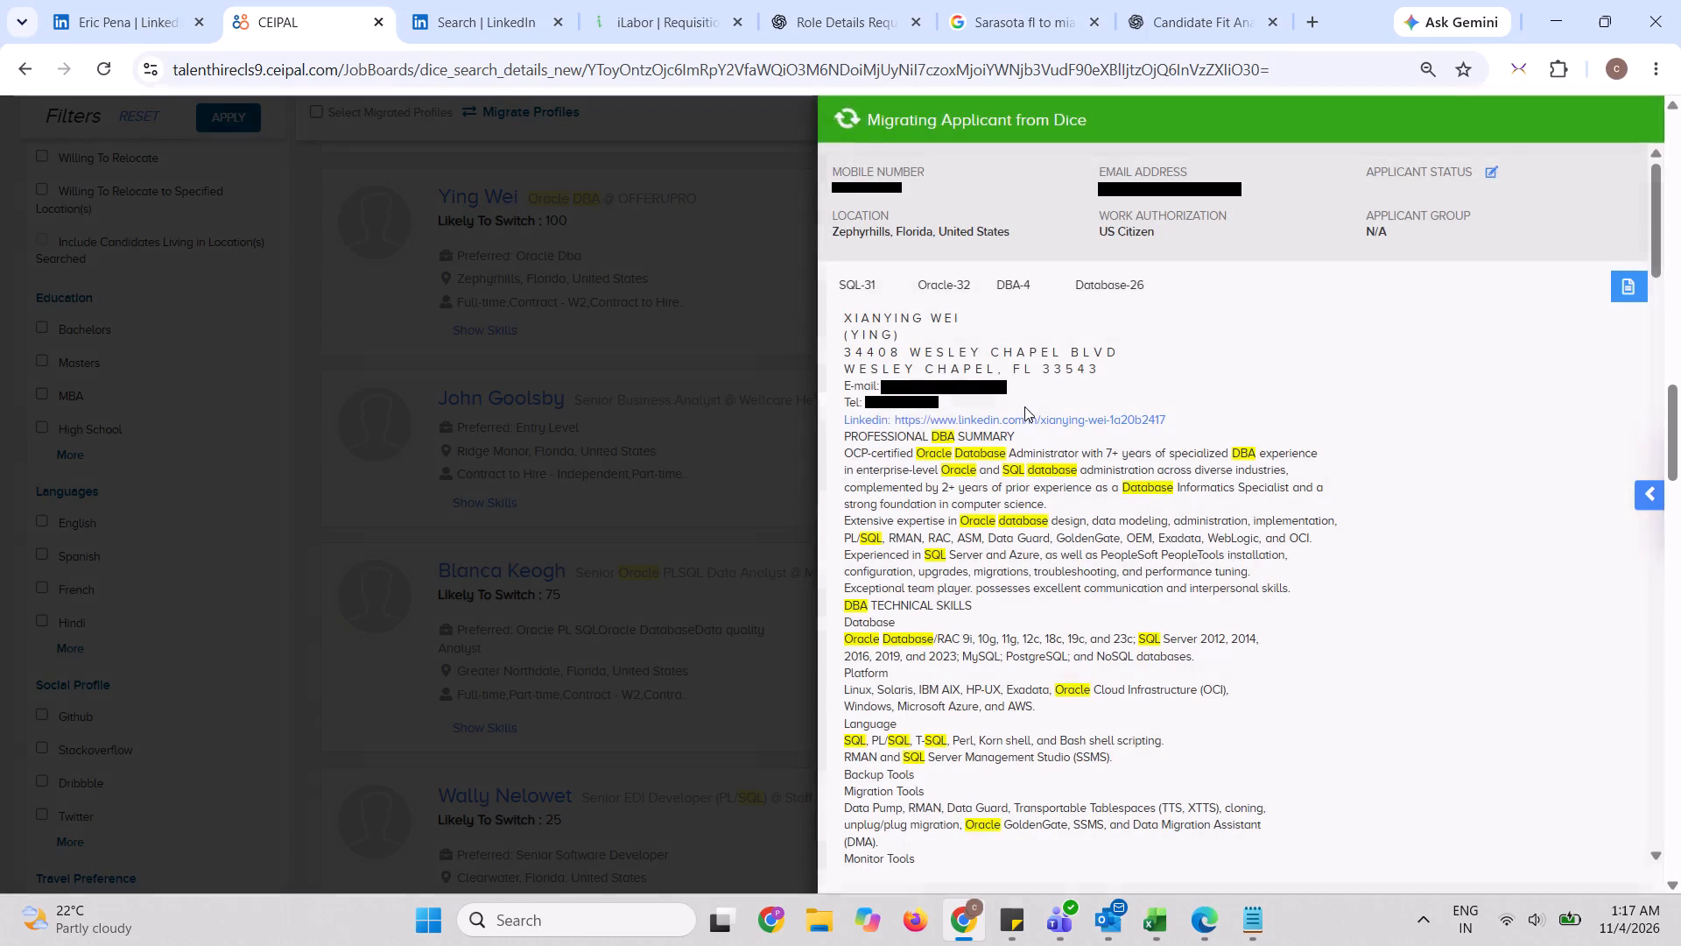
# Check the LinkedIn profile linked in the Zephyrhills Oracle DBA candidate's resume and return to the CEIPAL candidate details.
pyautogui.click(927, 568)
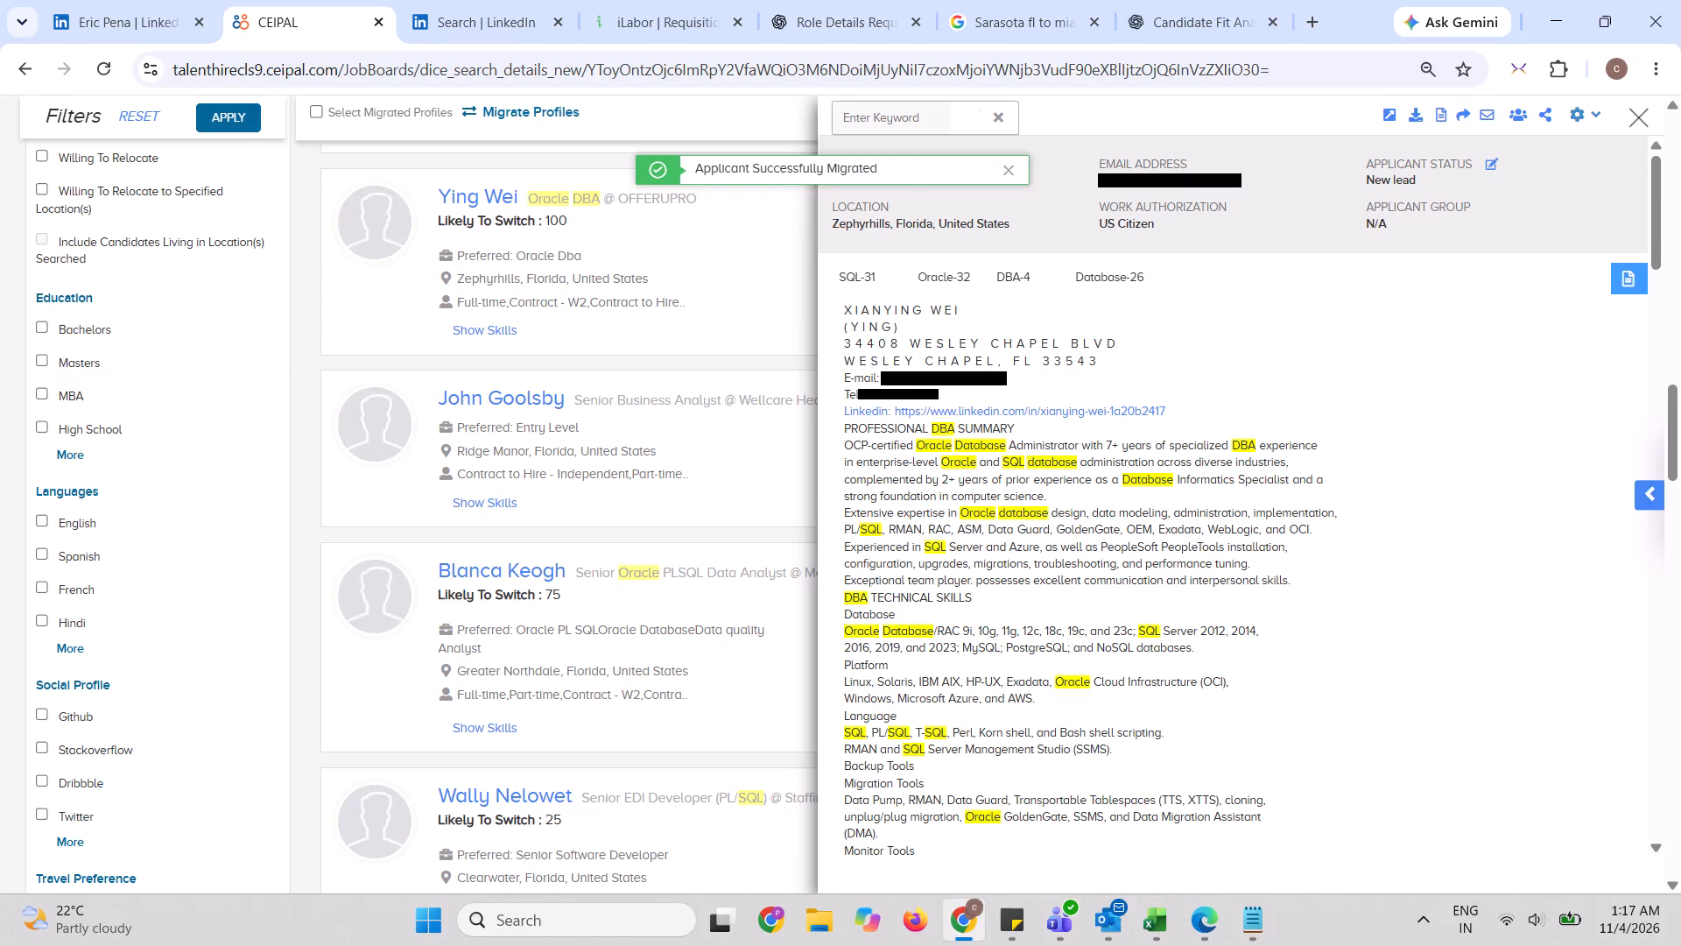
pyautogui.rightClick(946, 407)
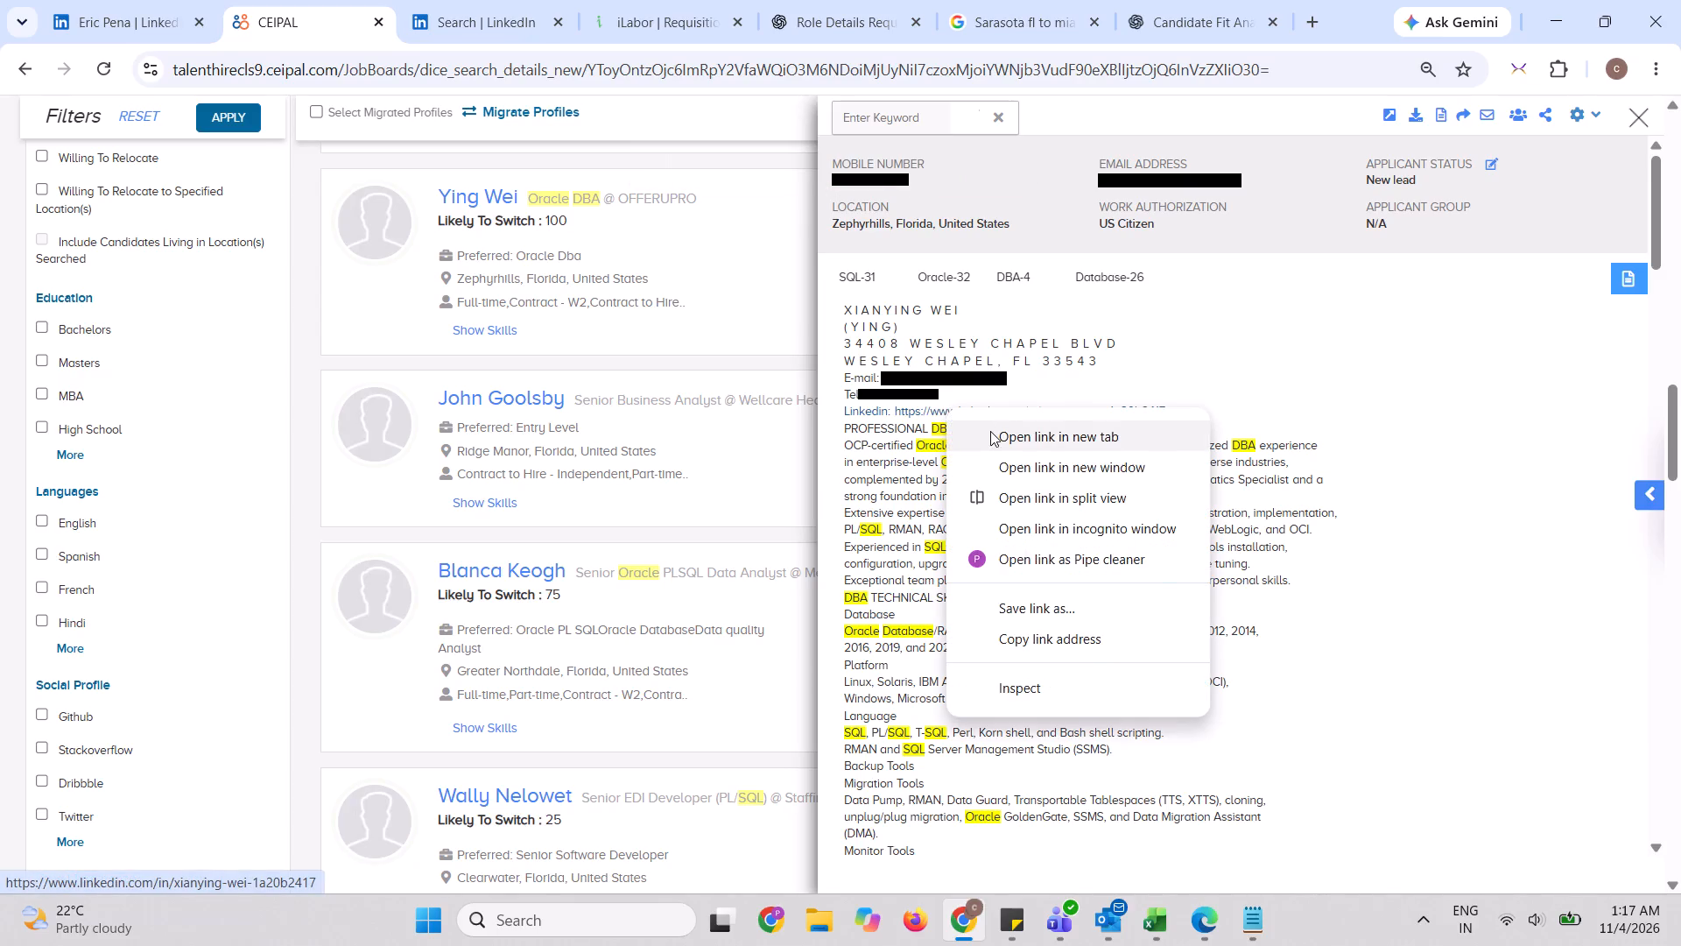
pyautogui.click(990, 431)
pyautogui.click(418, 0)
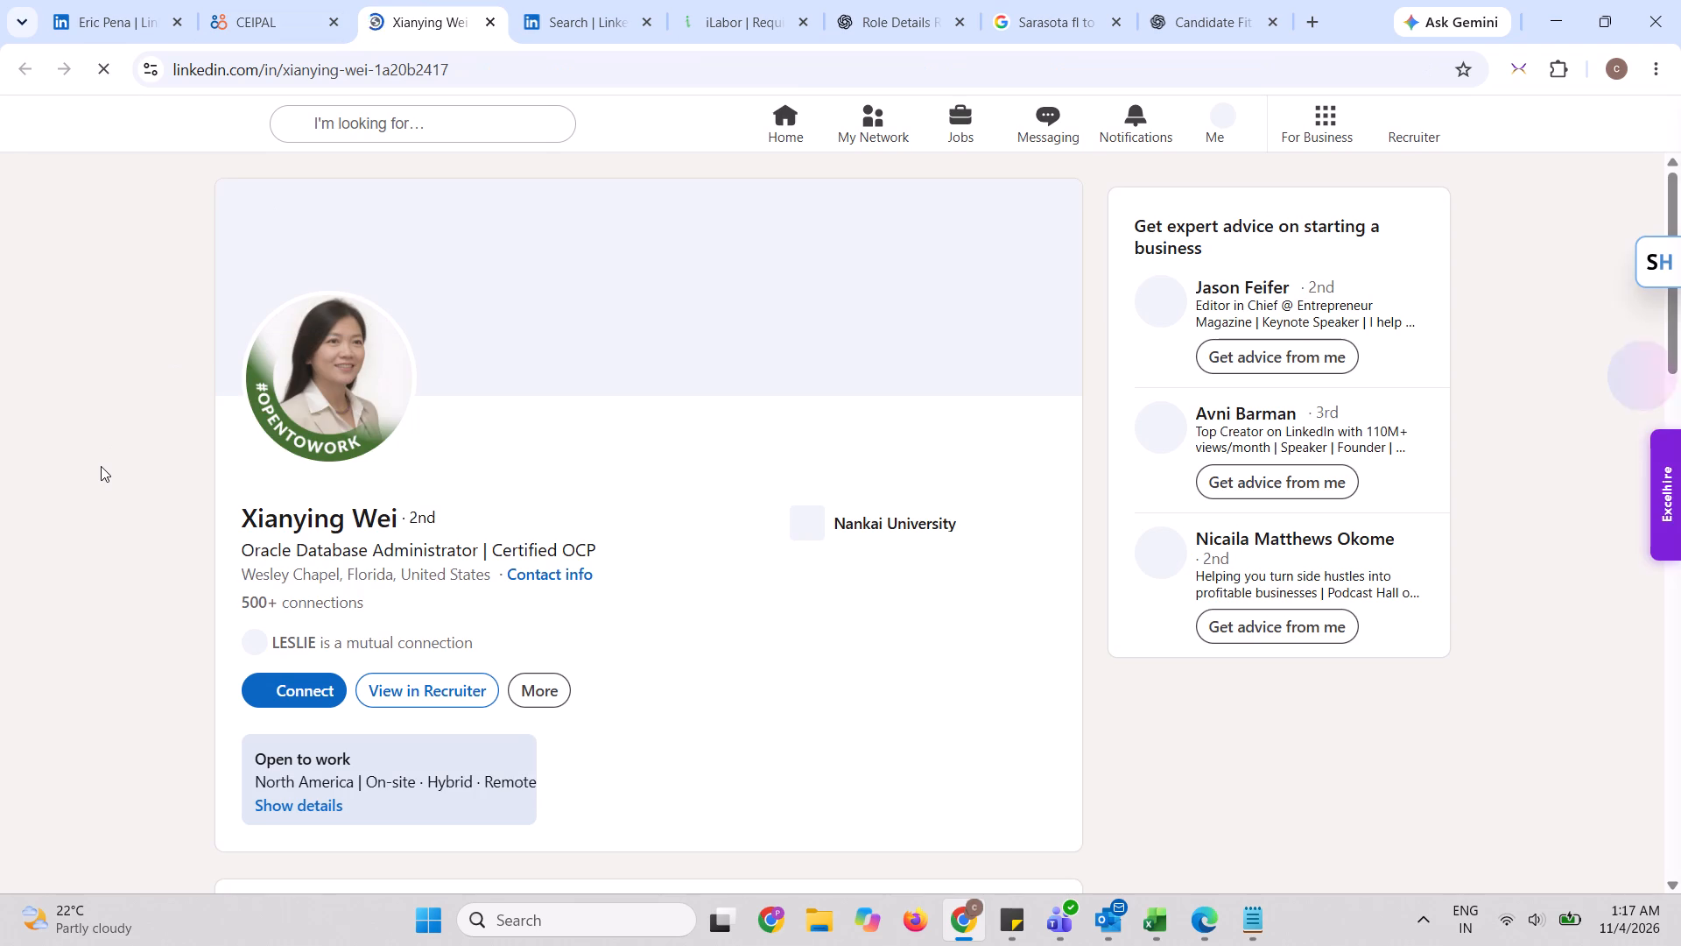
pyautogui.click(101, 466)
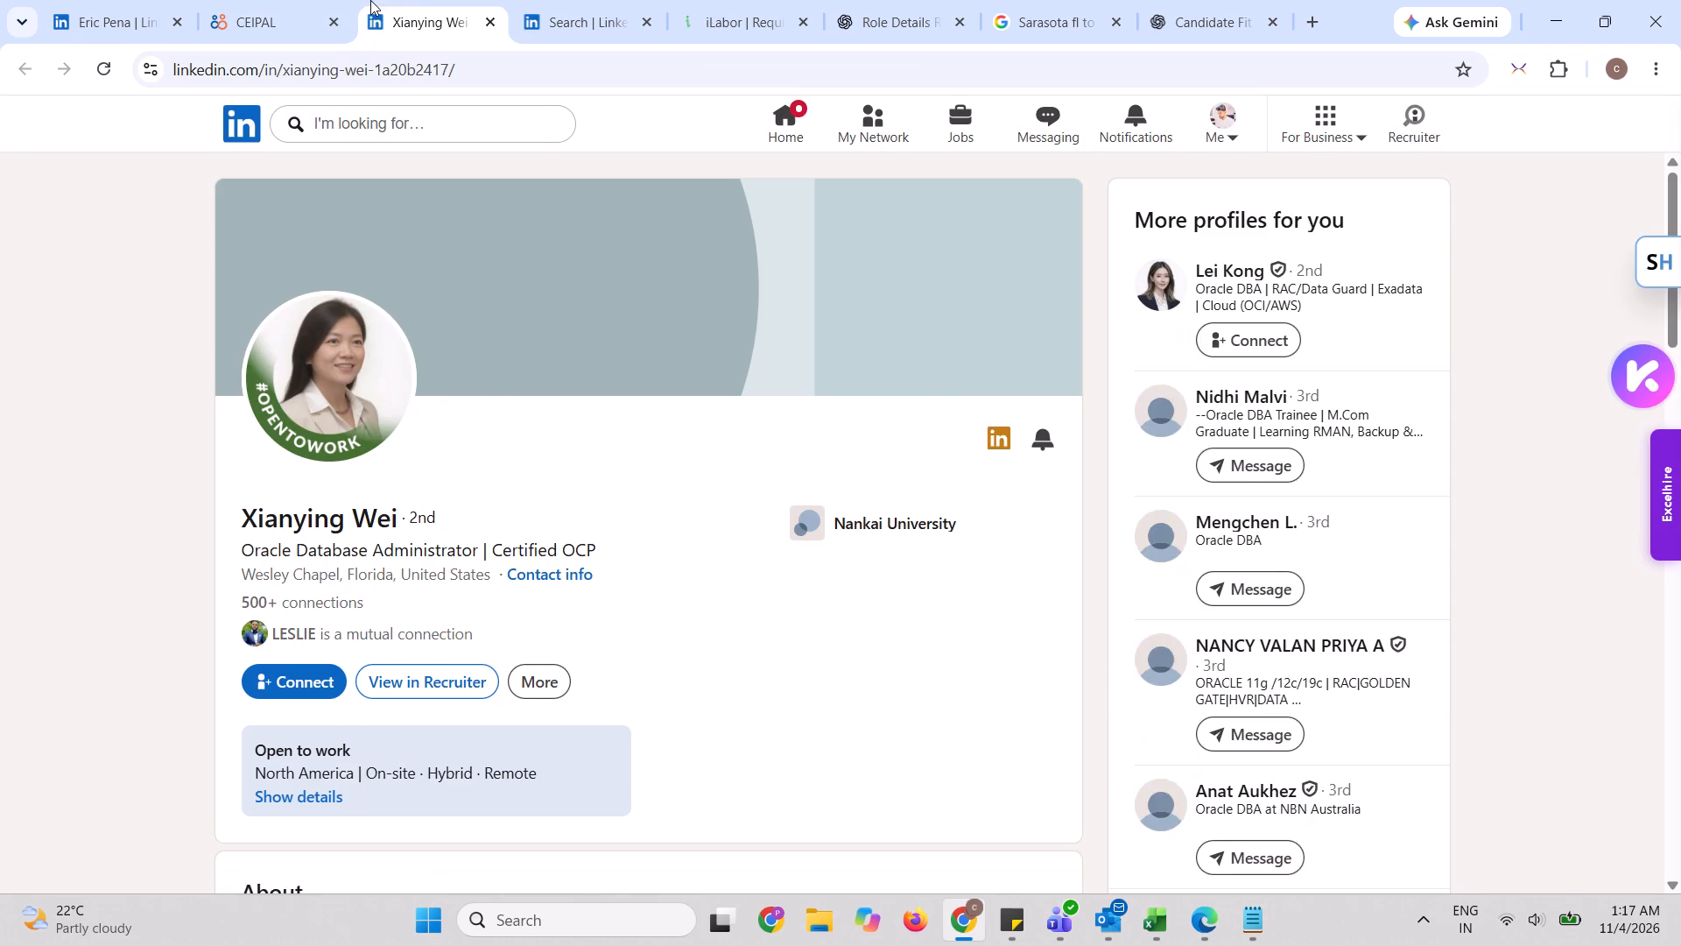
pyautogui.click(321, 0)
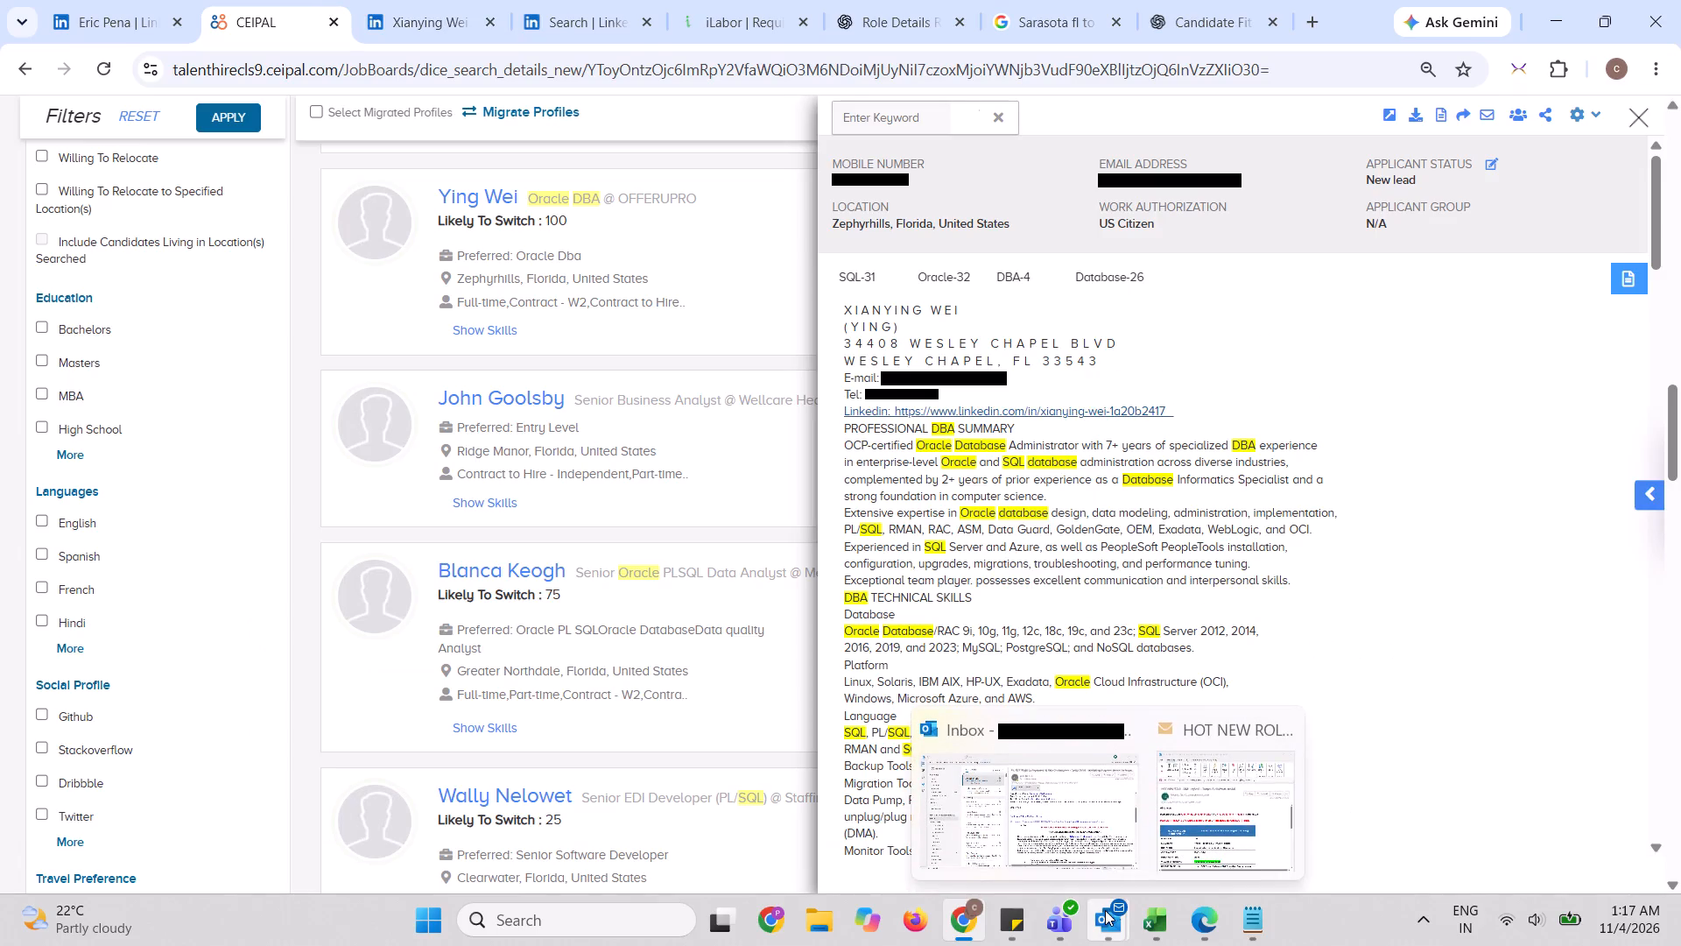
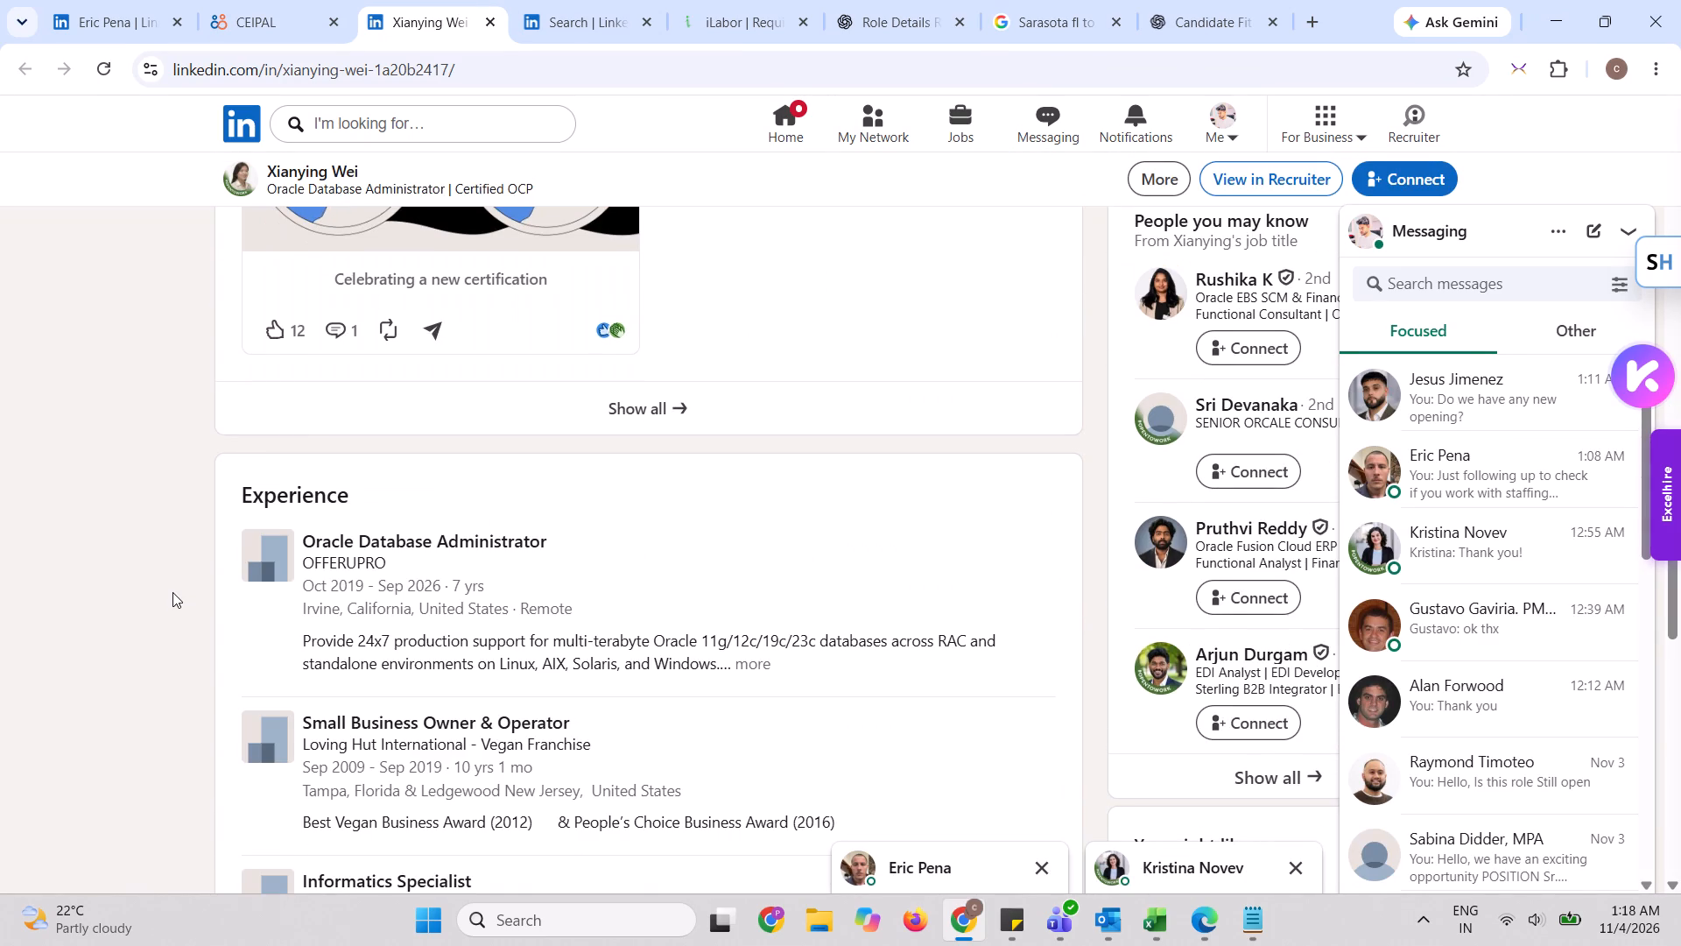
pyautogui.scroll(-3, 172, 592)
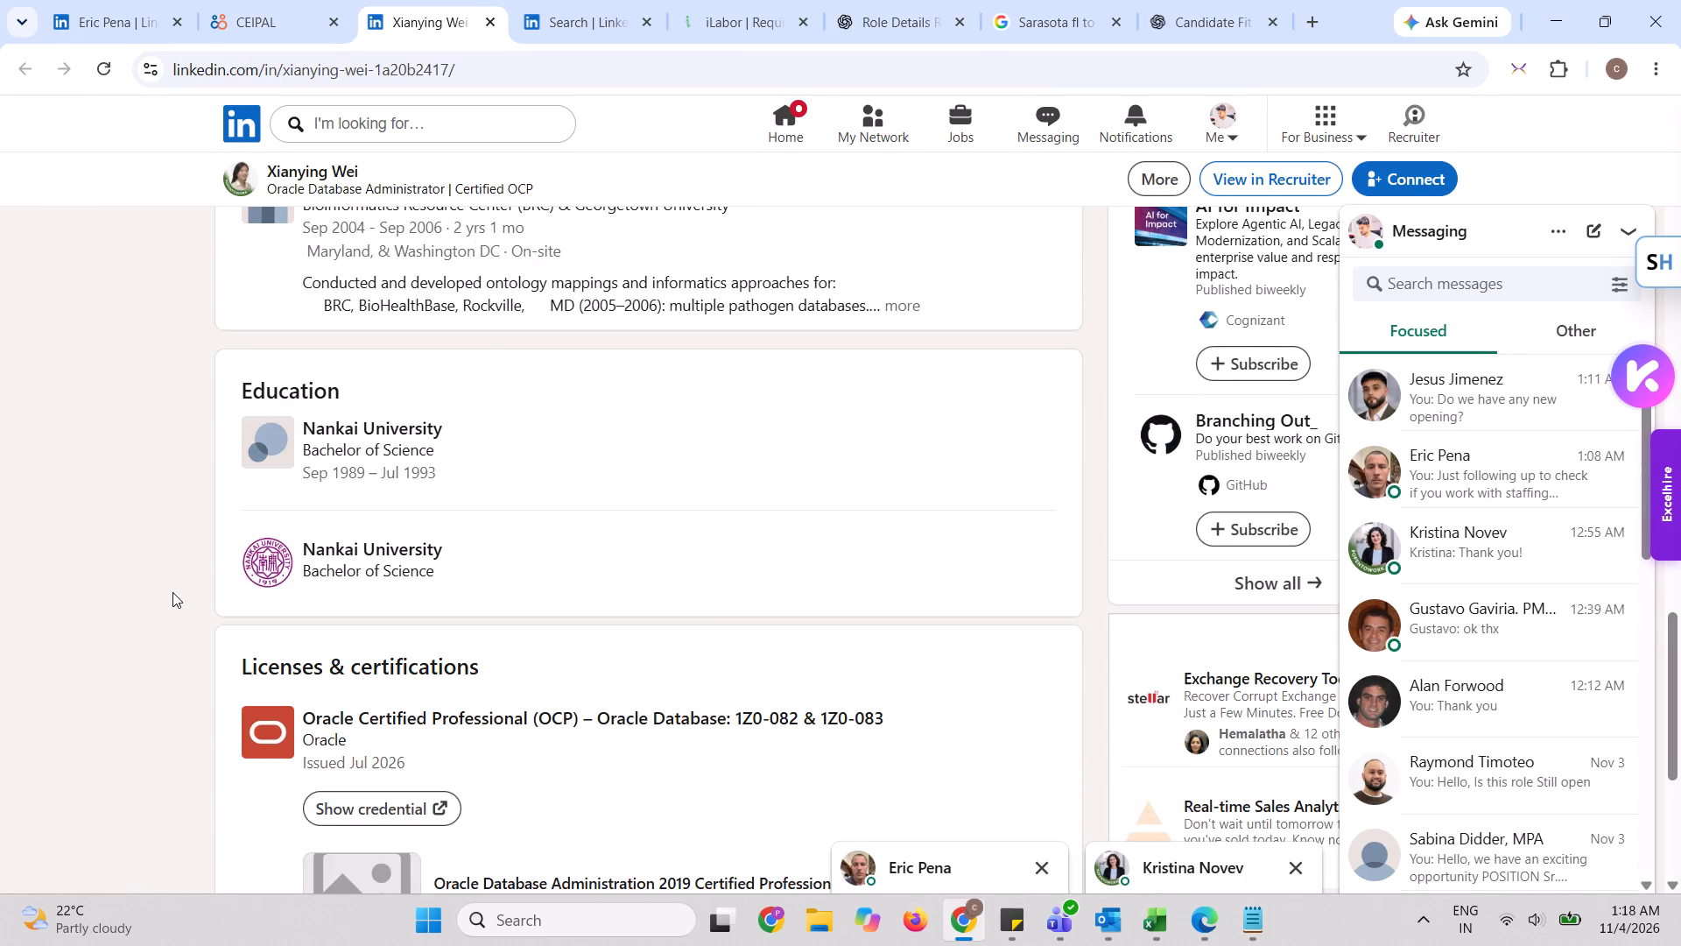
pyautogui.scroll(-1, 172, 592)
# View the account history and verifications of the OFFERUPRO Oracle DBA's LinkedIn profile, and close them.
pyautogui.scroll(13, 172, 592)
pyautogui.click(531, 674)
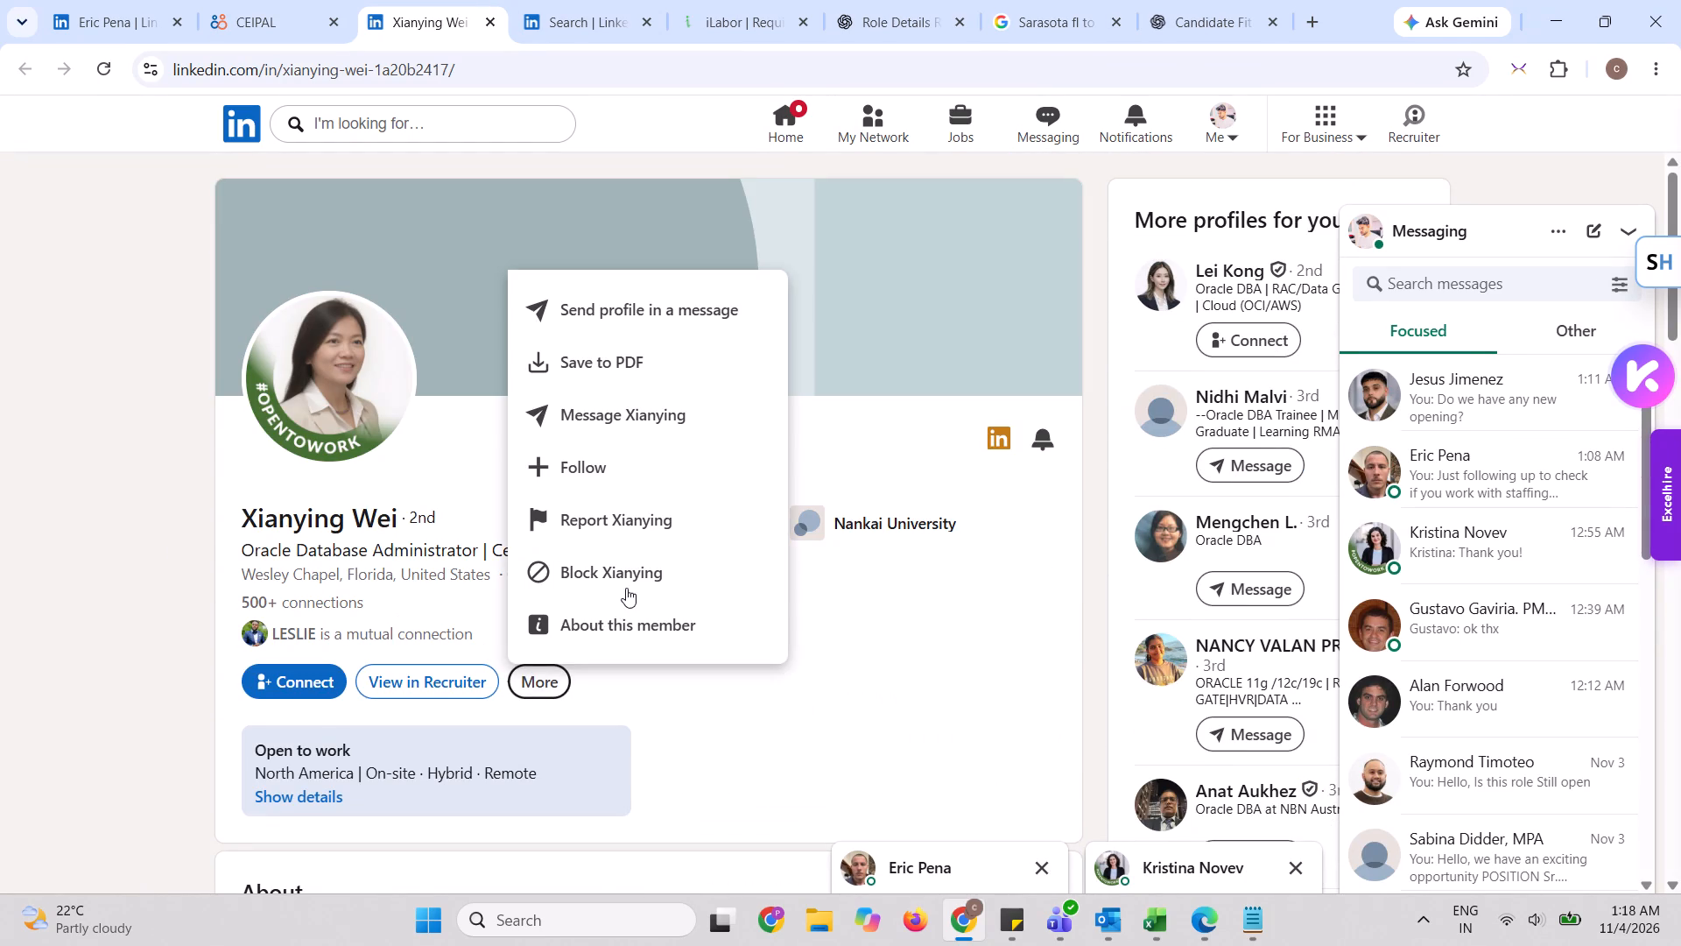
pyautogui.click(627, 606)
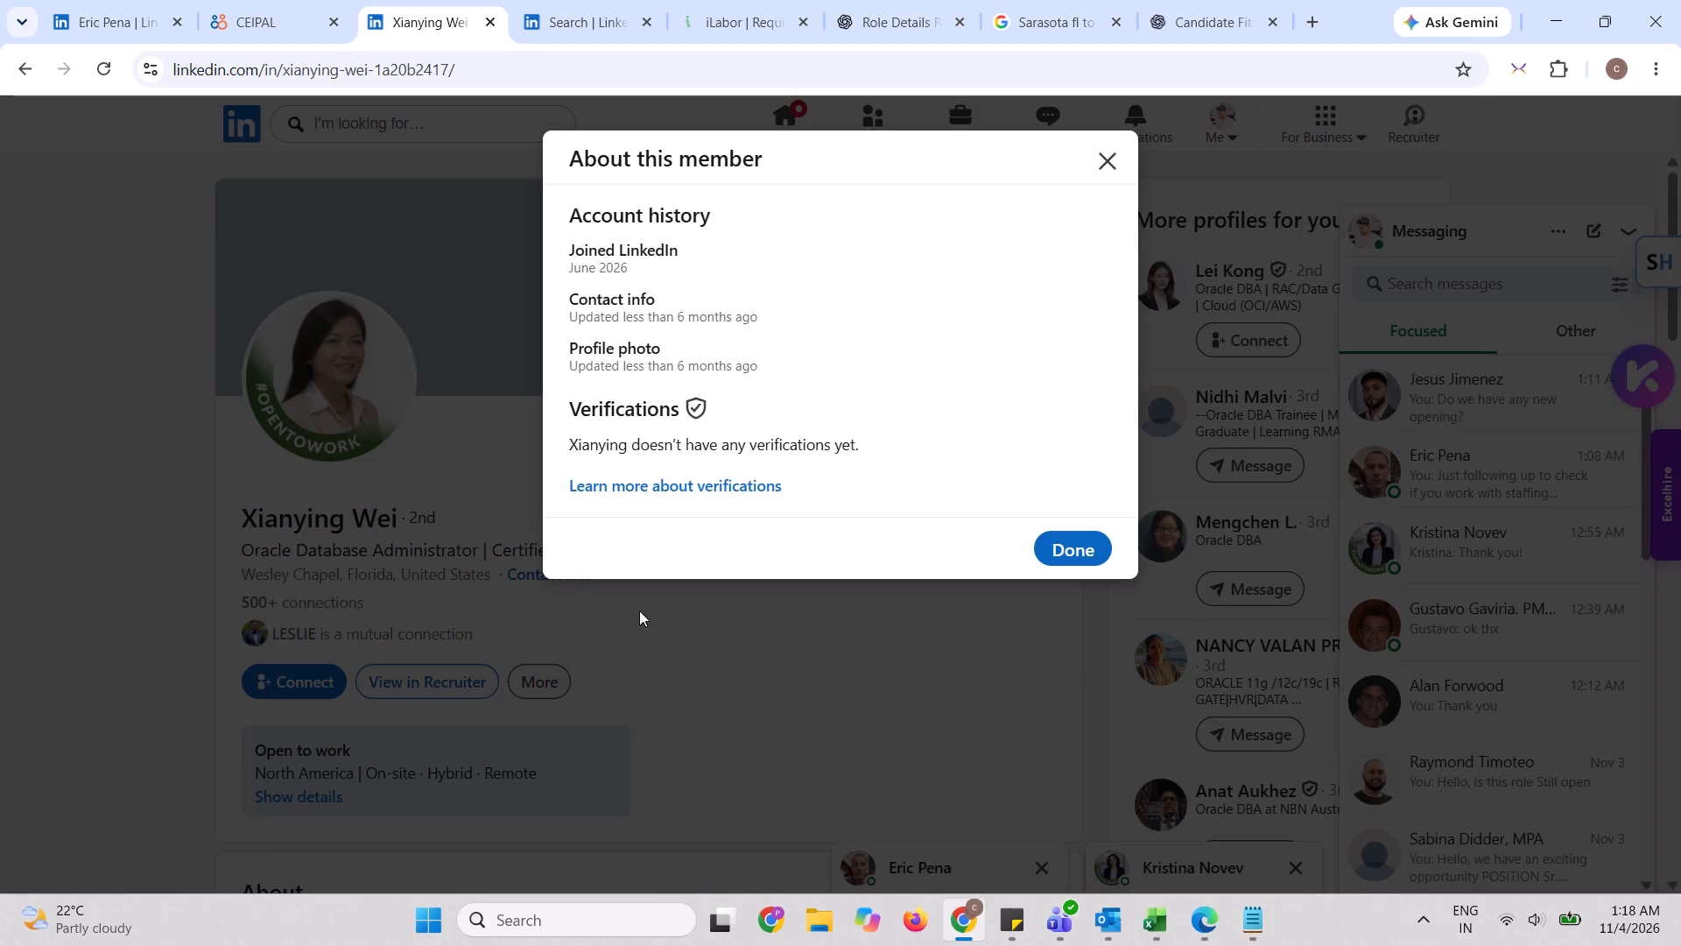
pyautogui.click(670, 642)
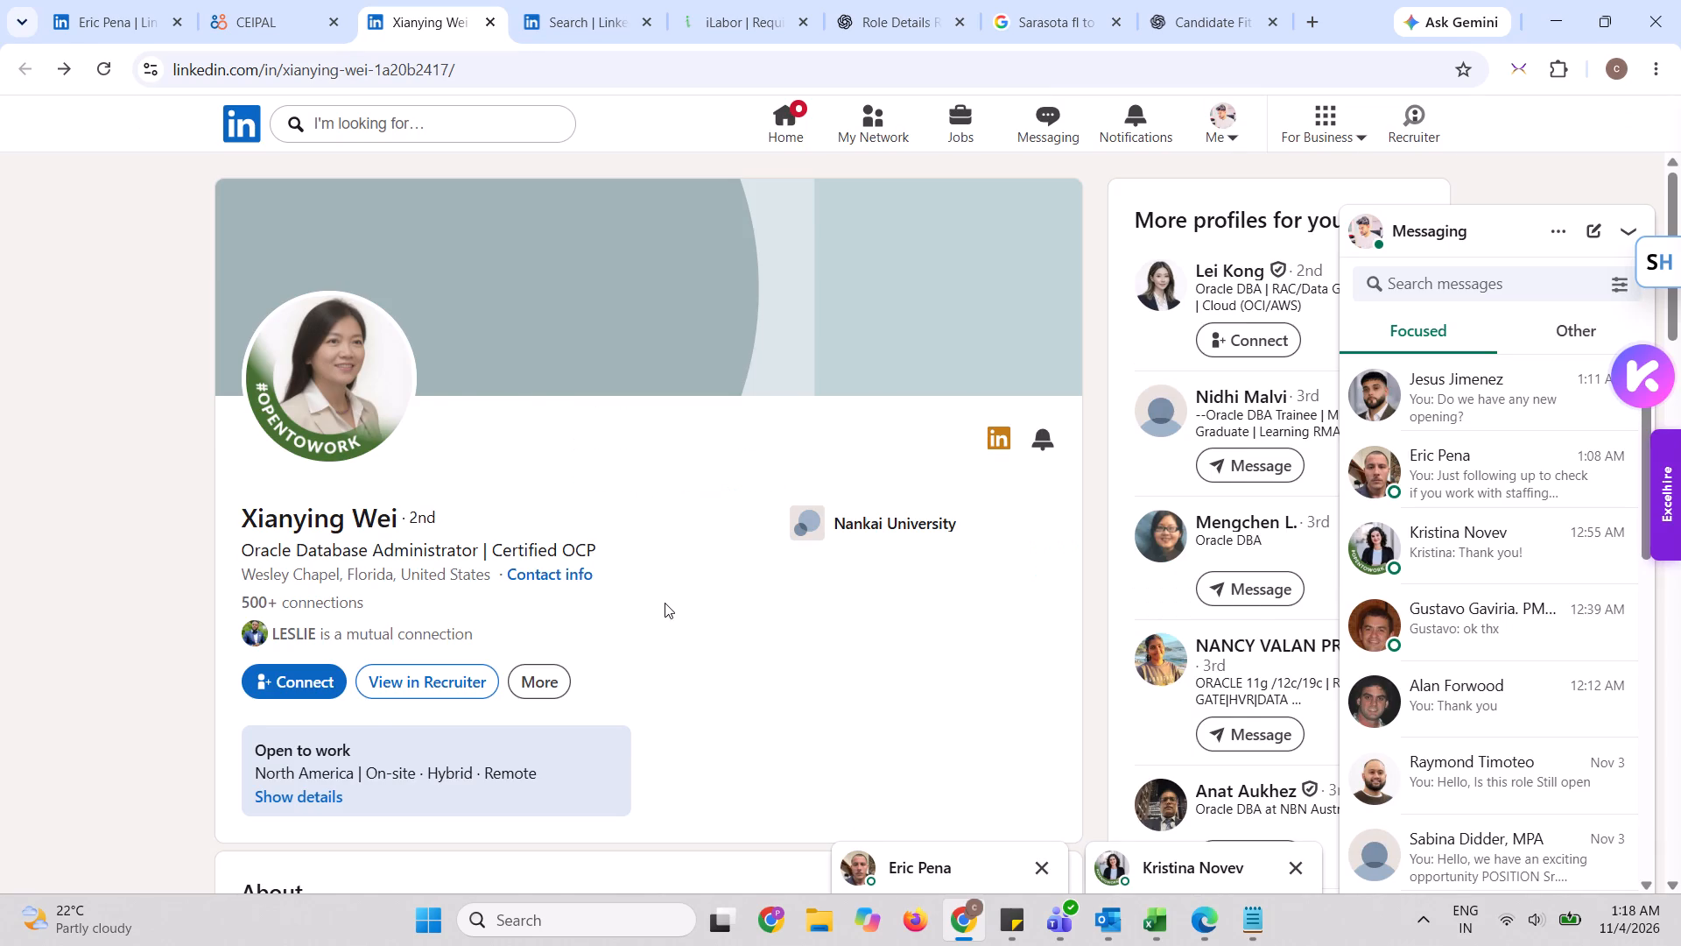
pyautogui.scroll(-3, 662, 611)
# In the CEIPAL Dice results, close the Oracle DBA's details and open those of the Senior Oracle PLSQL Data Analyst at Medimpact.
pyautogui.click(299, 0)
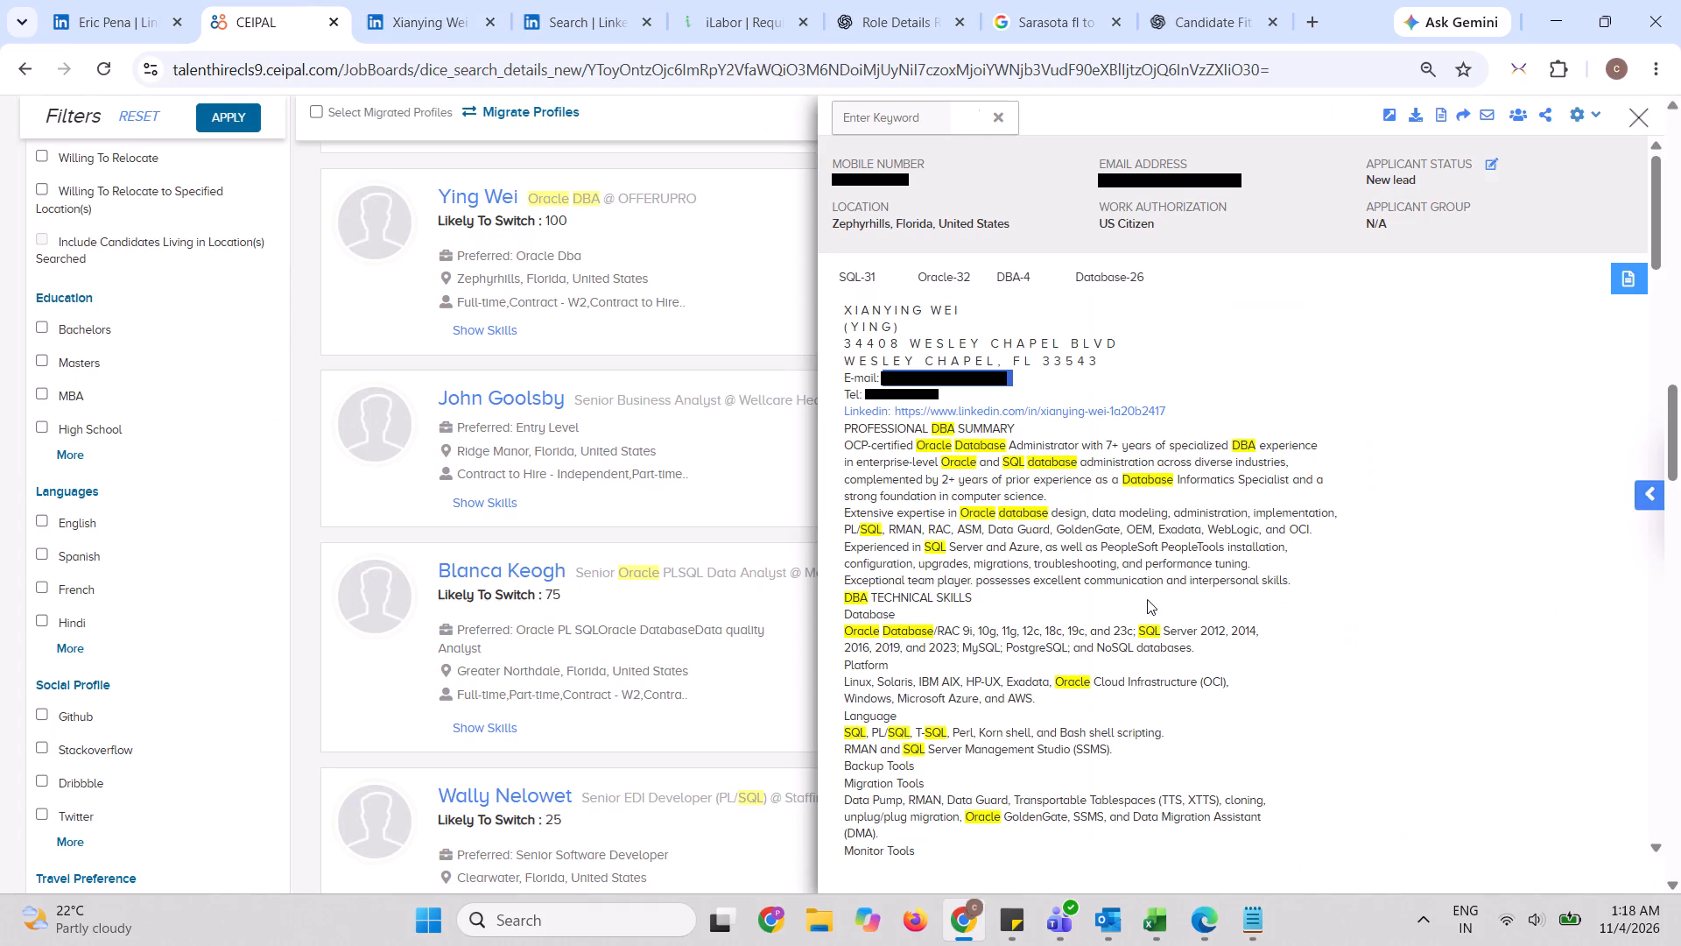
pyautogui.click(1641, 119)
pyautogui.scroll(-1, 867, 385)
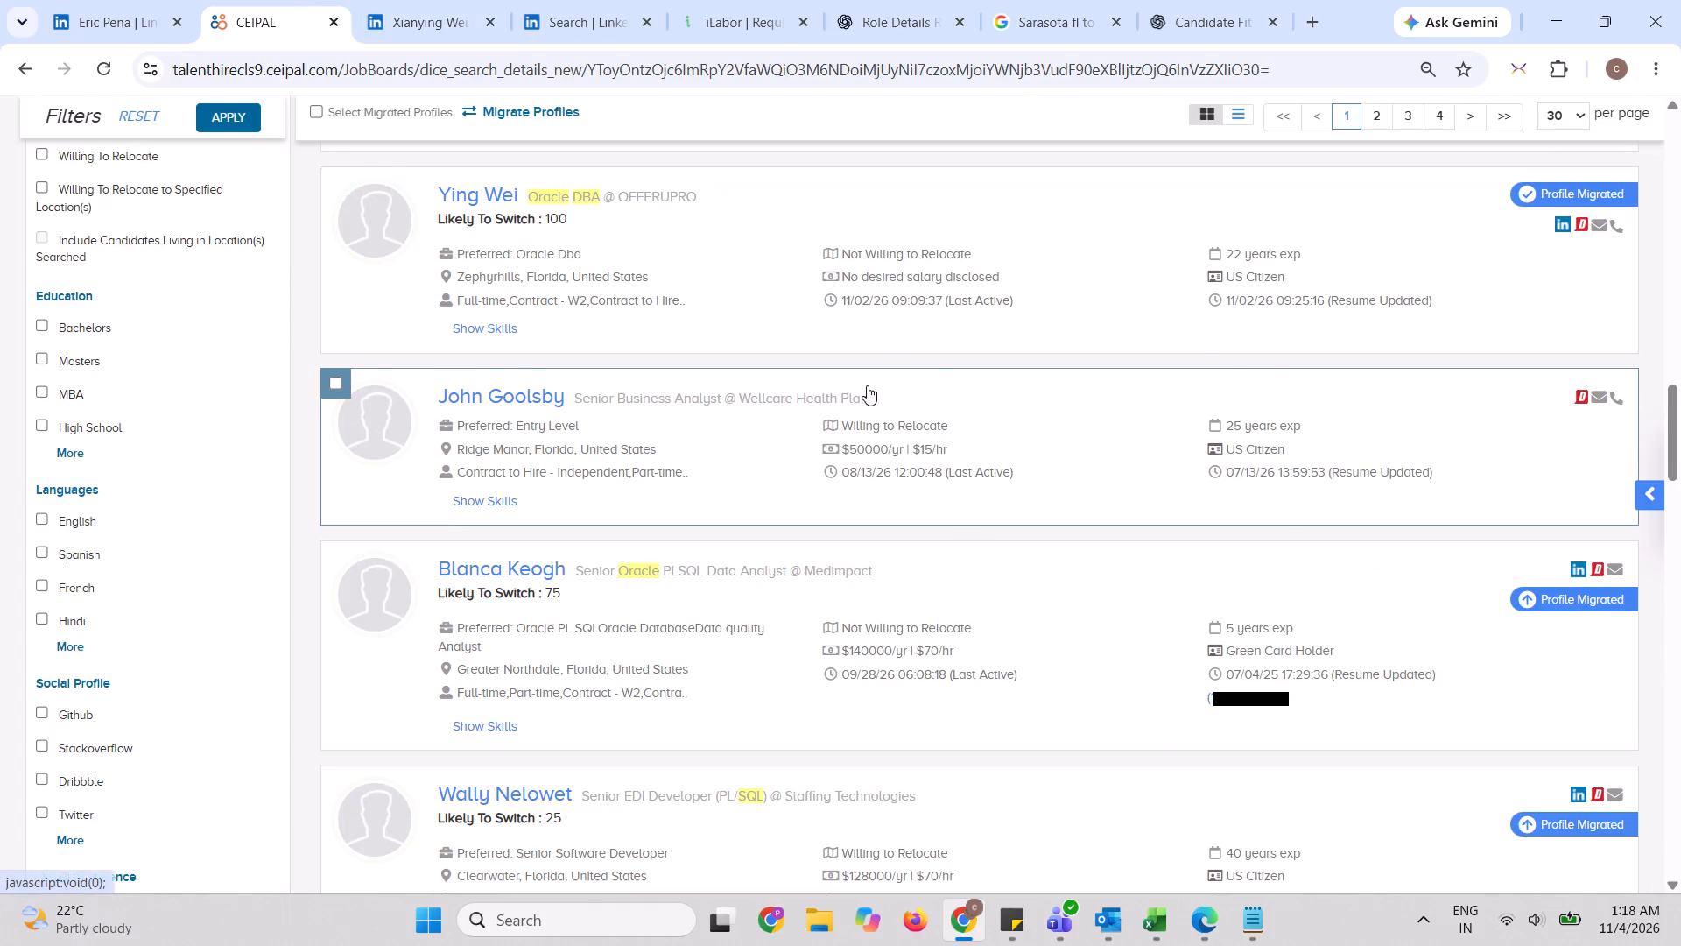
pyautogui.scroll(-2, 867, 385)
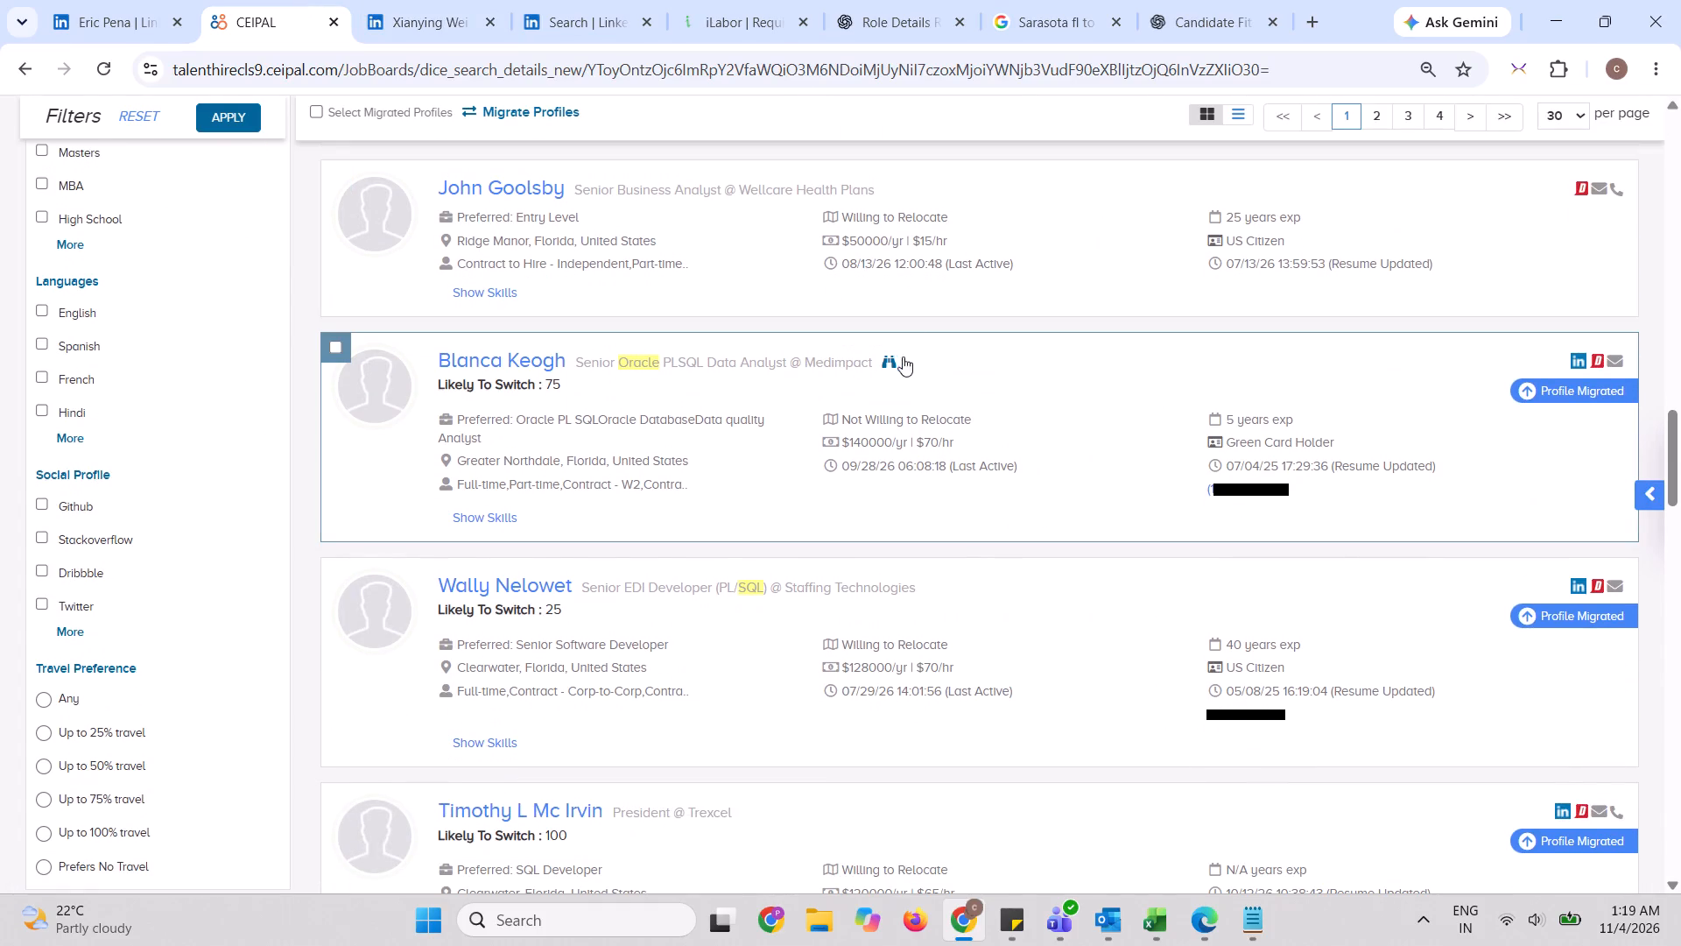
pyautogui.click(896, 358)
pyautogui.scroll(-1, 896, 358)
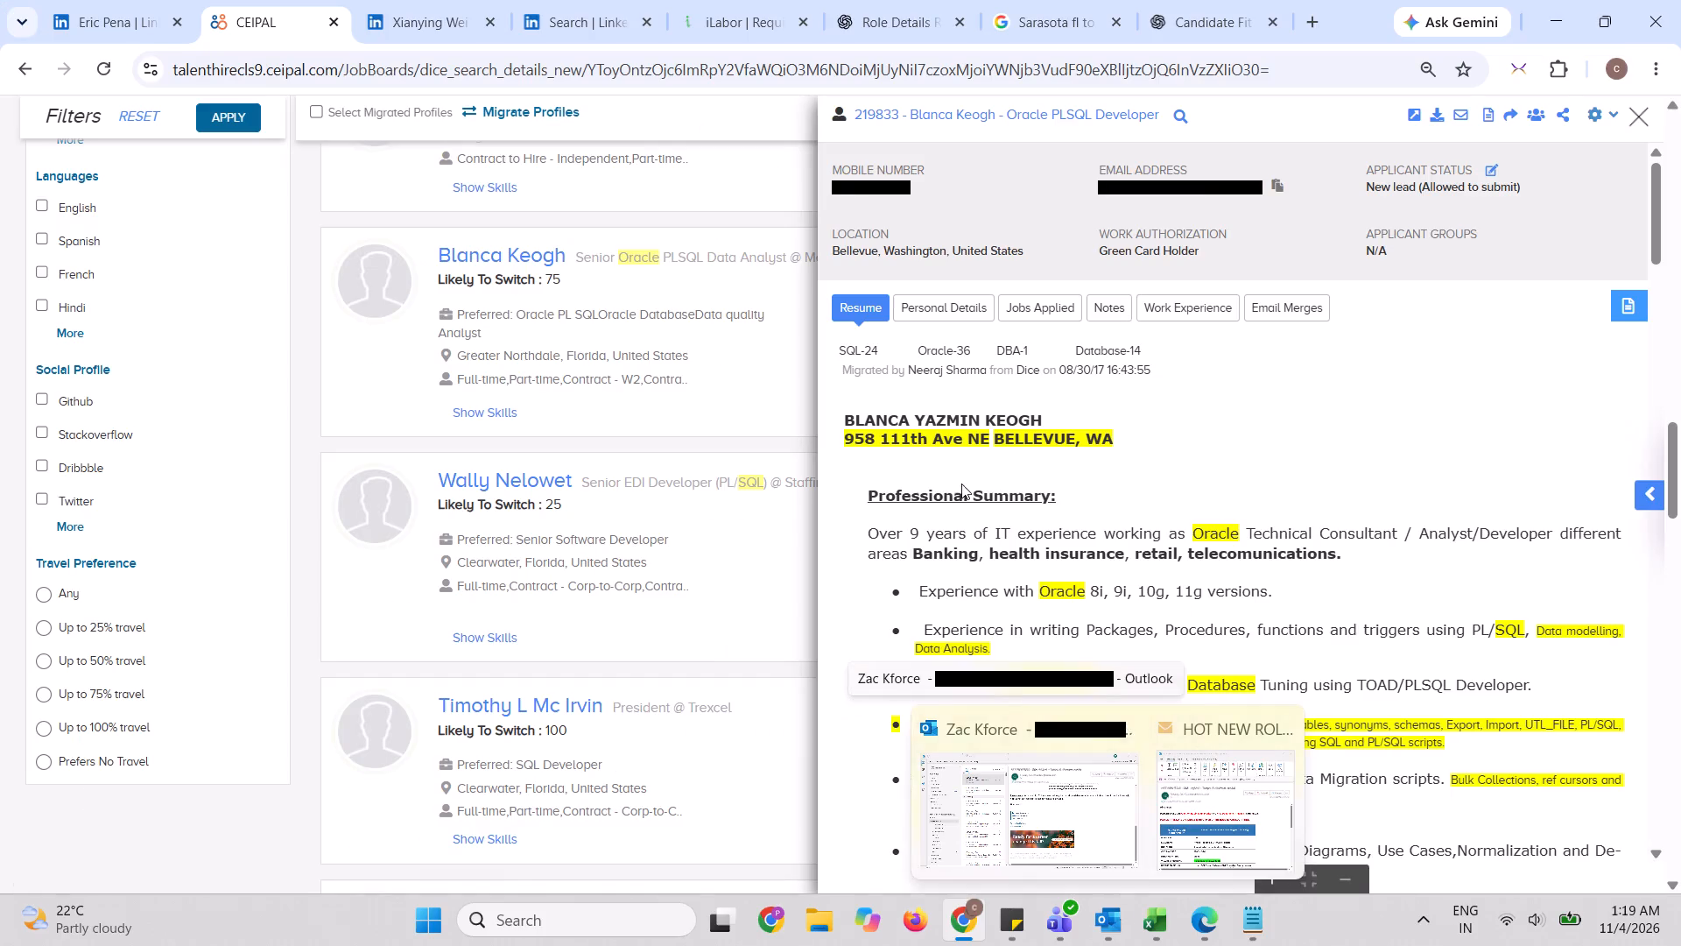
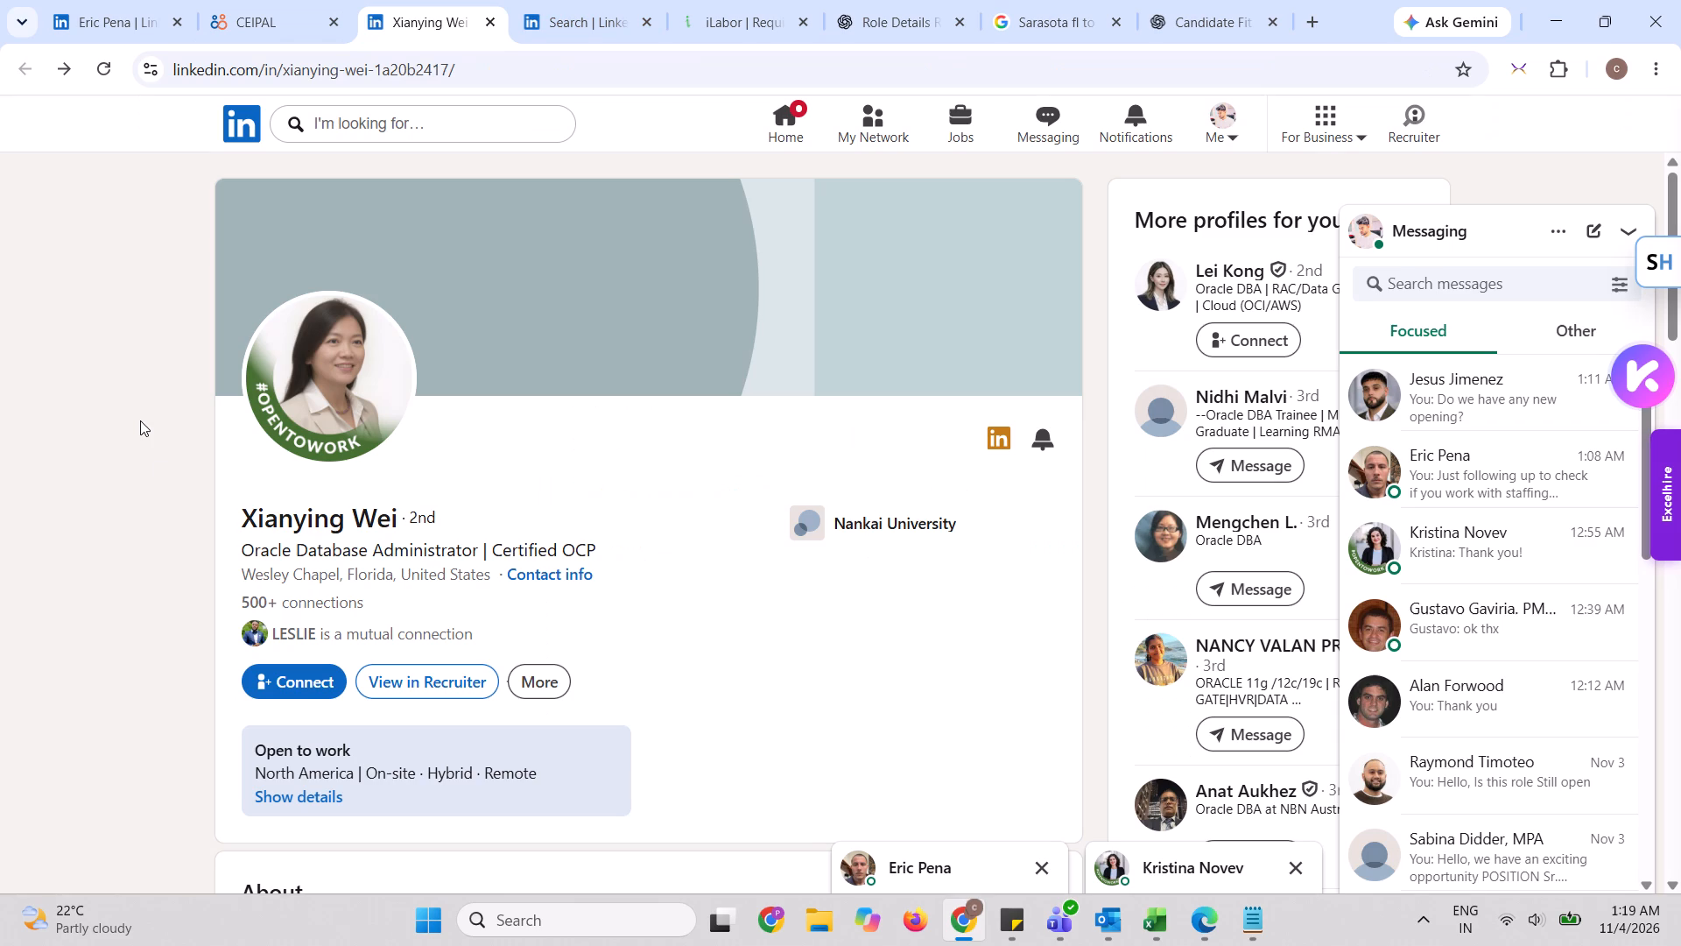
# Check the account history and verifications of the Oracle Database Administrator from Wesley Chapel, Florida on LinkedIn.
pyautogui.click(570, 675)
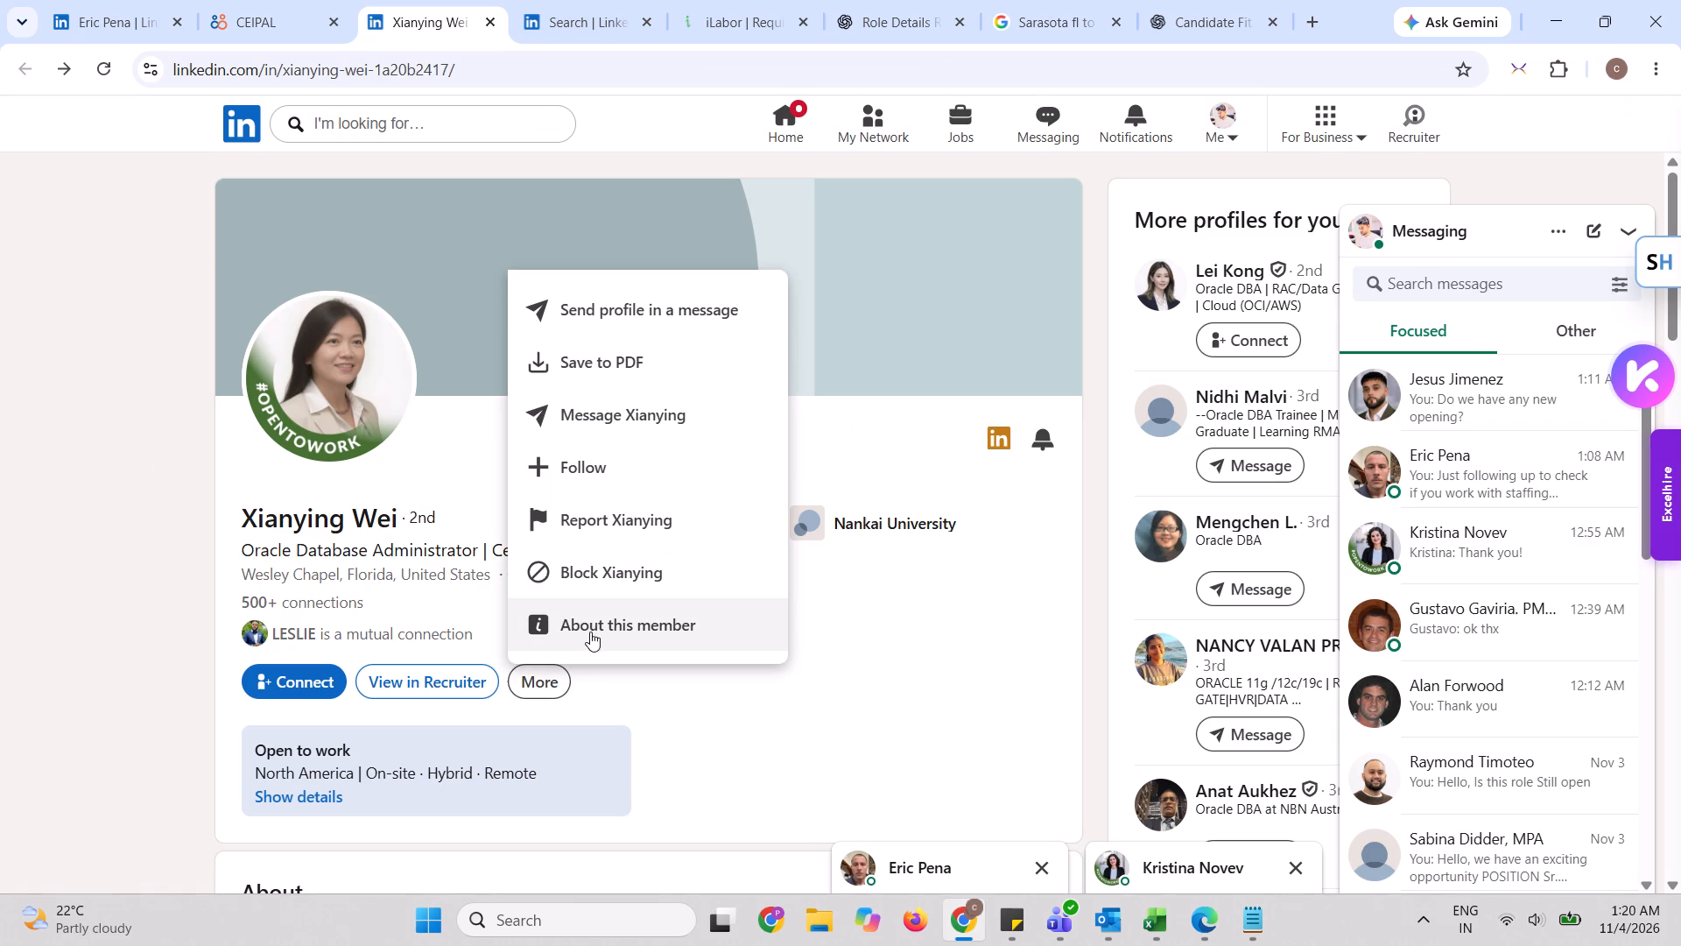
pyautogui.click(592, 632)
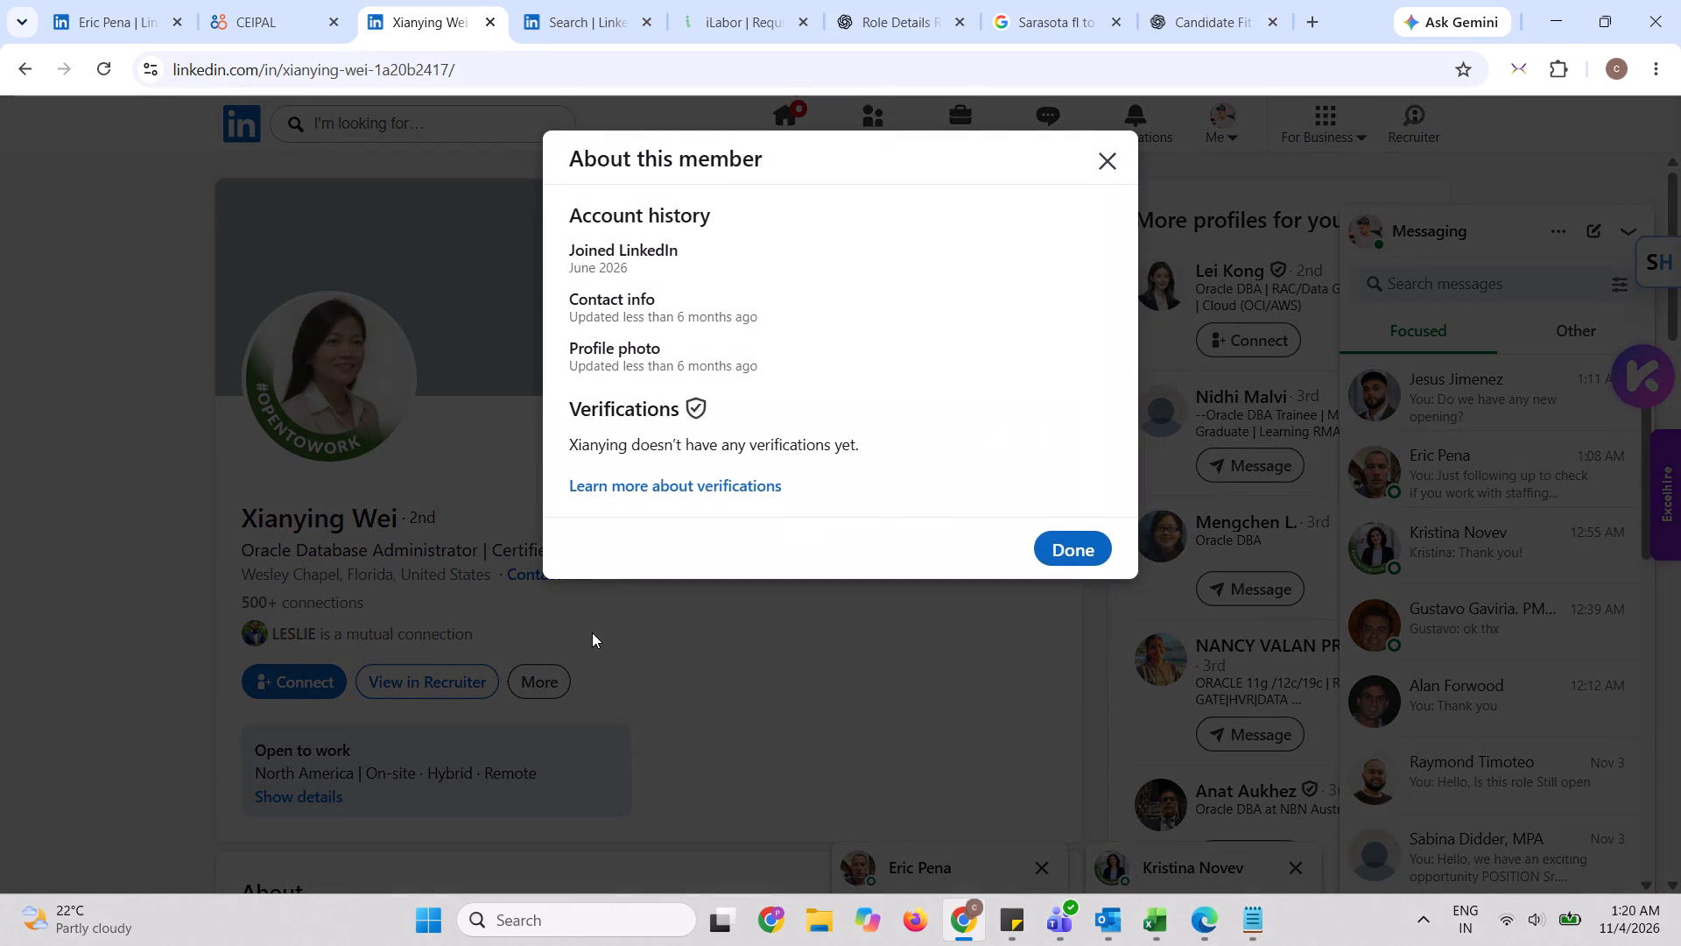
pyautogui.click(592, 632)
# Examine the Oracle Database Administrator's LinkedIn profile for work experience, education, certifications and skills.
pyautogui.scroll(-2, 592, 632)
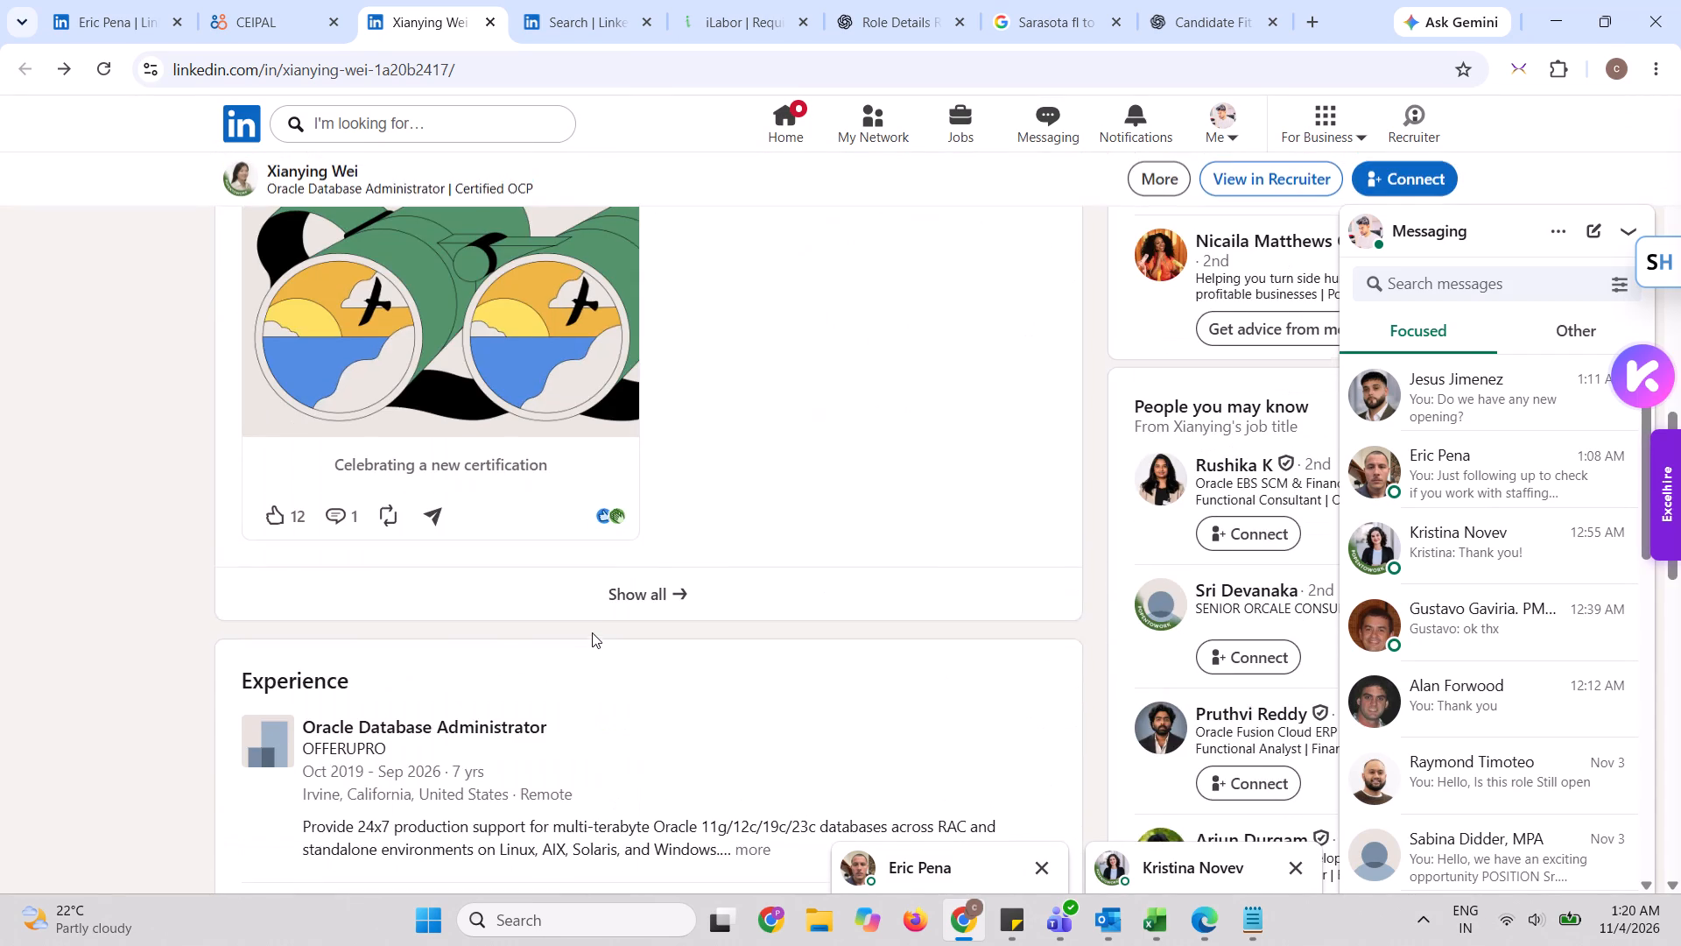
pyautogui.scroll(-5, 592, 632)
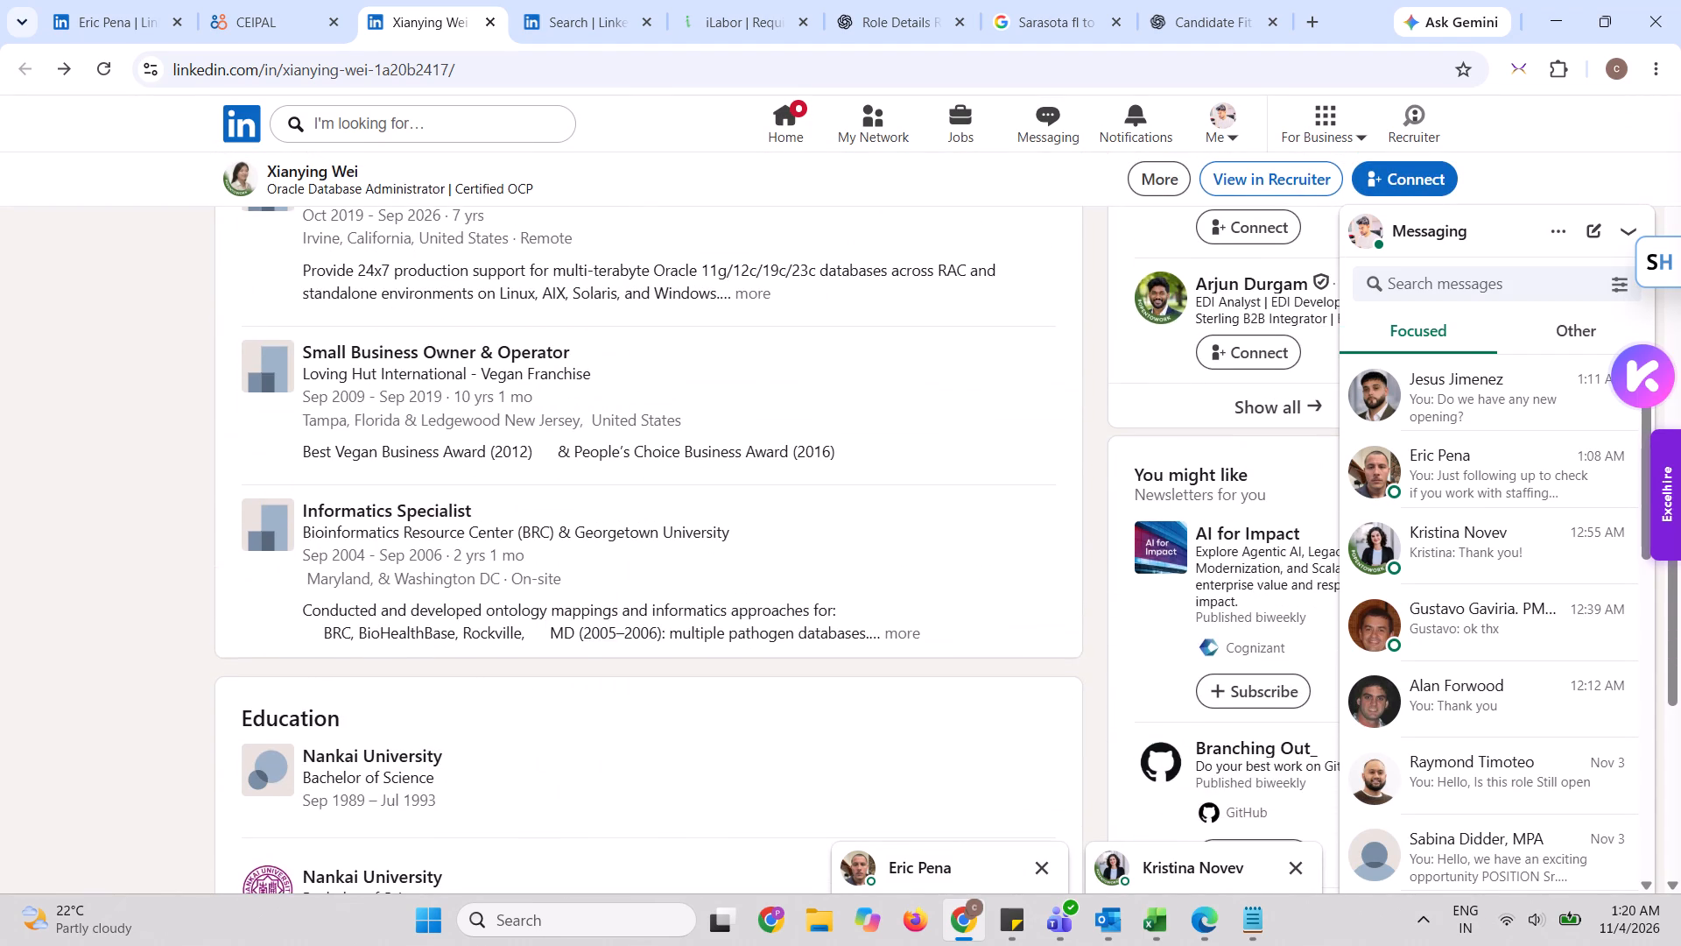
pyautogui.scroll(-4, 592, 632)
pyautogui.scroll(6, 592, 632)
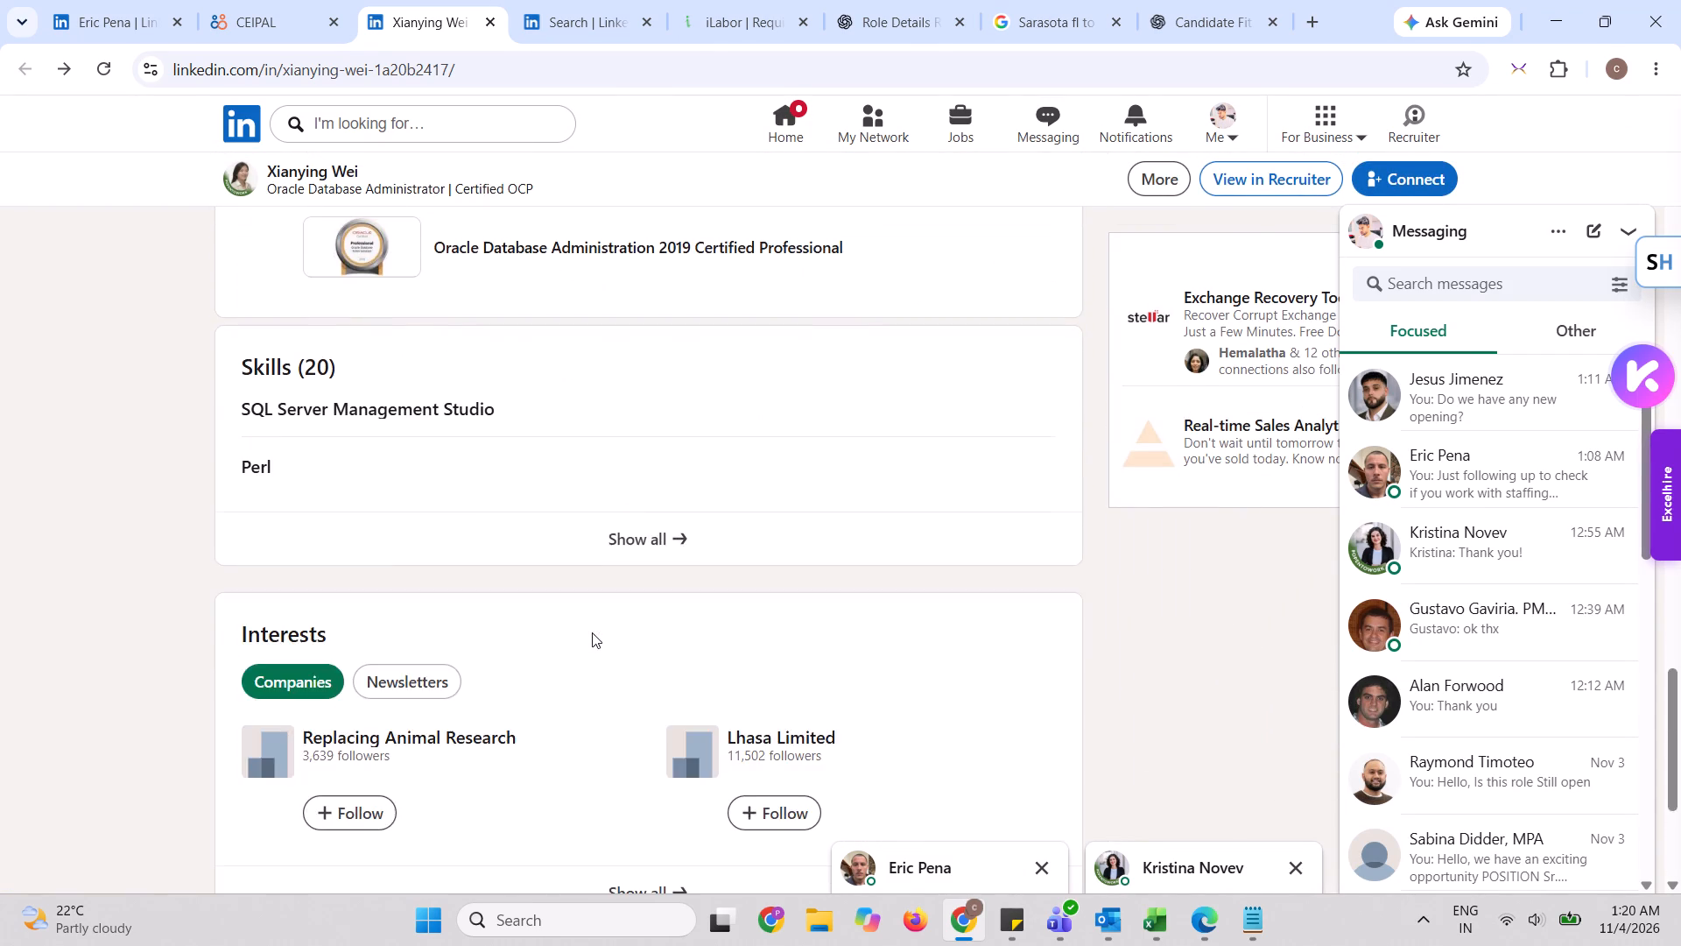
pyautogui.scroll(2, 592, 632)
pyautogui.scroll(-17, 592, 632)
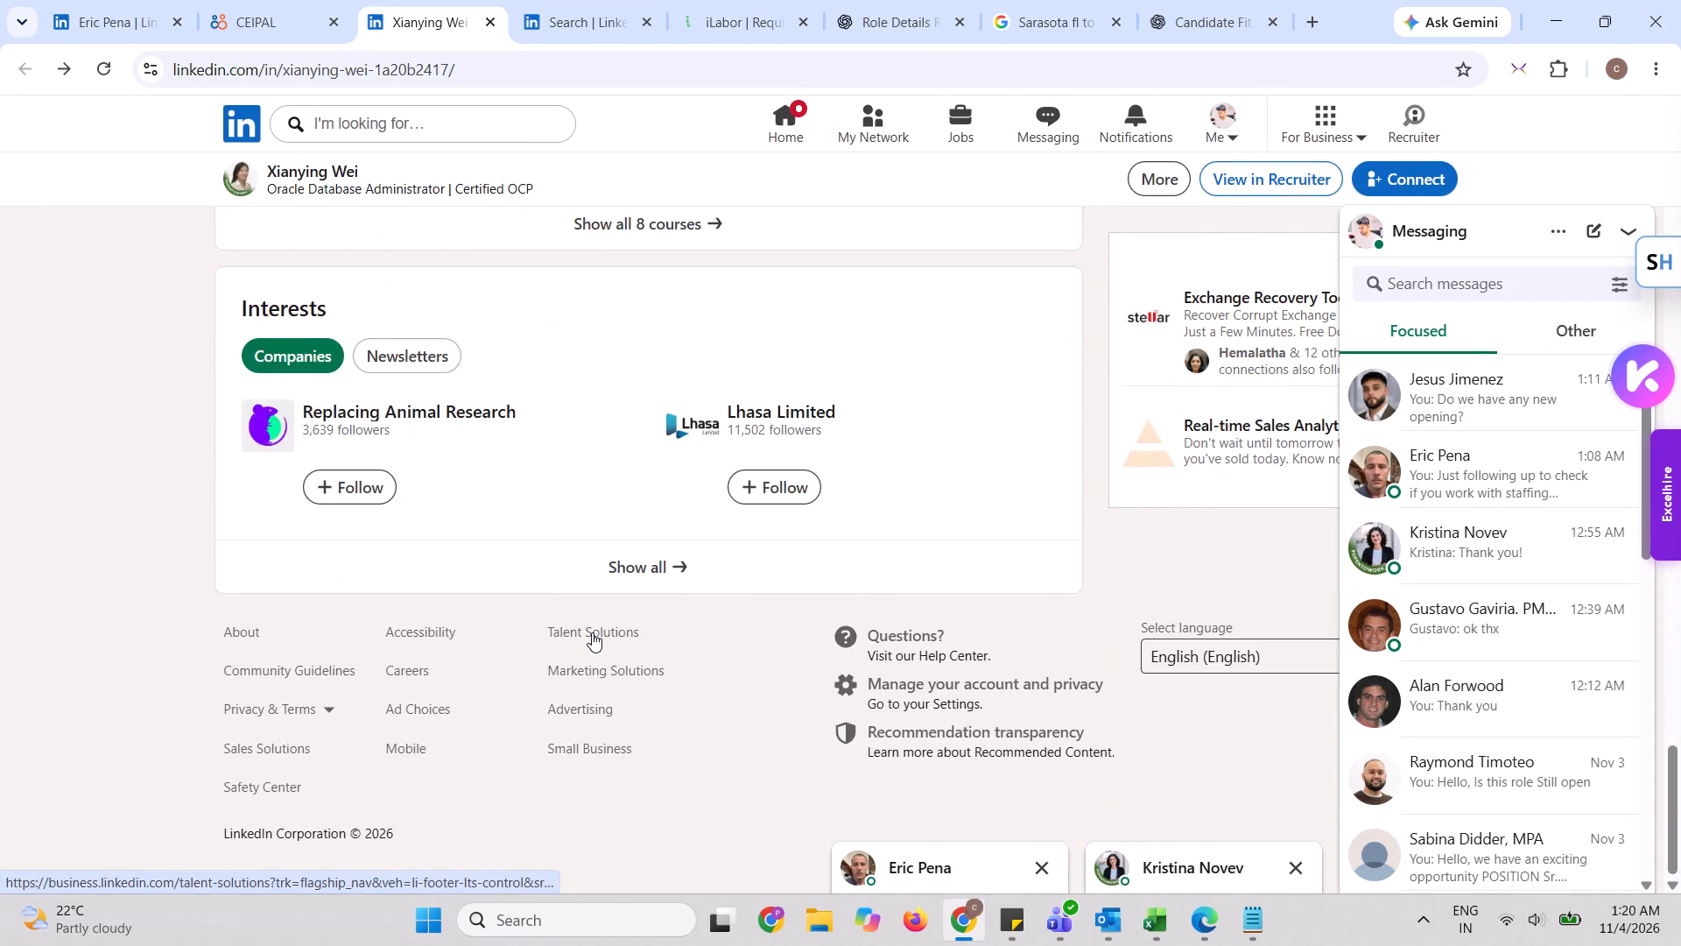
pyautogui.scroll(12, 592, 632)
pyautogui.scroll(12, 592, 632)
# Return to the CEIPAL Dice results and review the Oracle PLSQL Developer's resume for Oracle and DBA experience.
pyautogui.click(272, 0)
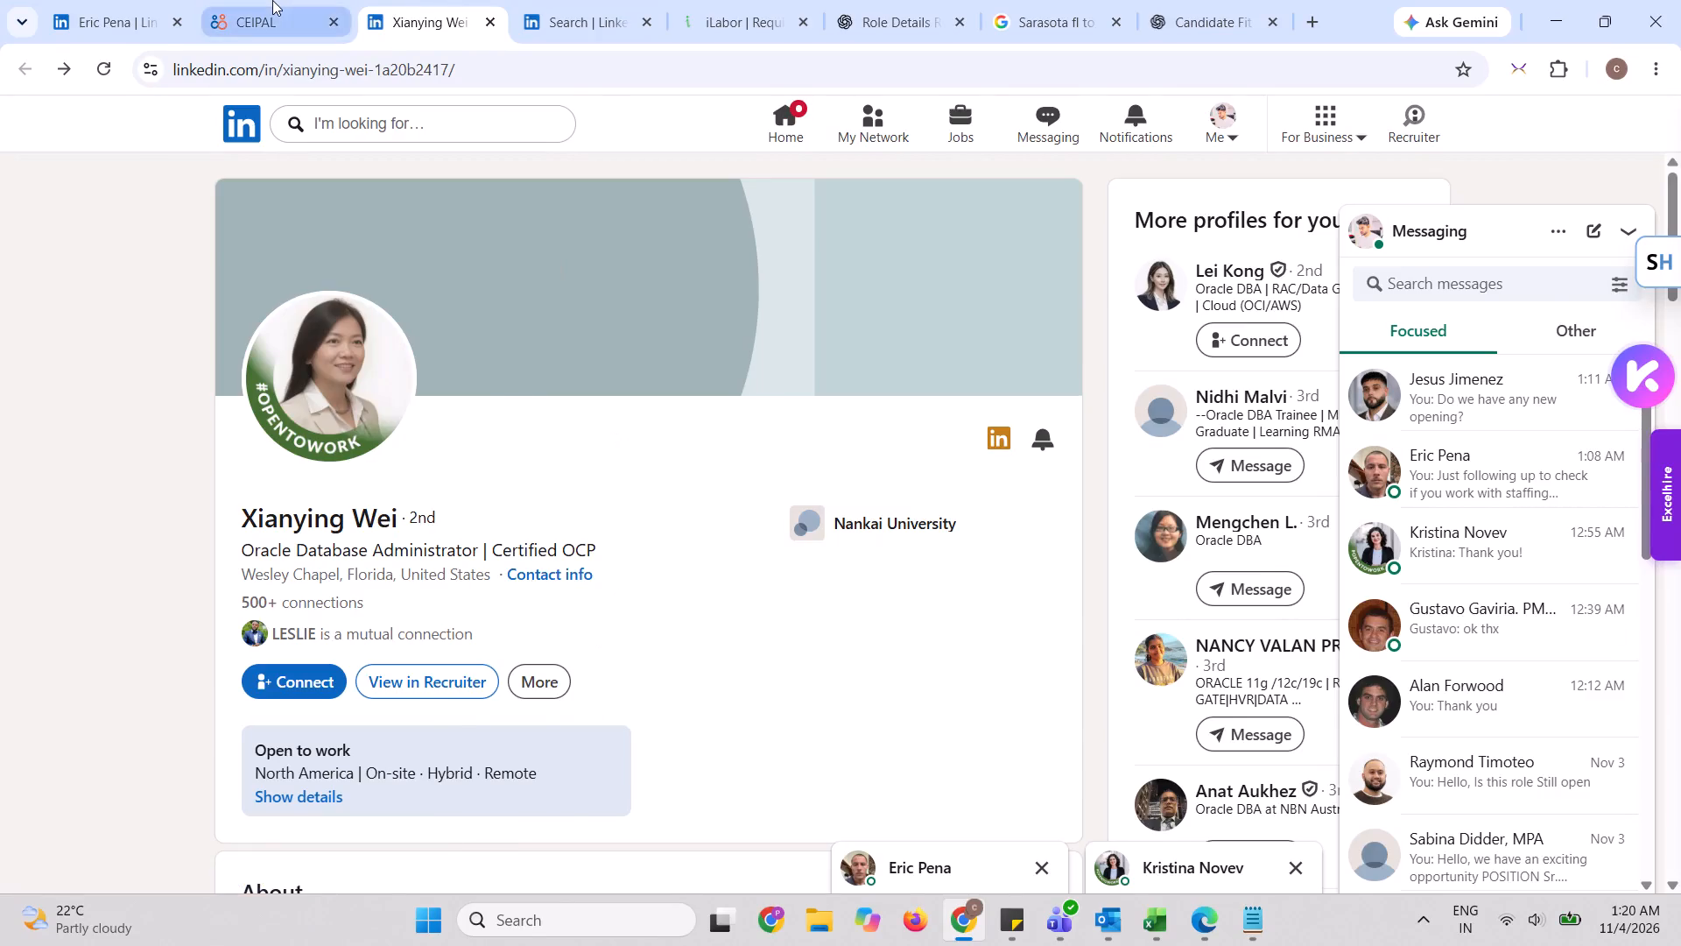
pyautogui.scroll(-5, 1016, 662)
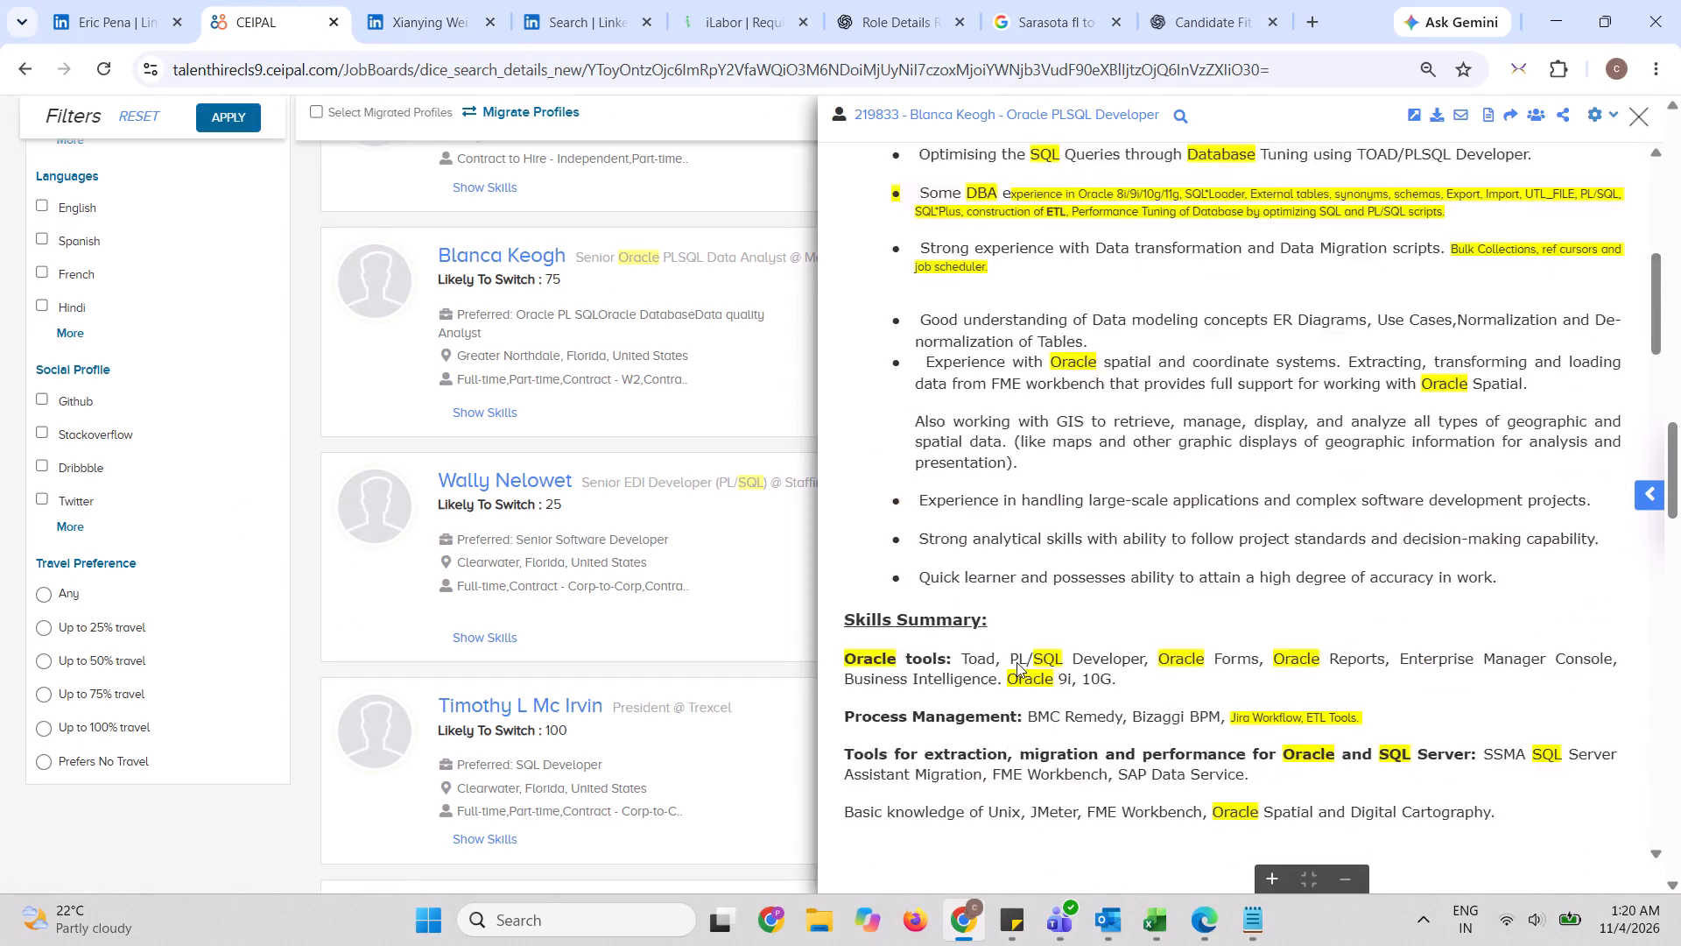
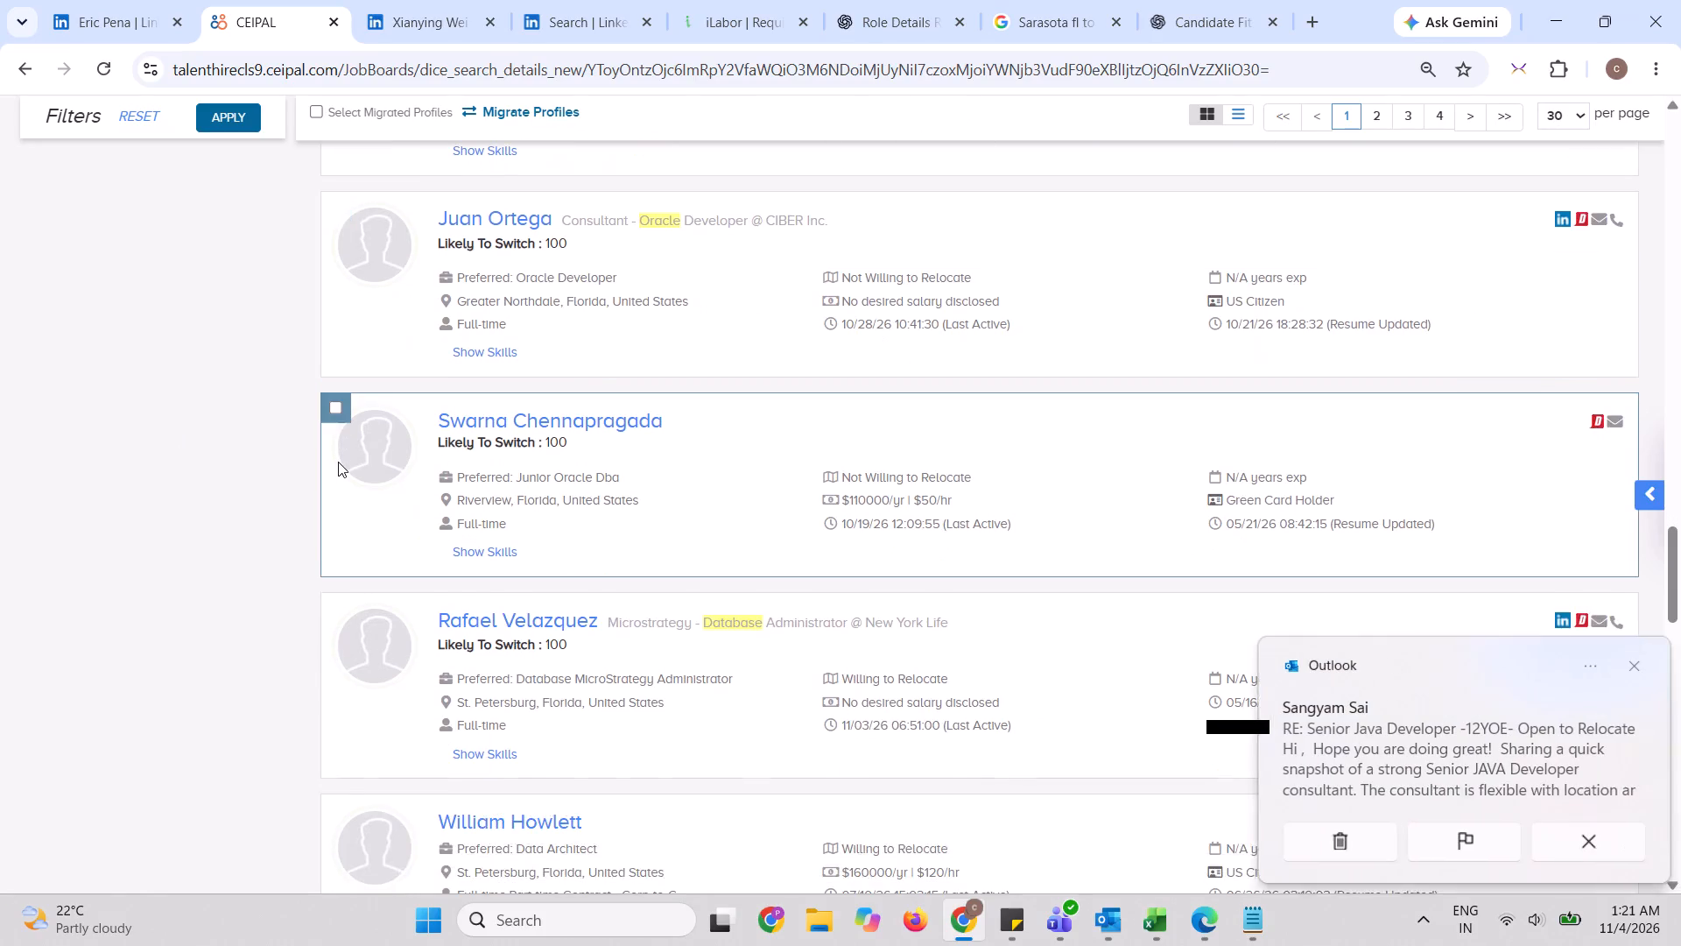
# Open the migrated profile of the MicroStrategy Database Administrator at New York Life in St. Petersburg, Florida, and examine the resume for Oracle and DBA experience.
pyautogui.scroll(-2, 338, 462)
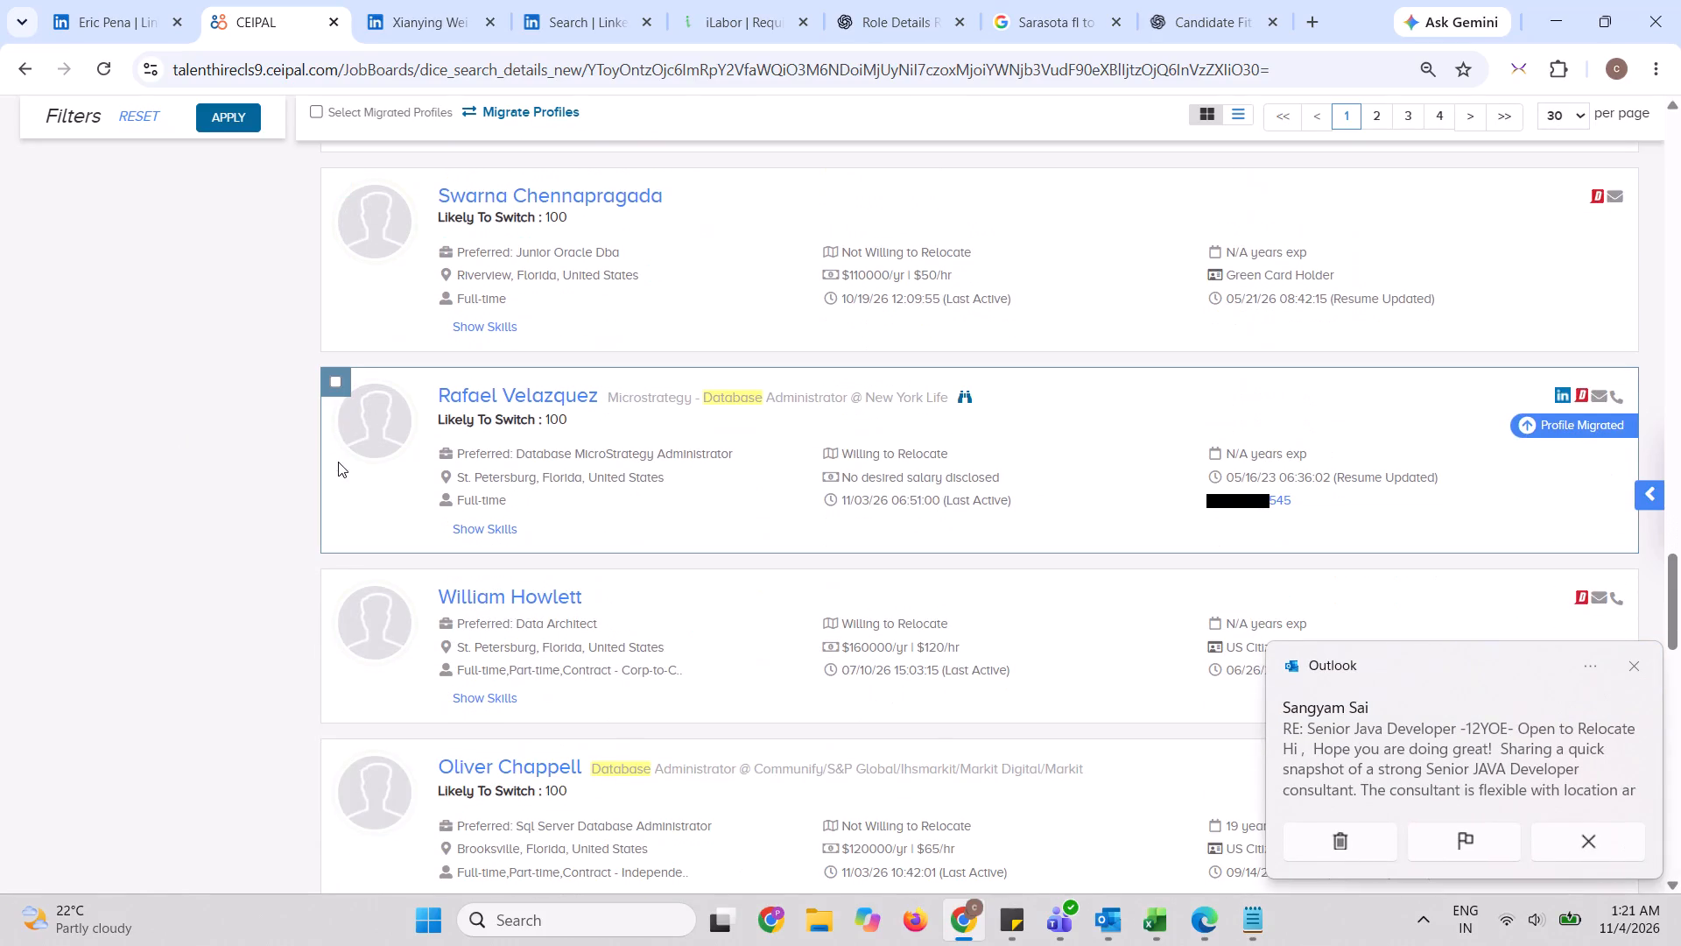
pyautogui.click(964, 396)
pyautogui.click(301, 486)
pyautogui.scroll(-1, 301, 486)
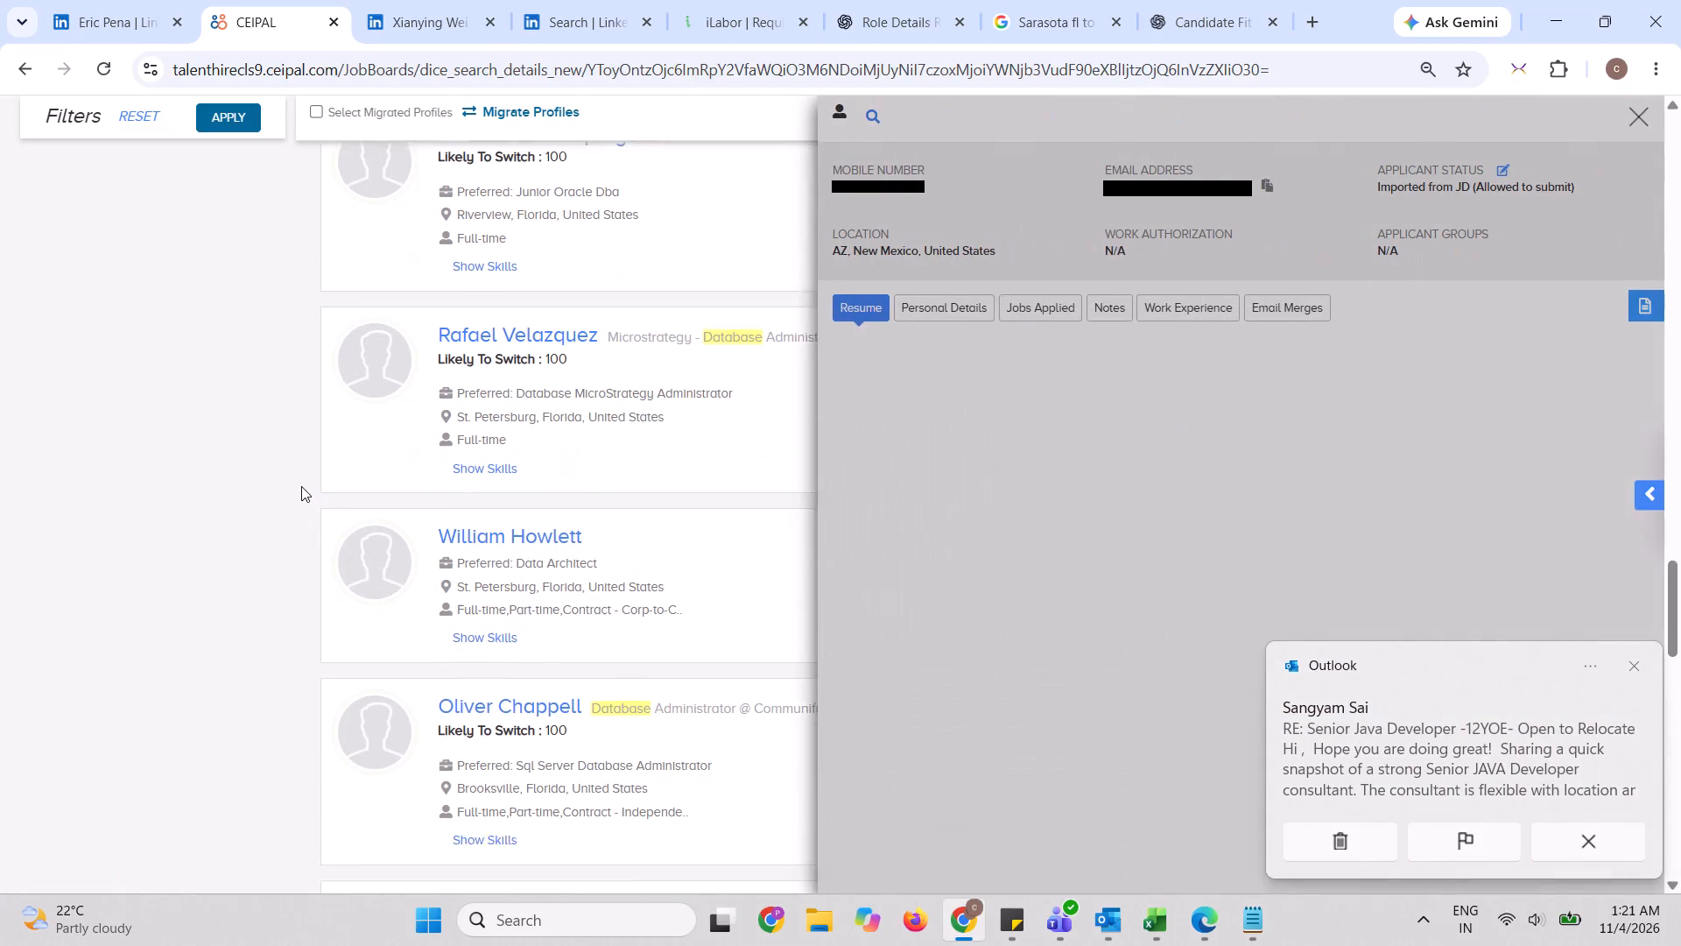
pyautogui.scroll(-1, 301, 486)
pyautogui.click(974, 526)
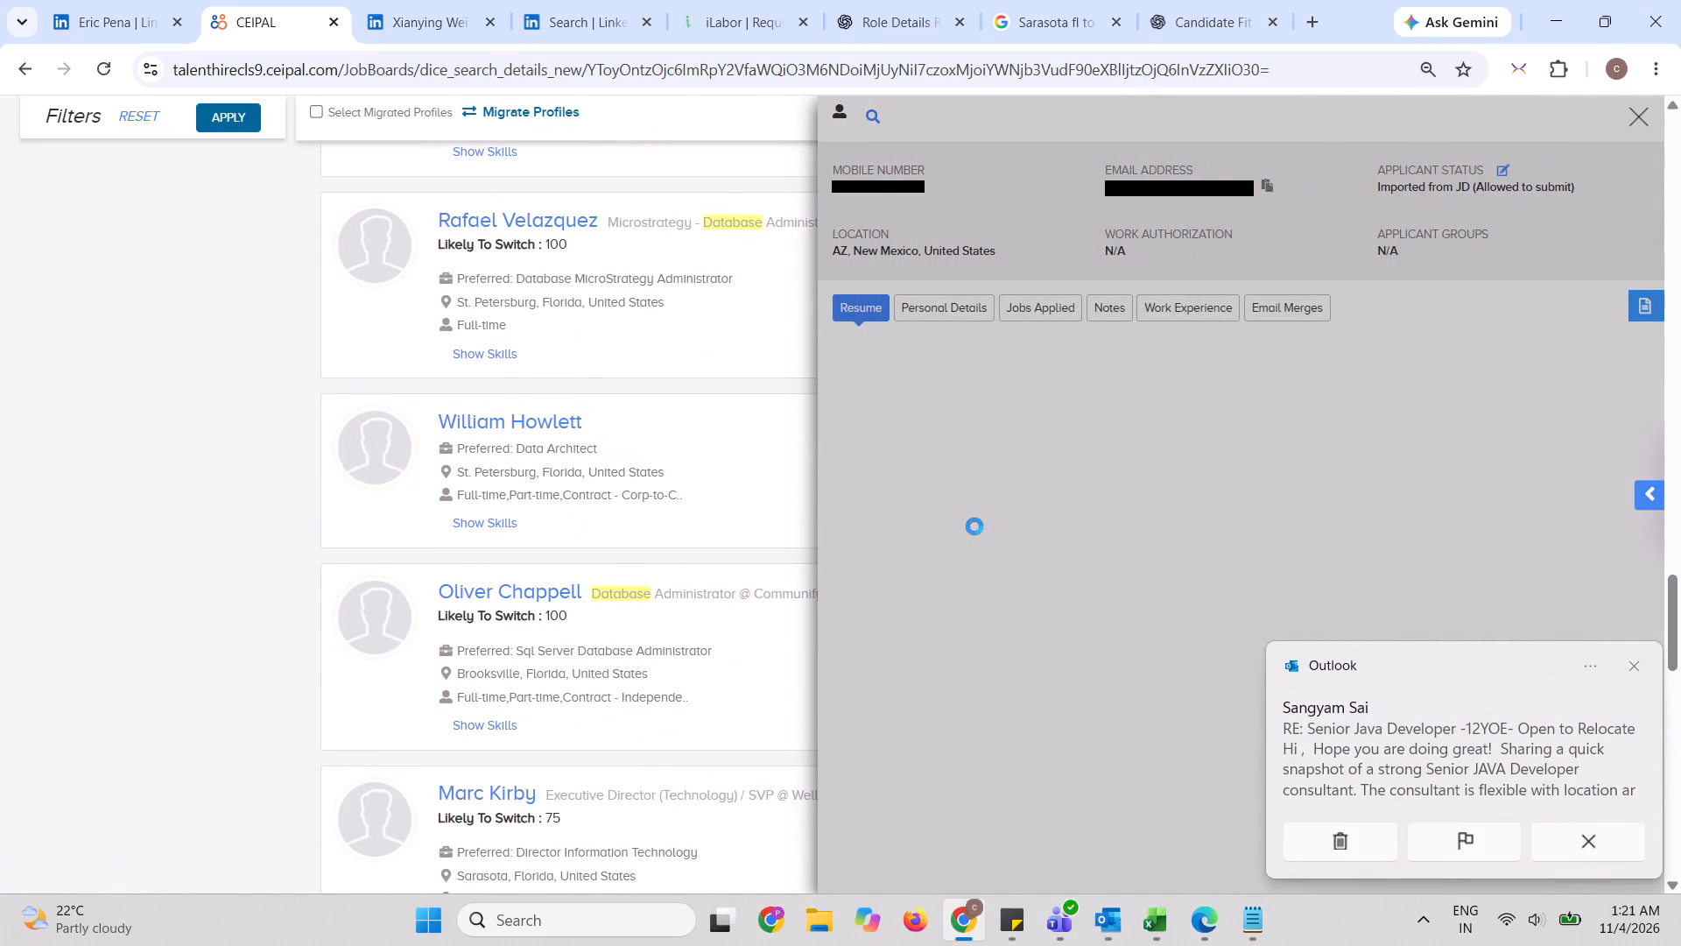
pyautogui.scroll(-4, 974, 526)
pyautogui.scroll(1, 974, 526)
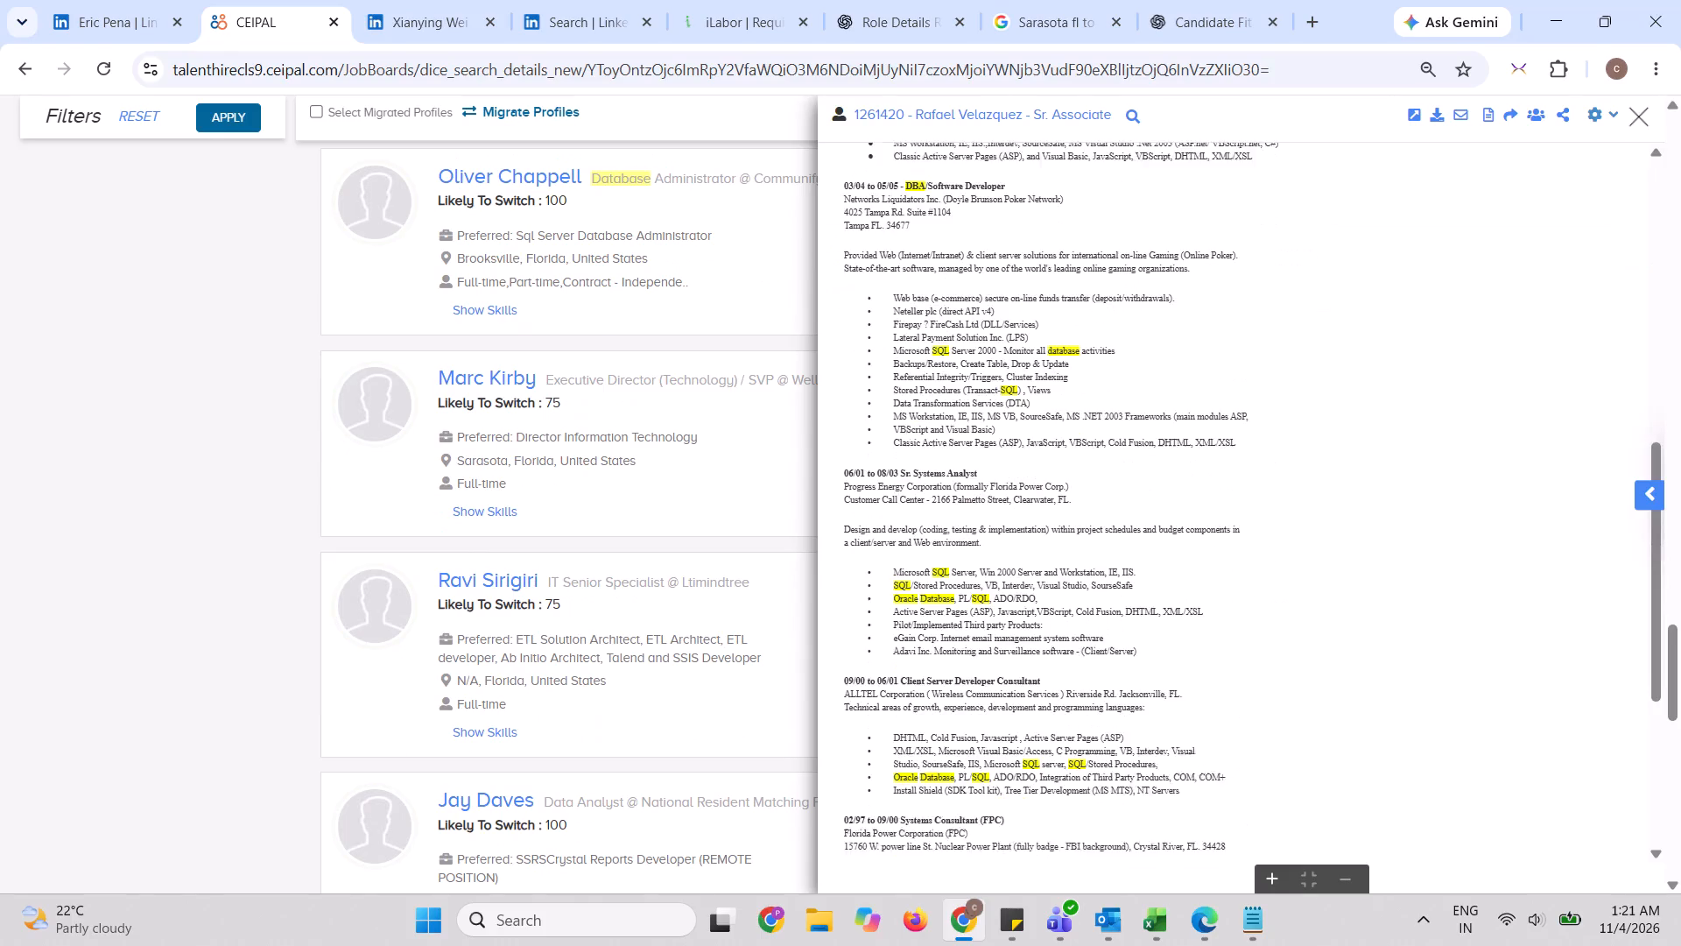
pyautogui.scroll(1, 974, 526)
pyautogui.click(1233, 178)
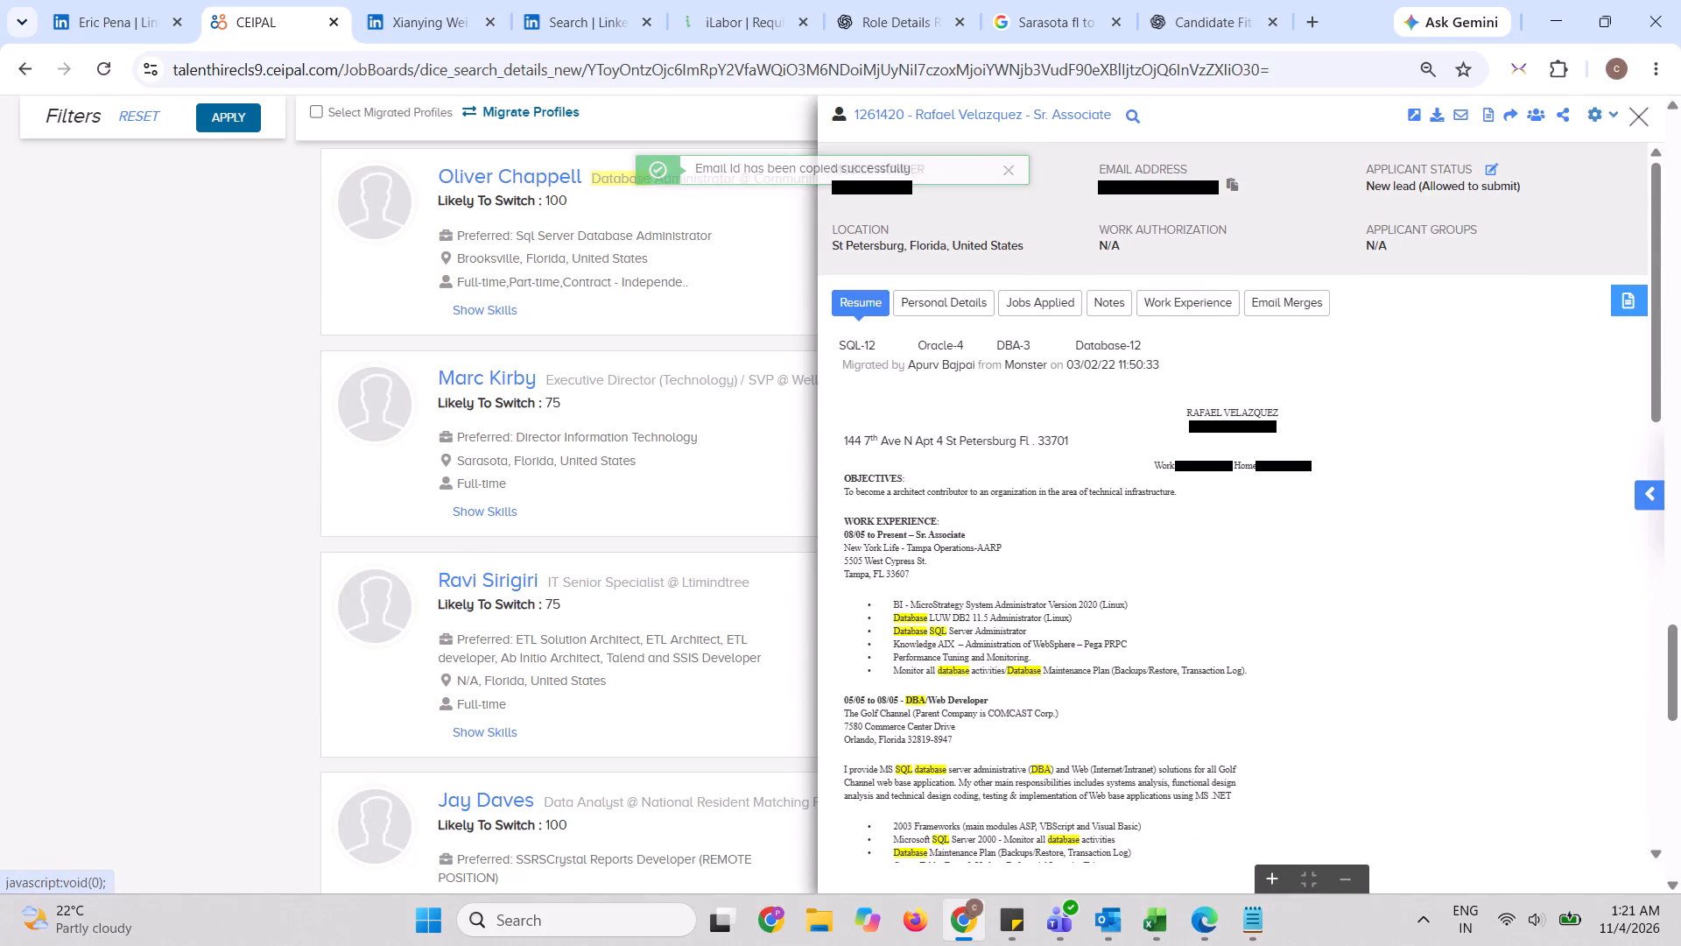
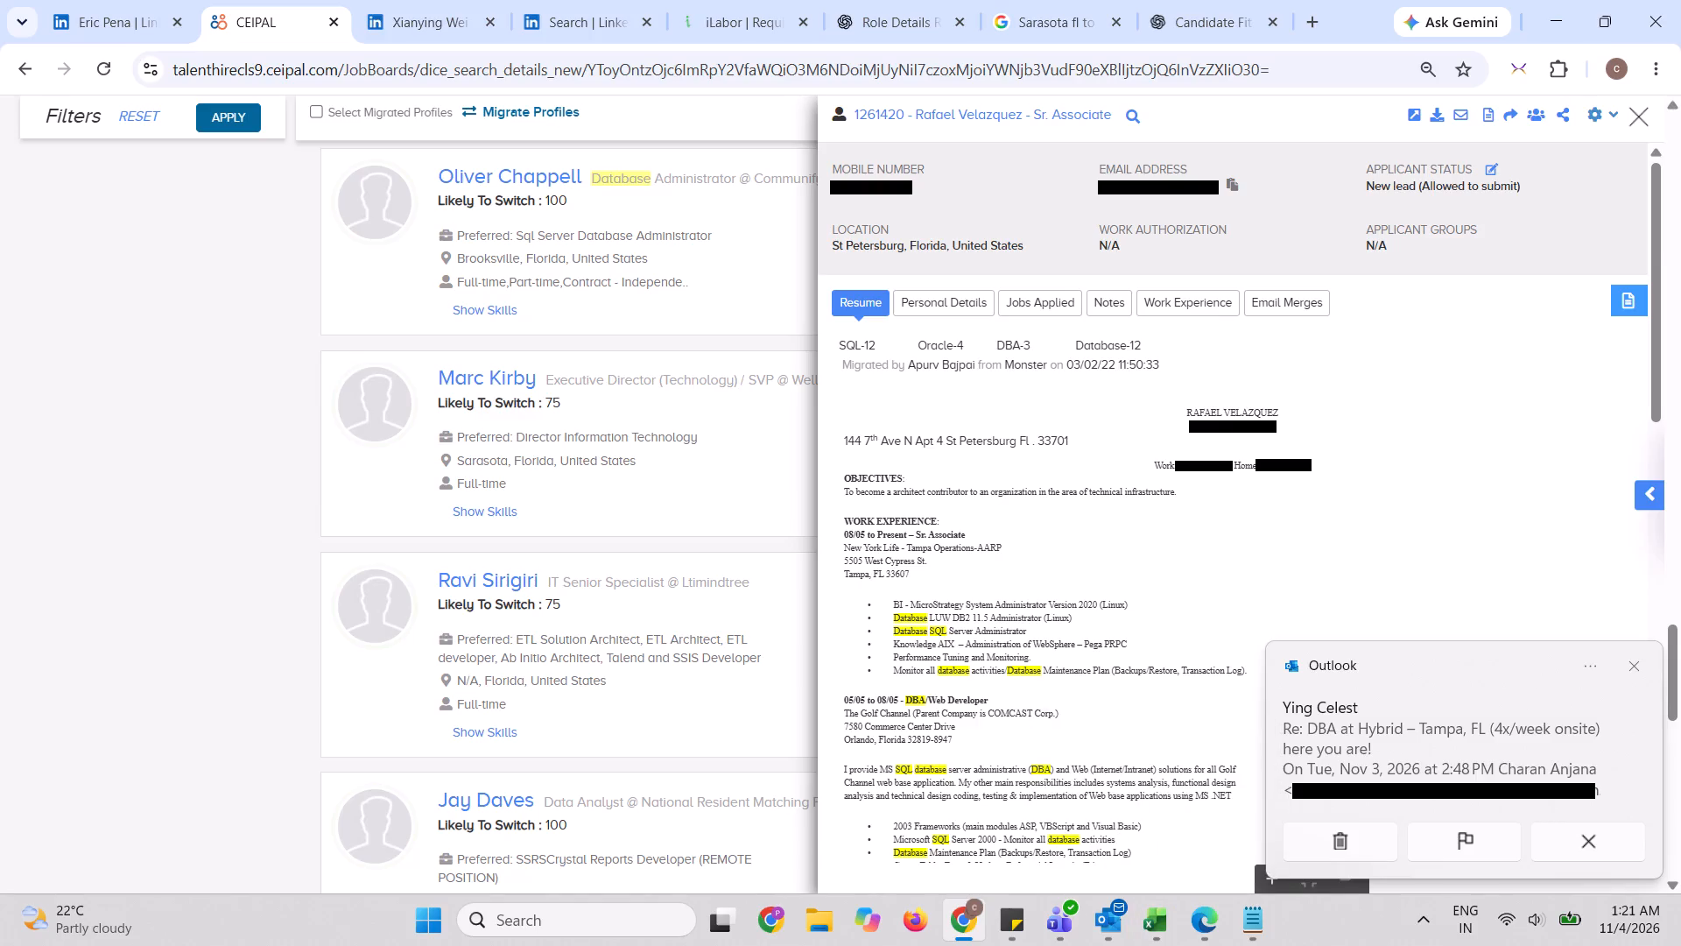
# Copy the St Petersburg Sr. Associate candidate's name from the resume and look it up in LinkedIn's search.
pyautogui.scroll(-1, 1078, 631)
pyautogui.scroll(7, 1078, 631)
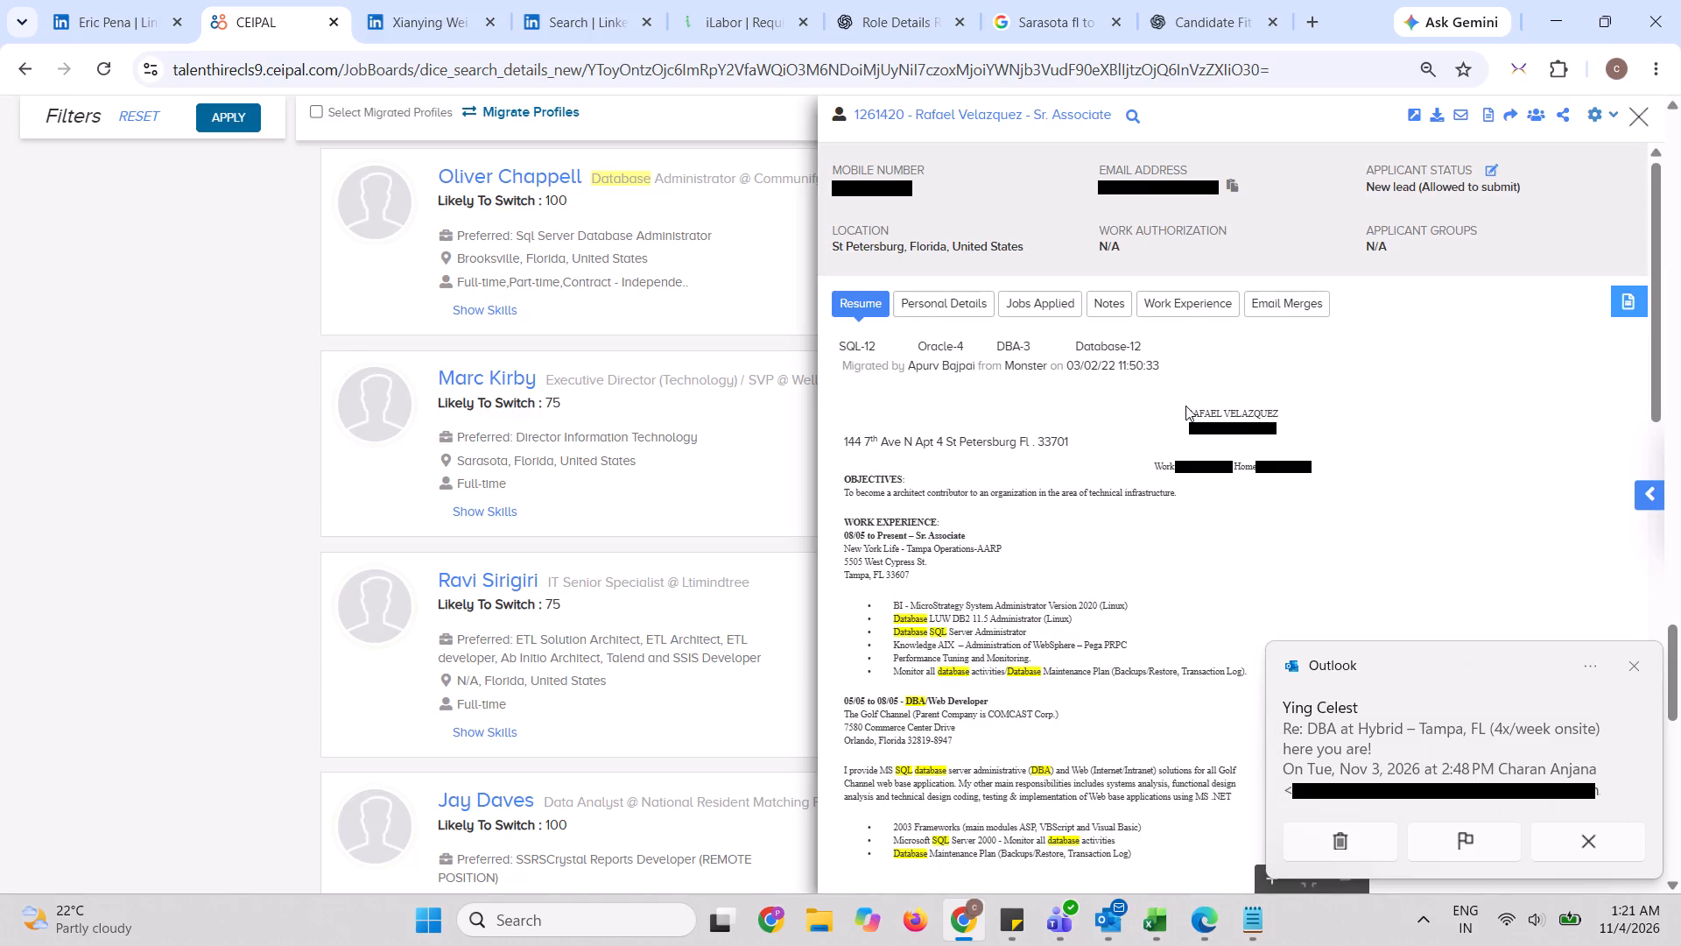
pyautogui.moveTo(1186, 414); pyautogui.dragTo(1291, 411)
pyautogui.hotkey('ctrl', 'c')
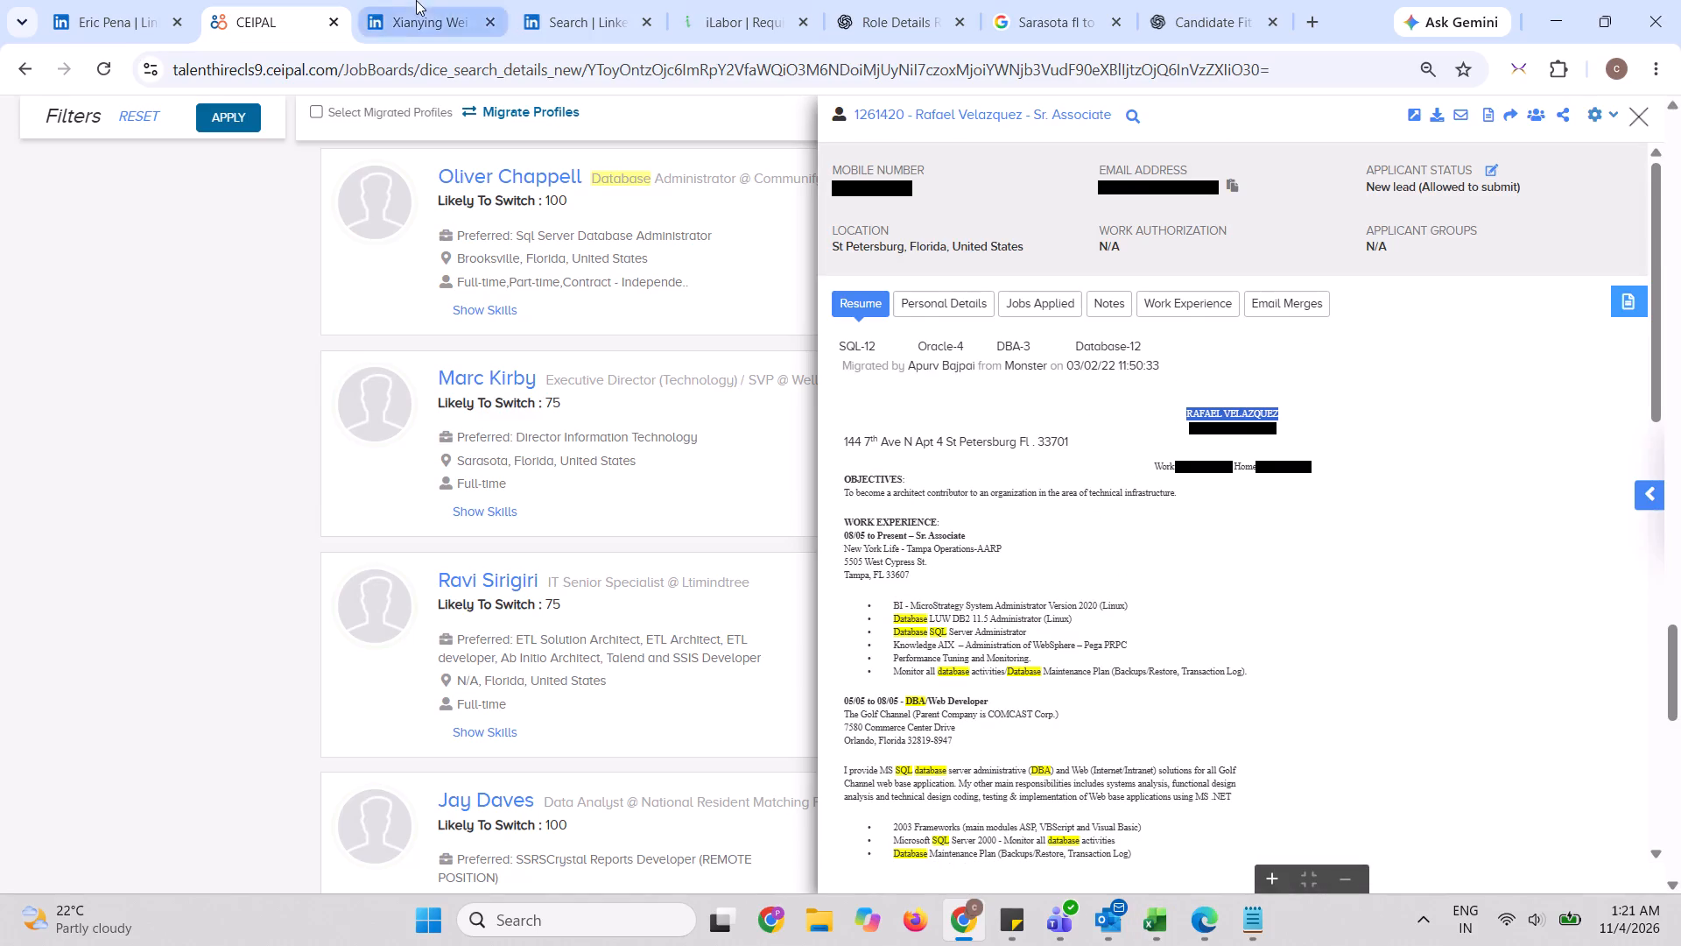
pyautogui.click(417, 0)
pyautogui.click(379, 109)
pyautogui.hotkey('ctrl', 'v')
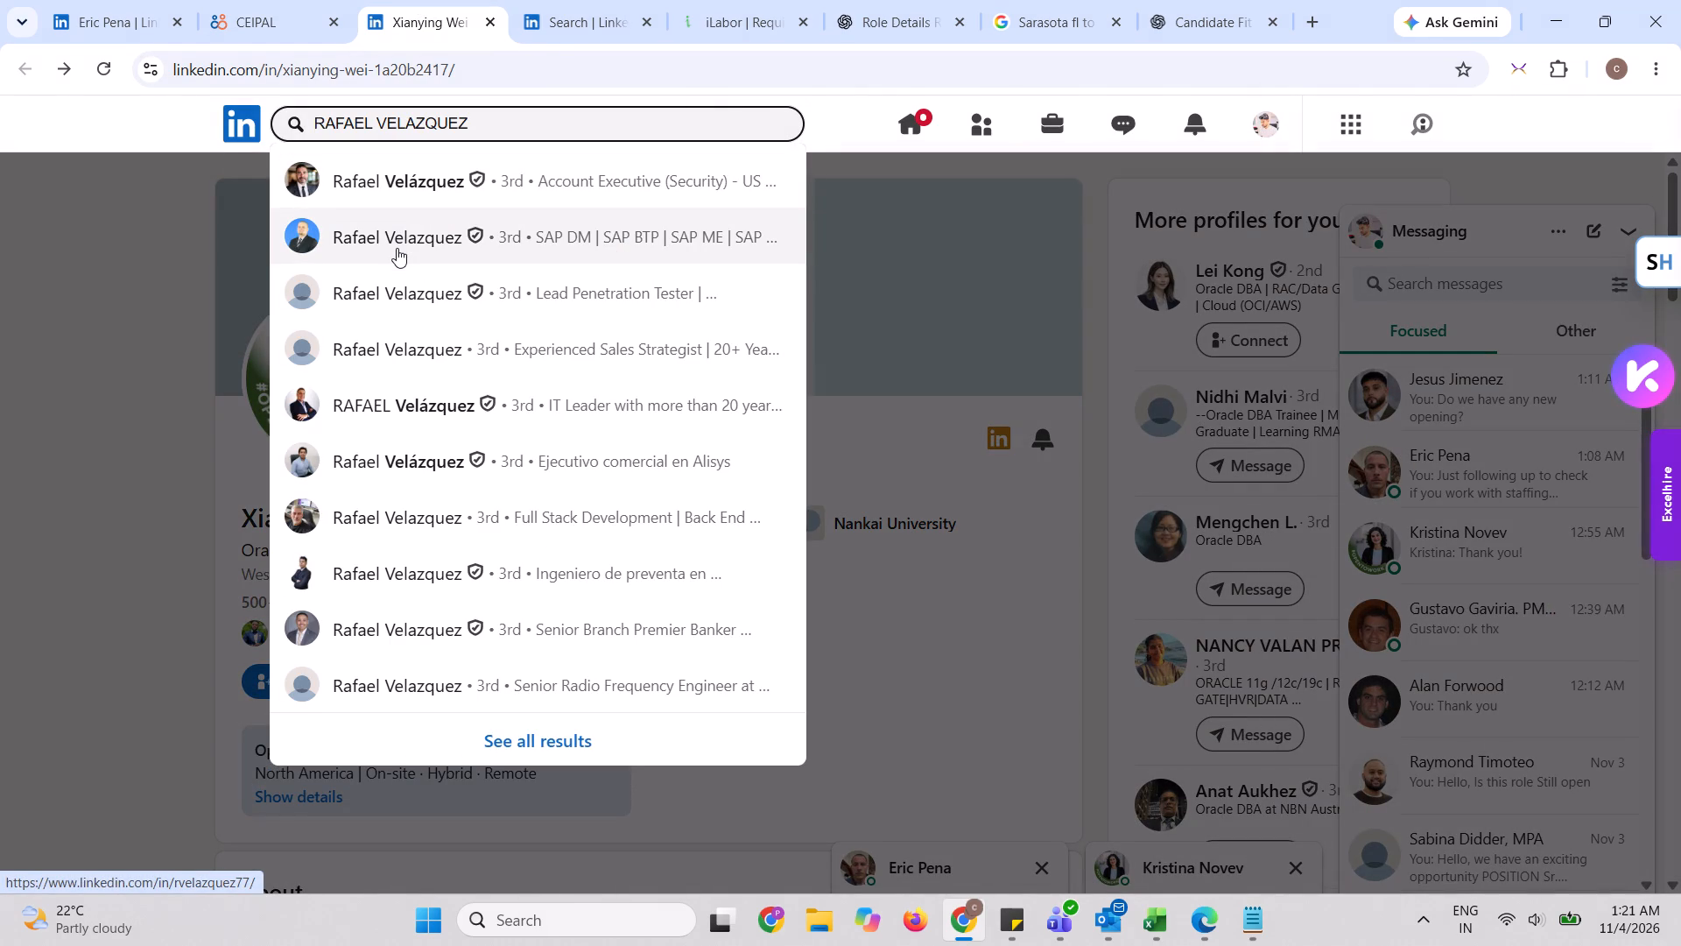
# Return to CEIPAL, close the Sr. Associate's candidate details and resume reviewing the Florida candidates in the Dice results.
pyautogui.click(332, 0)
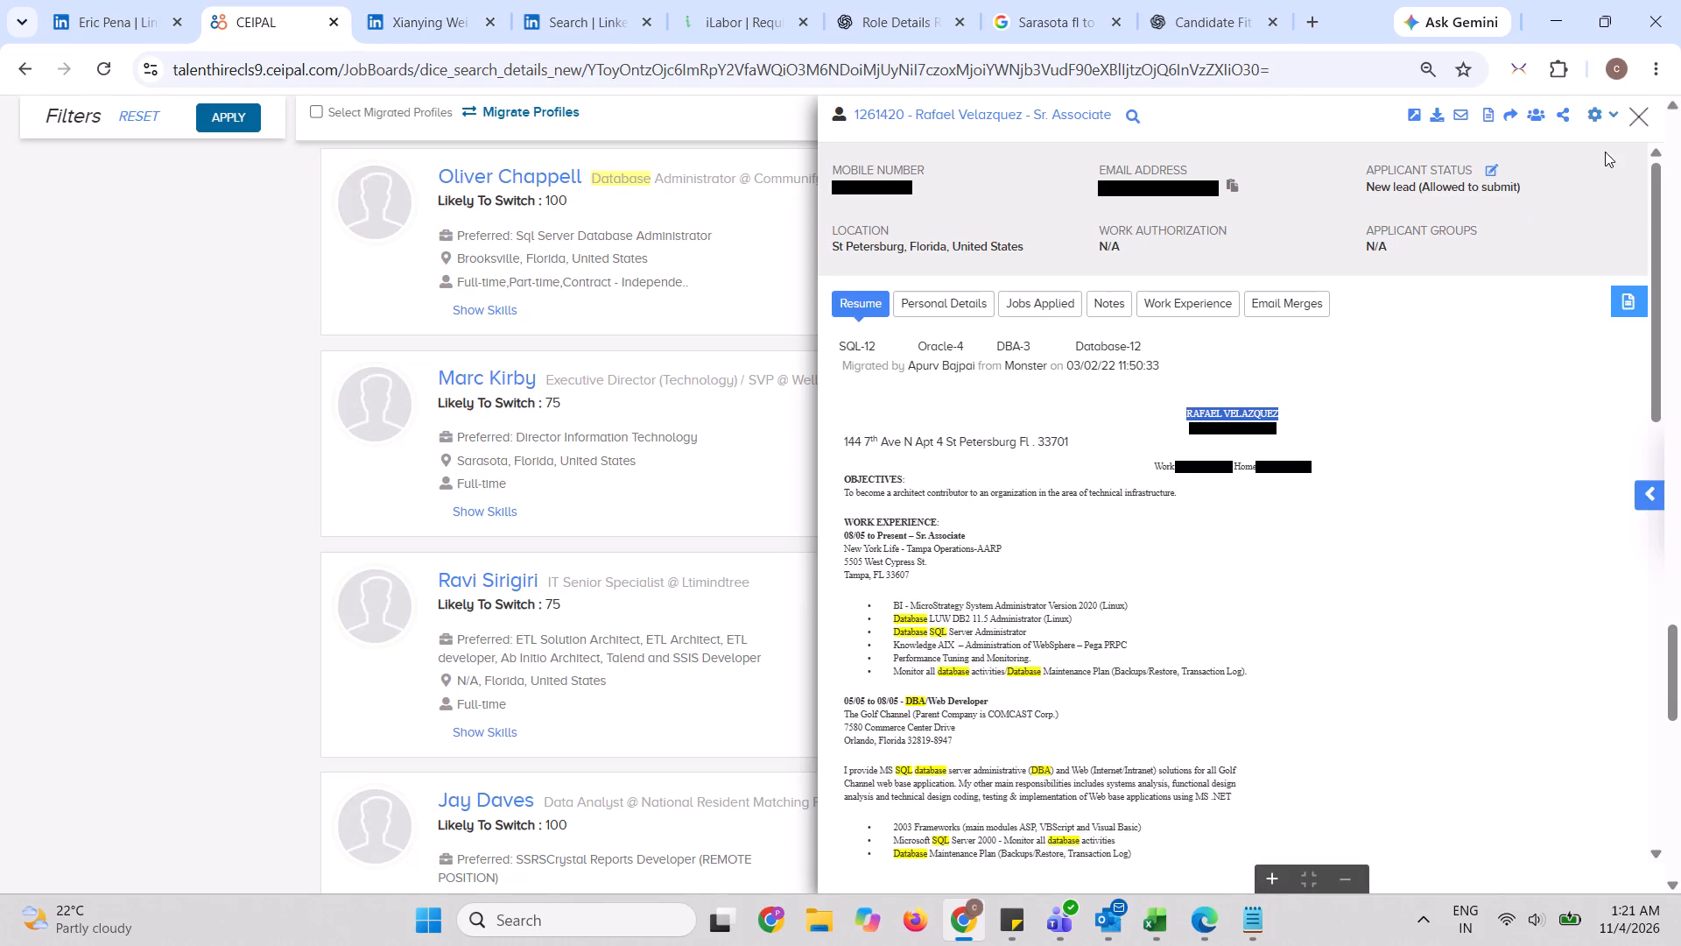
pyautogui.click(1630, 124)
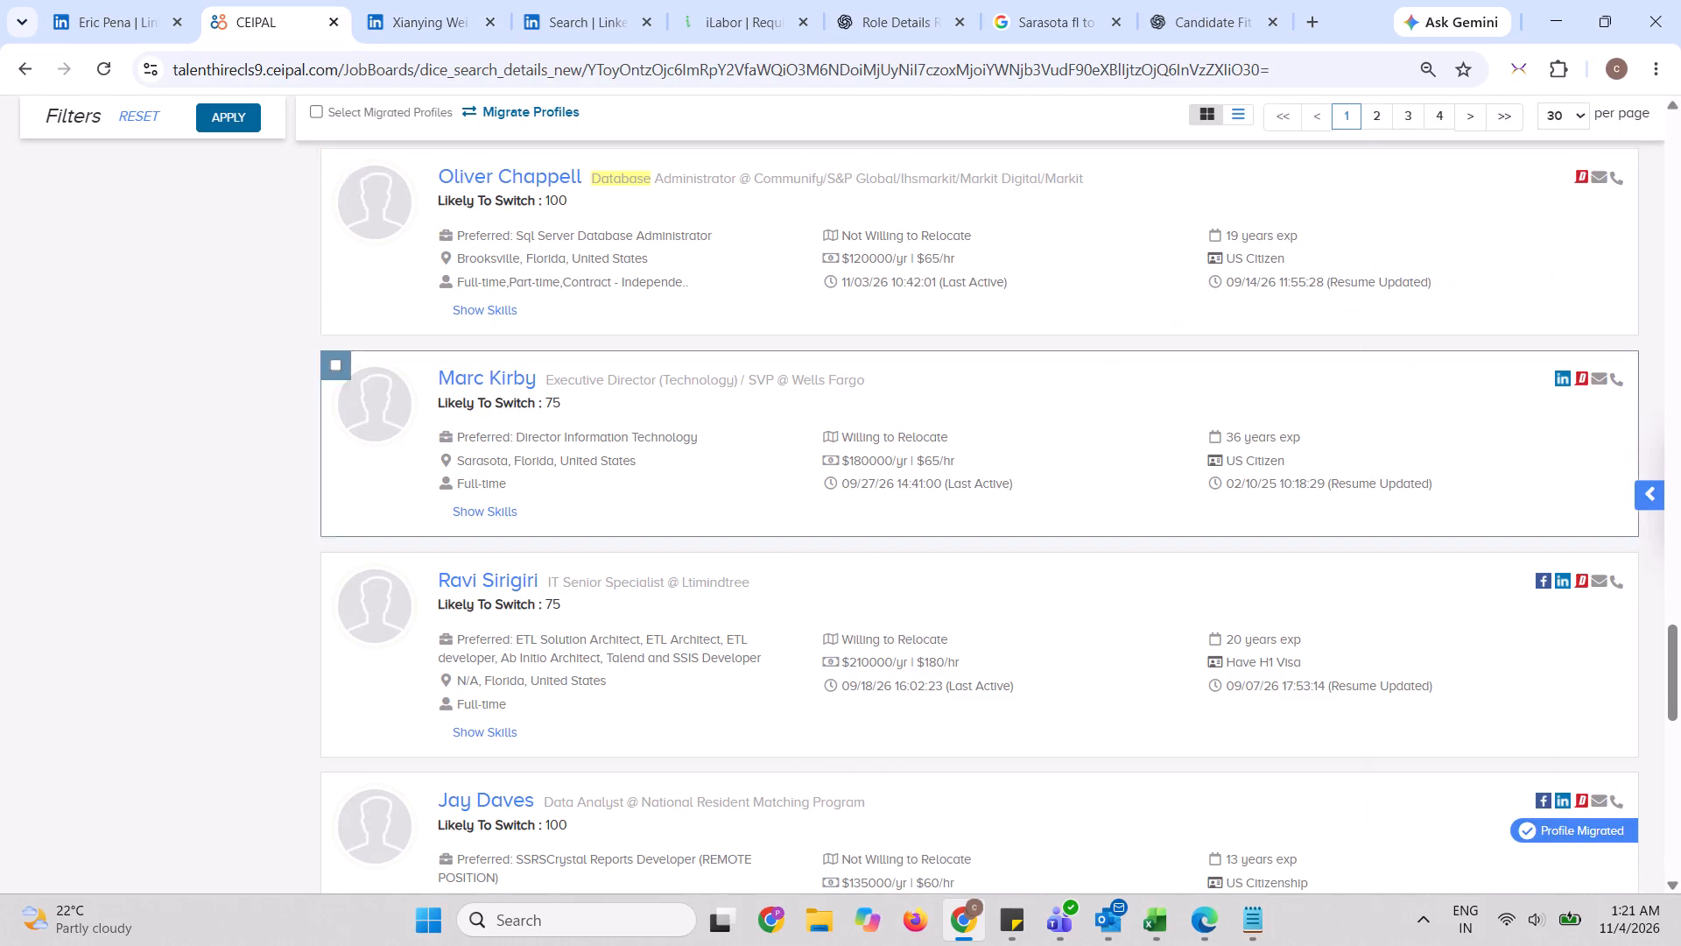
pyautogui.click(297, 436)
pyautogui.scroll(-2, 297, 436)
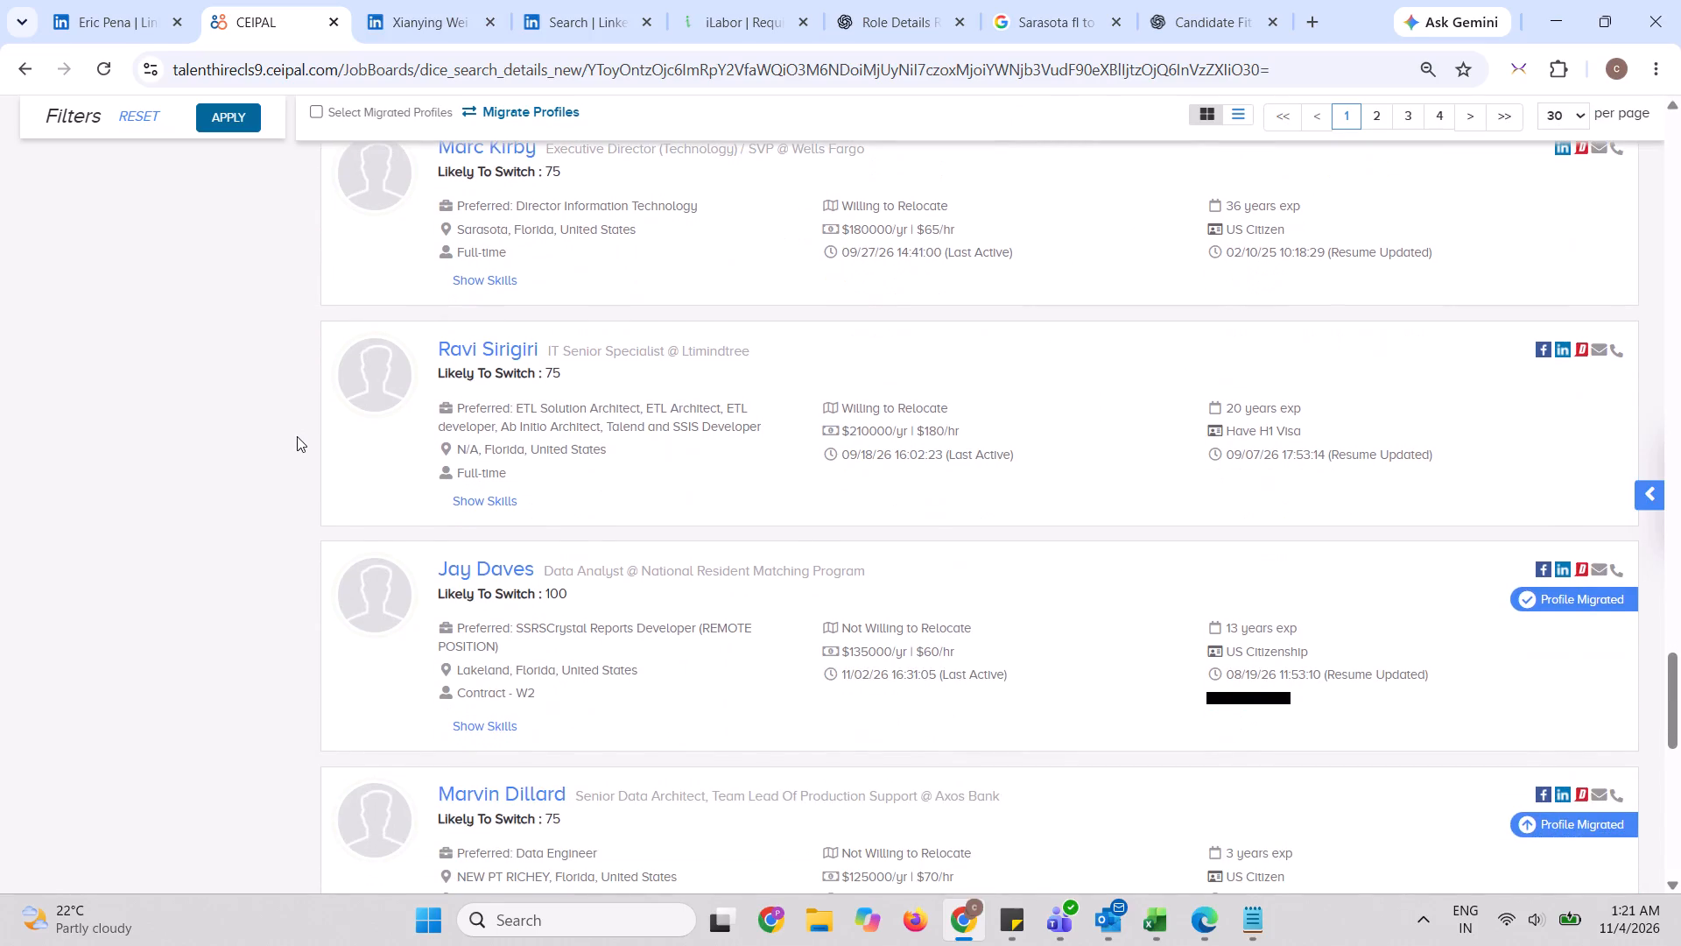
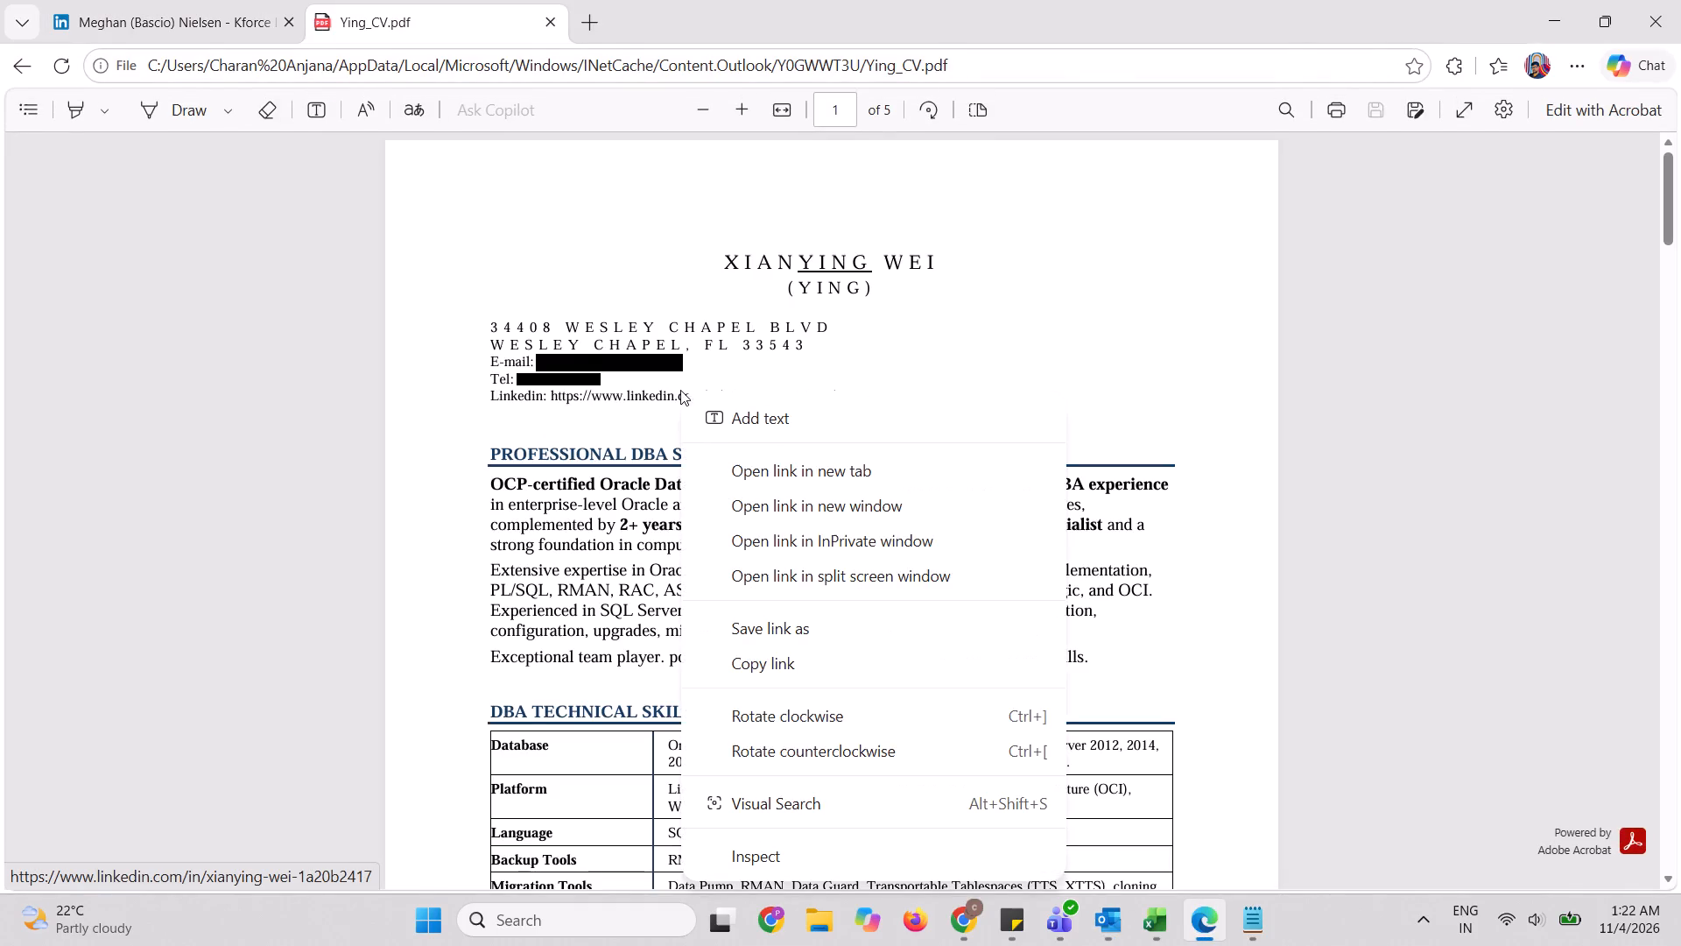
# Copy the LinkedIn profile link from the OCP-certified Oracle DBA's resume PDF and switch to the CEIPAL Dice results in Chrome.
pyautogui.click(771, 671)
pyautogui.click(955, 930)
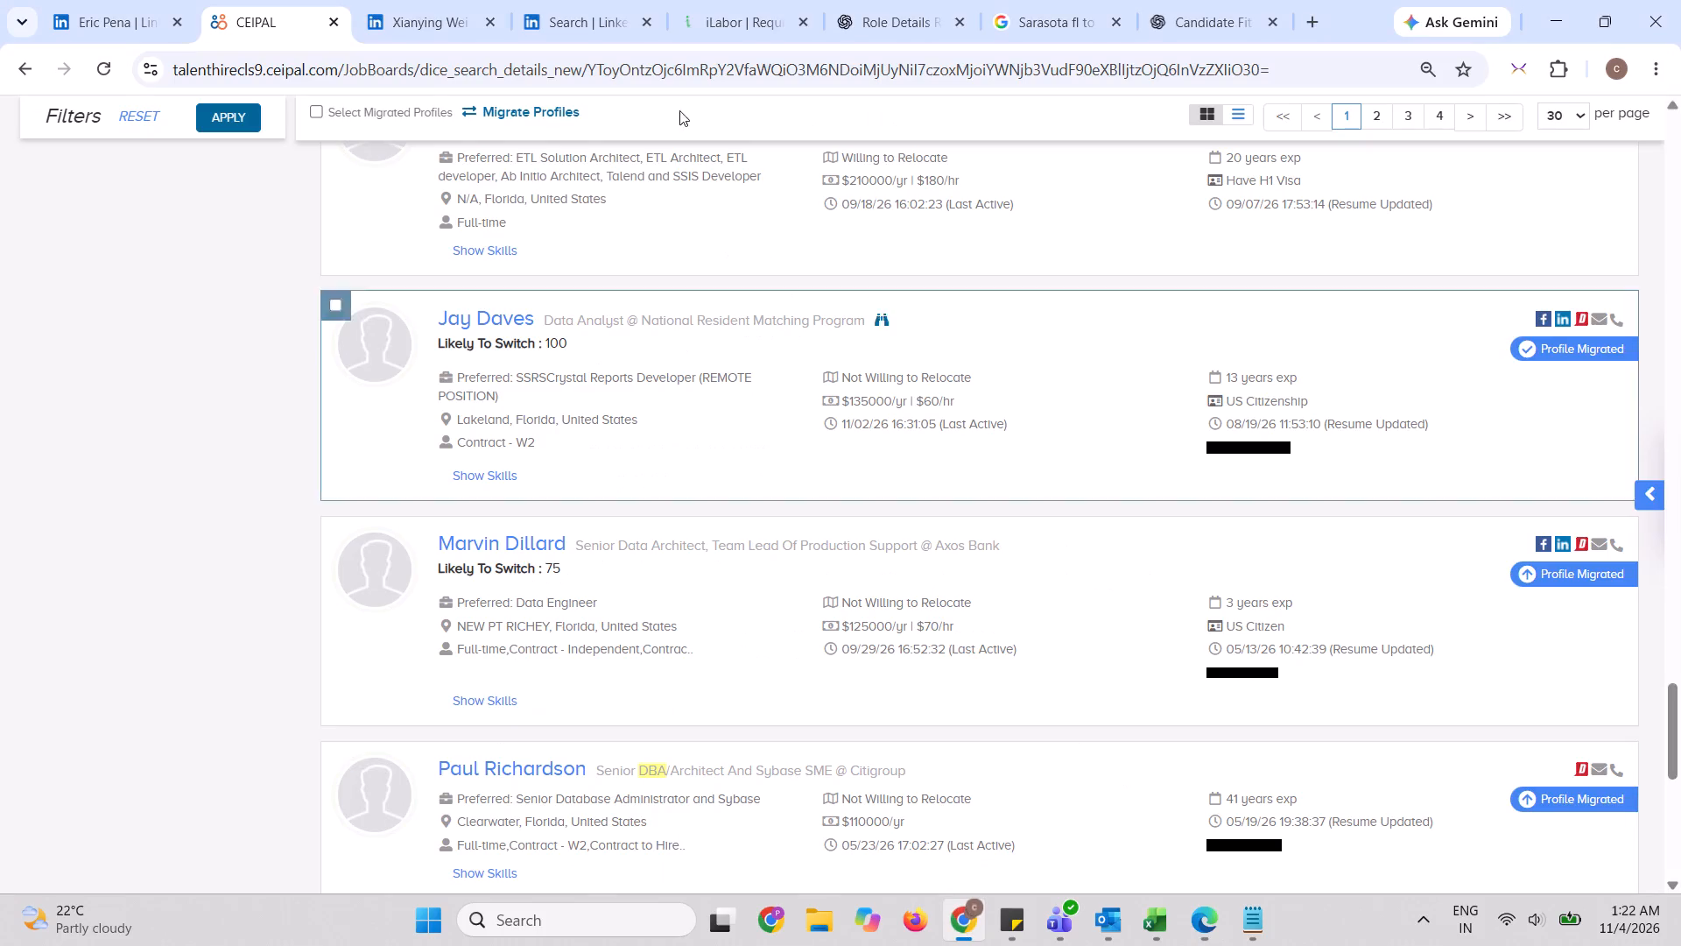
# Open the copied LinkedIn profile link of the Oracle database administrator in Wesley Chapel and check the account history under About this member.
pyautogui.click(432, 14)
pyautogui.click(413, 79)
pyautogui.hotkey('ctrl', 'v')
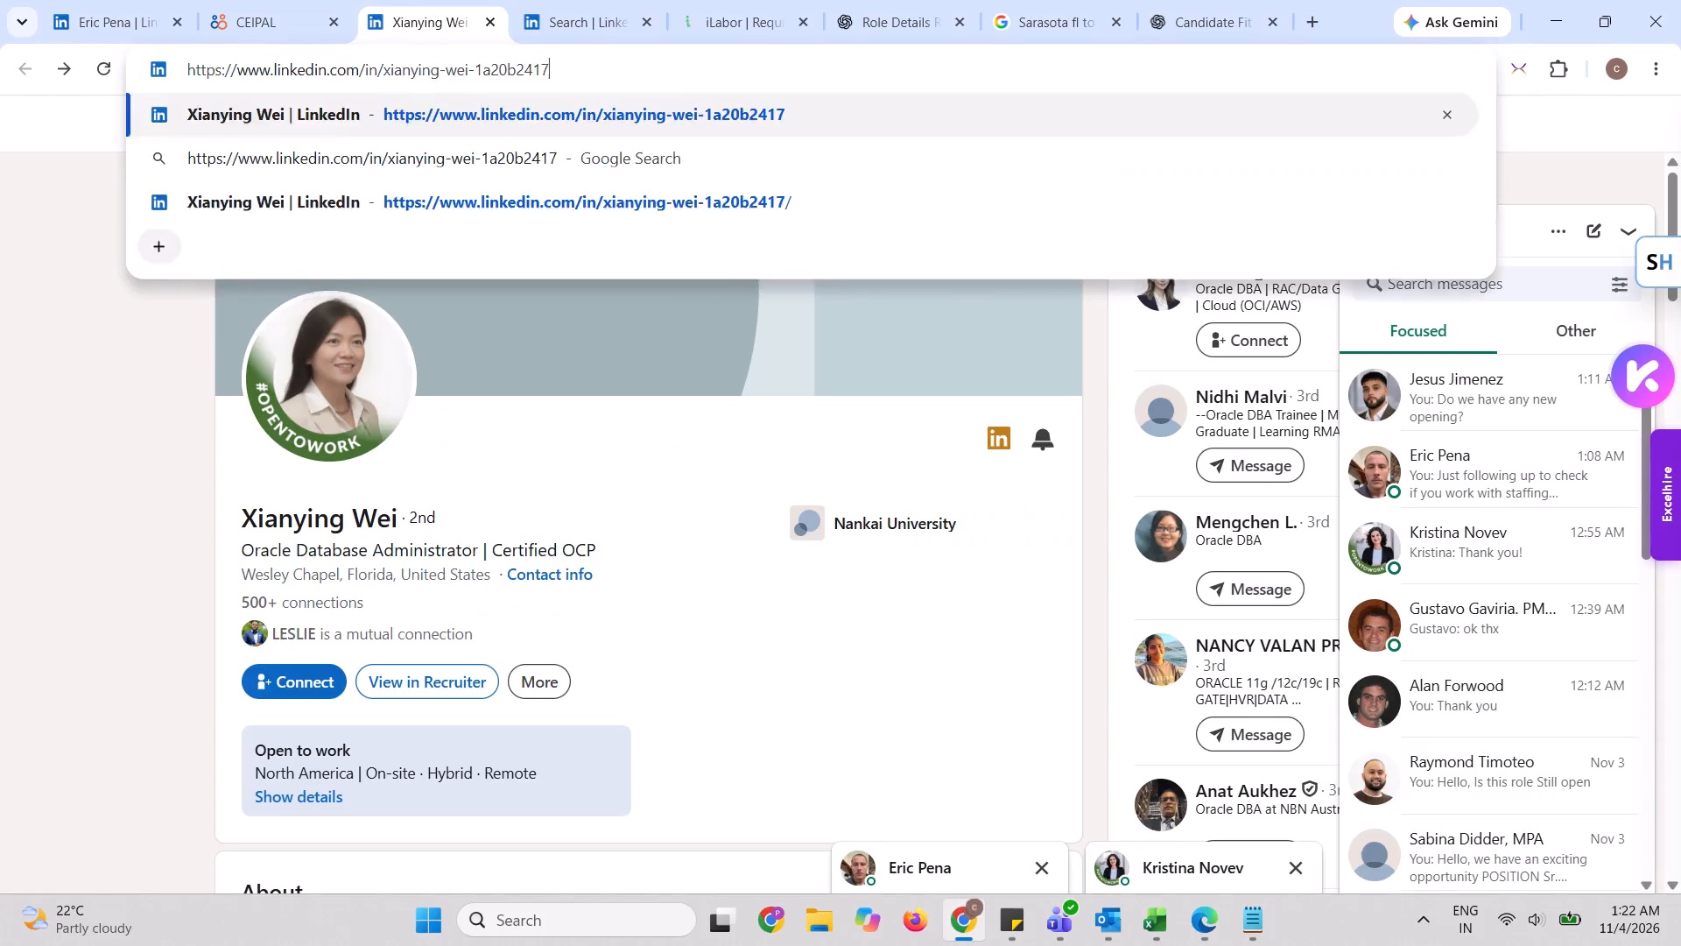
pyautogui.press('Return')
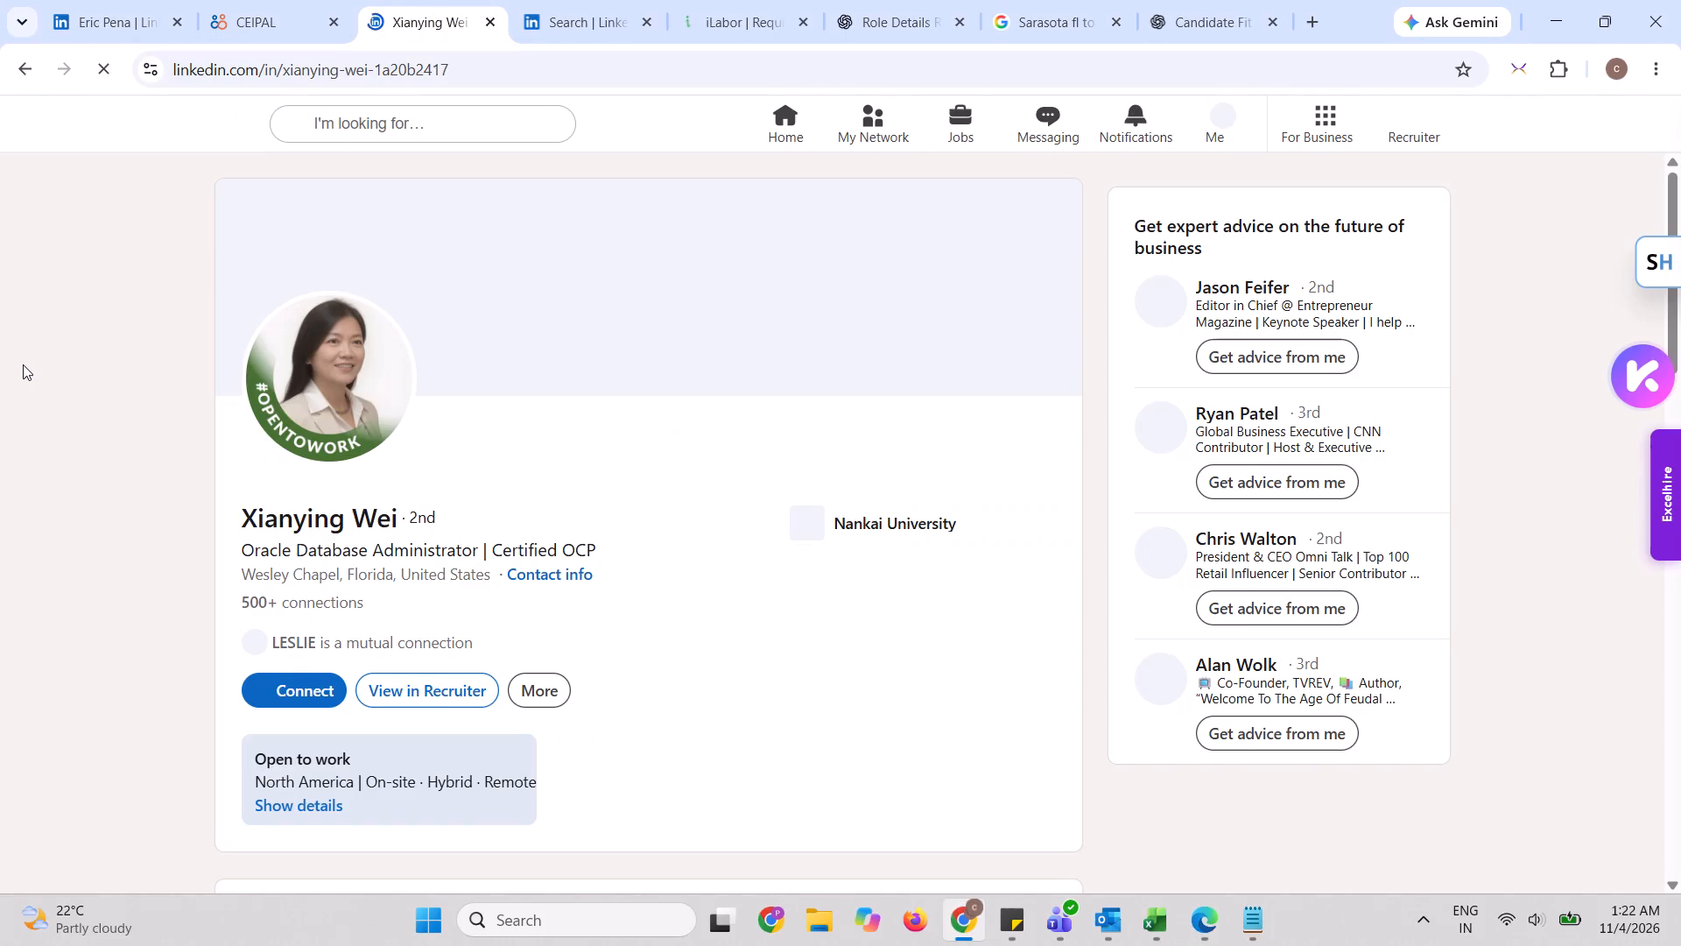
pyautogui.click(540, 682)
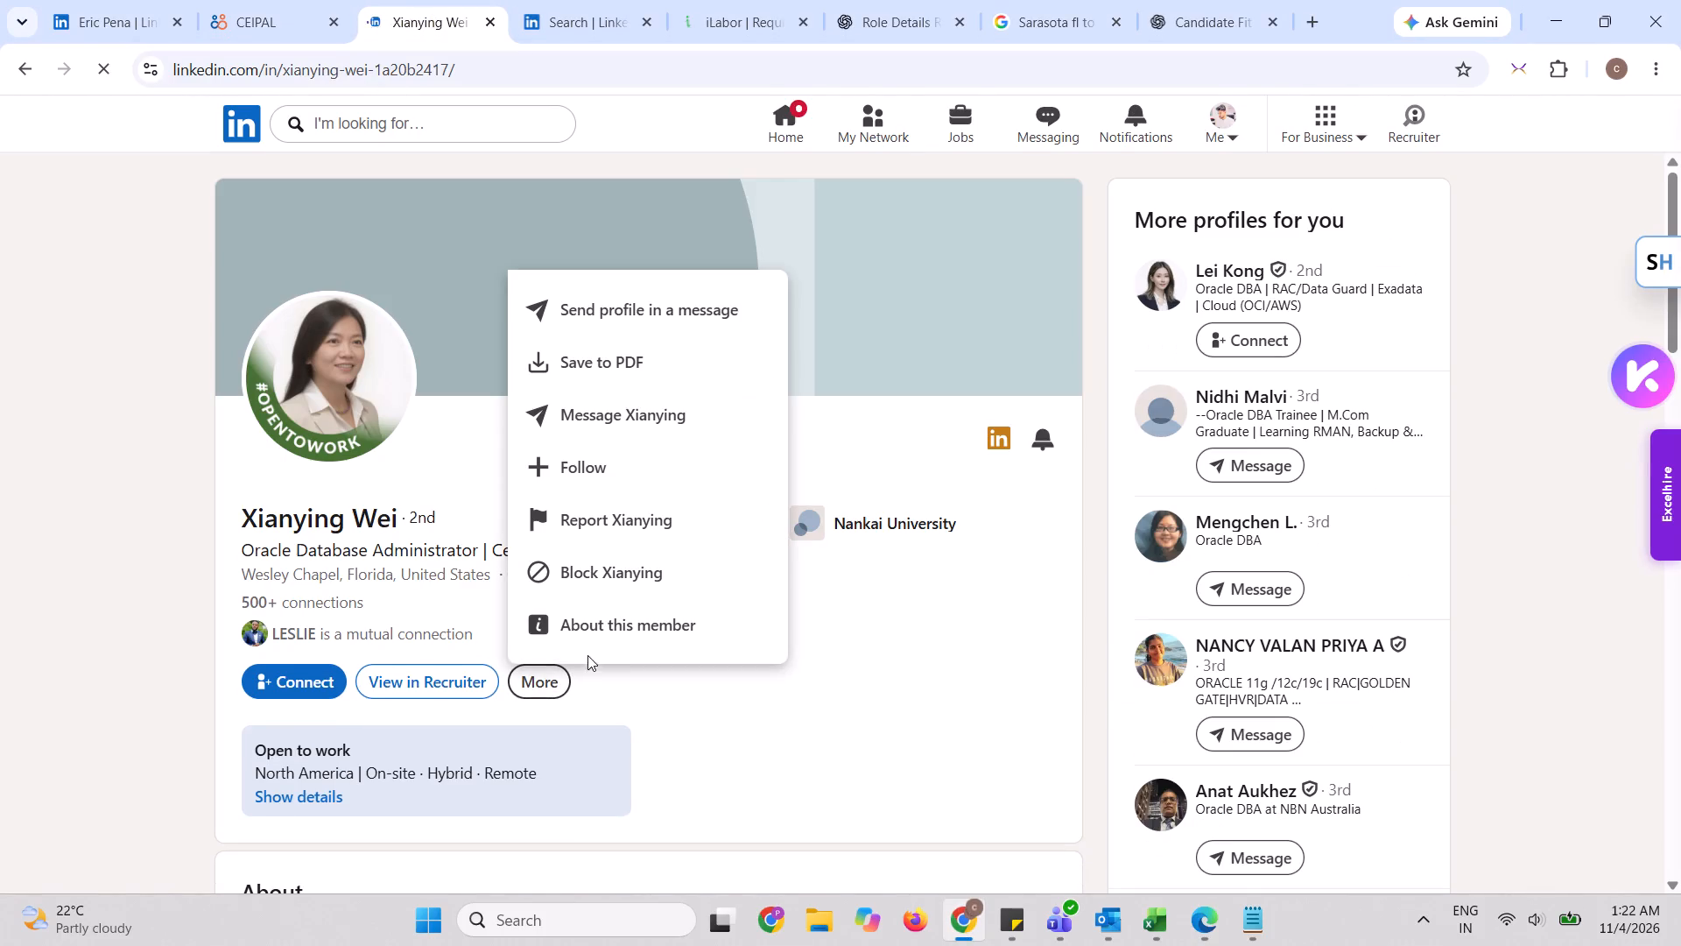
pyautogui.click(606, 640)
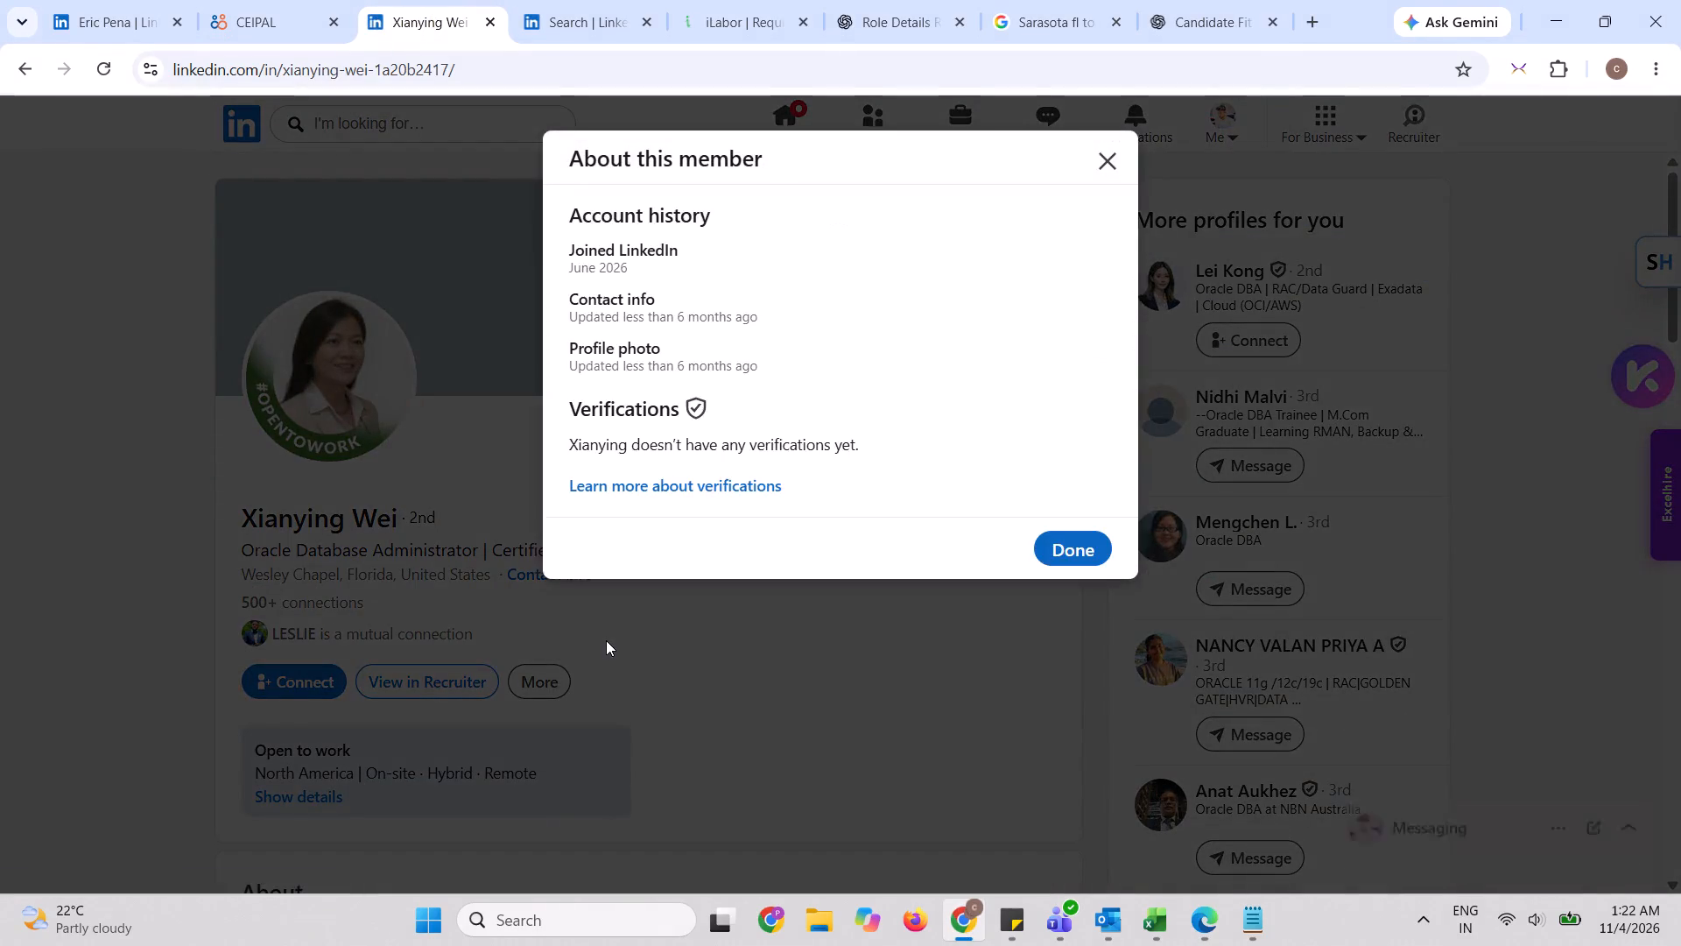
pyautogui.click(693, 674)
# In the CEIPAL Dice results, quick-view and review the resume of the Senior DBA/Architect and Sybase SME at Citigroup, and close it.
pyautogui.click(287, 16)
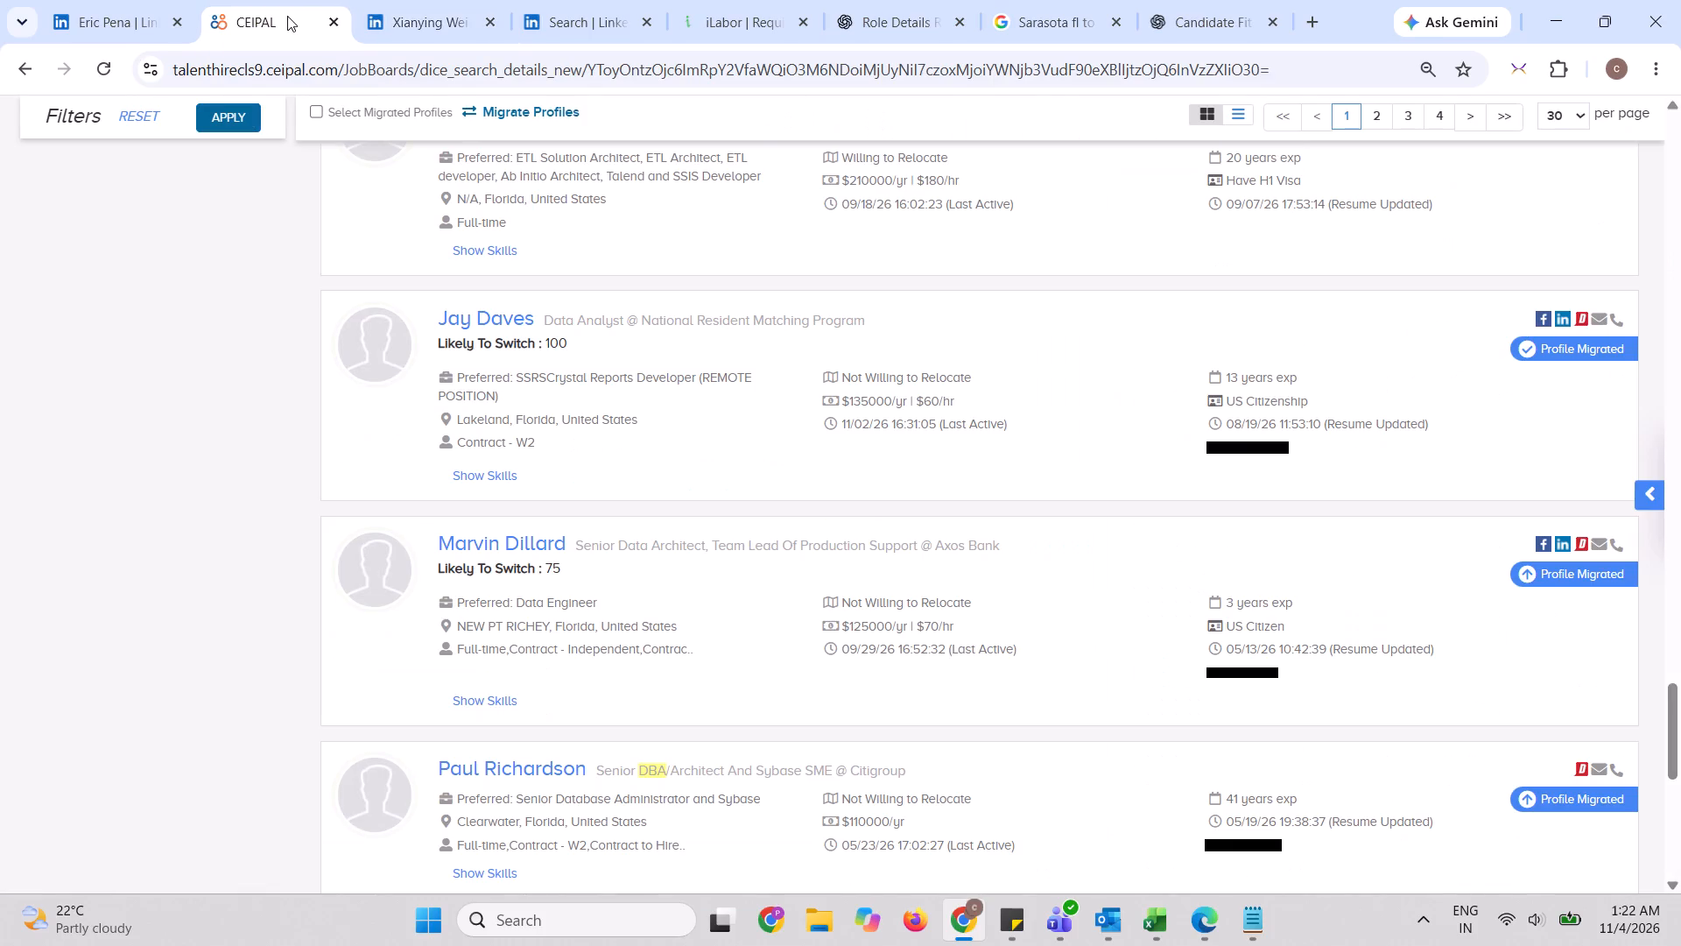
pyautogui.scroll(-2, 616, 396)
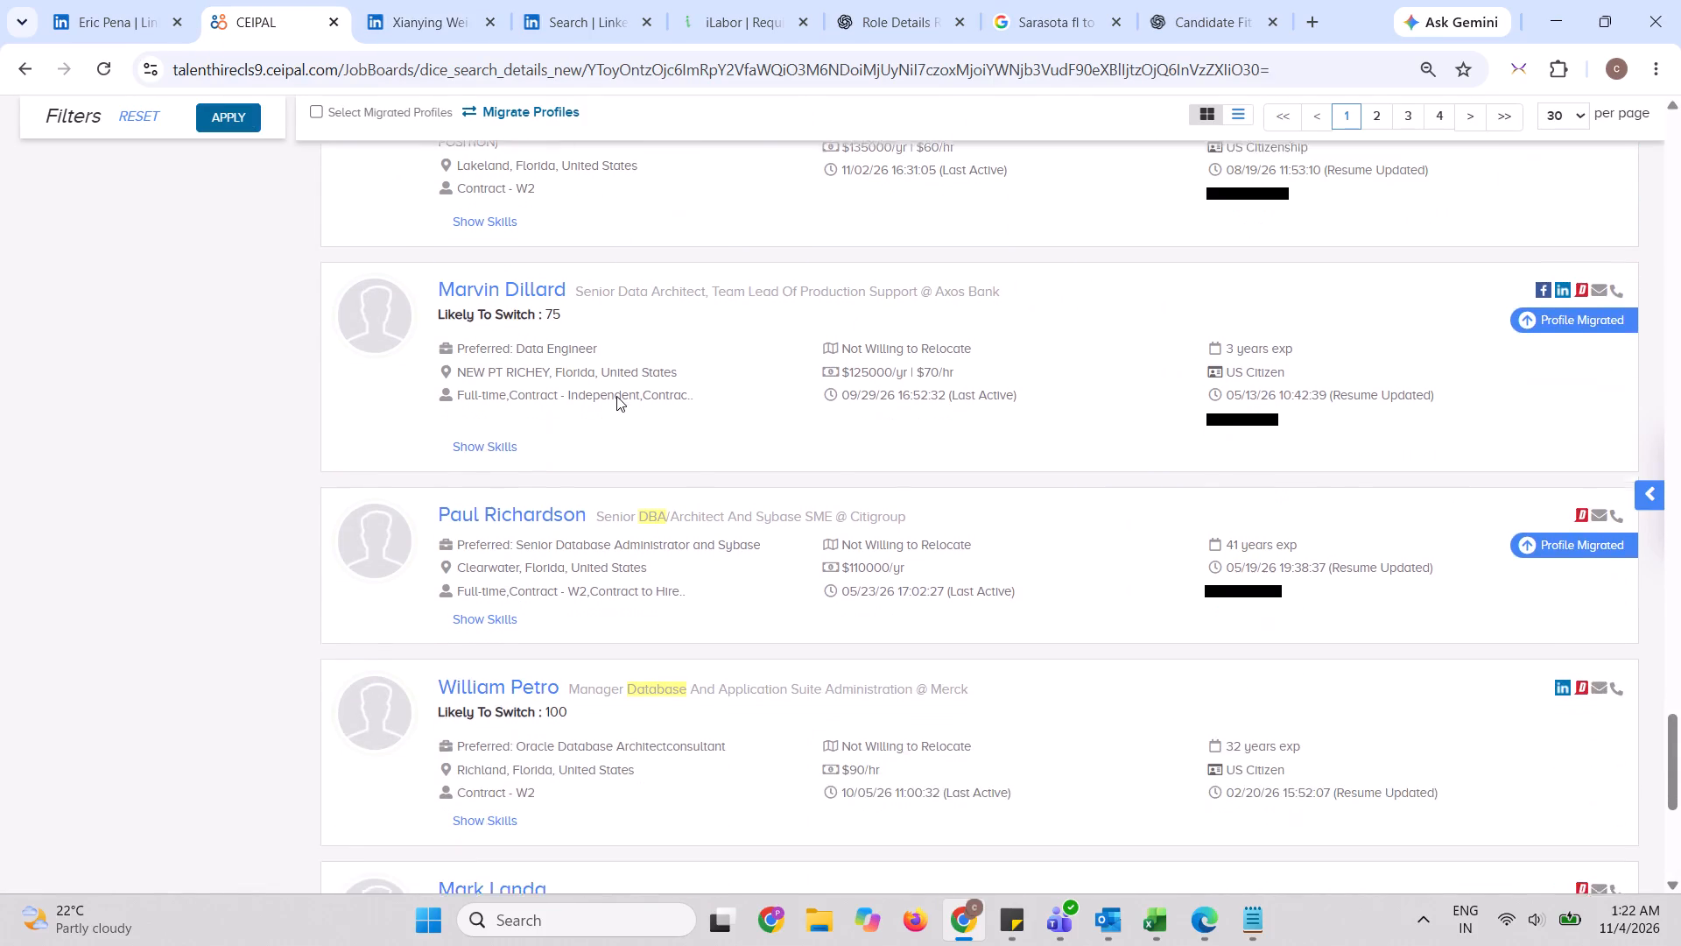
pyautogui.scroll(-1, 616, 396)
pyautogui.click(920, 508)
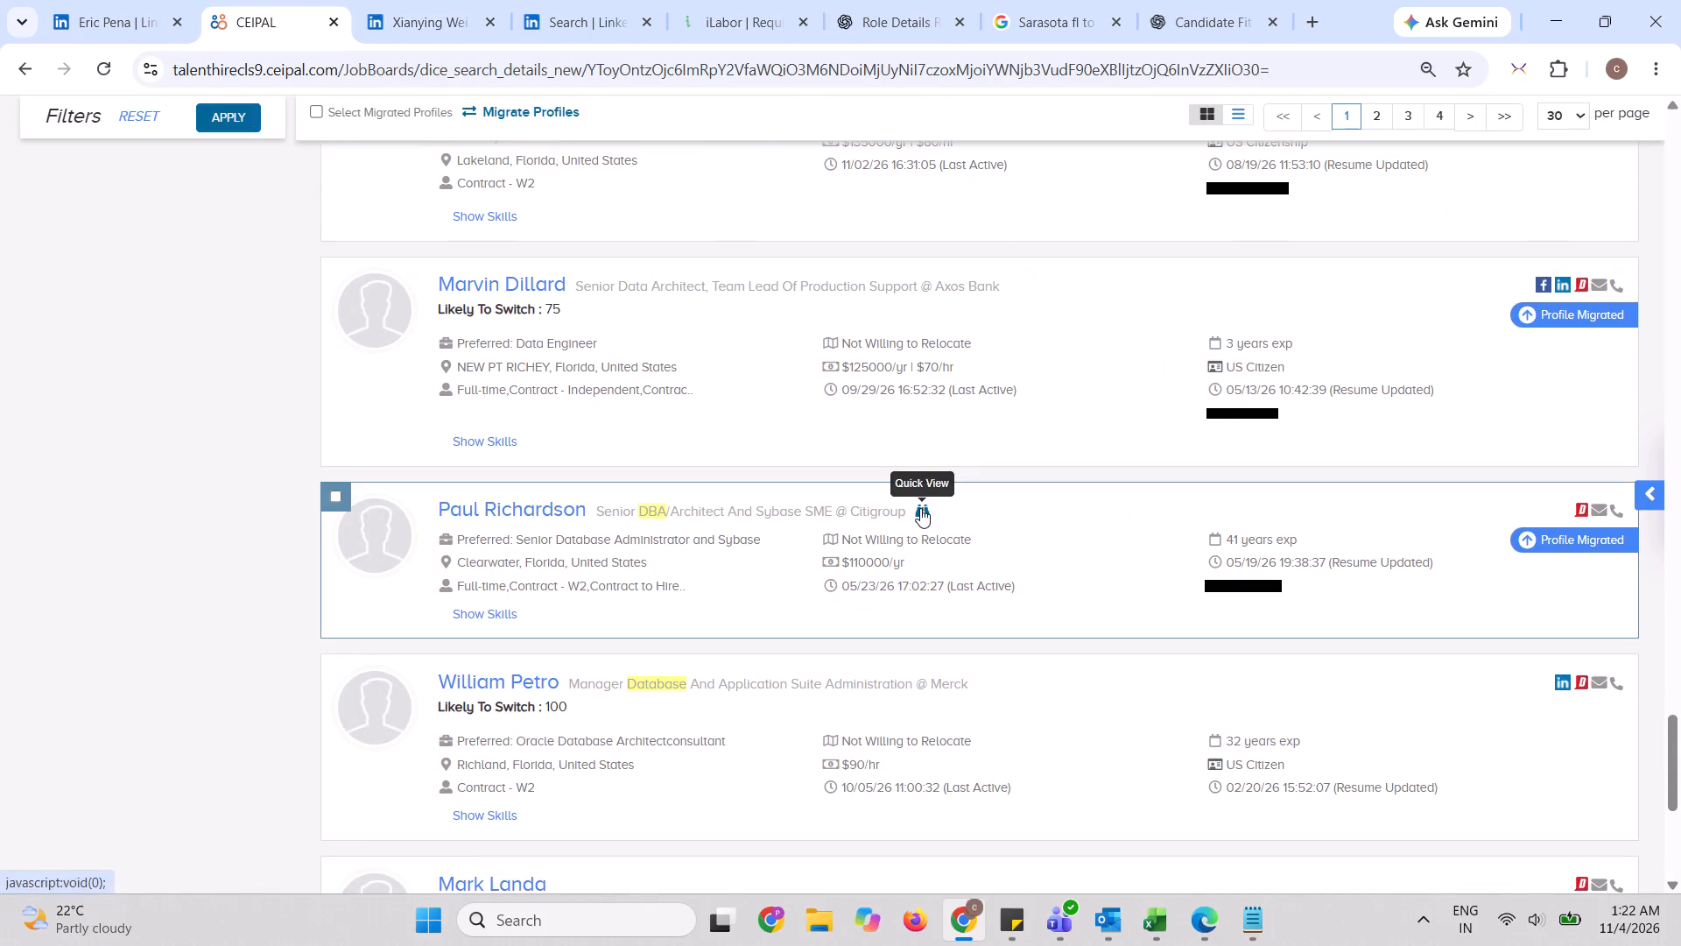
pyautogui.scroll(-3, 920, 508)
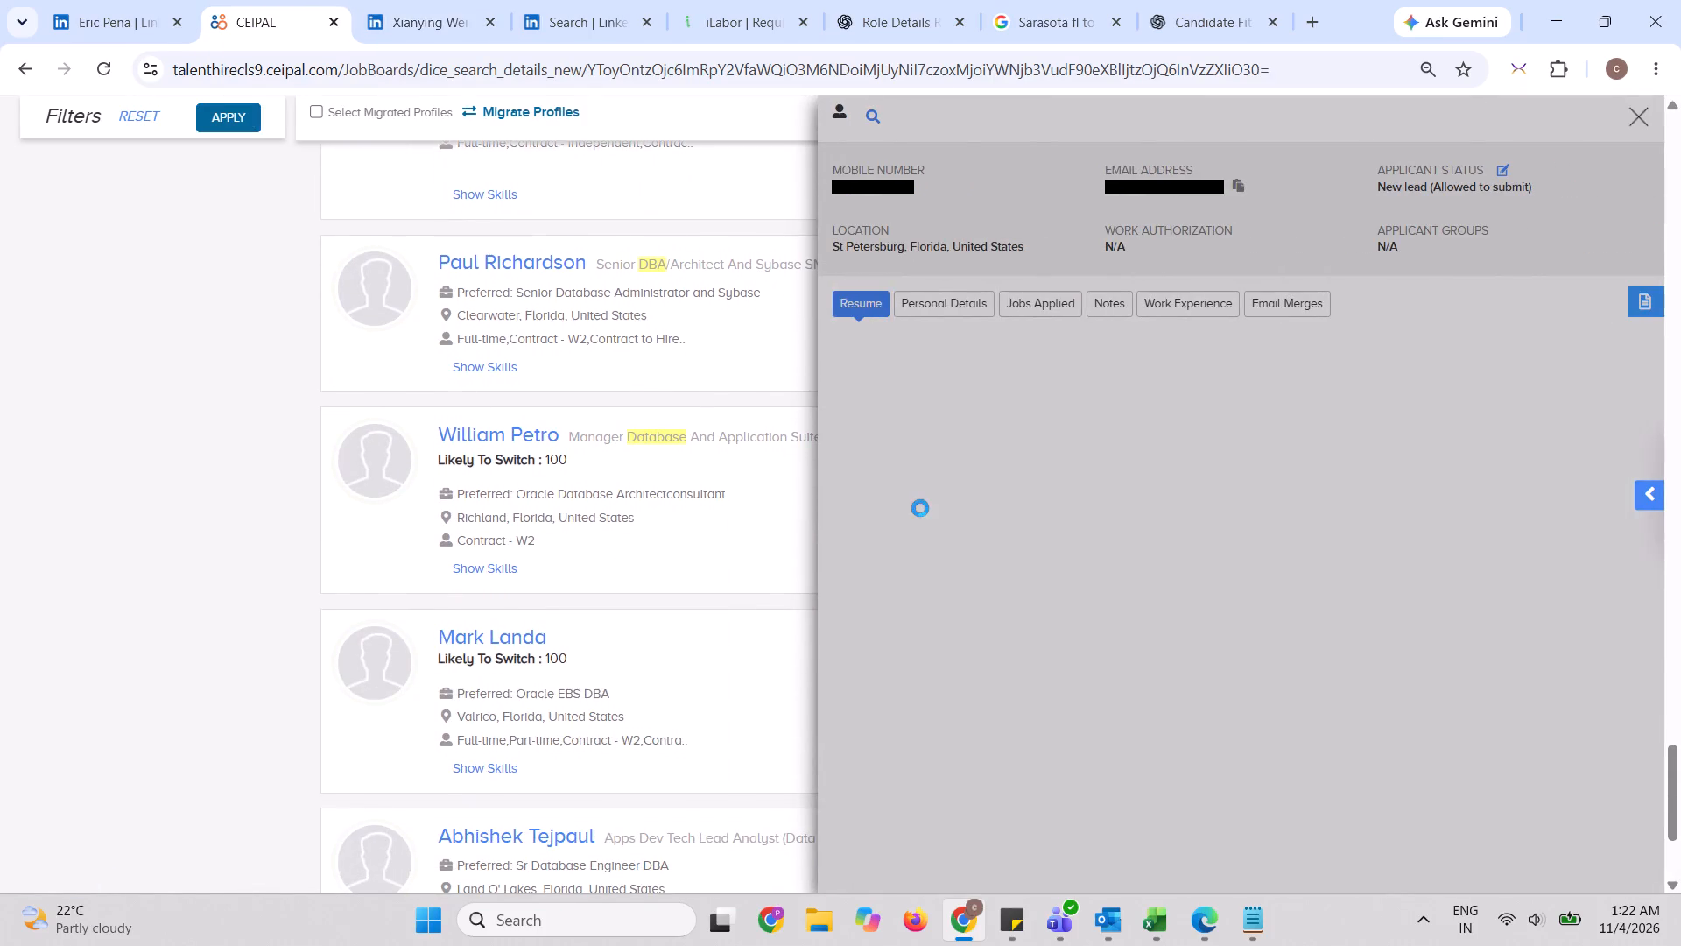
pyautogui.scroll(-2, 991, 586)
pyautogui.scroll(1, 991, 586)
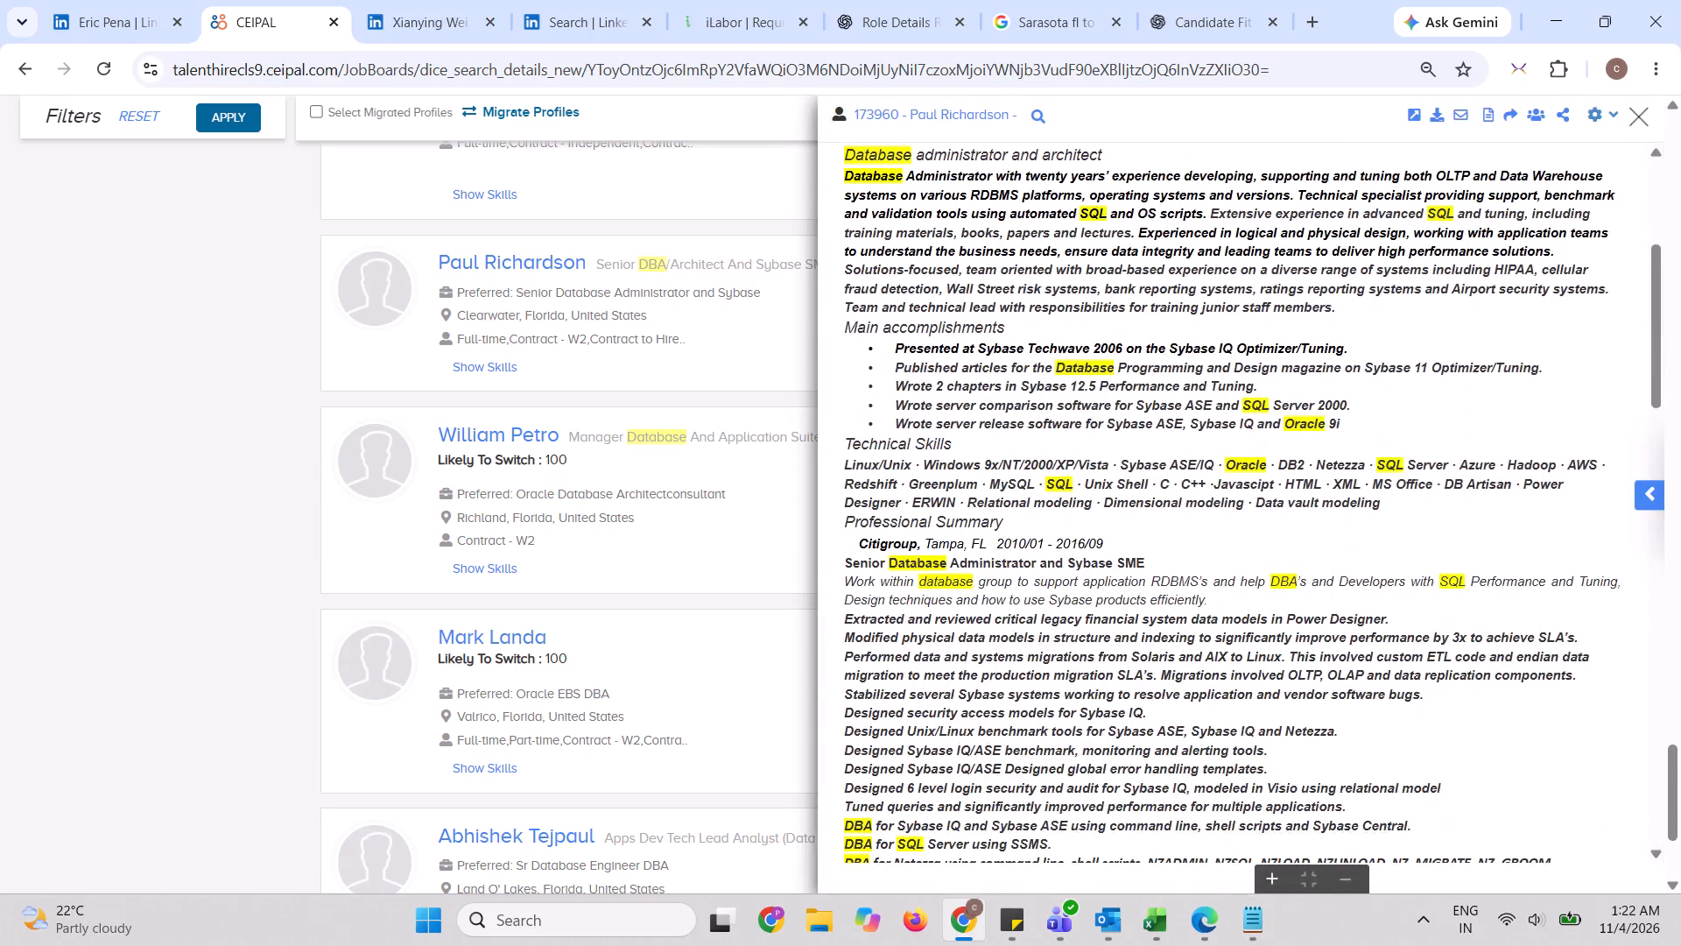
pyautogui.scroll(3, 991, 586)
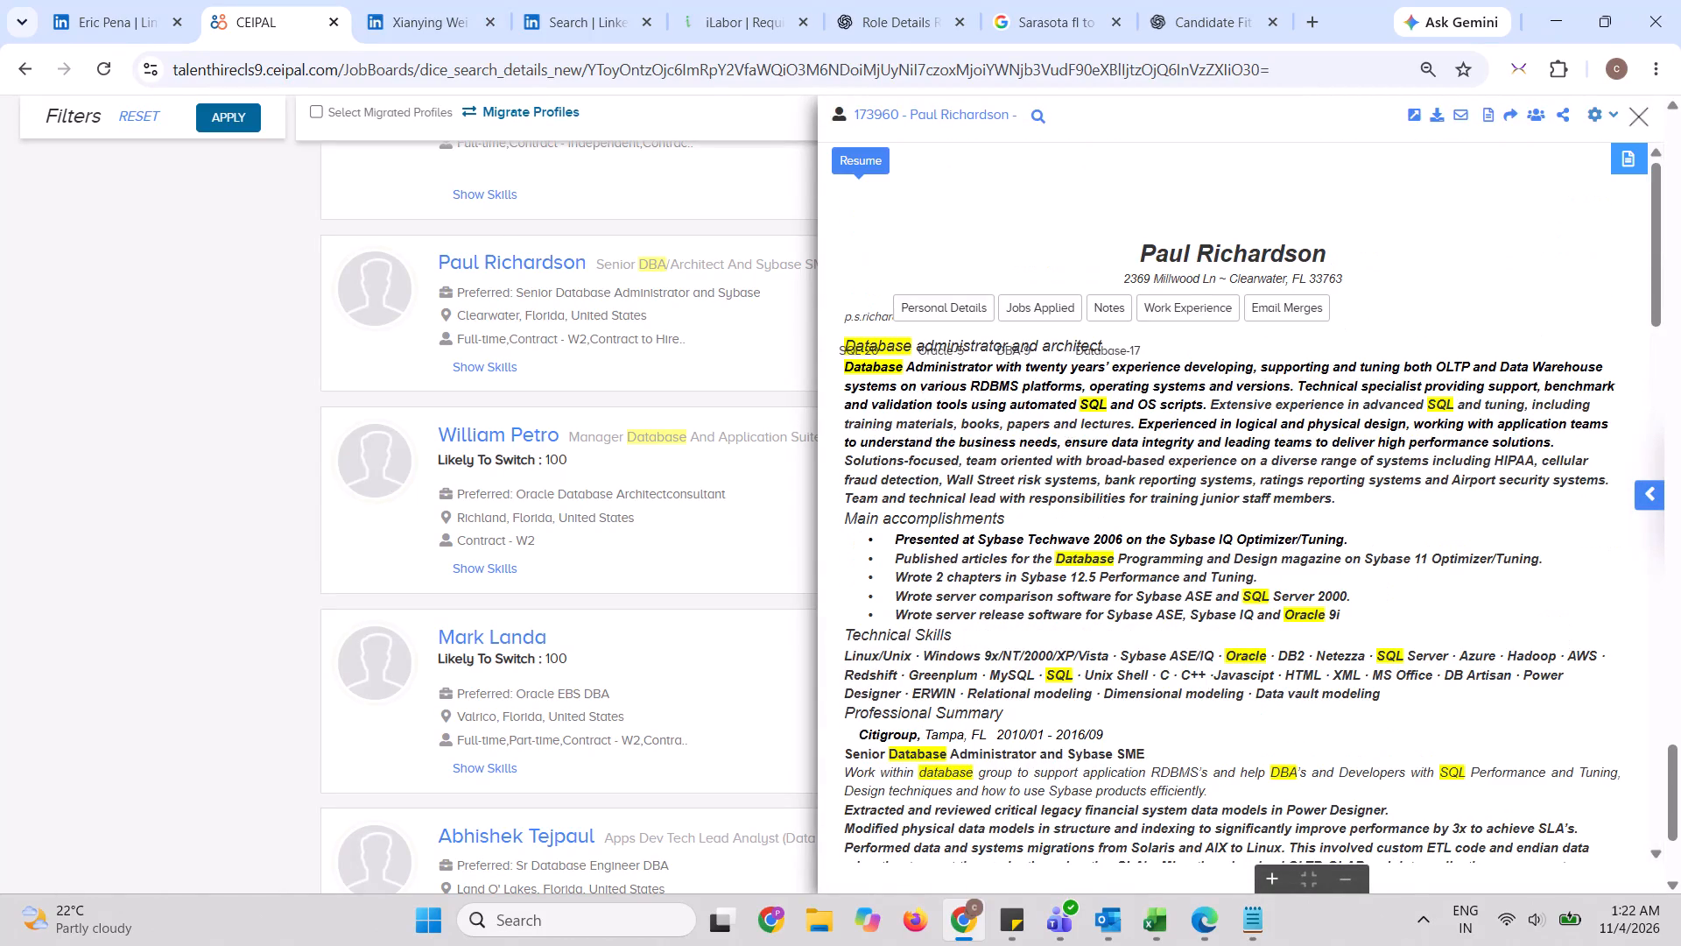
pyautogui.click(1642, 116)
pyautogui.click(151, 550)
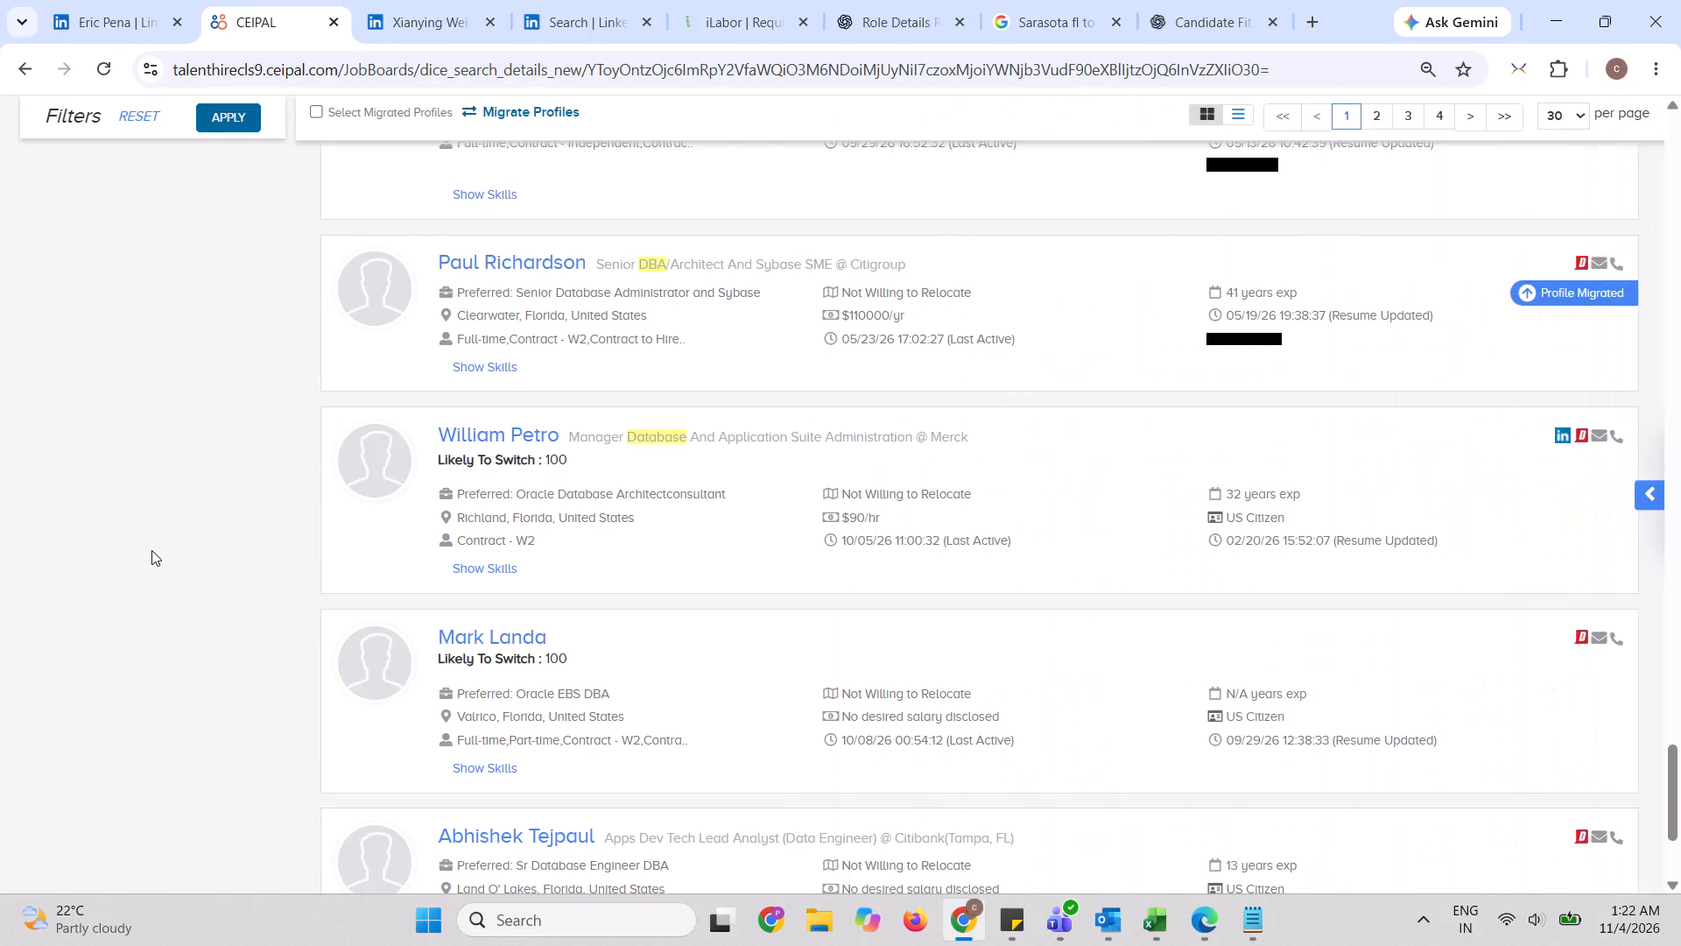
# Examine the remaining candidates on page 1 of the Dice results and the first ones on page 2 for suitable DBAs.
pyautogui.scroll(-2, 151, 550)
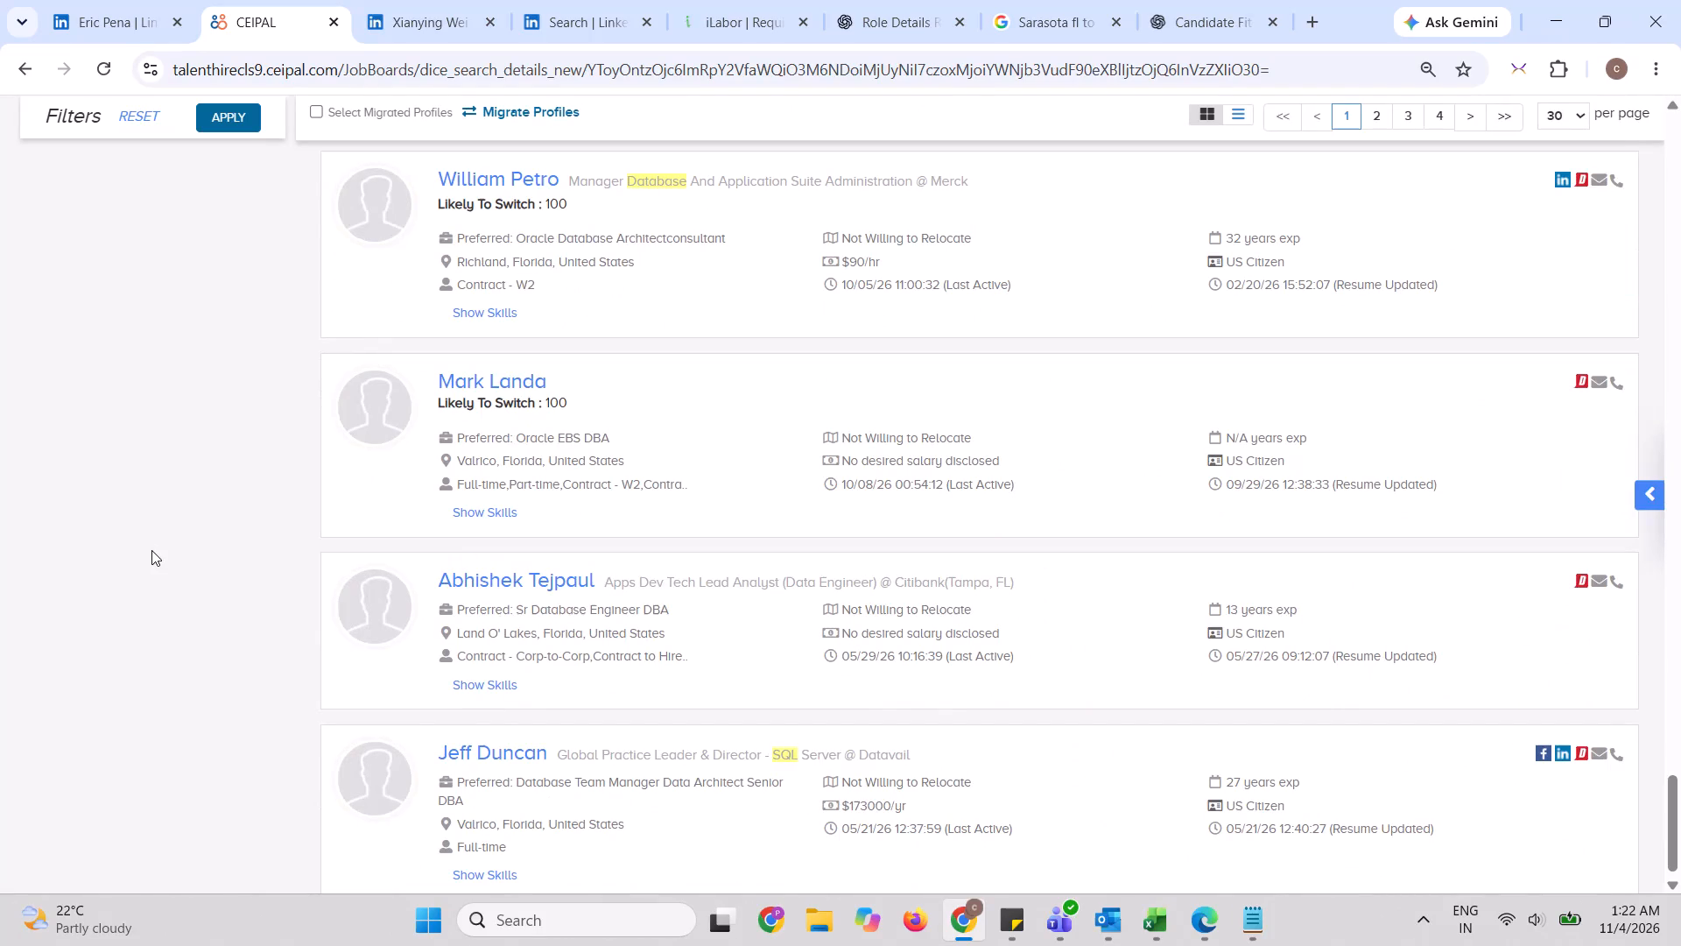
pyautogui.scroll(-2, 151, 550)
pyautogui.scroll(20, 151, 550)
pyautogui.scroll(7, 151, 550)
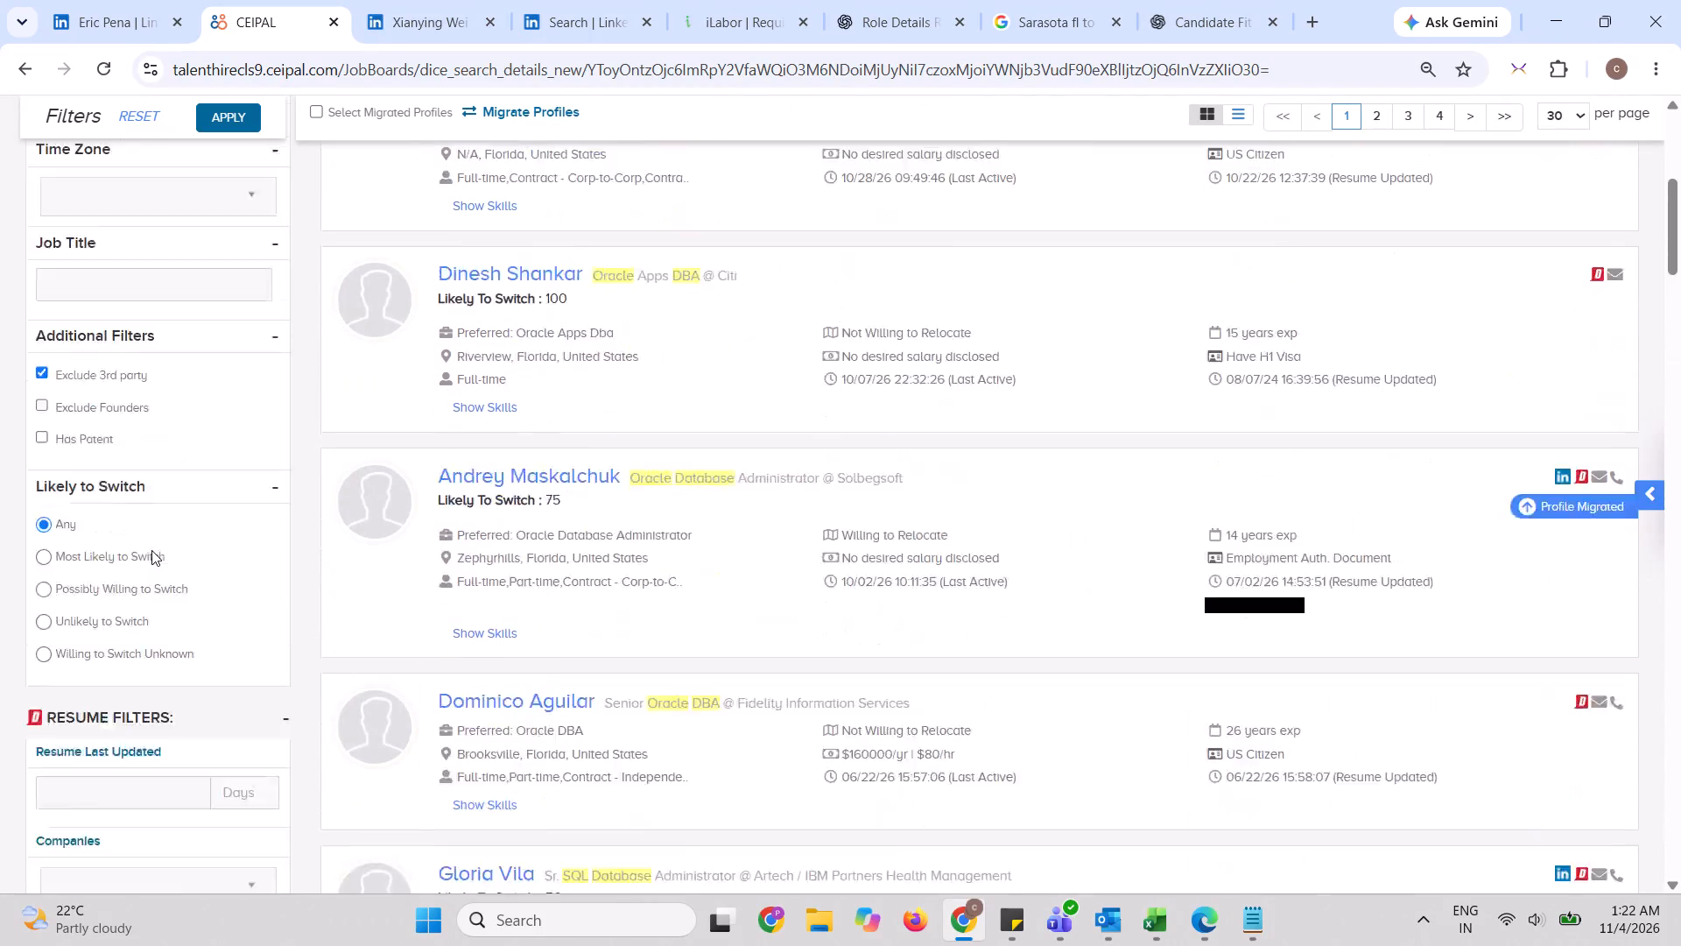
pyautogui.scroll(12, 151, 550)
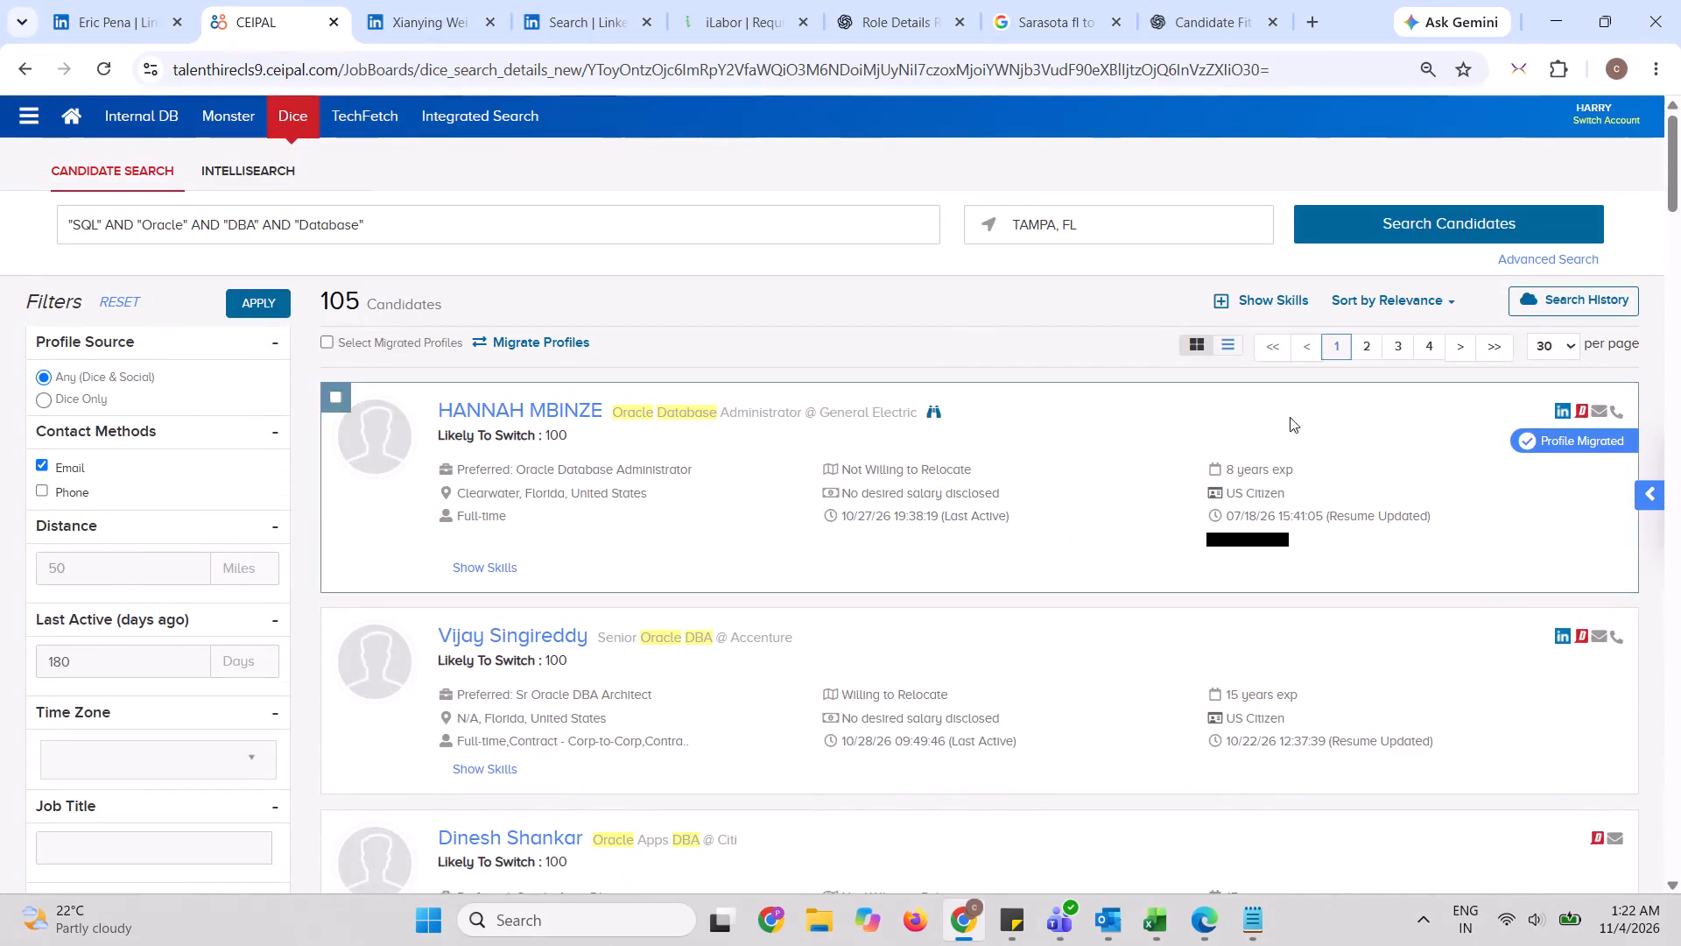
pyautogui.click(1370, 344)
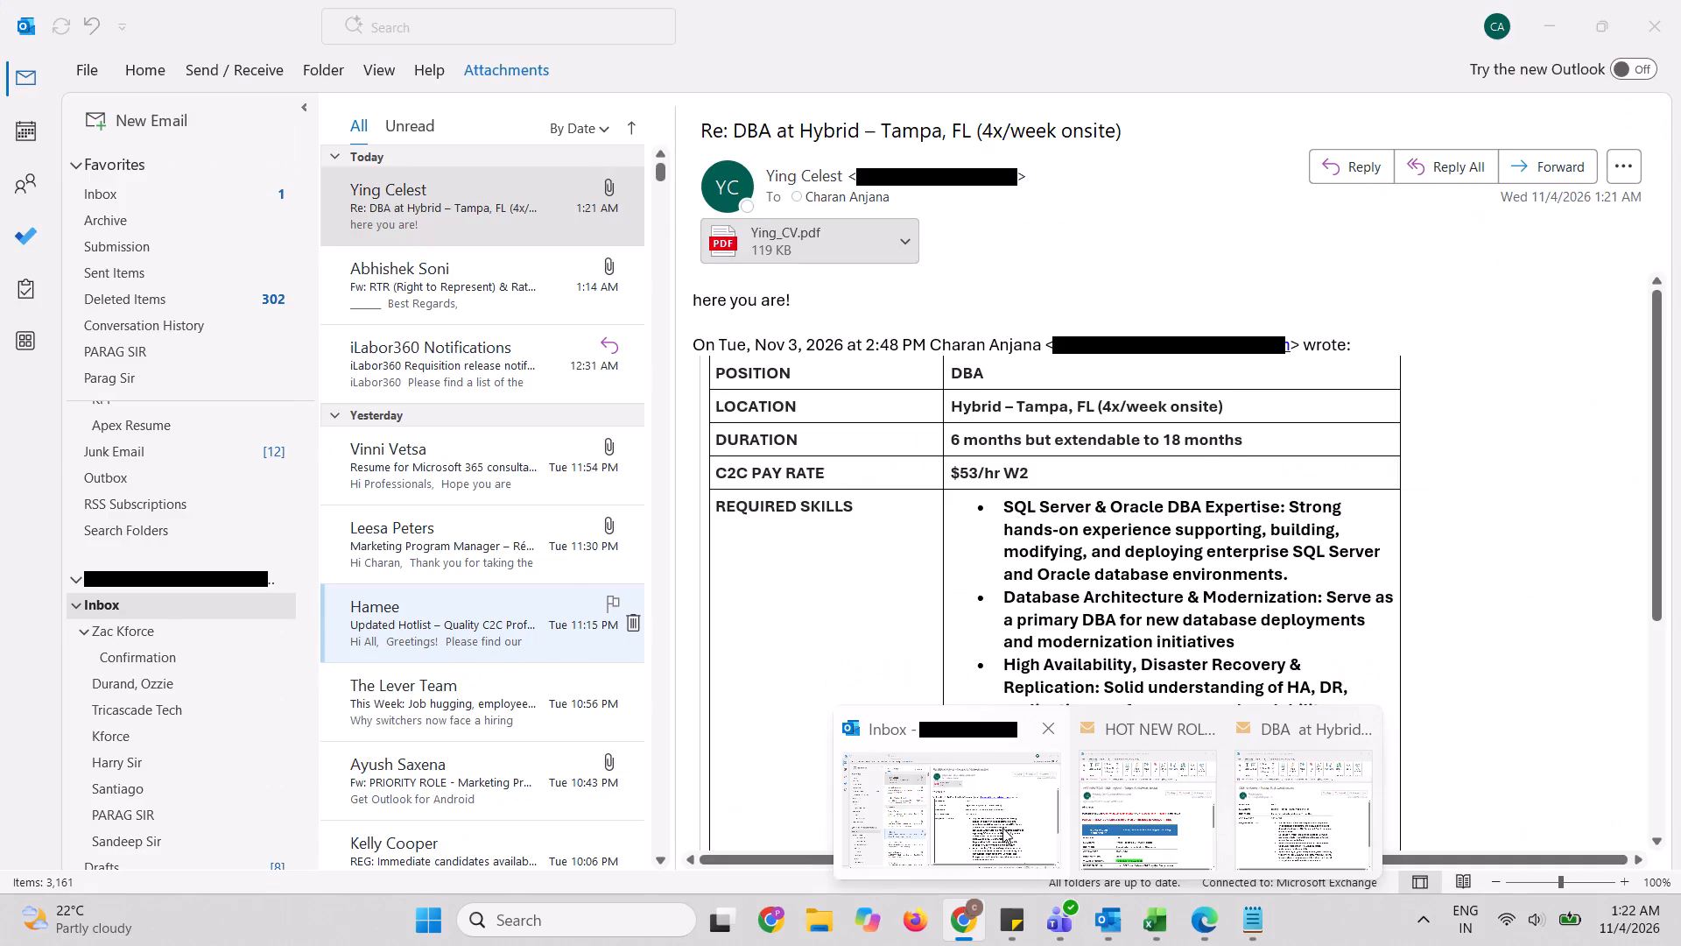
pyautogui.scroll(-1, 569, 536)
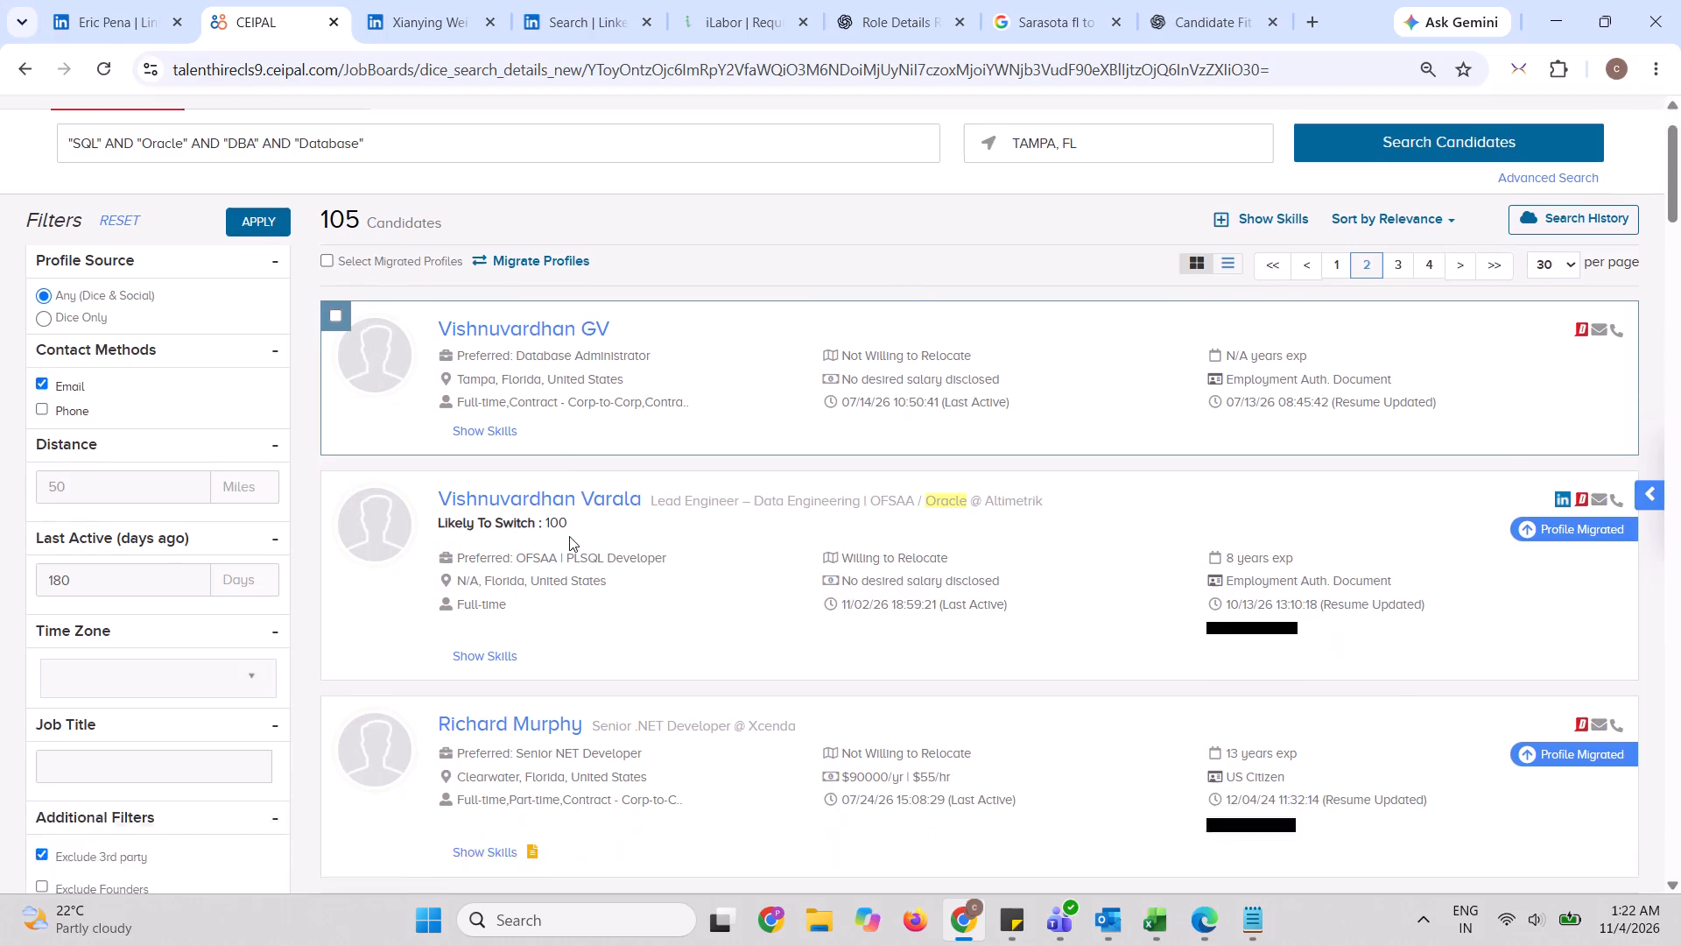
pyautogui.scroll(-2, 569, 536)
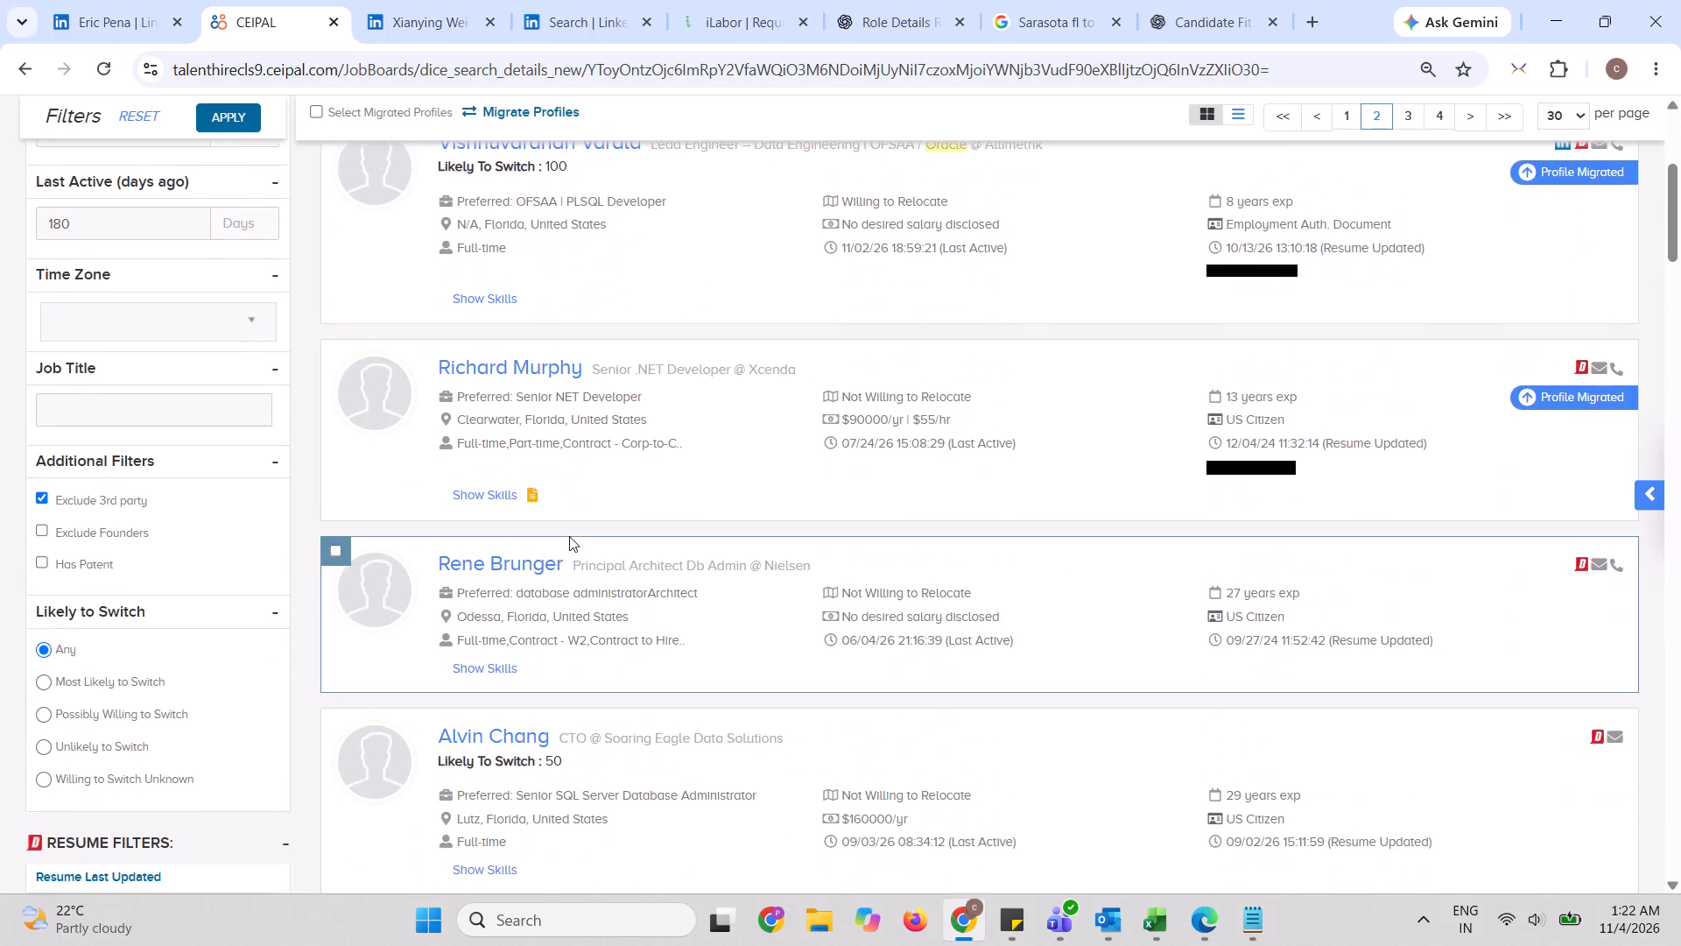
pyautogui.scroll(-1, 678, 526)
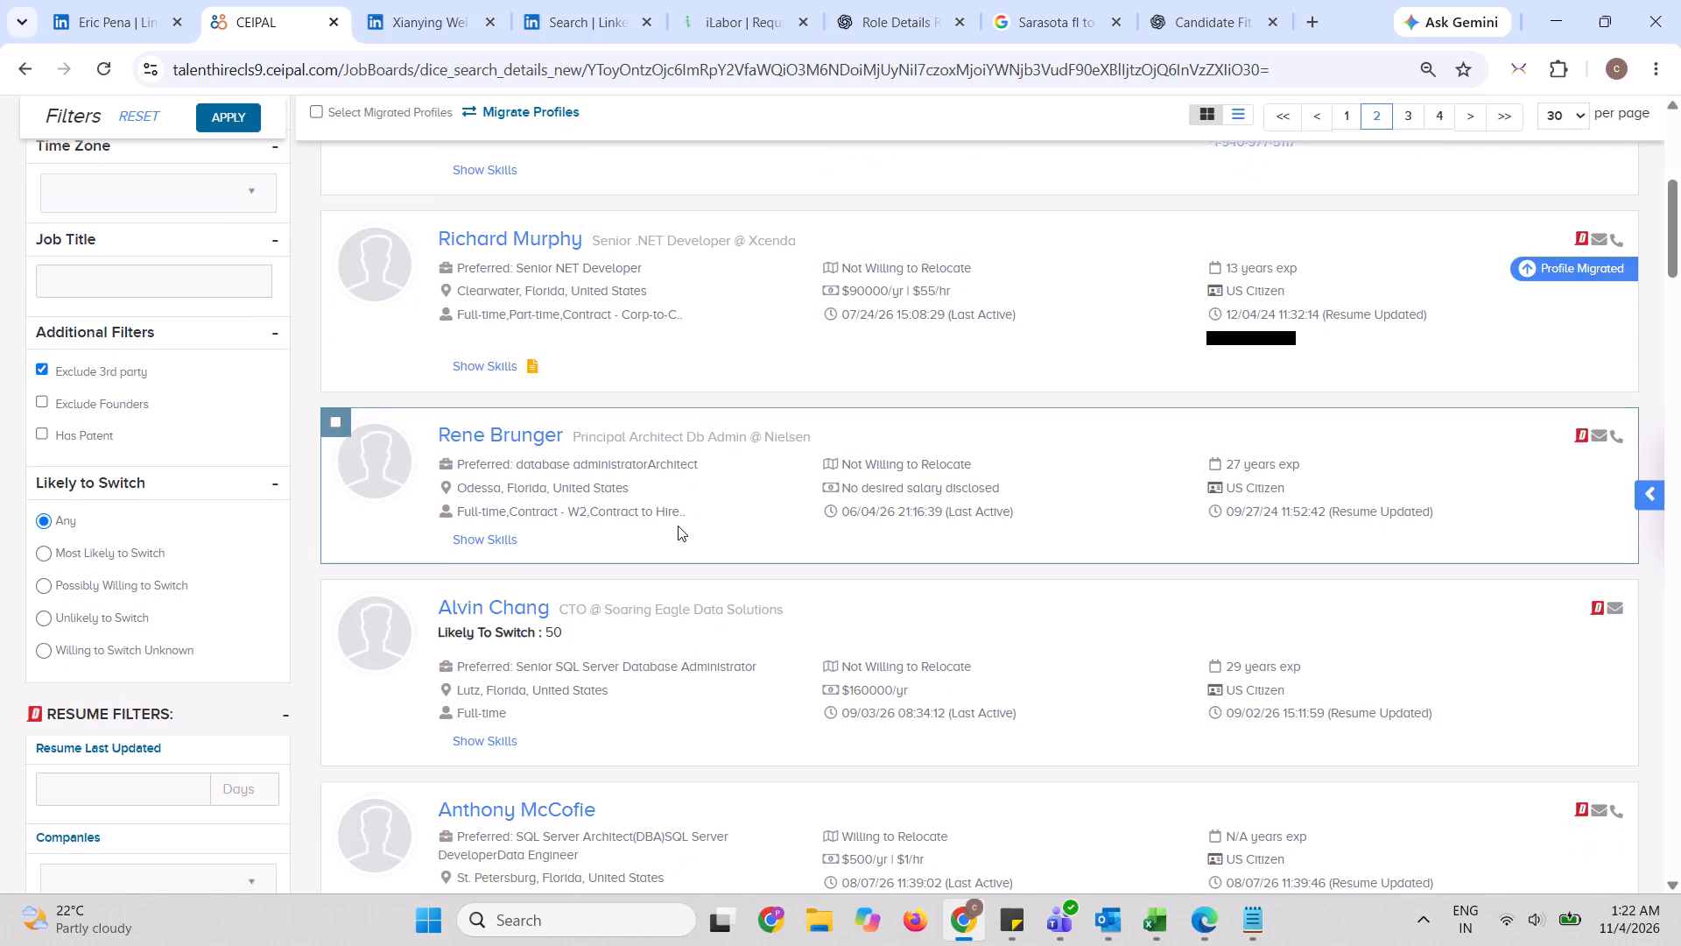
pyautogui.scroll(-2, 678, 526)
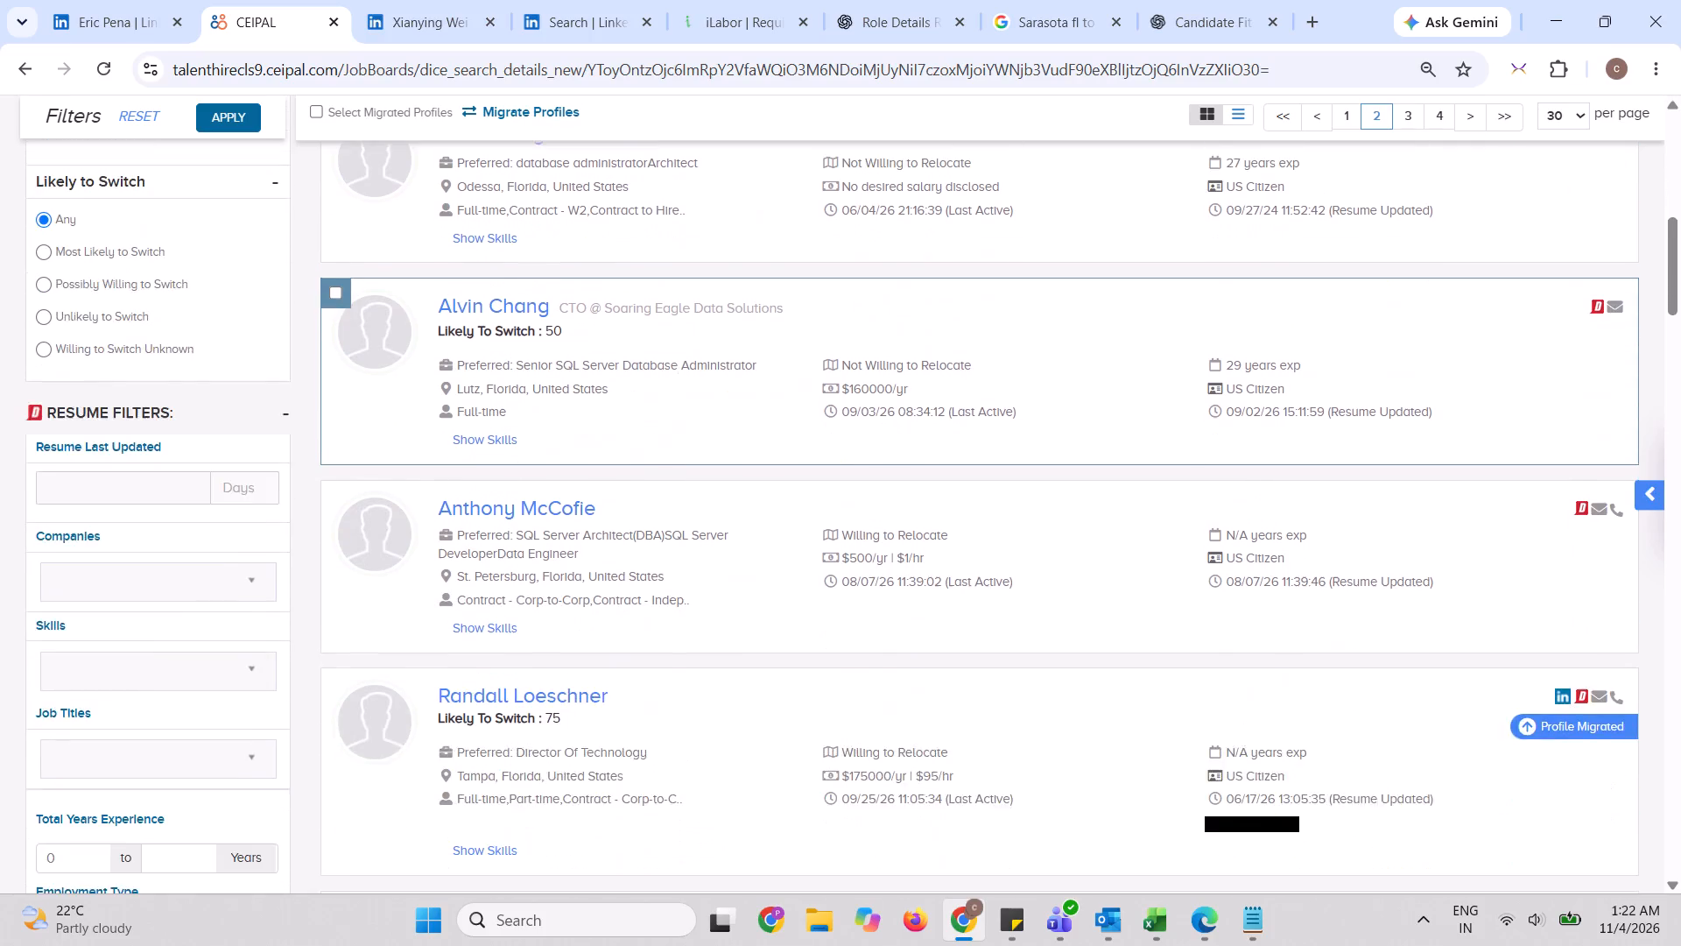
pyautogui.scroll(-1, 678, 526)
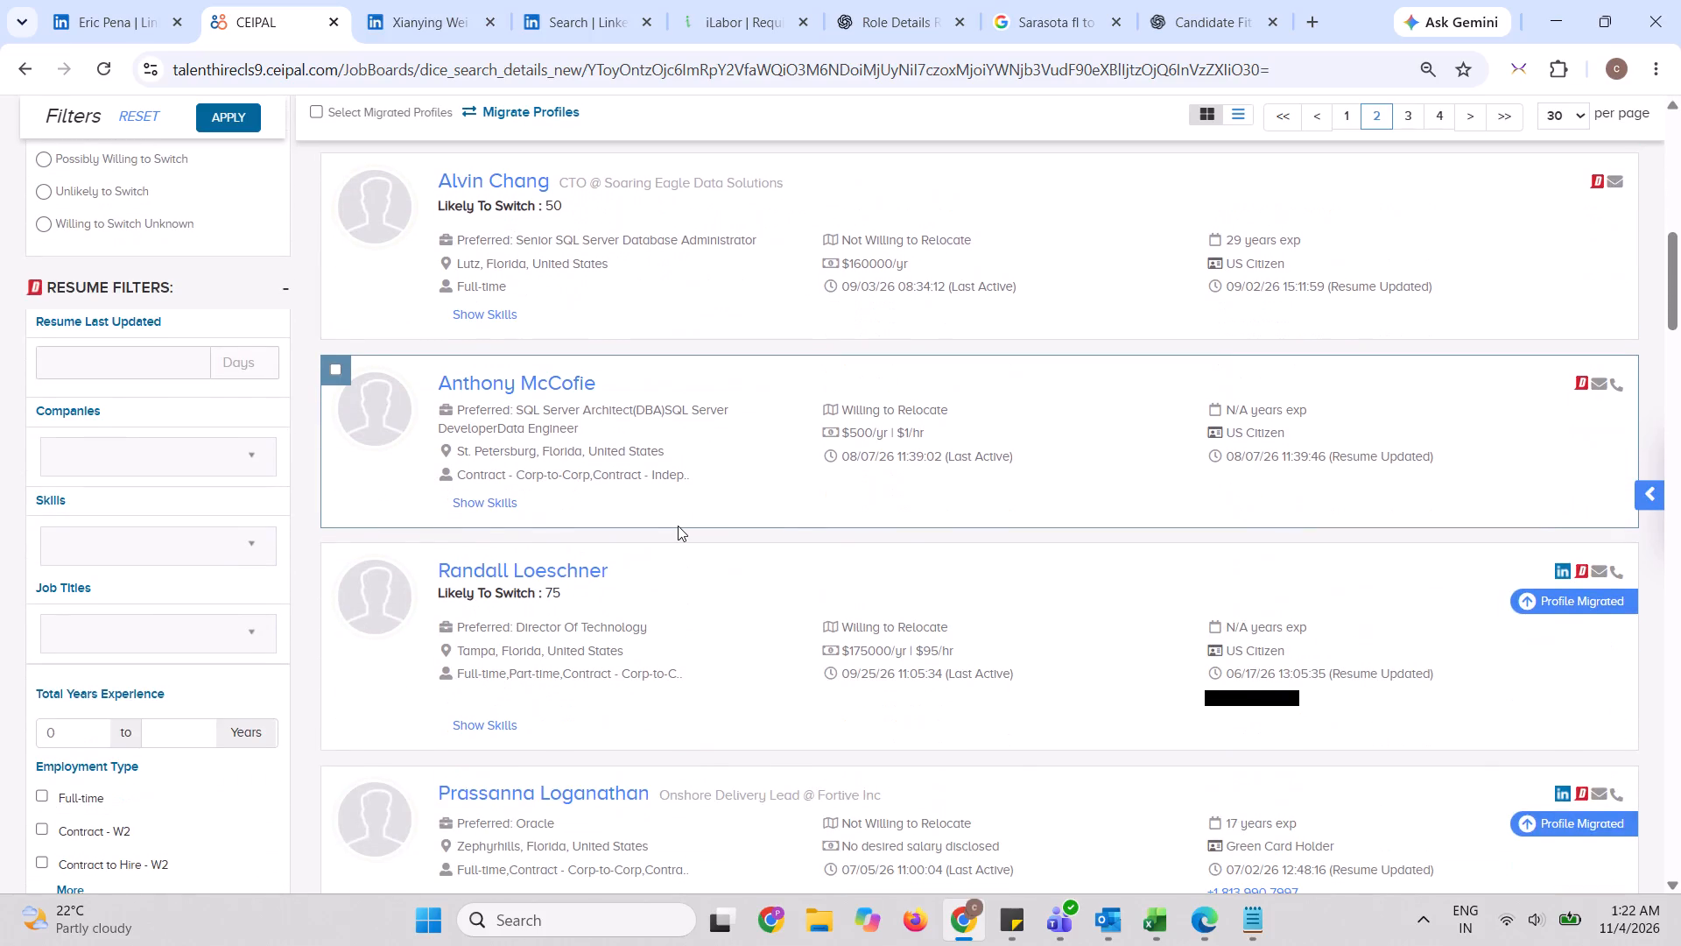
# Copy the name of the SQL Server Architect (DBA) candidate in St. Petersburg, Florida, and look it up in LinkedIn's search.
pyautogui.moveTo(432, 377); pyautogui.dragTo(624, 384)
pyautogui.hotkey('ctrl', 'c')
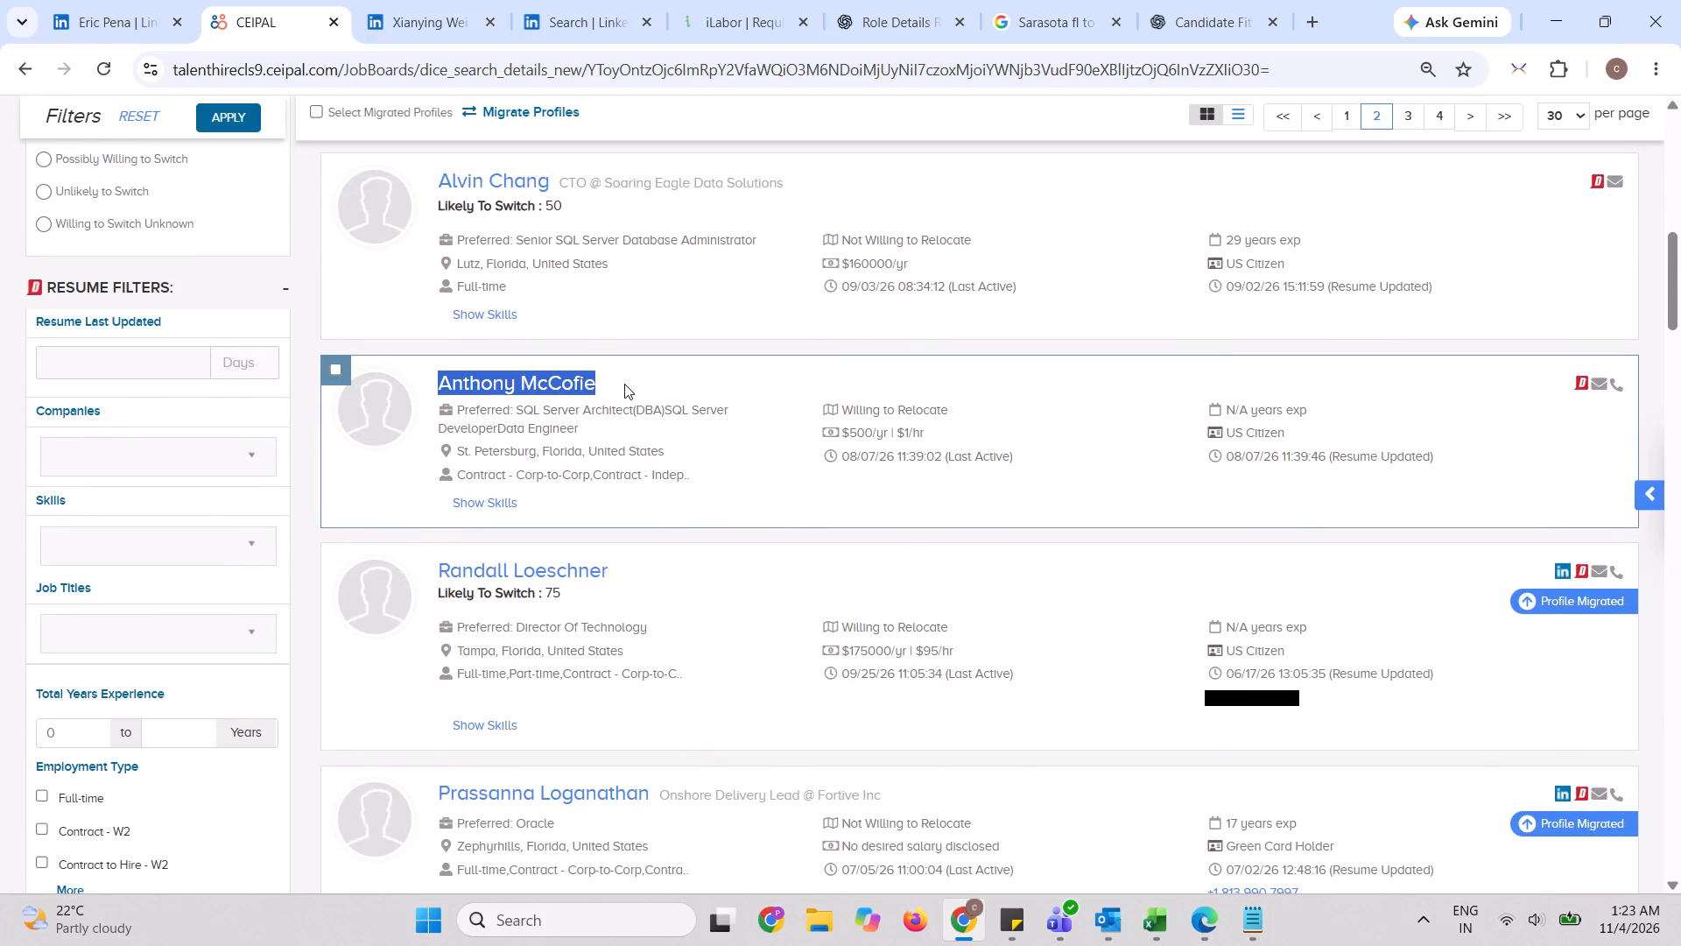
pyautogui.hotkey('ctrl', 'c')
pyautogui.click(451, 0)
pyautogui.click(381, 124)
pyautogui.hotkey('ctrl', 'v')
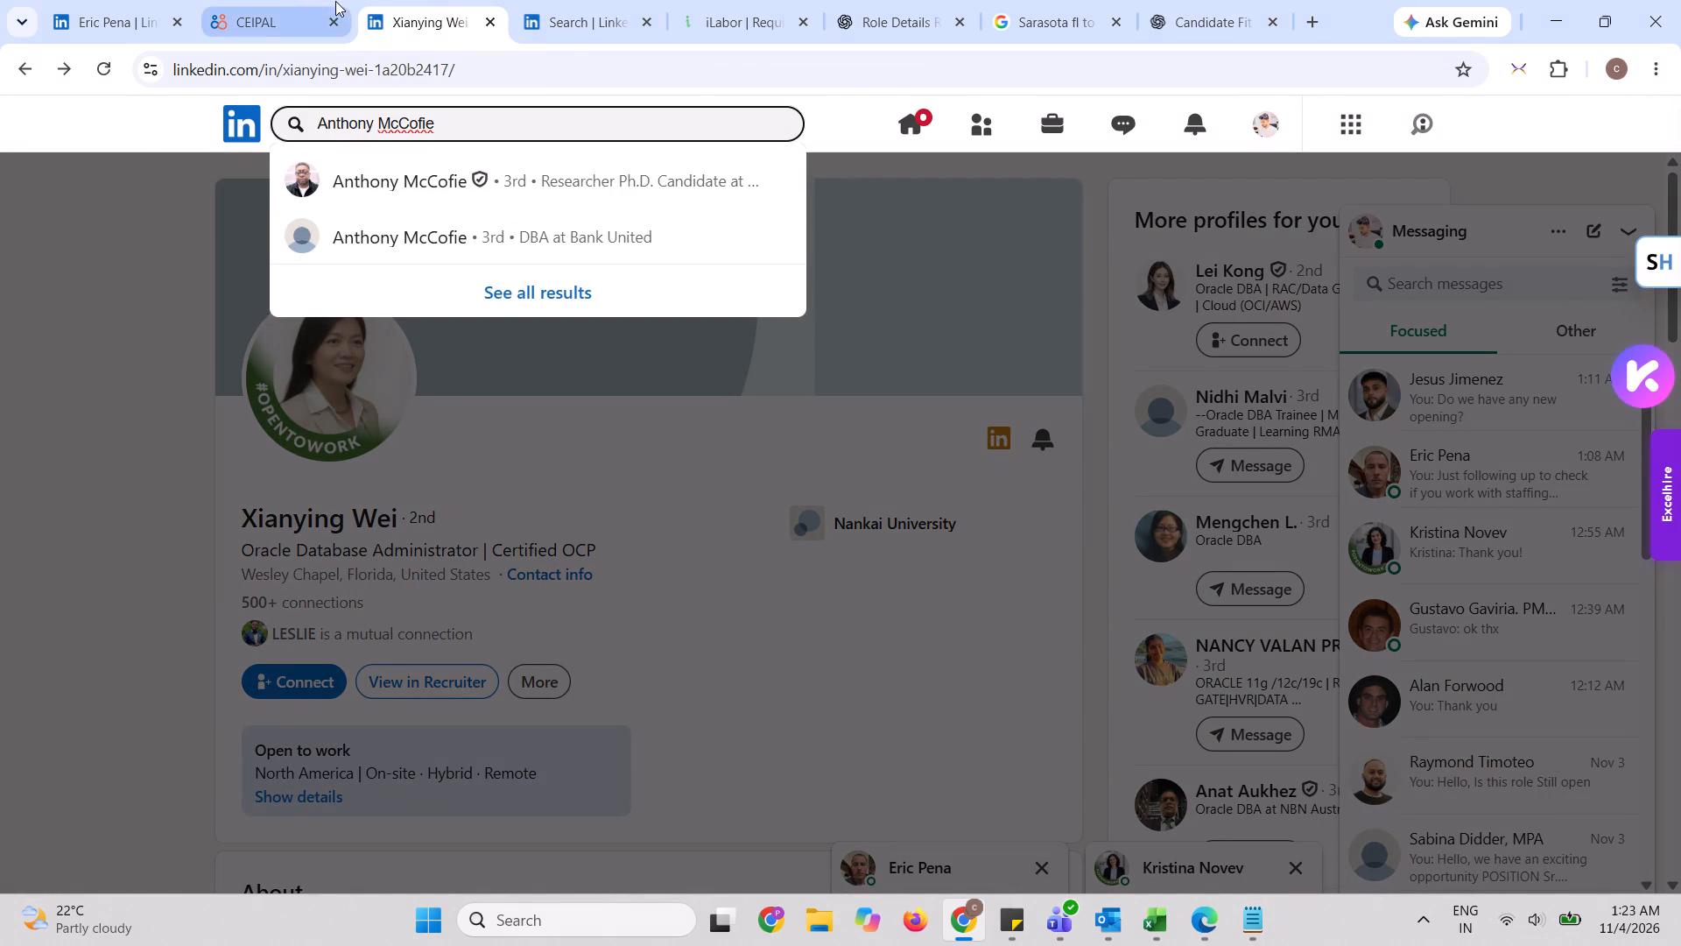
pyautogui.doubleClick(285, 0)
pyautogui.click(454, 0)
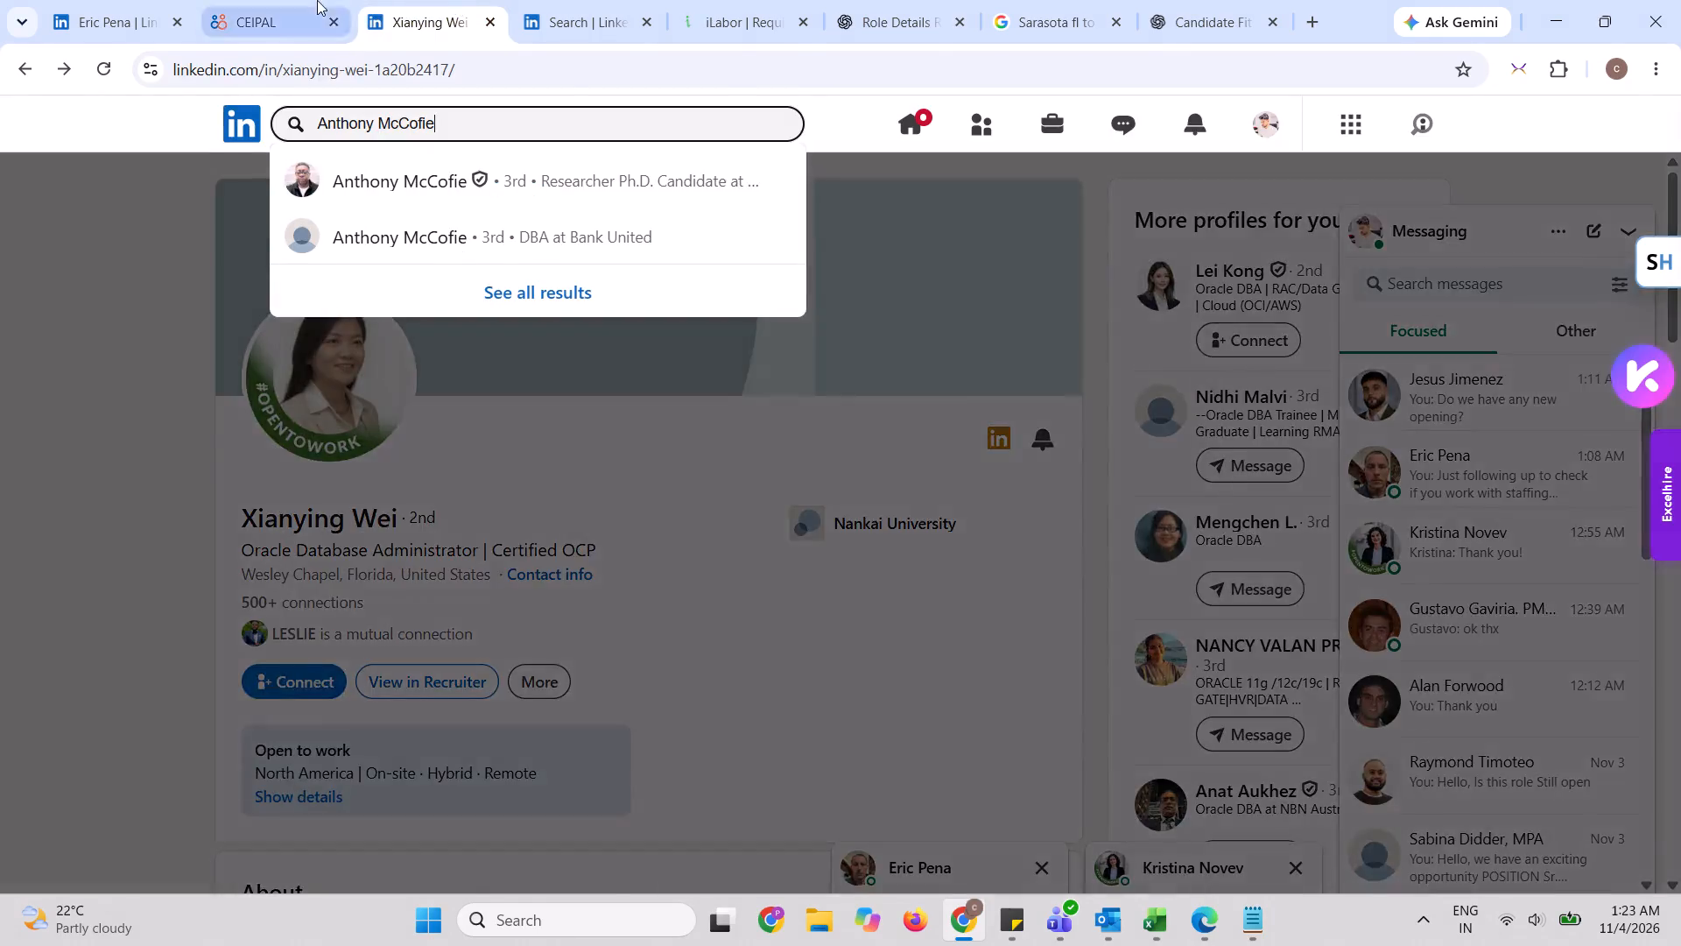
# Return to page 2 of the CEIPAL Dice results and examine more candidates' preferred roles, locations and work authorization.
pyautogui.click(317, 0)
pyautogui.scroll(-2, 354, 493)
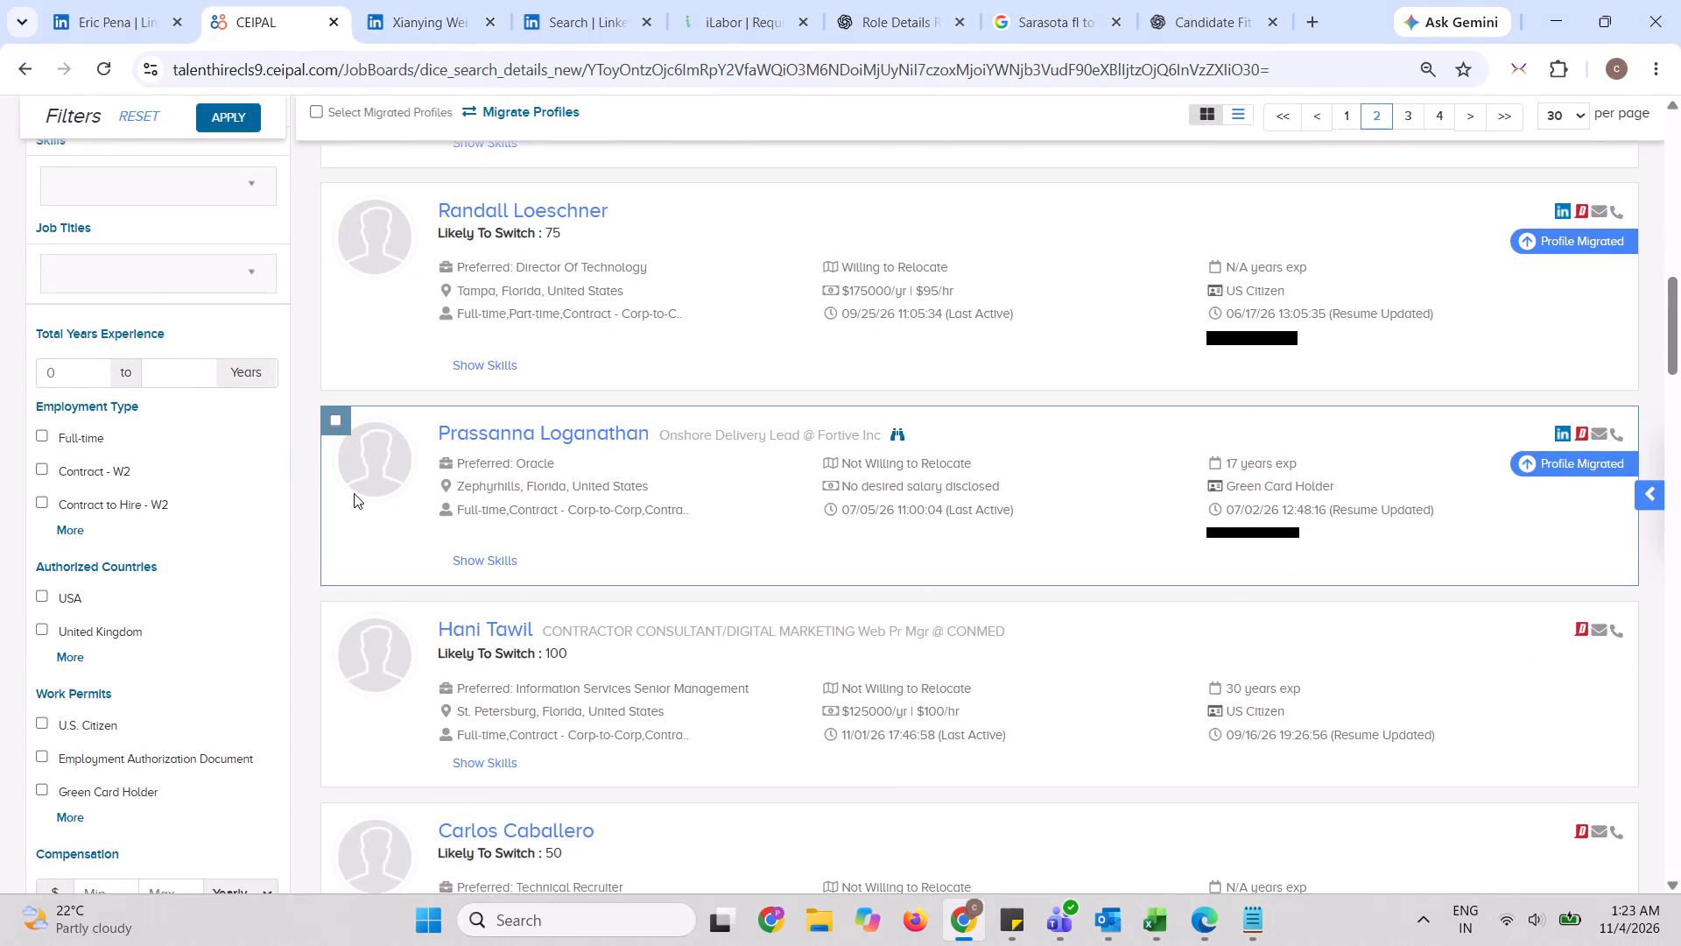
pyautogui.scroll(-1, 354, 493)
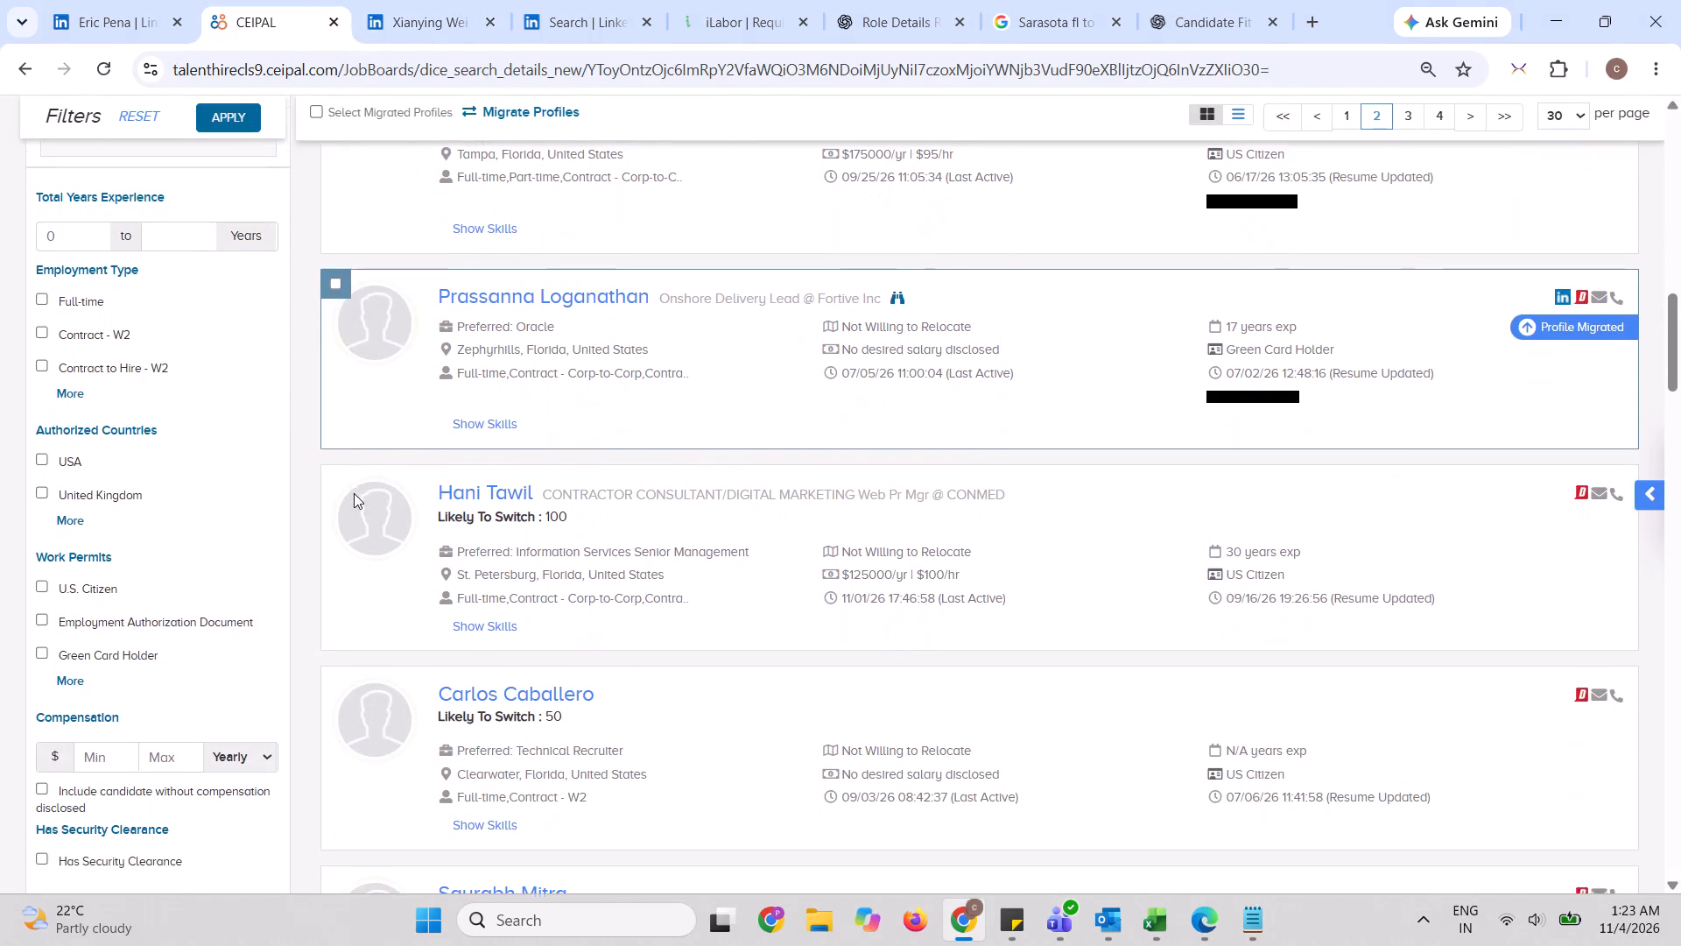
pyautogui.scroll(-2, 354, 493)
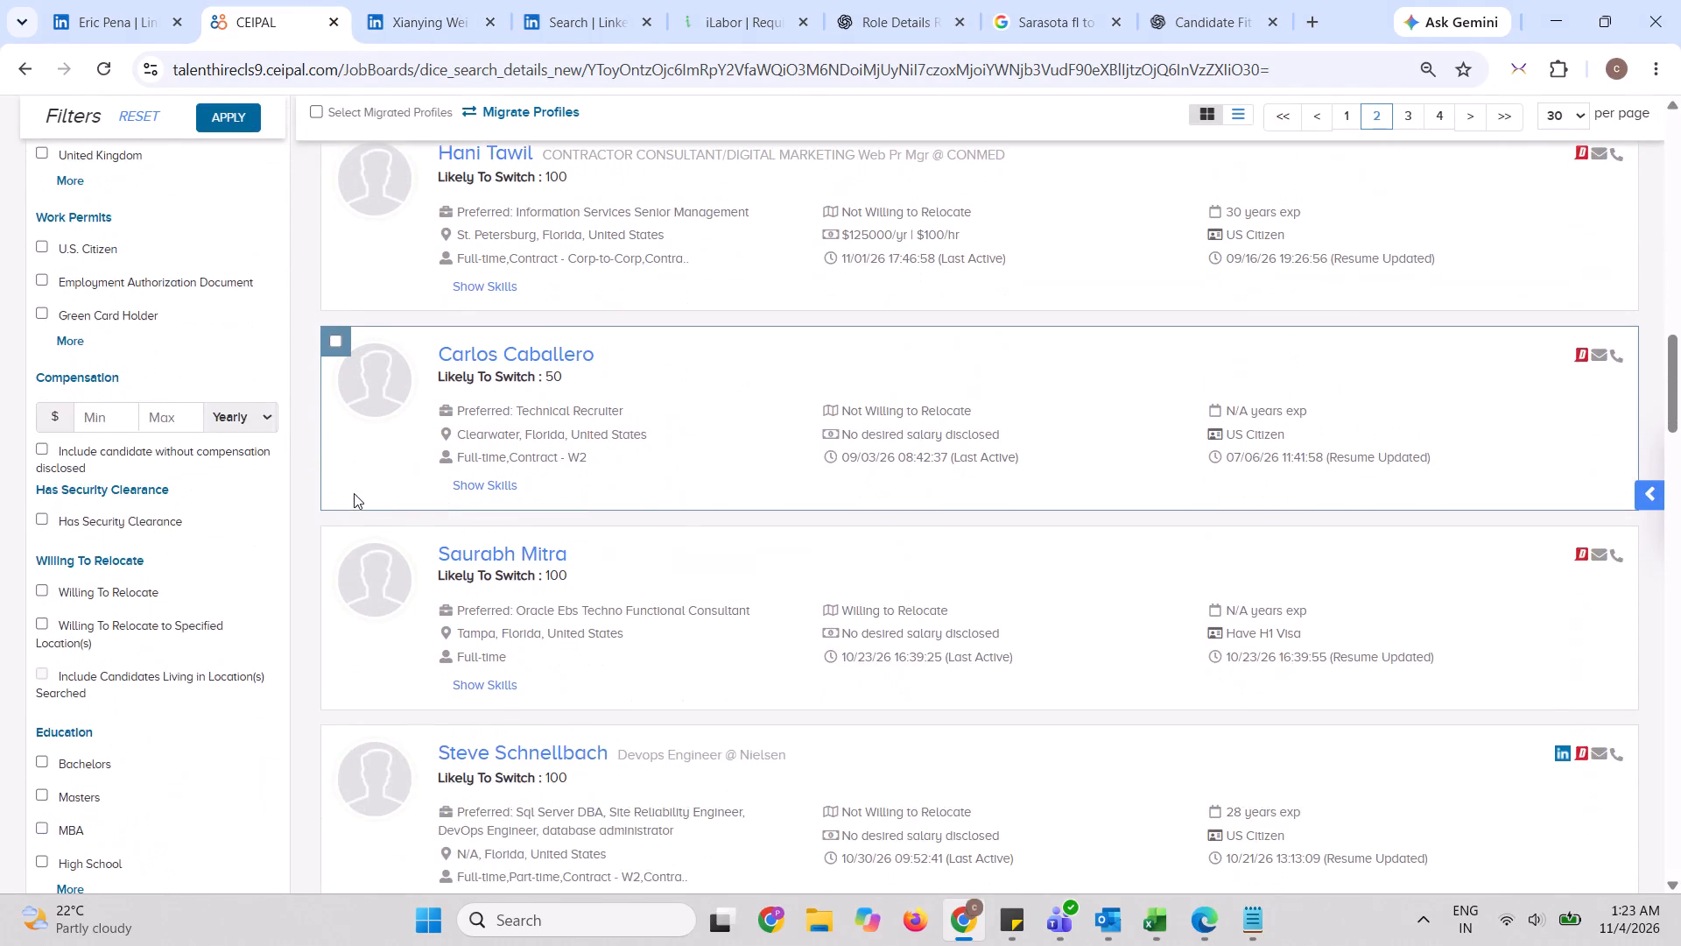
pyautogui.scroll(-1, 354, 493)
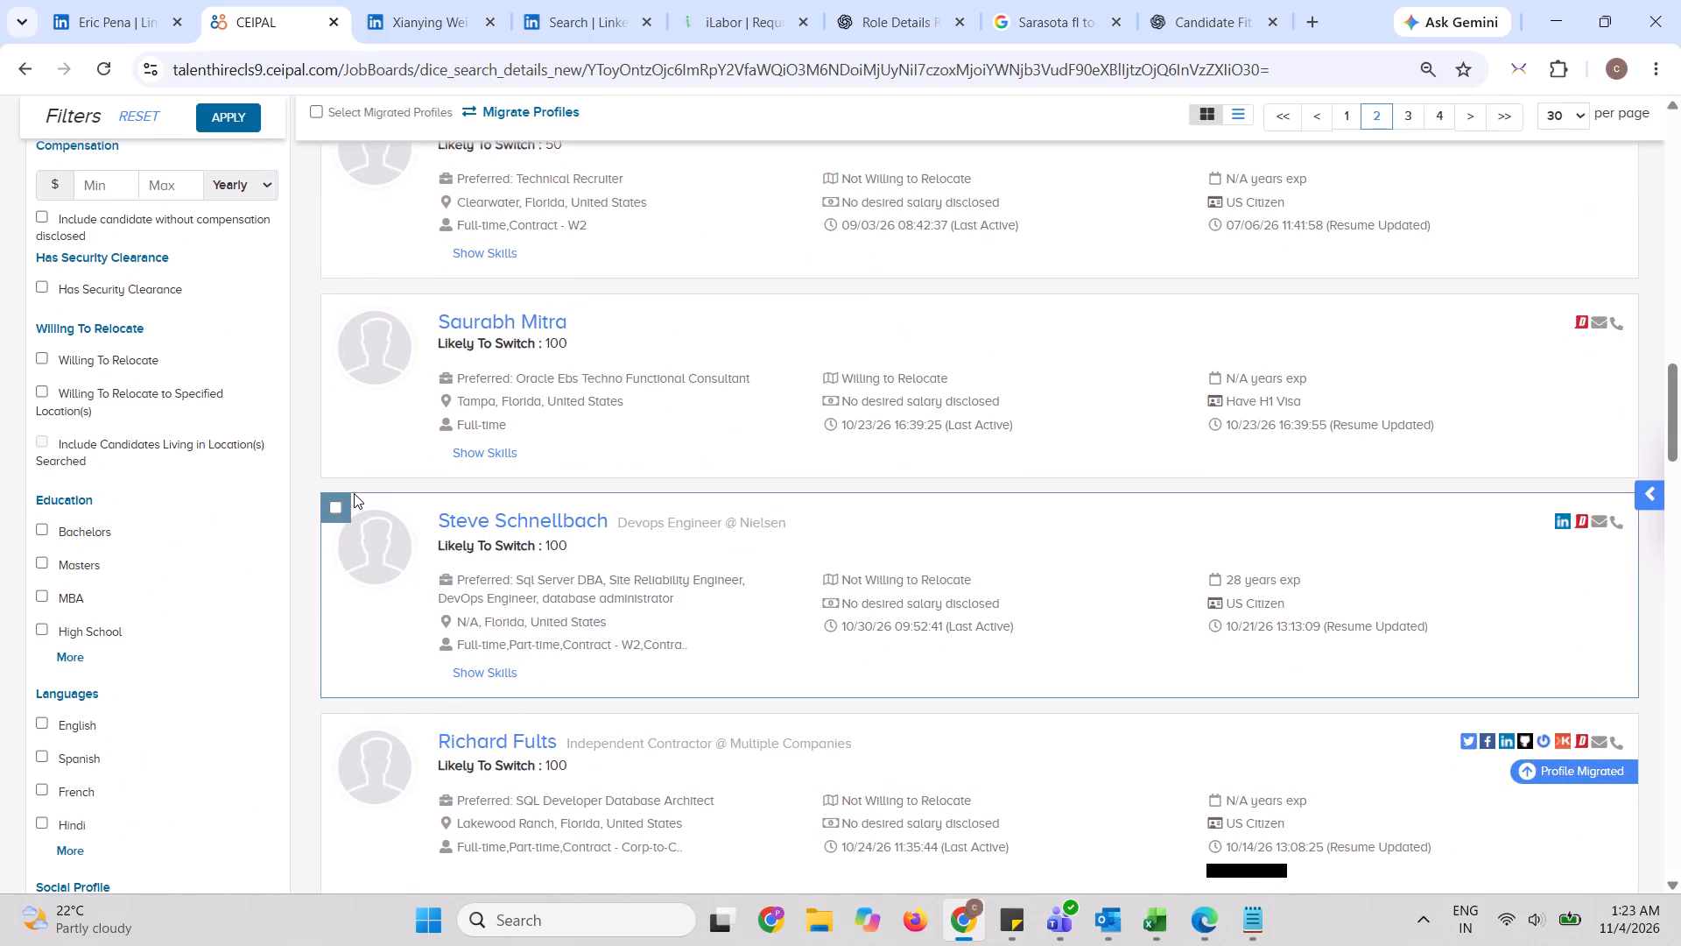
pyautogui.scroll(16, 354, 493)
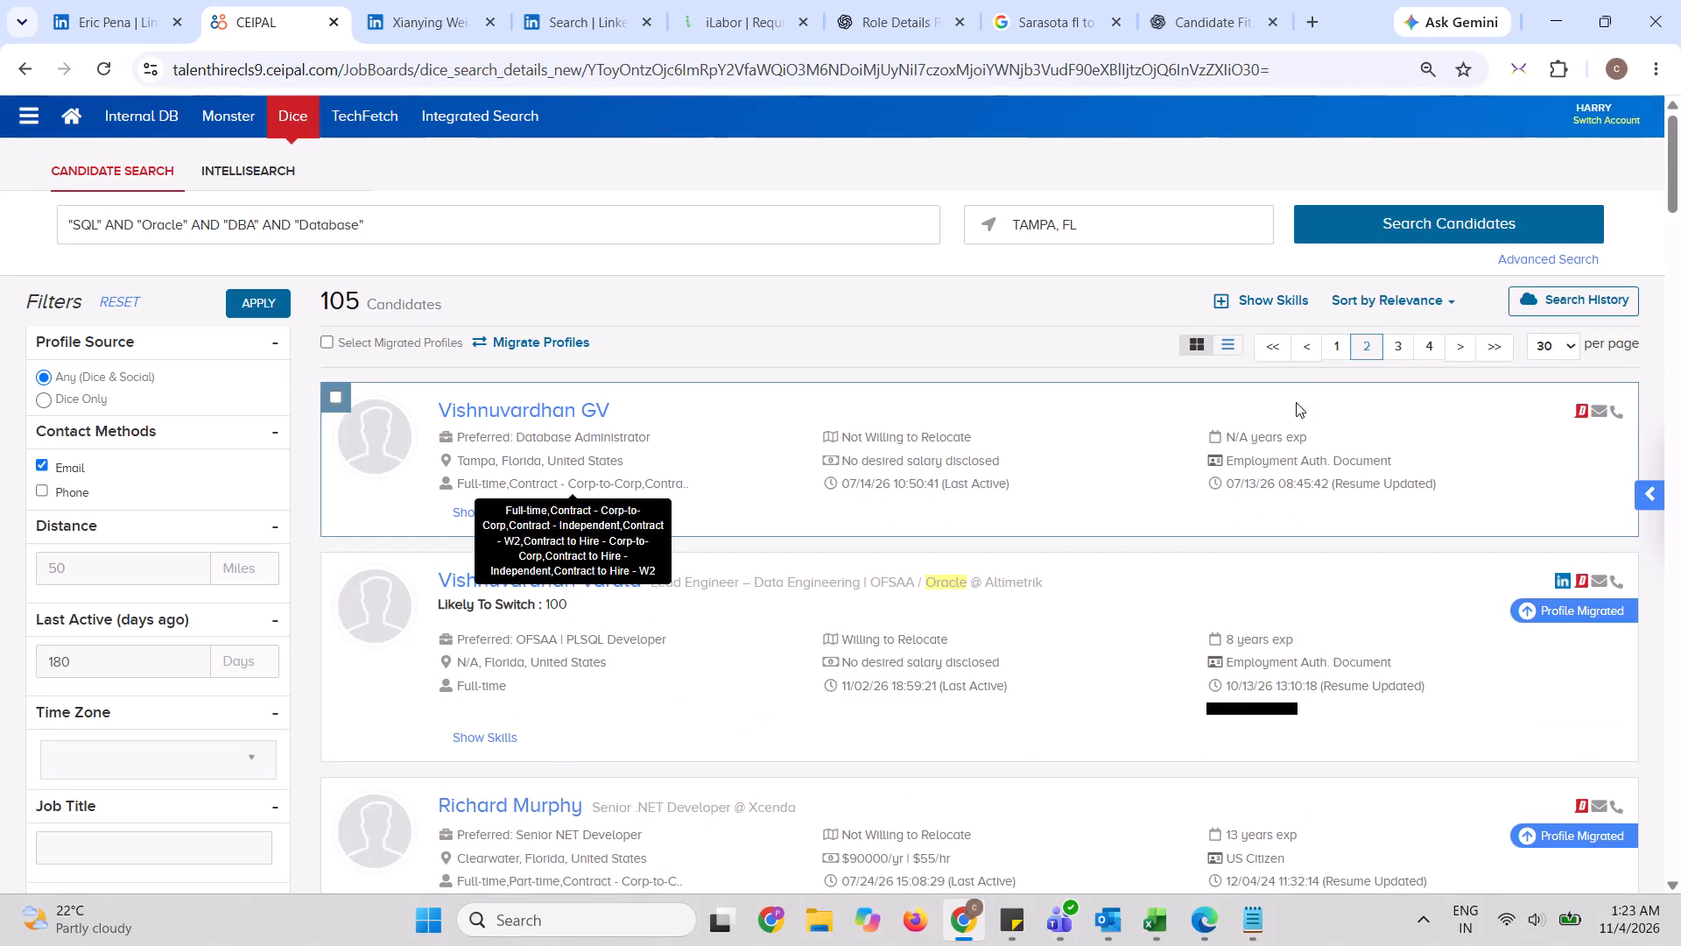
# Go back to page 1 of the Dice results and open the resume of the Senior Oracle DBA at Accenture.
pyautogui.click(1340, 345)
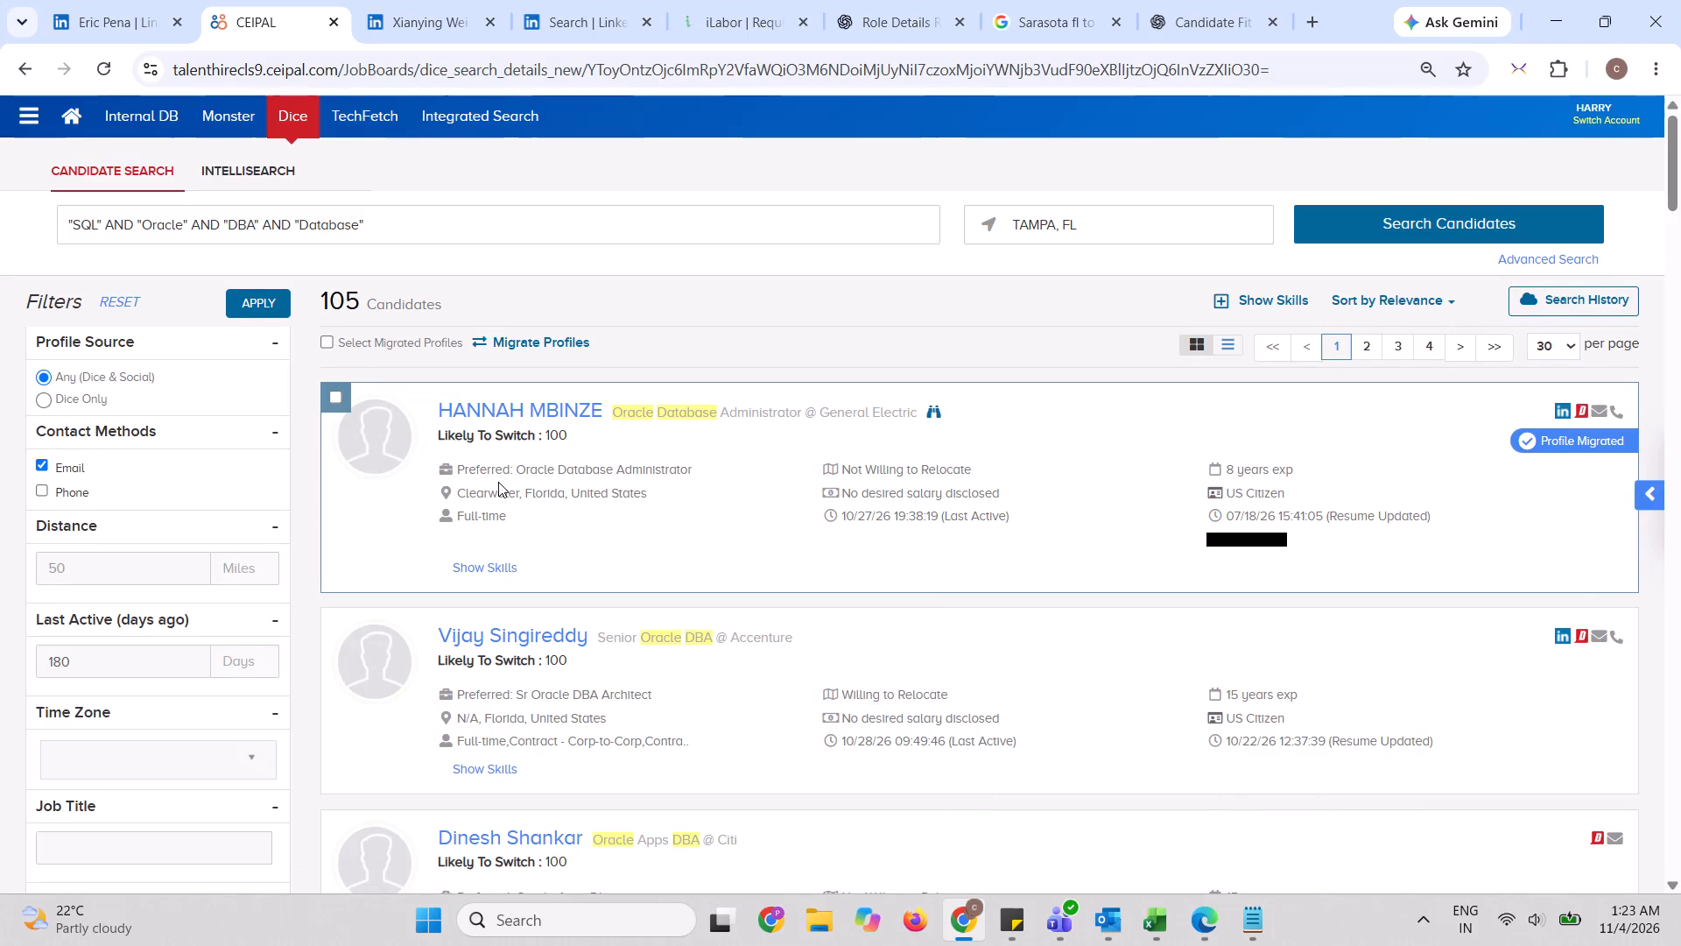
pyautogui.scroll(-1, 498, 482)
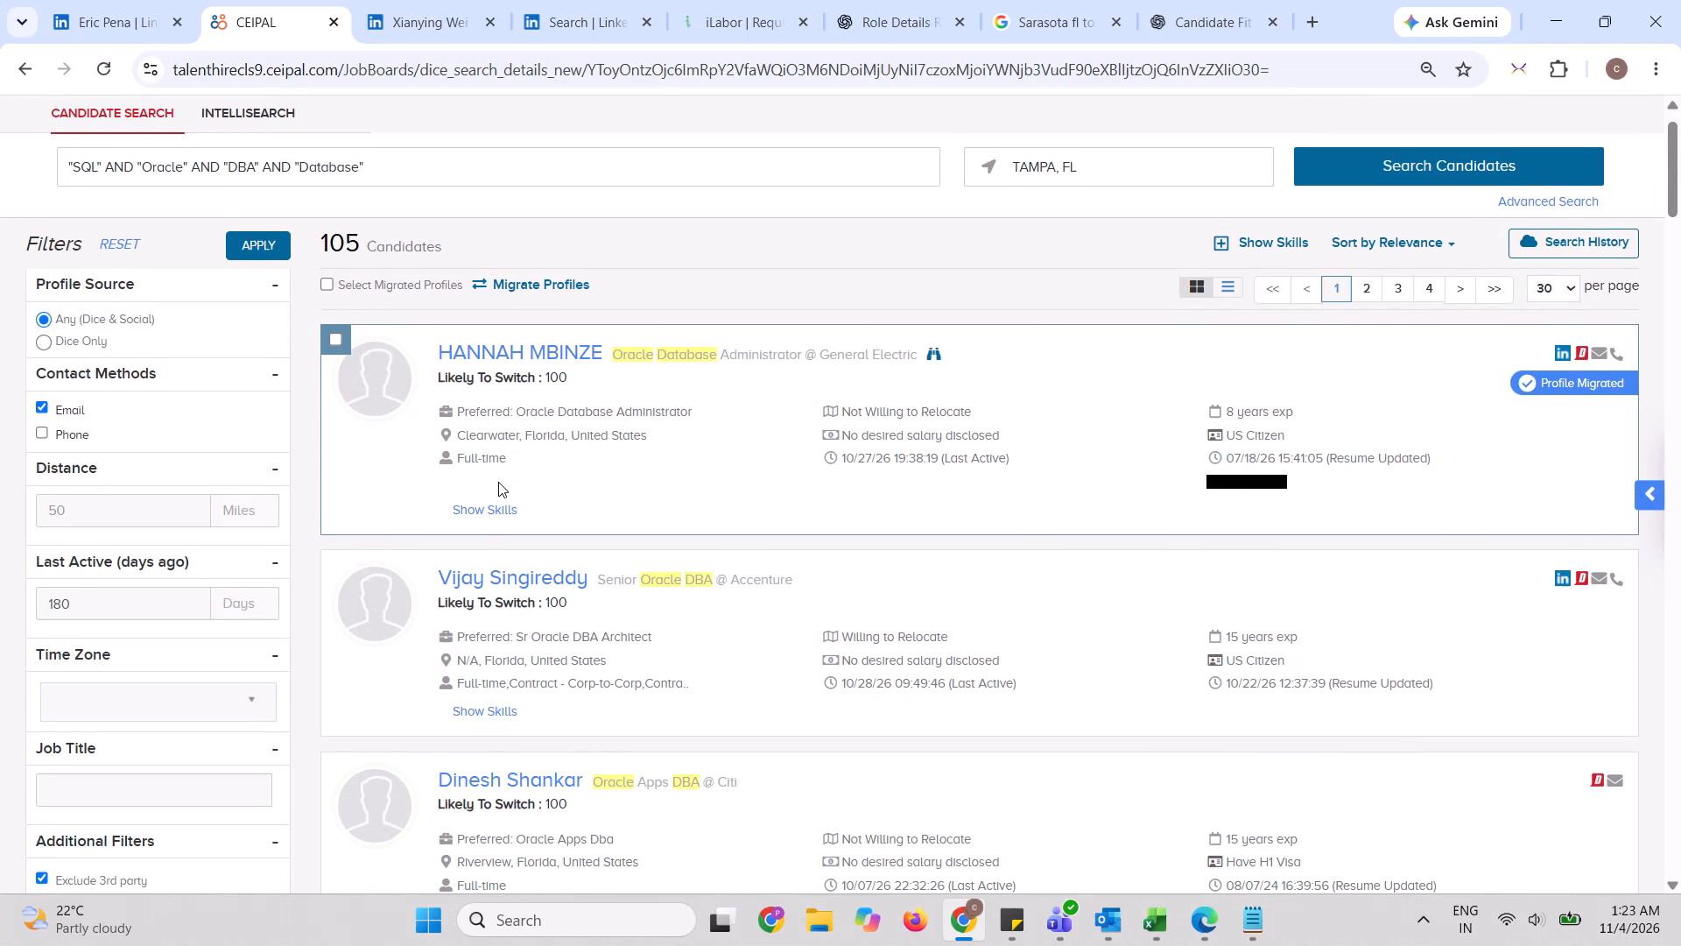
pyautogui.scroll(-1, 498, 482)
pyautogui.click(524, 519)
pyautogui.scroll(-1, 524, 519)
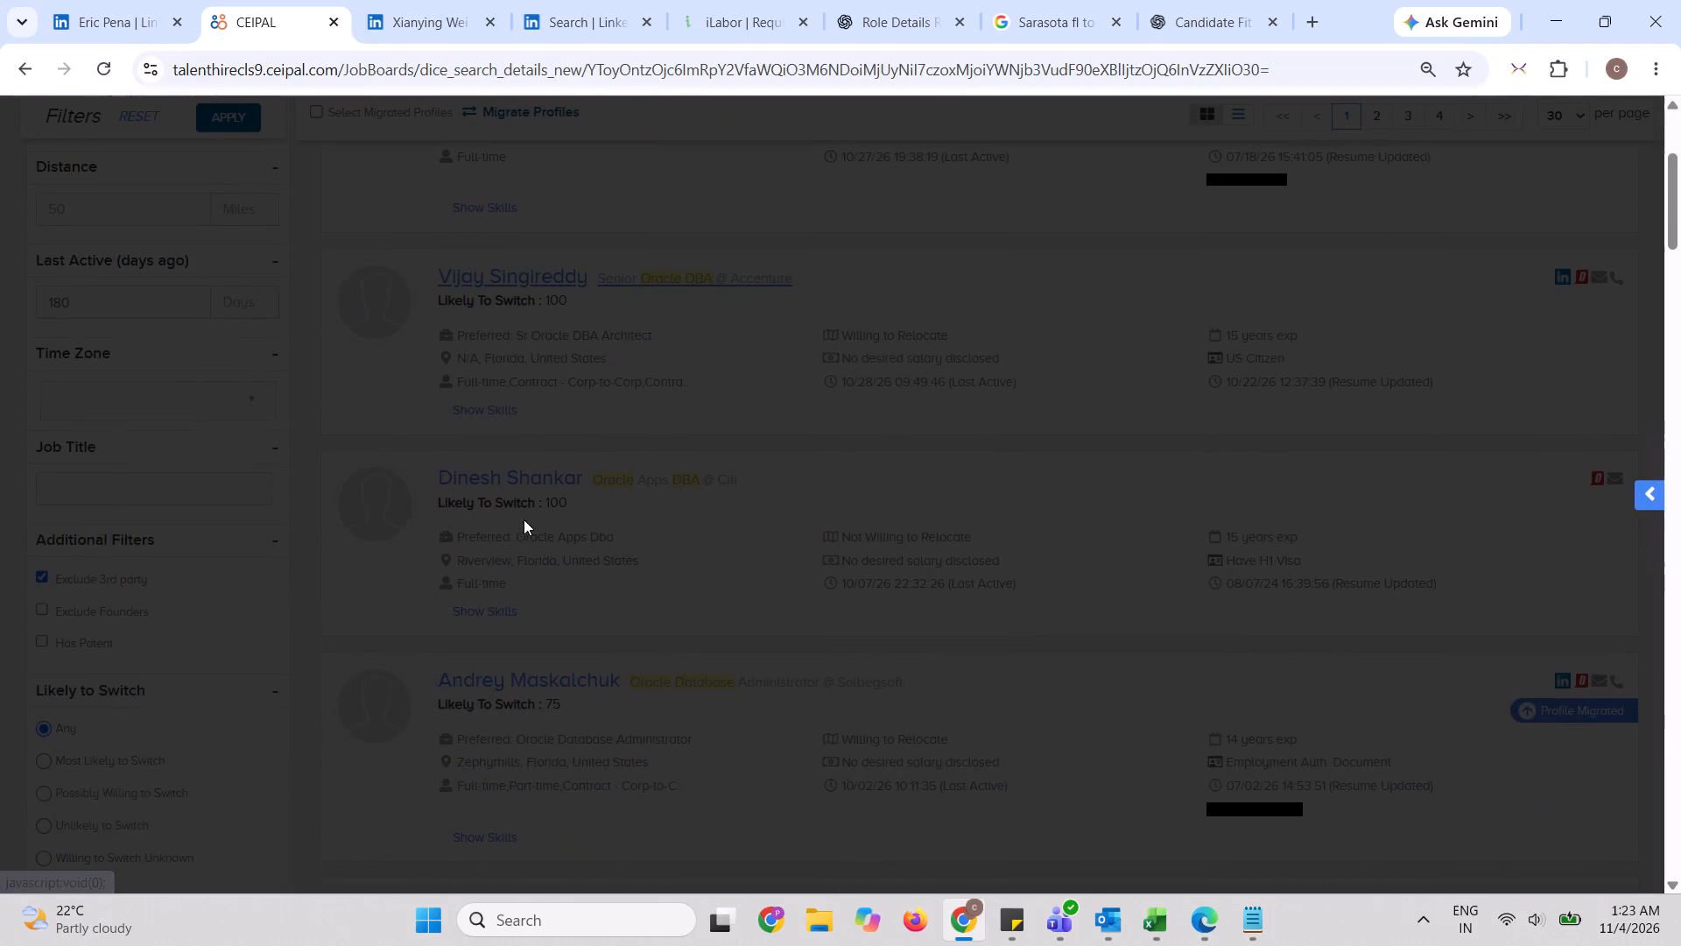
pyautogui.scroll(-1, 524, 519)
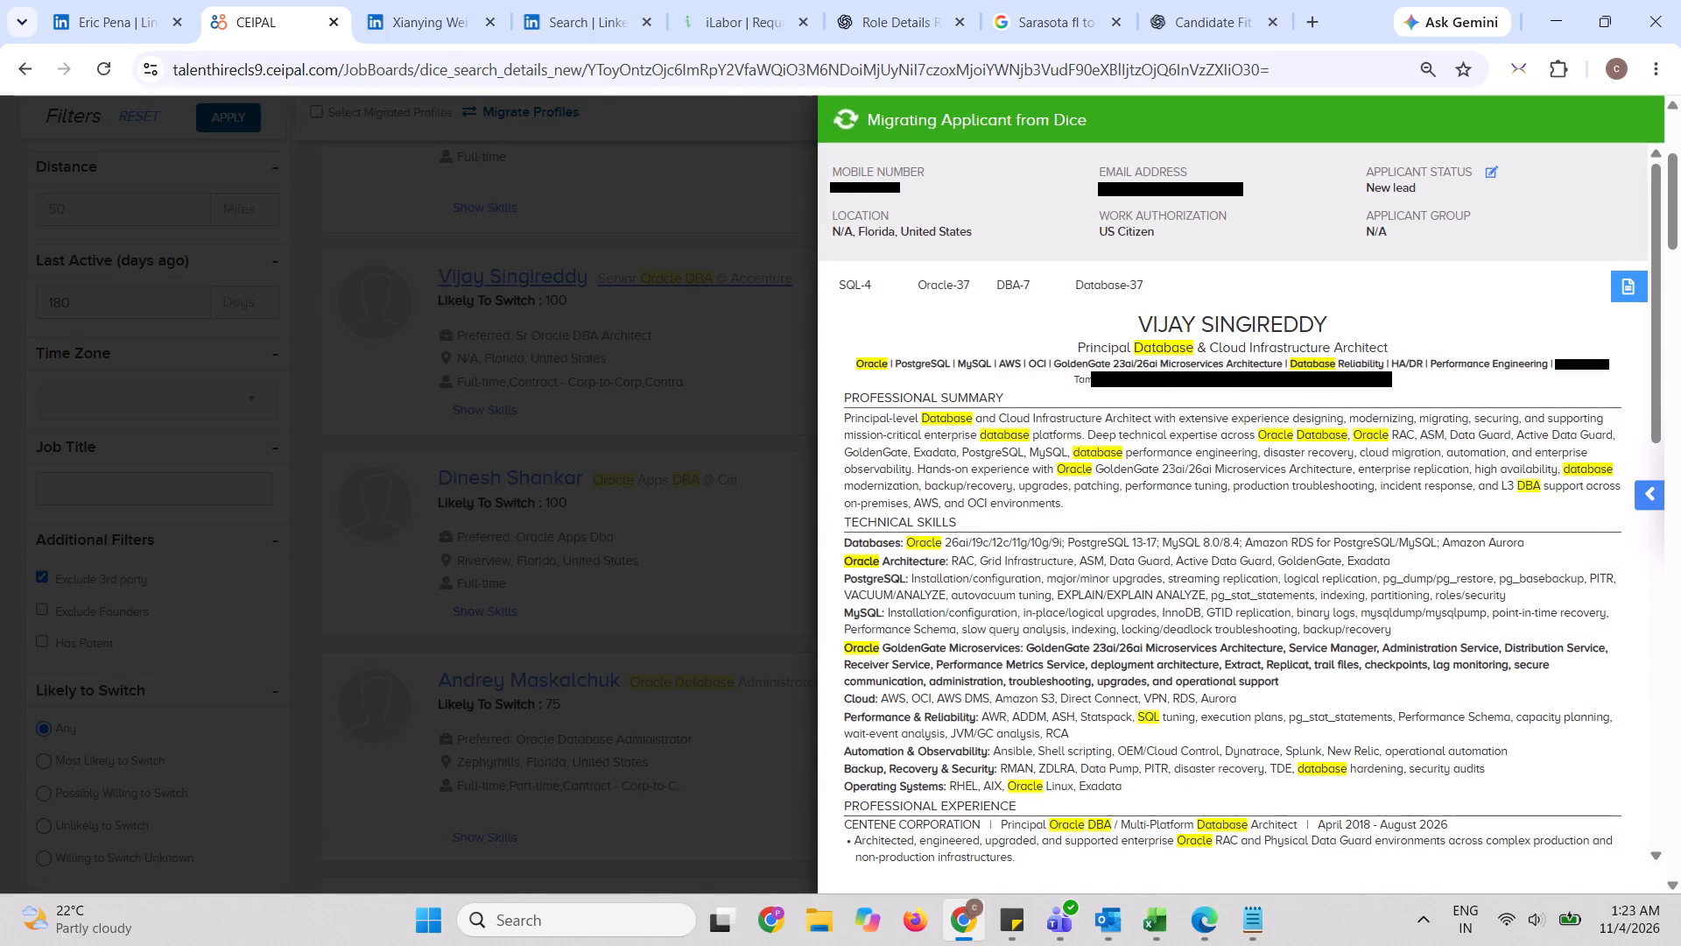
# Copy the candidate's contact detail from the Tampa line in the header of the Senior Oracle DBA's resume.
pyautogui.click(1095, 173)
pyautogui.click(1136, 715)
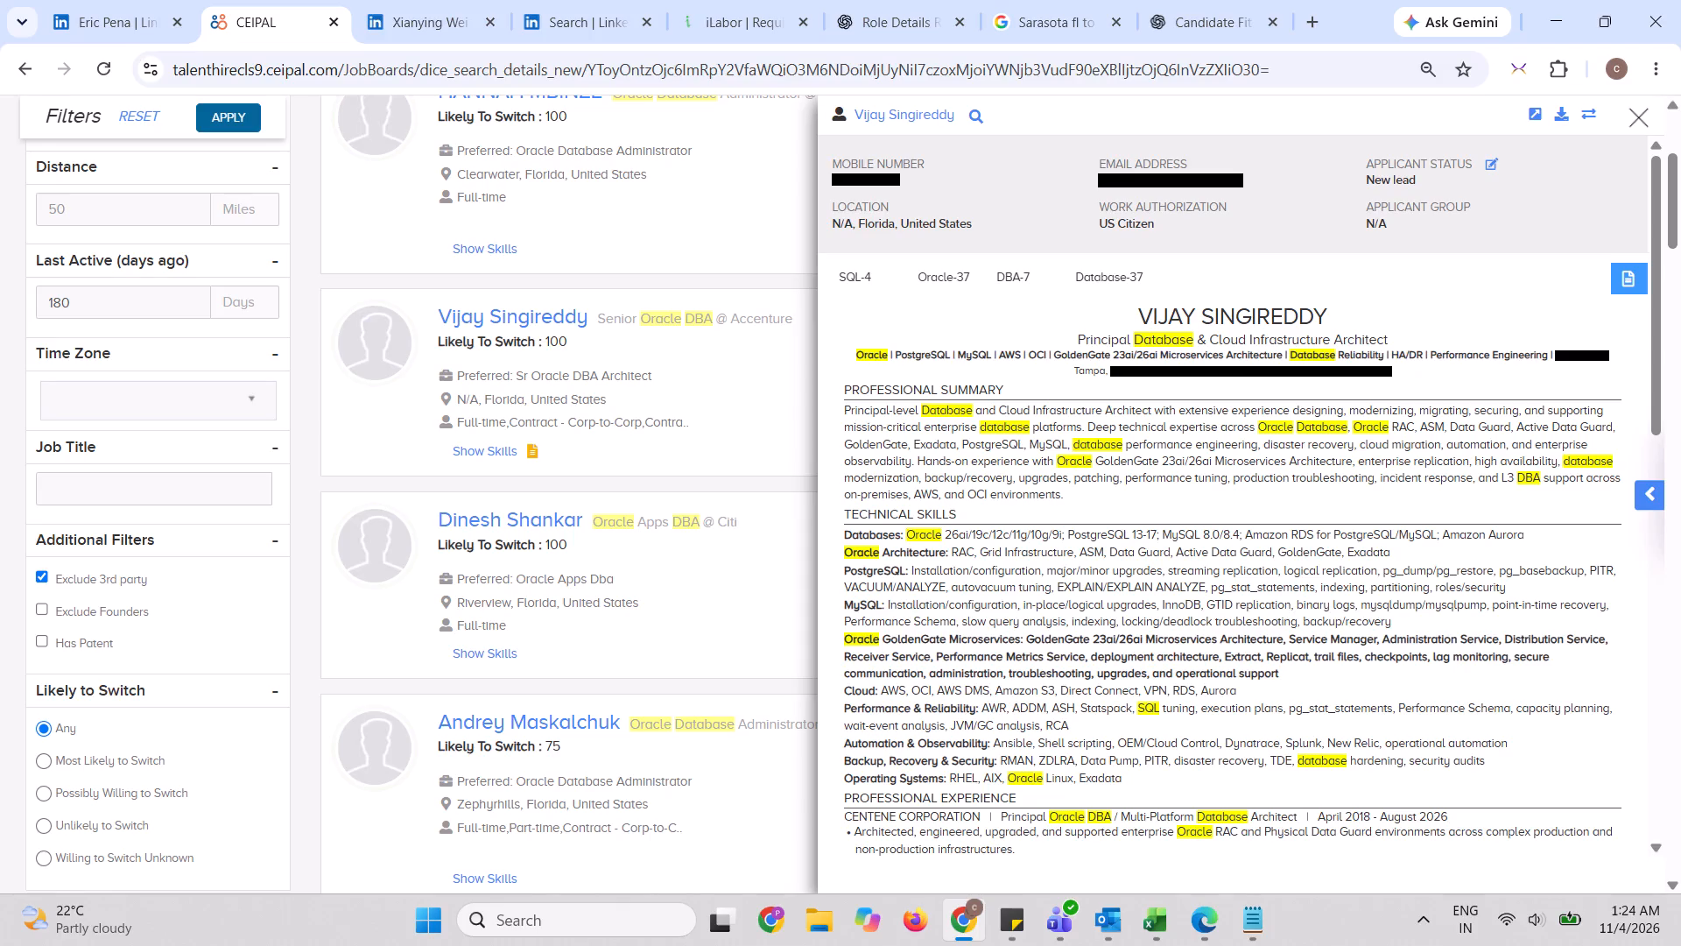
pyautogui.moveTo(1203, 371); pyautogui.dragTo(1314, 373)
pyautogui.moveTo(1314, 373); pyautogui.dragTo(1331, 371)
pyautogui.hotkey('ctrl', 'c')
pyautogui.hotkey('ctrl', 'c')
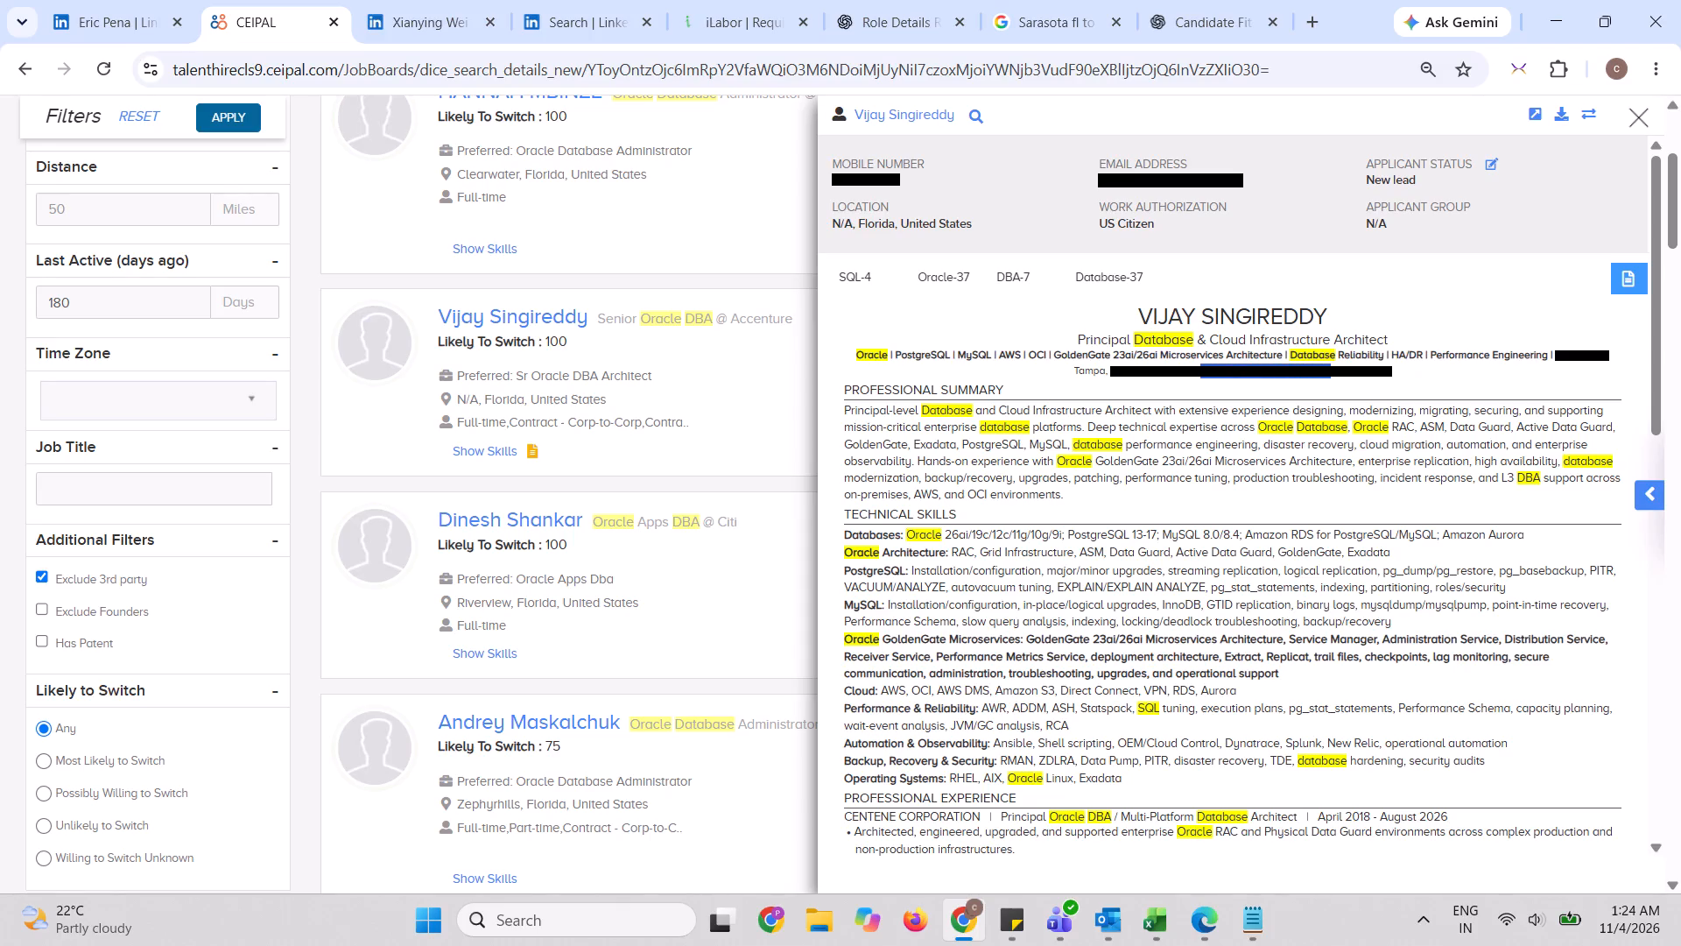
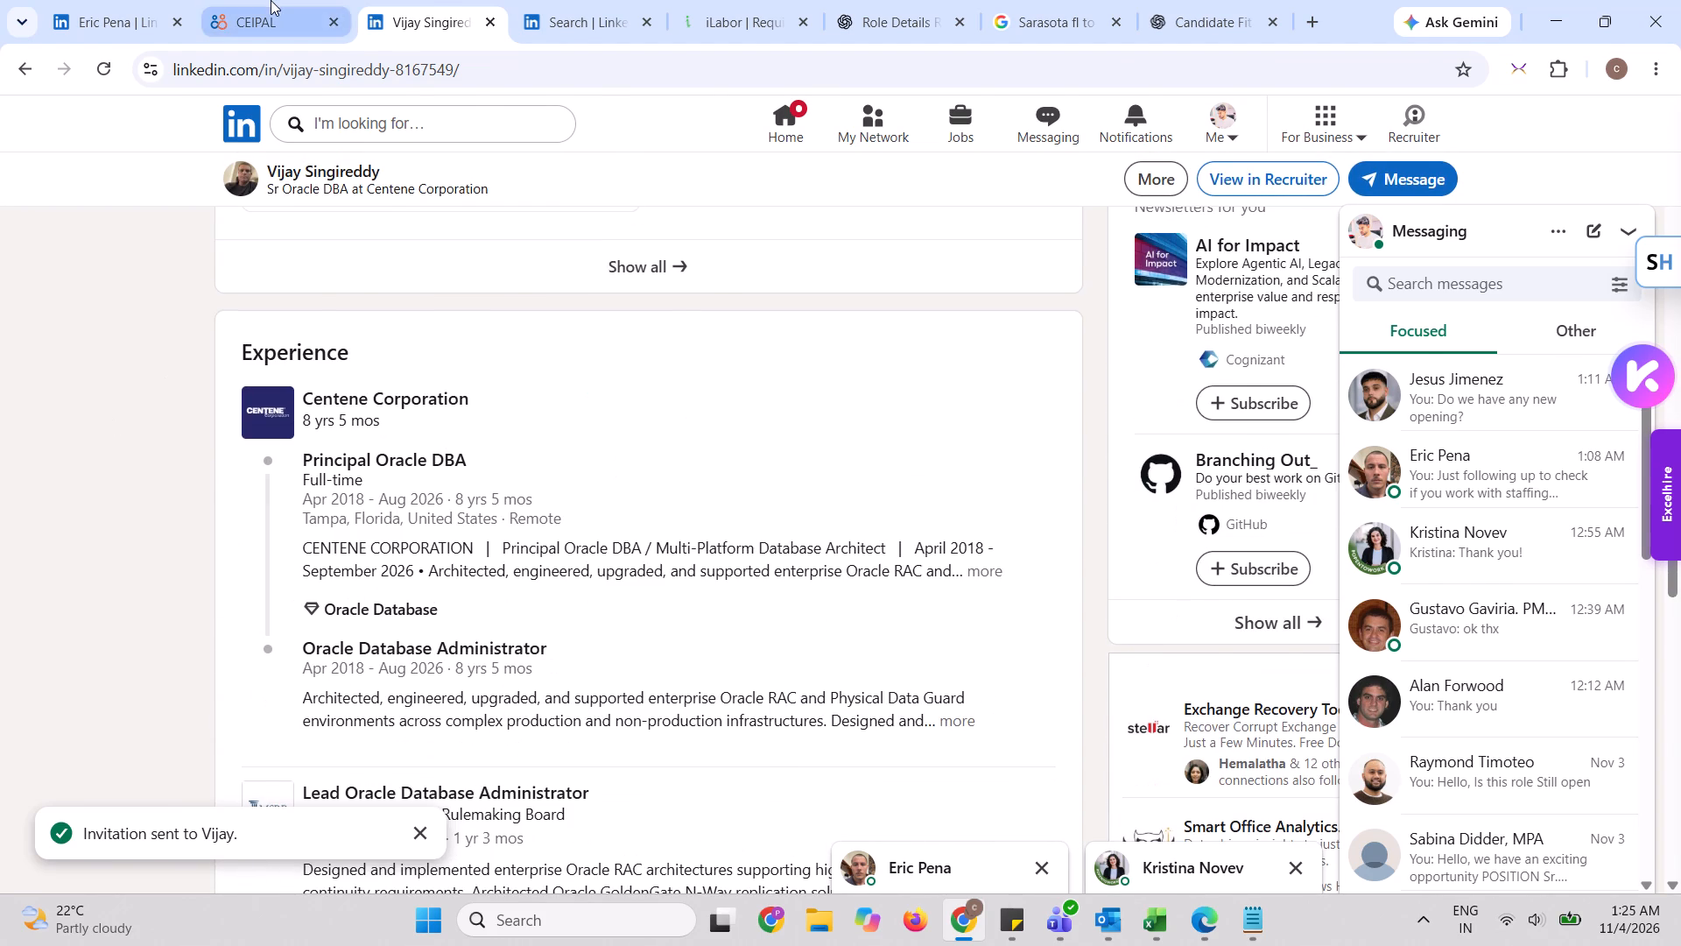
# Return to the CEIPAL Dice results, close the open resume, and examine the next Oracle DBA candidates on page 1.
pyautogui.click(271, 0)
pyautogui.click(1642, 117)
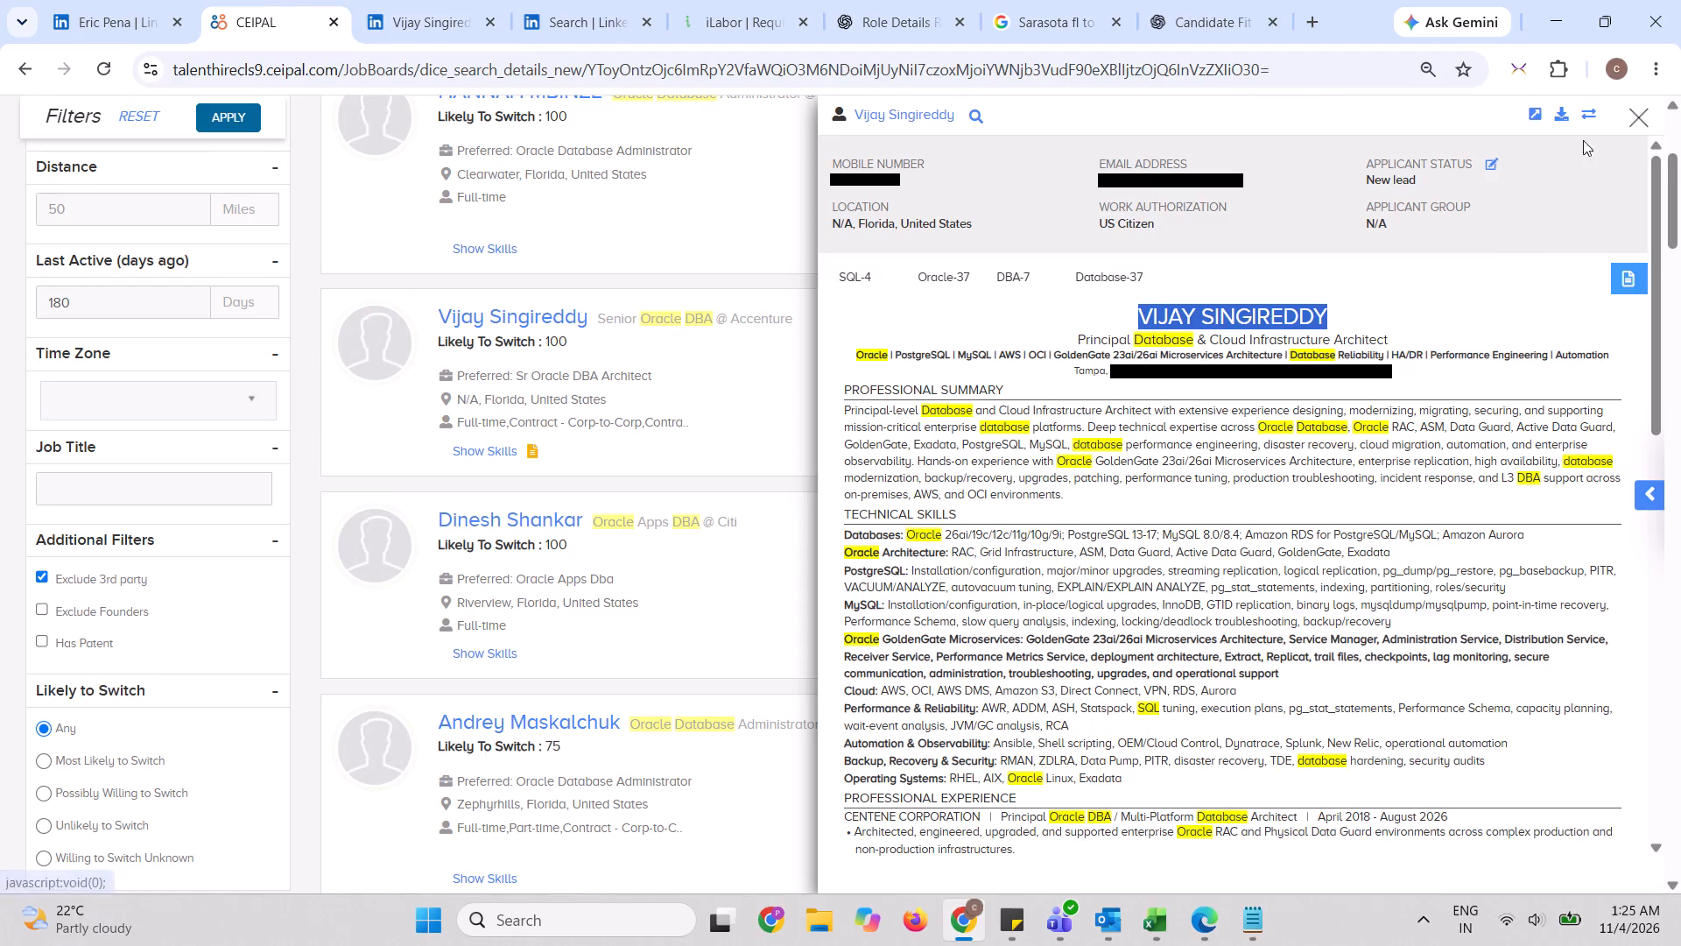
pyautogui.scroll(-1, 682, 507)
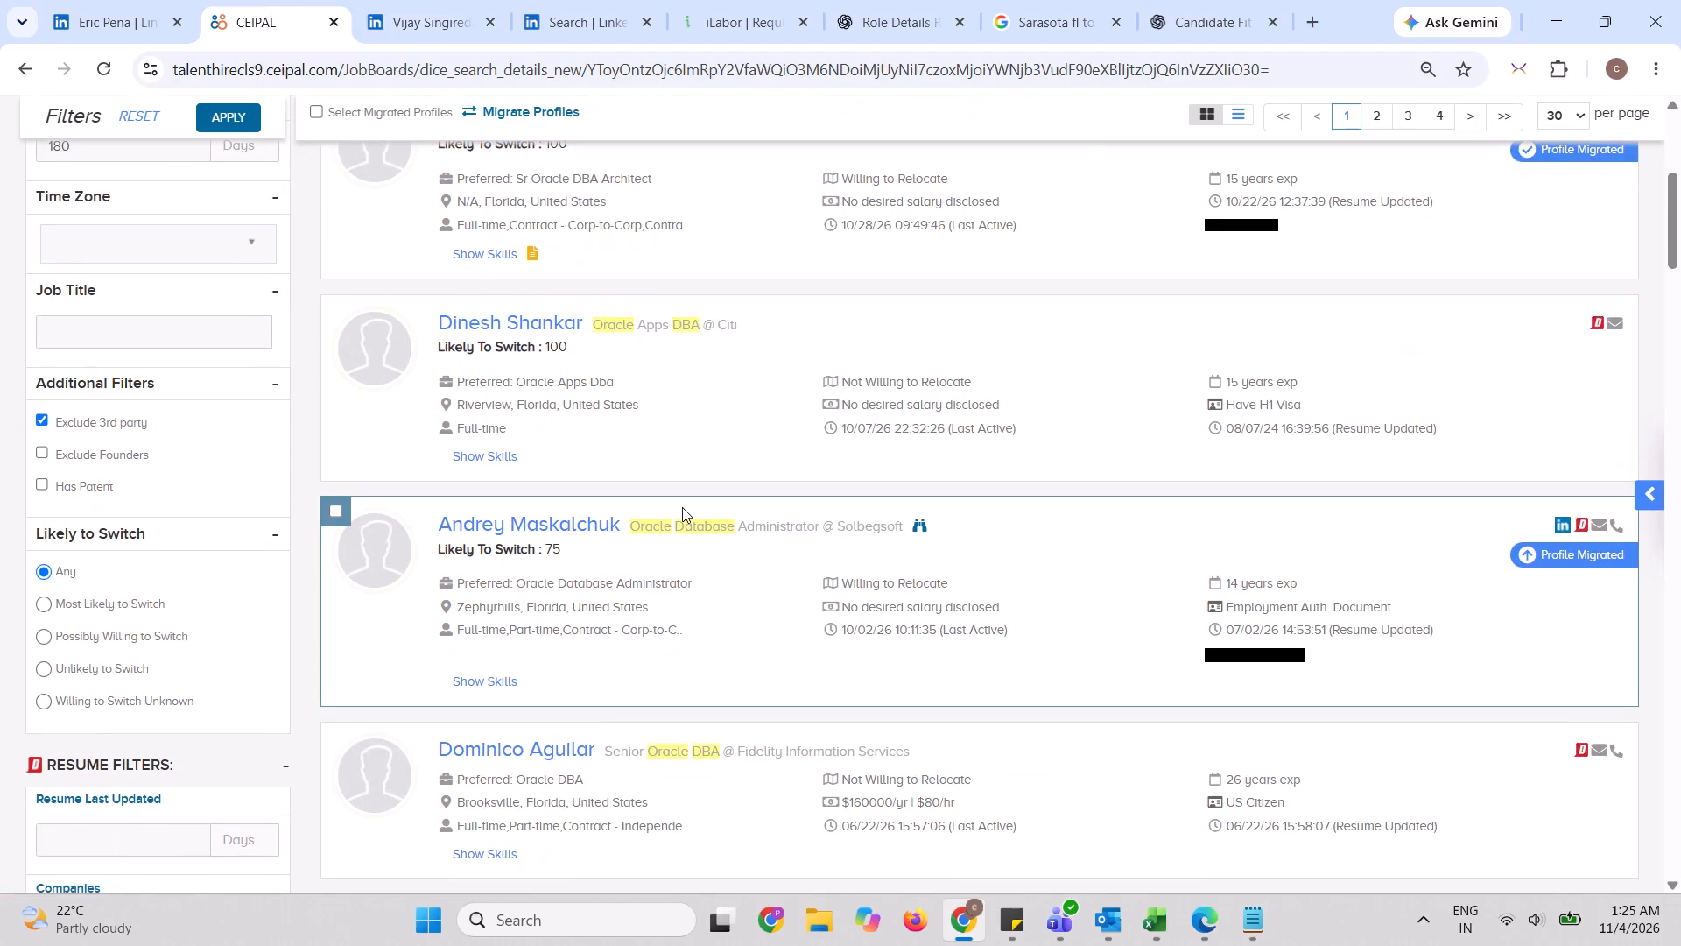
# Copy the name of the Senior Oracle DBA at Fidelity Information Services, search for it on LinkedIn and open the matching FIS profile.
pyautogui.scroll(-2, 682, 507)
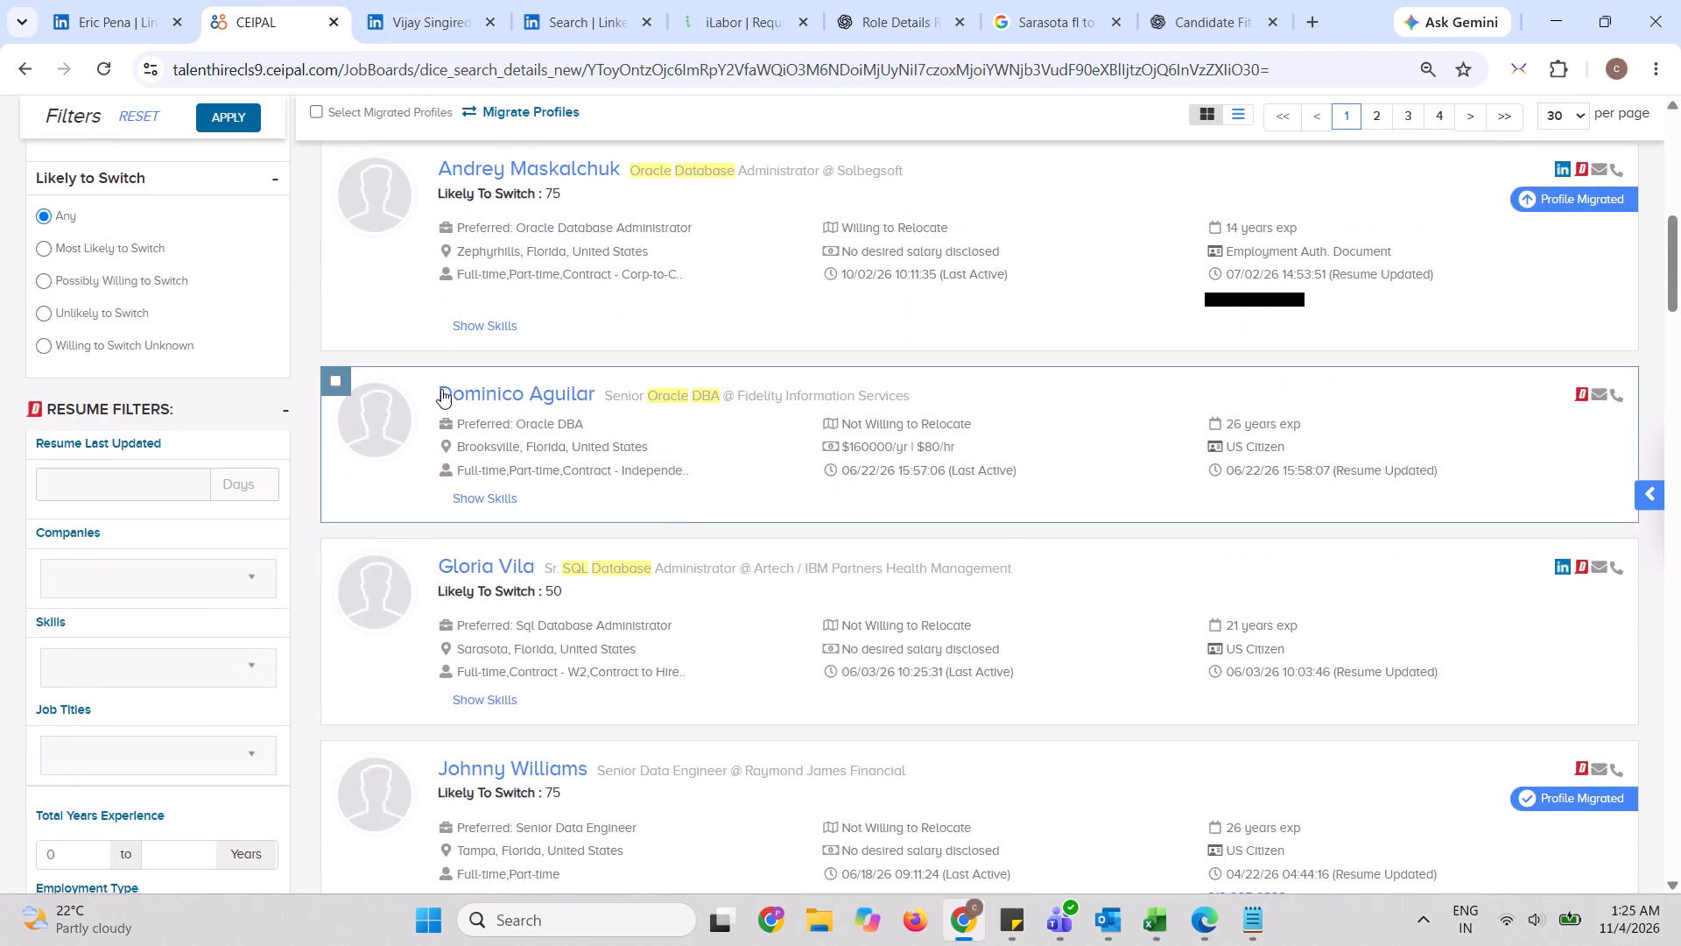
pyautogui.moveTo(426, 389); pyautogui.dragTo(609, 395)
pyautogui.hotkey('ctrl', 'c')
pyautogui.click(527, 36)
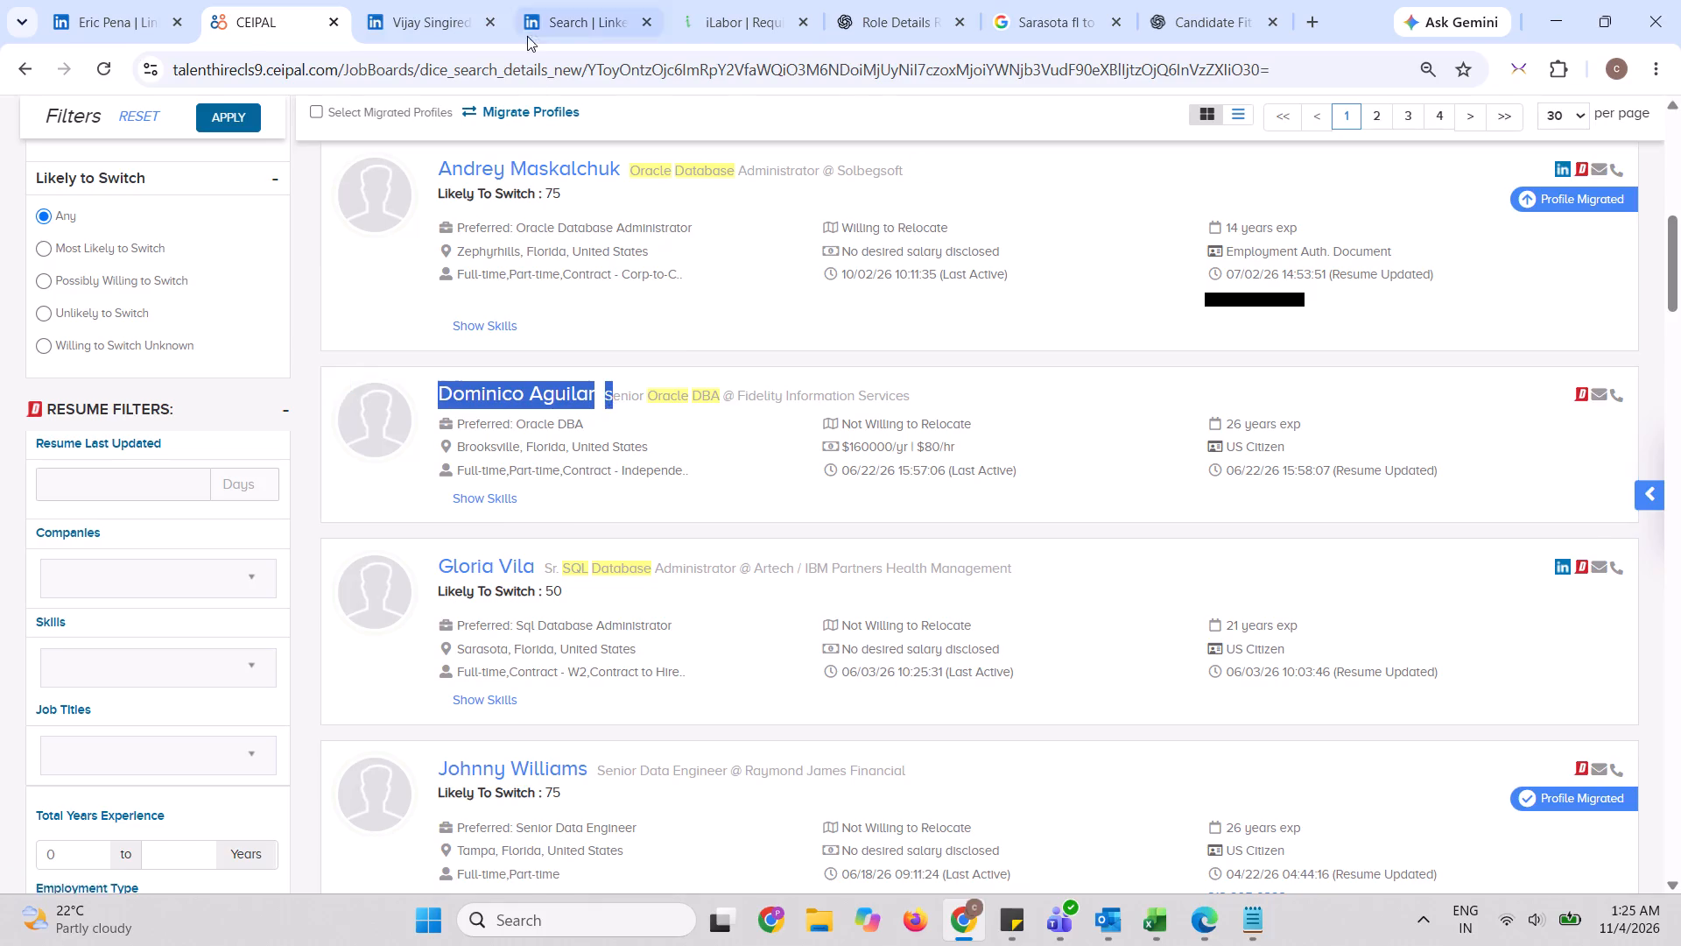
pyautogui.click(444, 14)
pyautogui.click(370, 115)
pyautogui.hotkey('ctrl', 'v')
pyautogui.press('7')
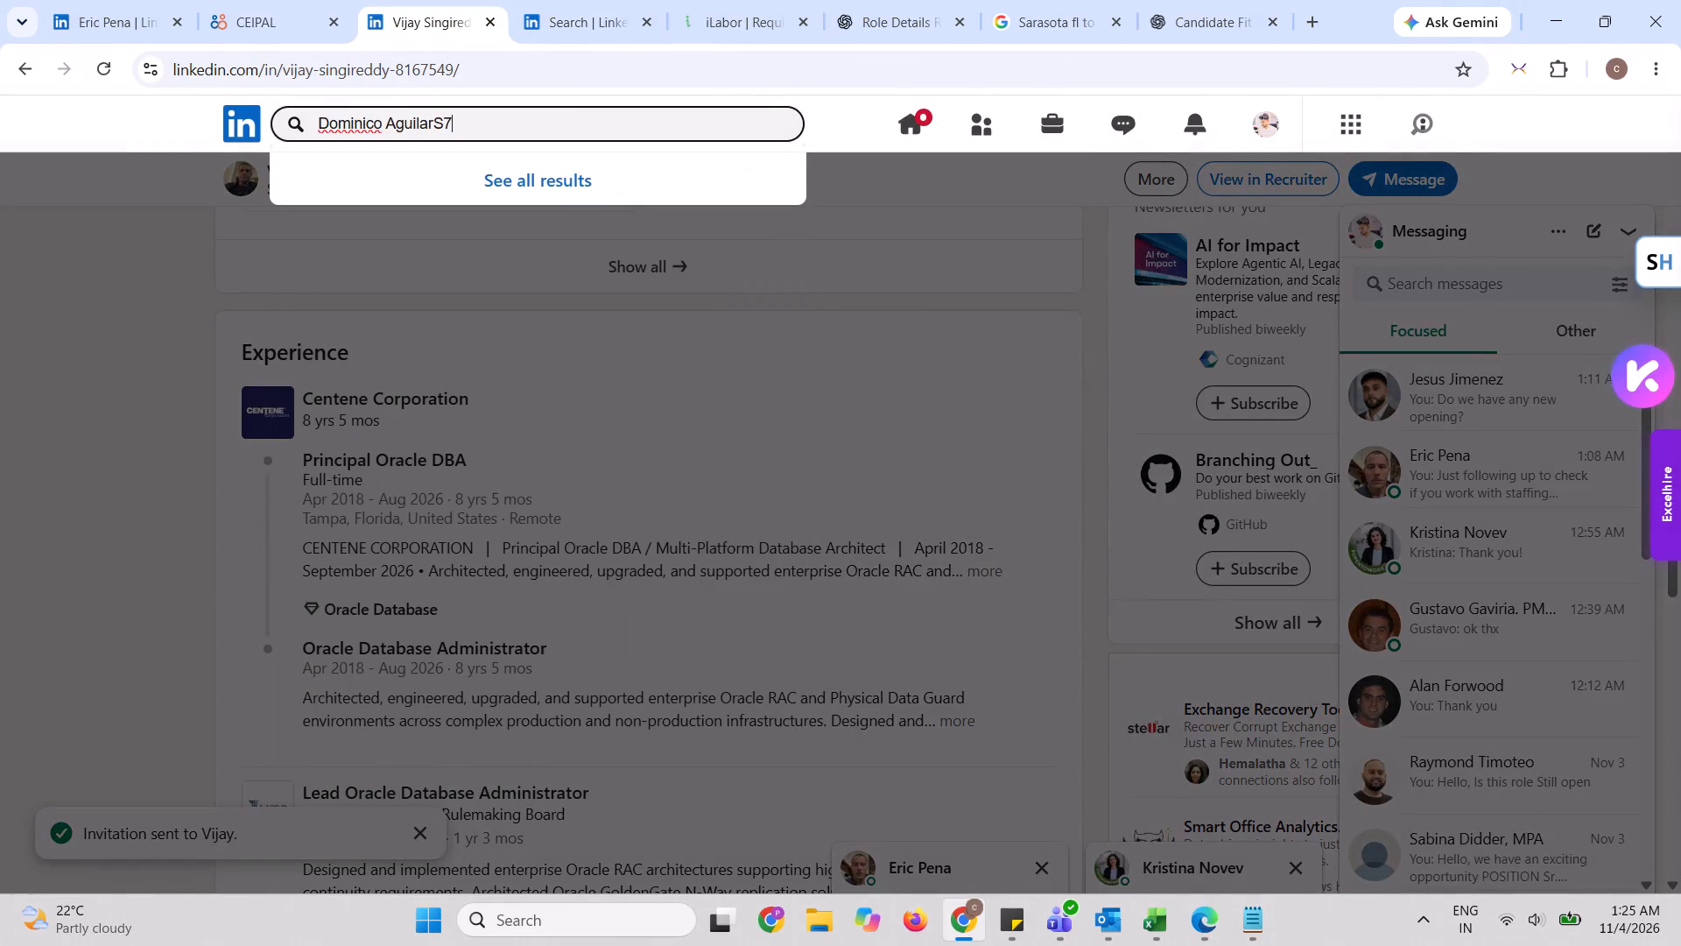
pyautogui.press('BackSpace')
pyautogui.press('BackSpace')
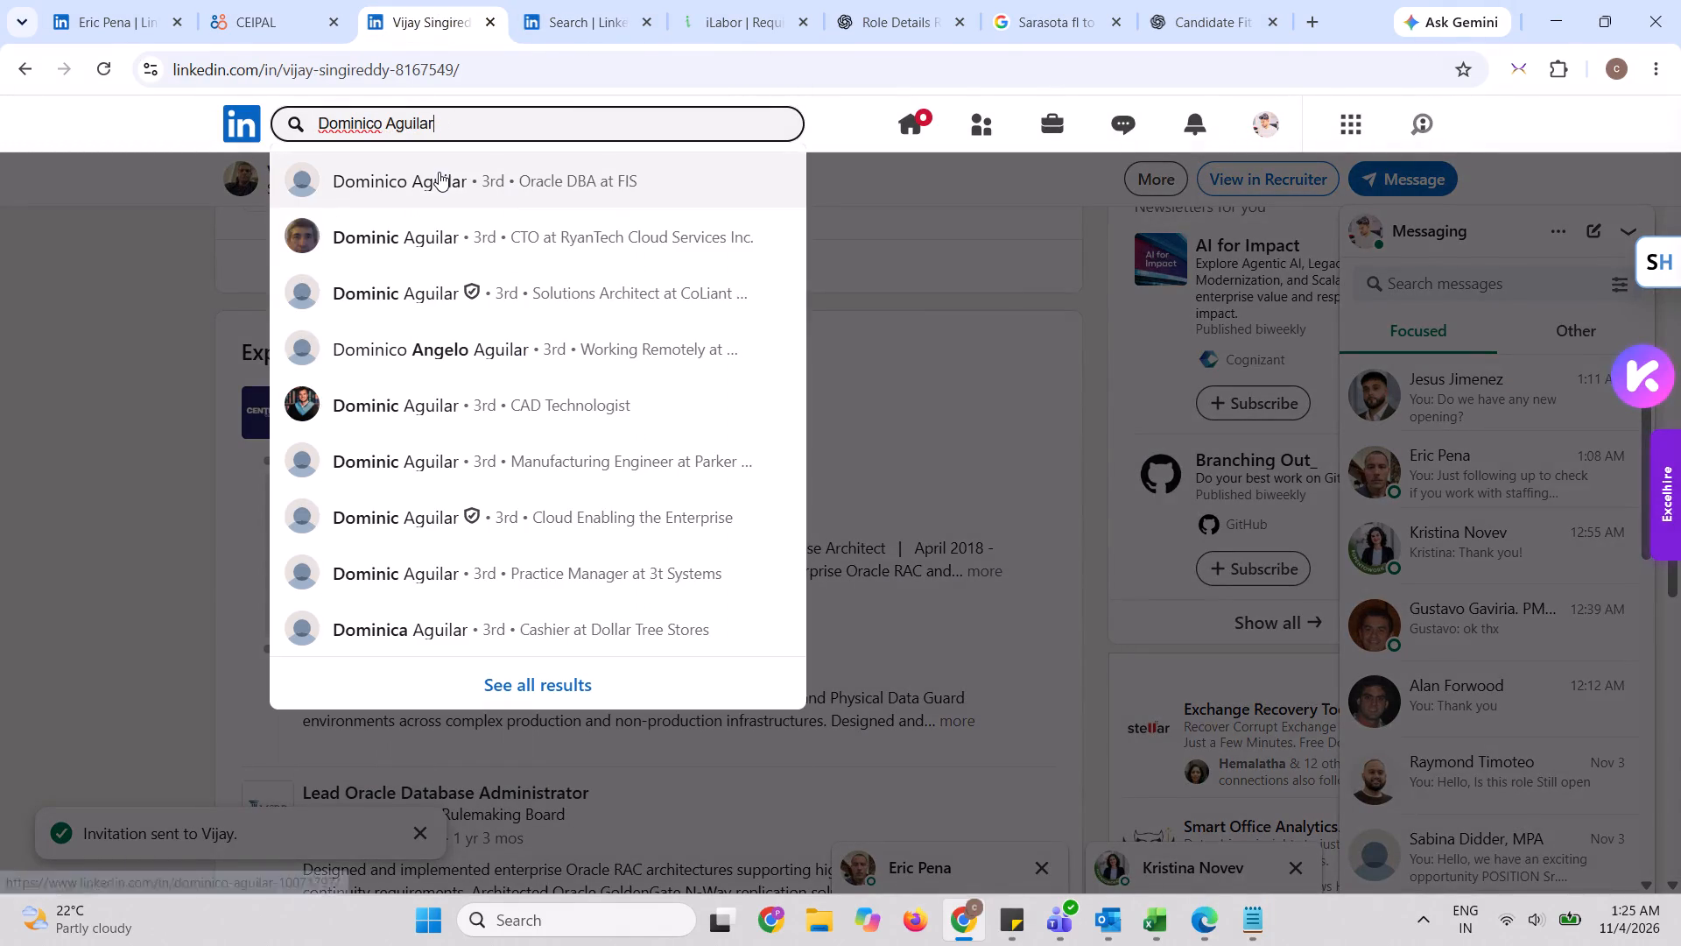
pyautogui.click(439, 173)
# Check the FIS Oracle DBA's LinkedIn profile and open its About this member details.
pyautogui.click(128, 497)
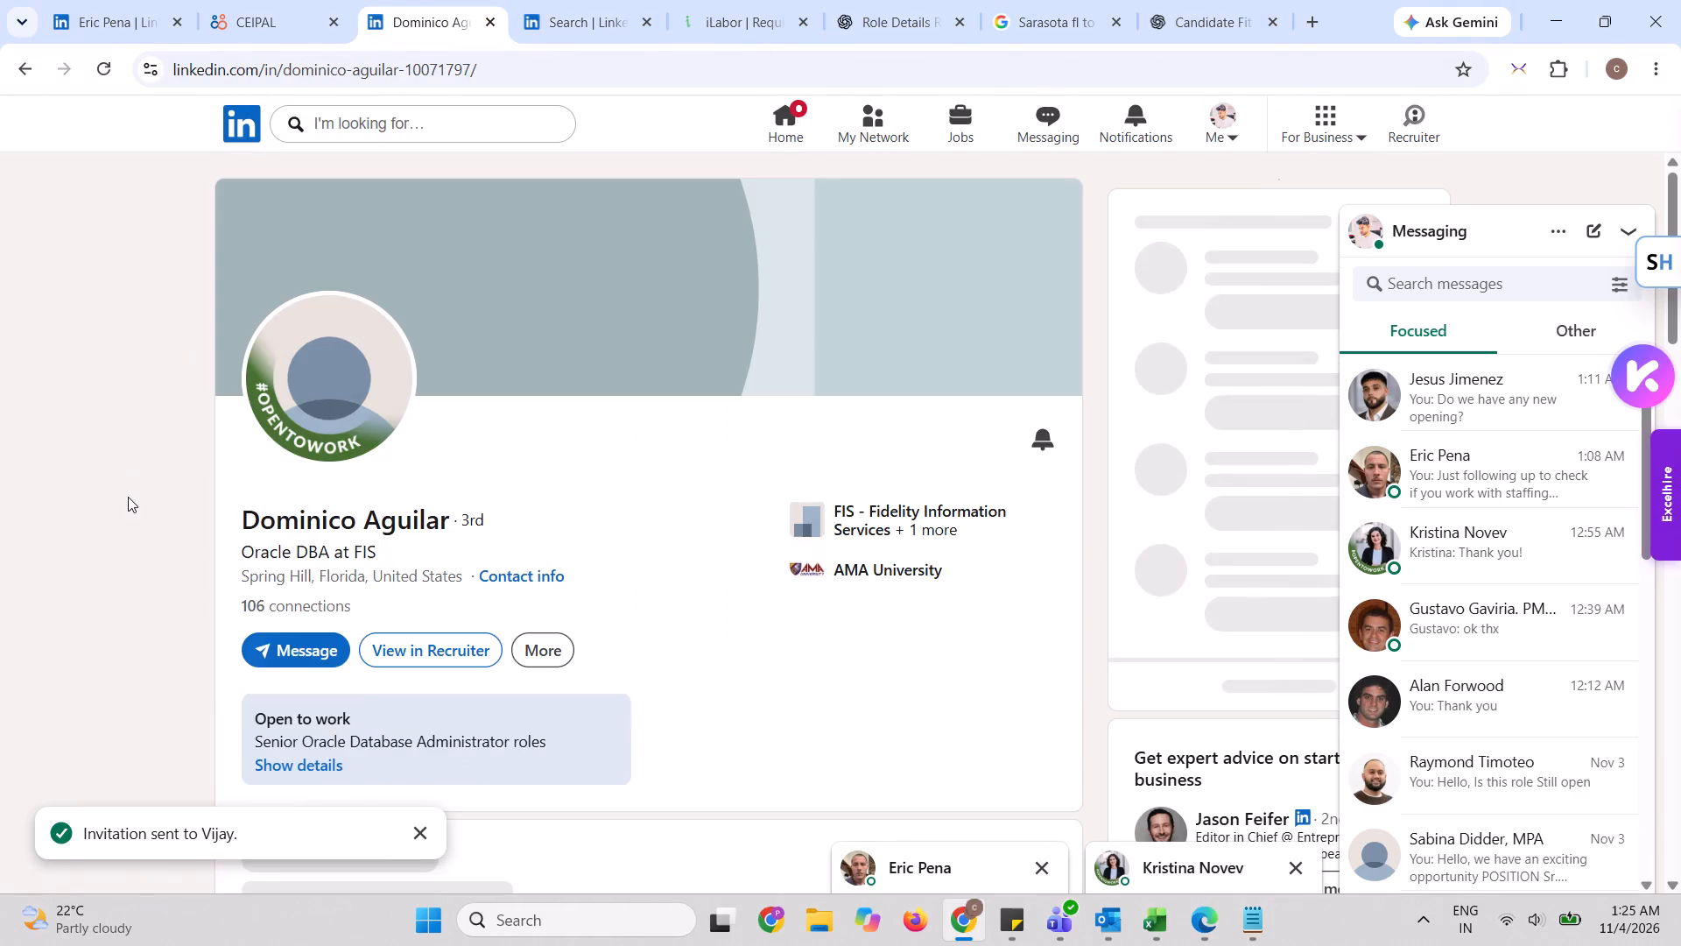
pyautogui.scroll(-2, 128, 497)
pyautogui.click(573, 273)
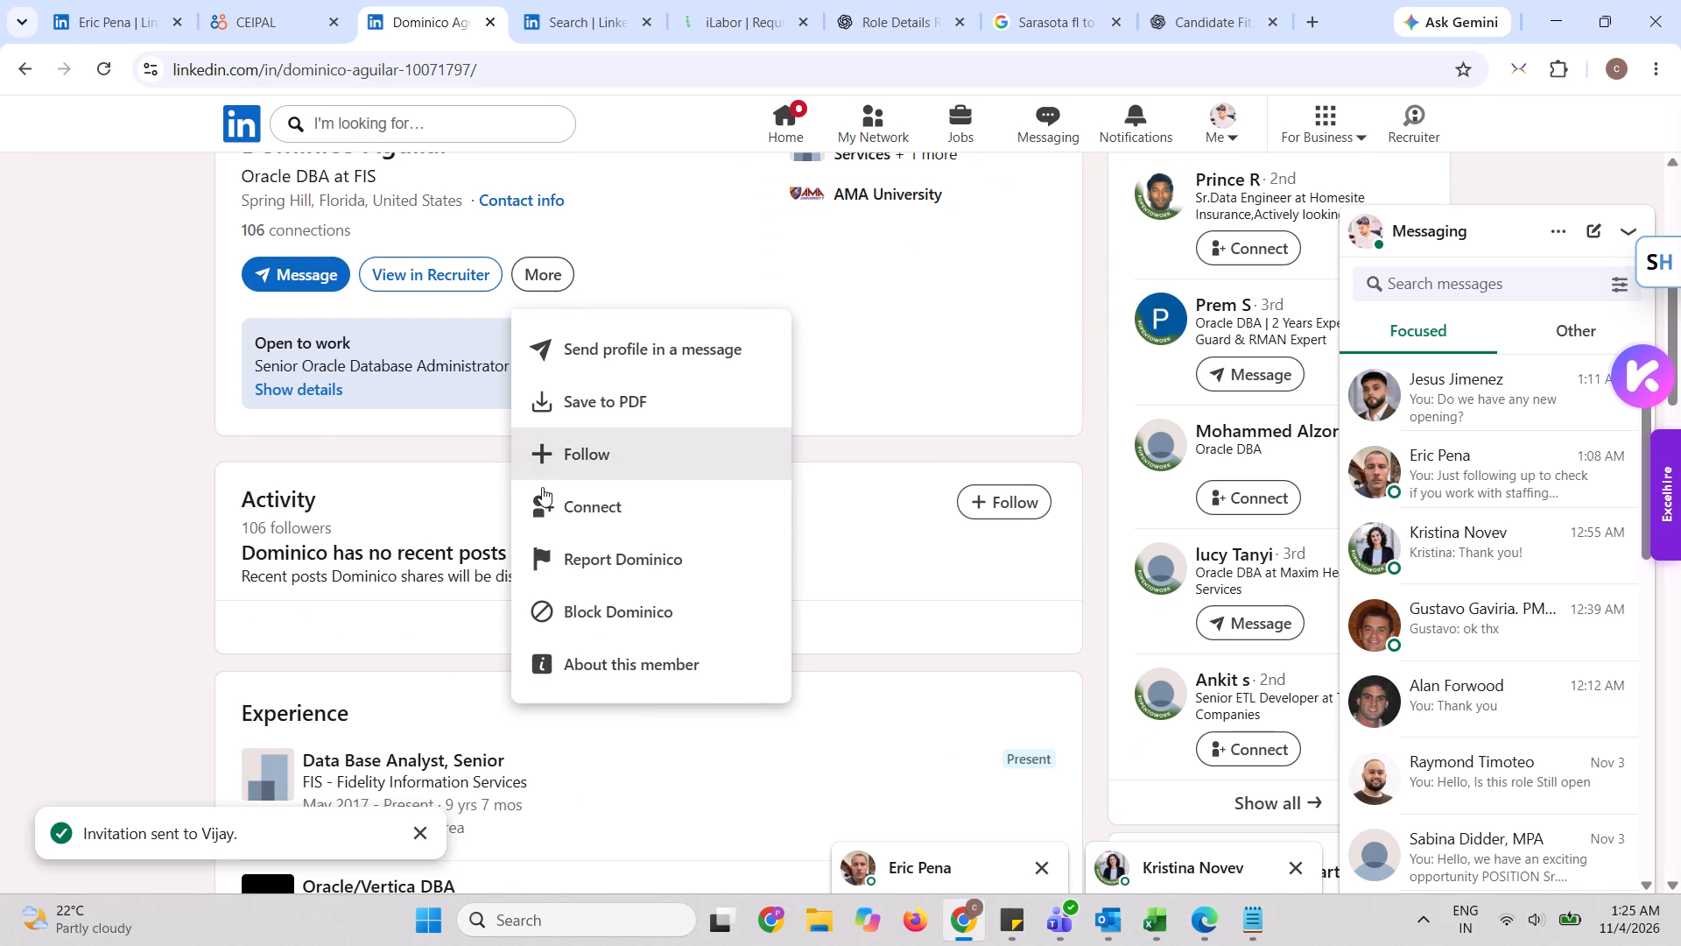
pyautogui.click(626, 657)
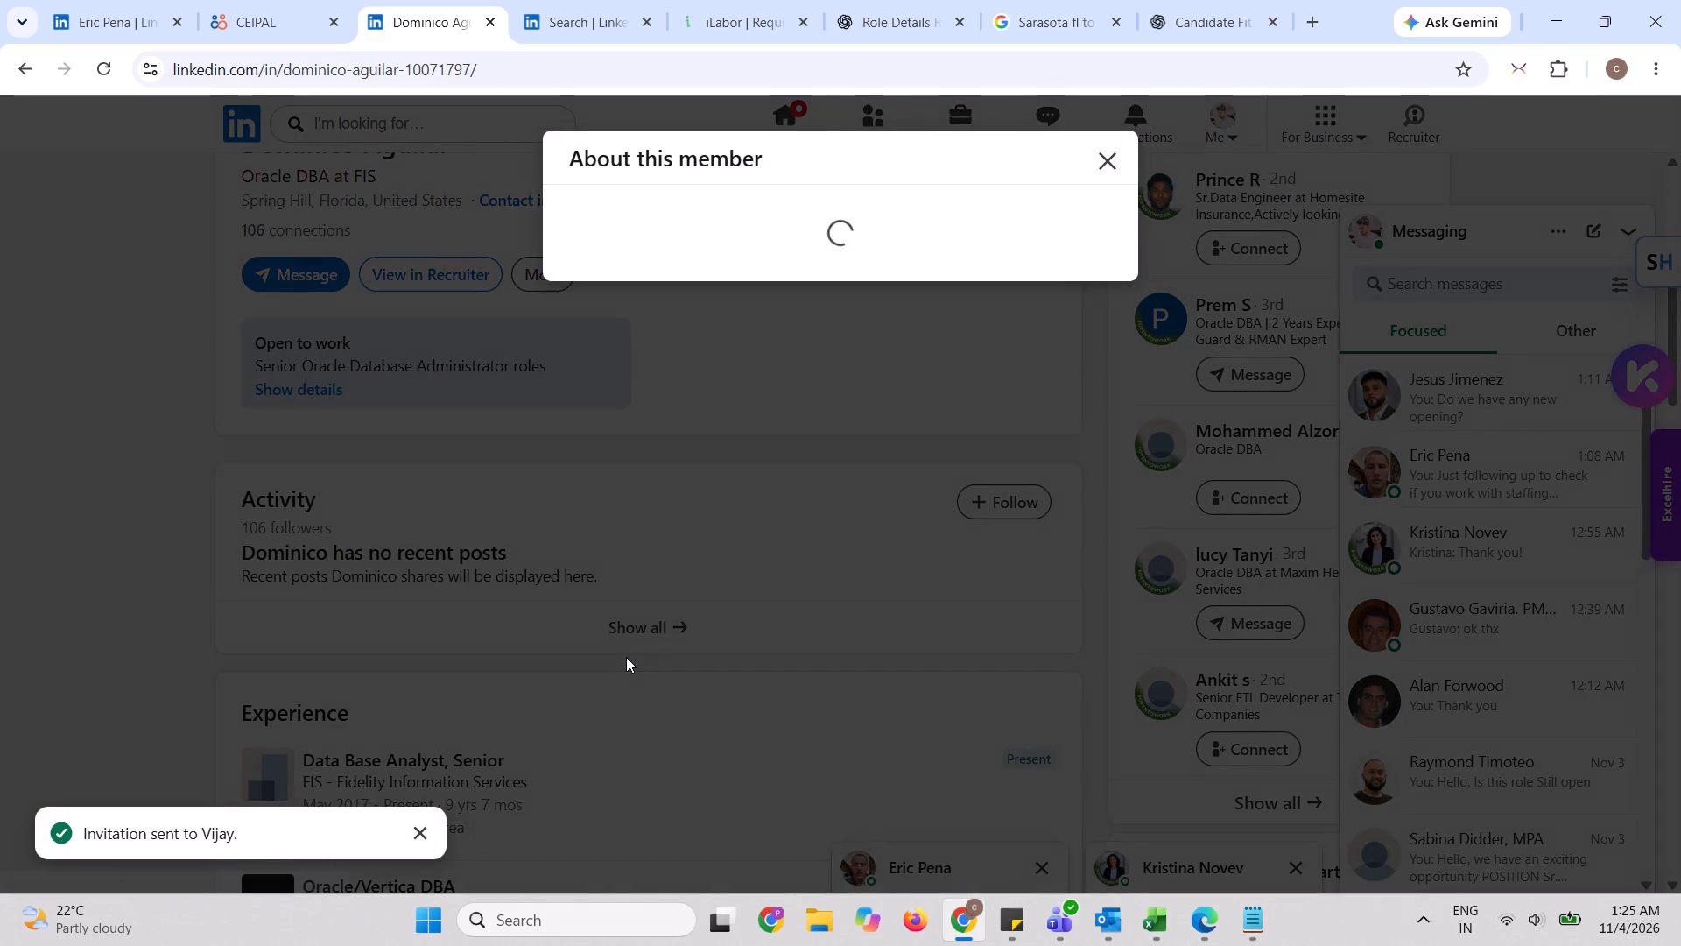
# Return to the CEIPAL Dice results and examine the candidates listed after the Fidelity Information Services DBA.
pyautogui.click(314, 0)
pyautogui.scroll(-1, 231, 510)
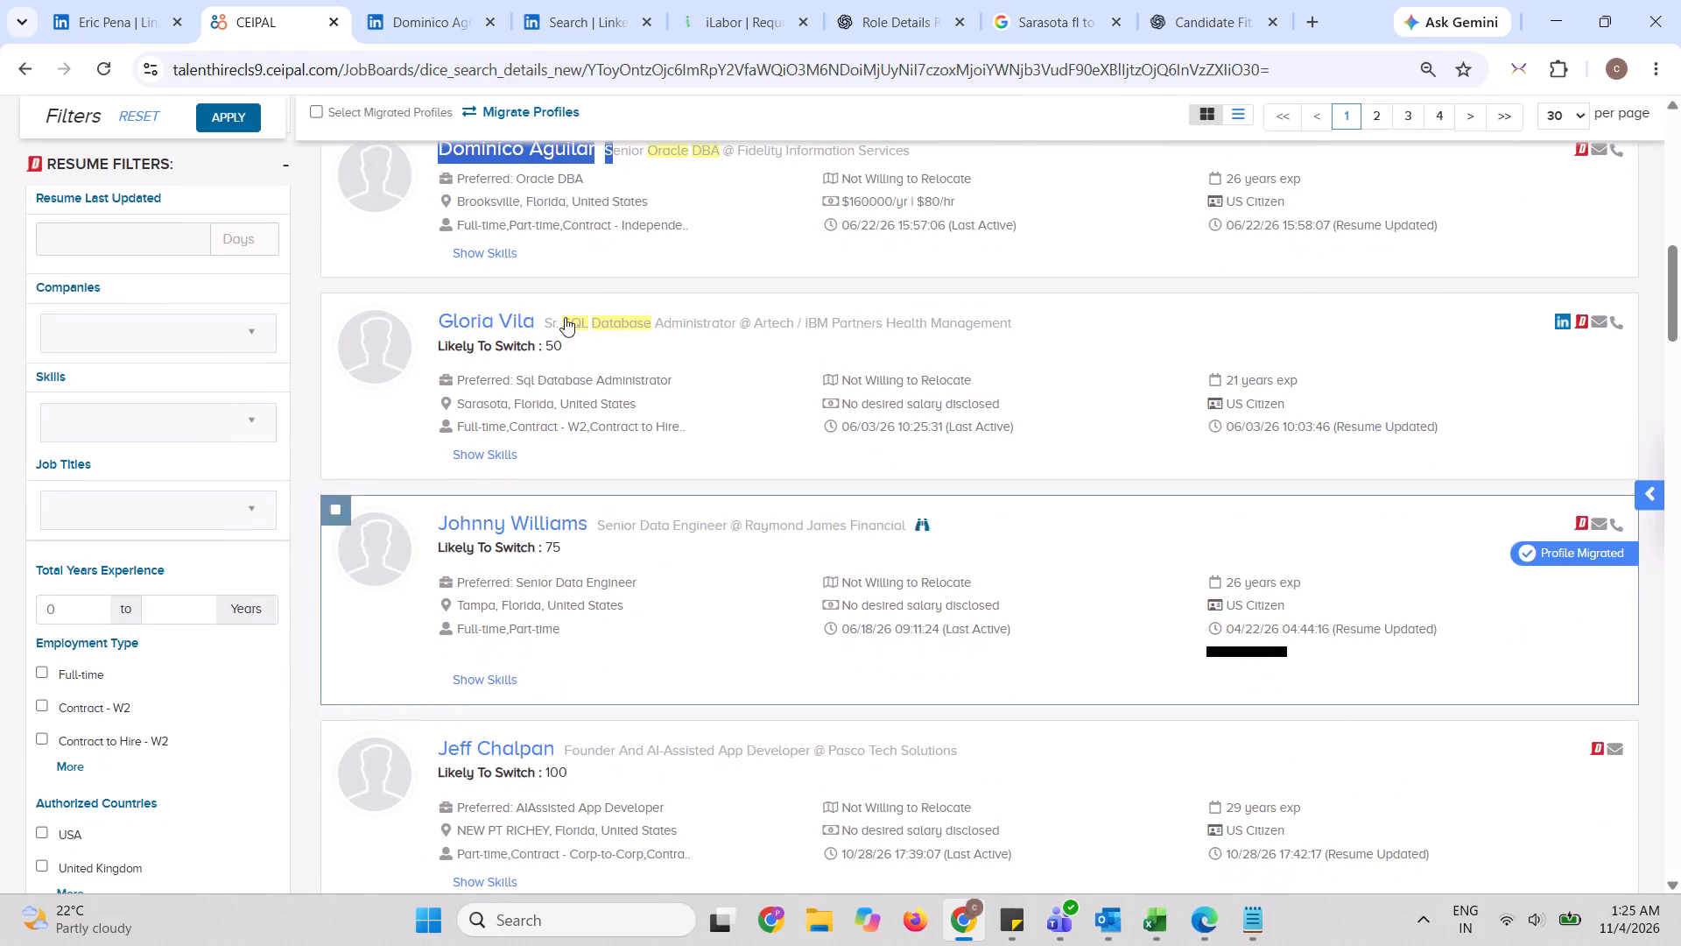
# Examine the Dice candidates from the Sr. SQL Database Administrator at Artech / IBM Partners onward for Oracle experience and recent activity.
pyautogui.moveTo(432, 319); pyautogui.dragTo(519, 321)
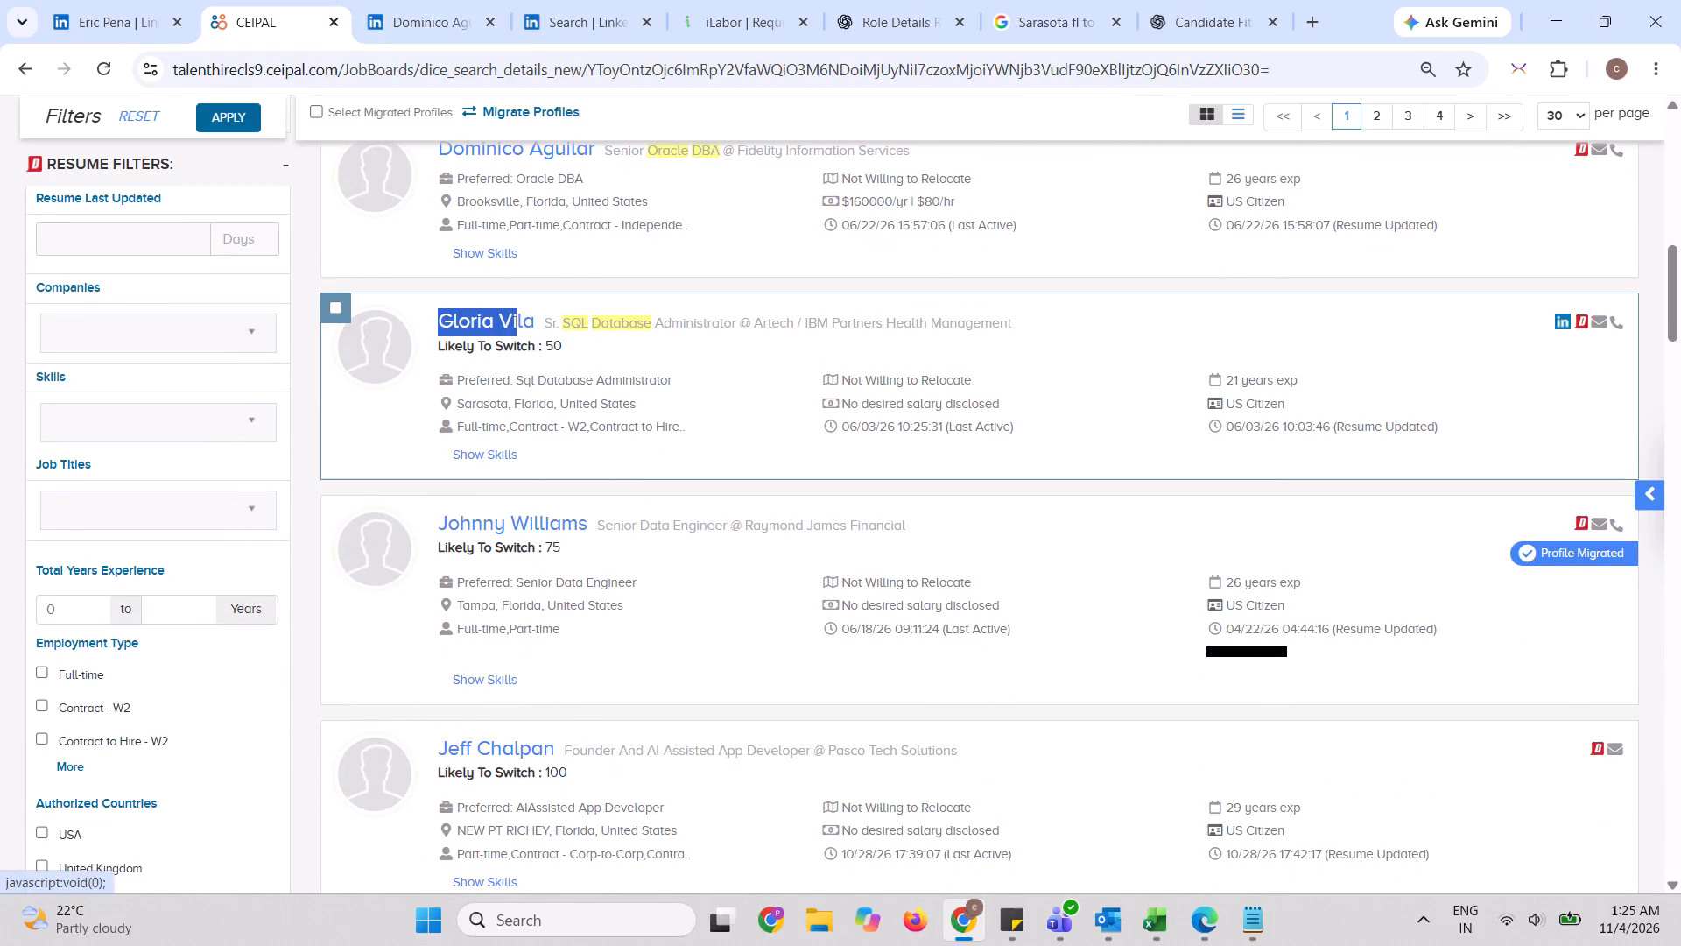
pyautogui.moveTo(519, 321); pyautogui.dragTo(523, 321)
pyautogui.scroll(-3, 402, 427)
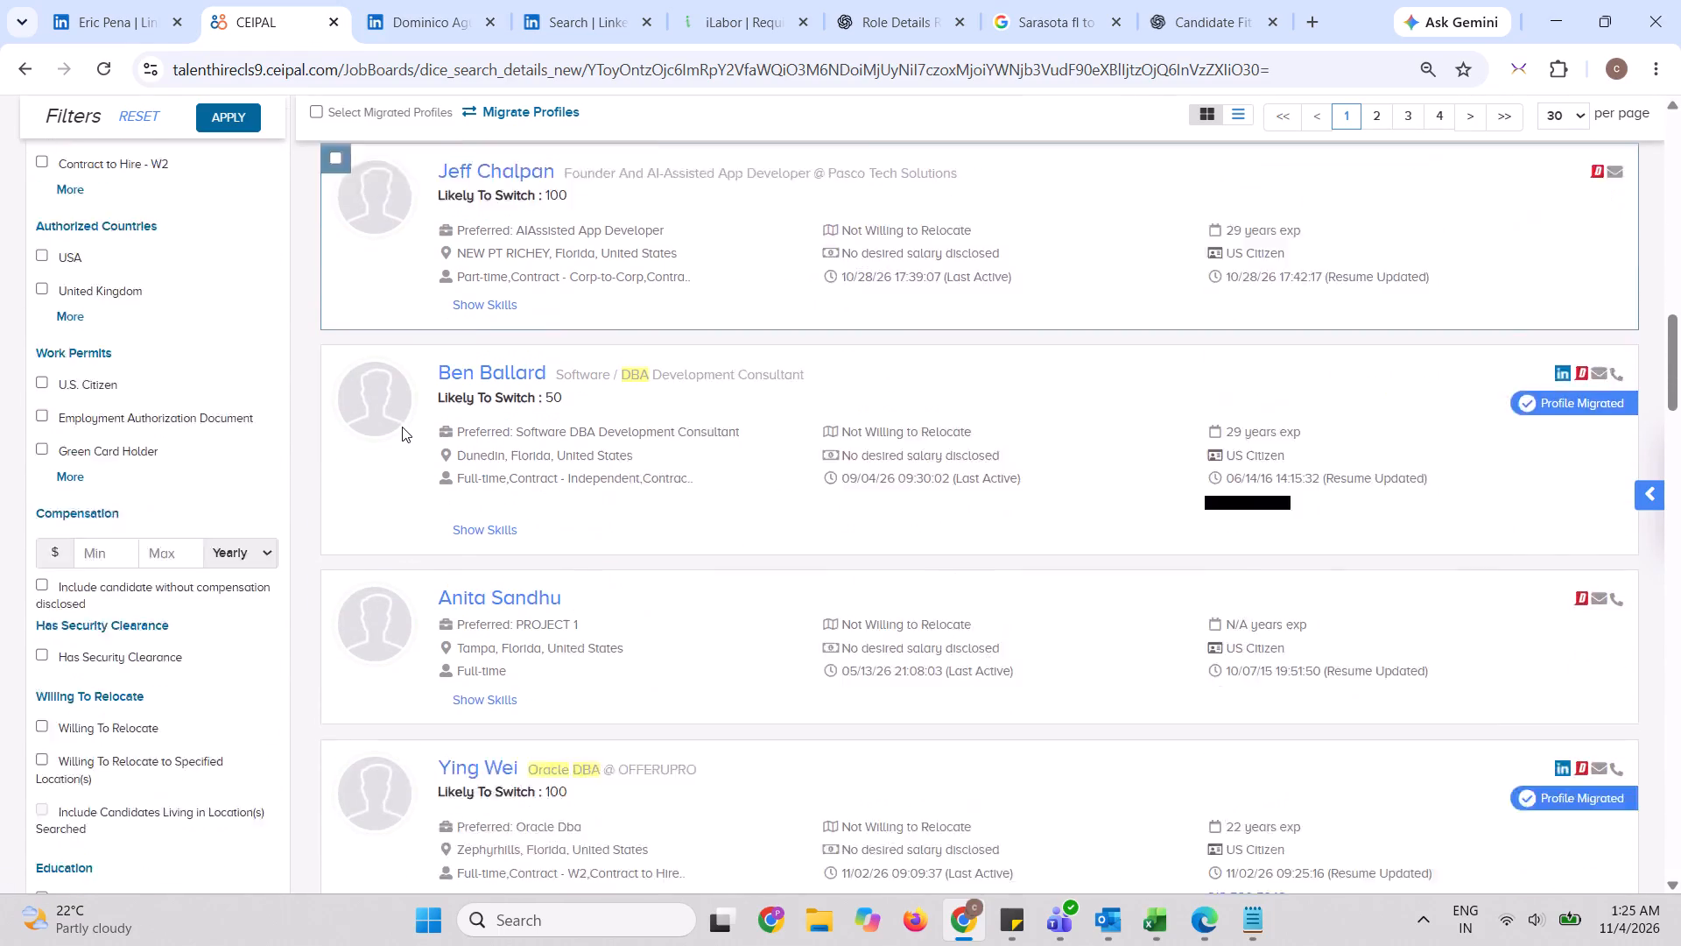
pyautogui.scroll(-3, 402, 427)
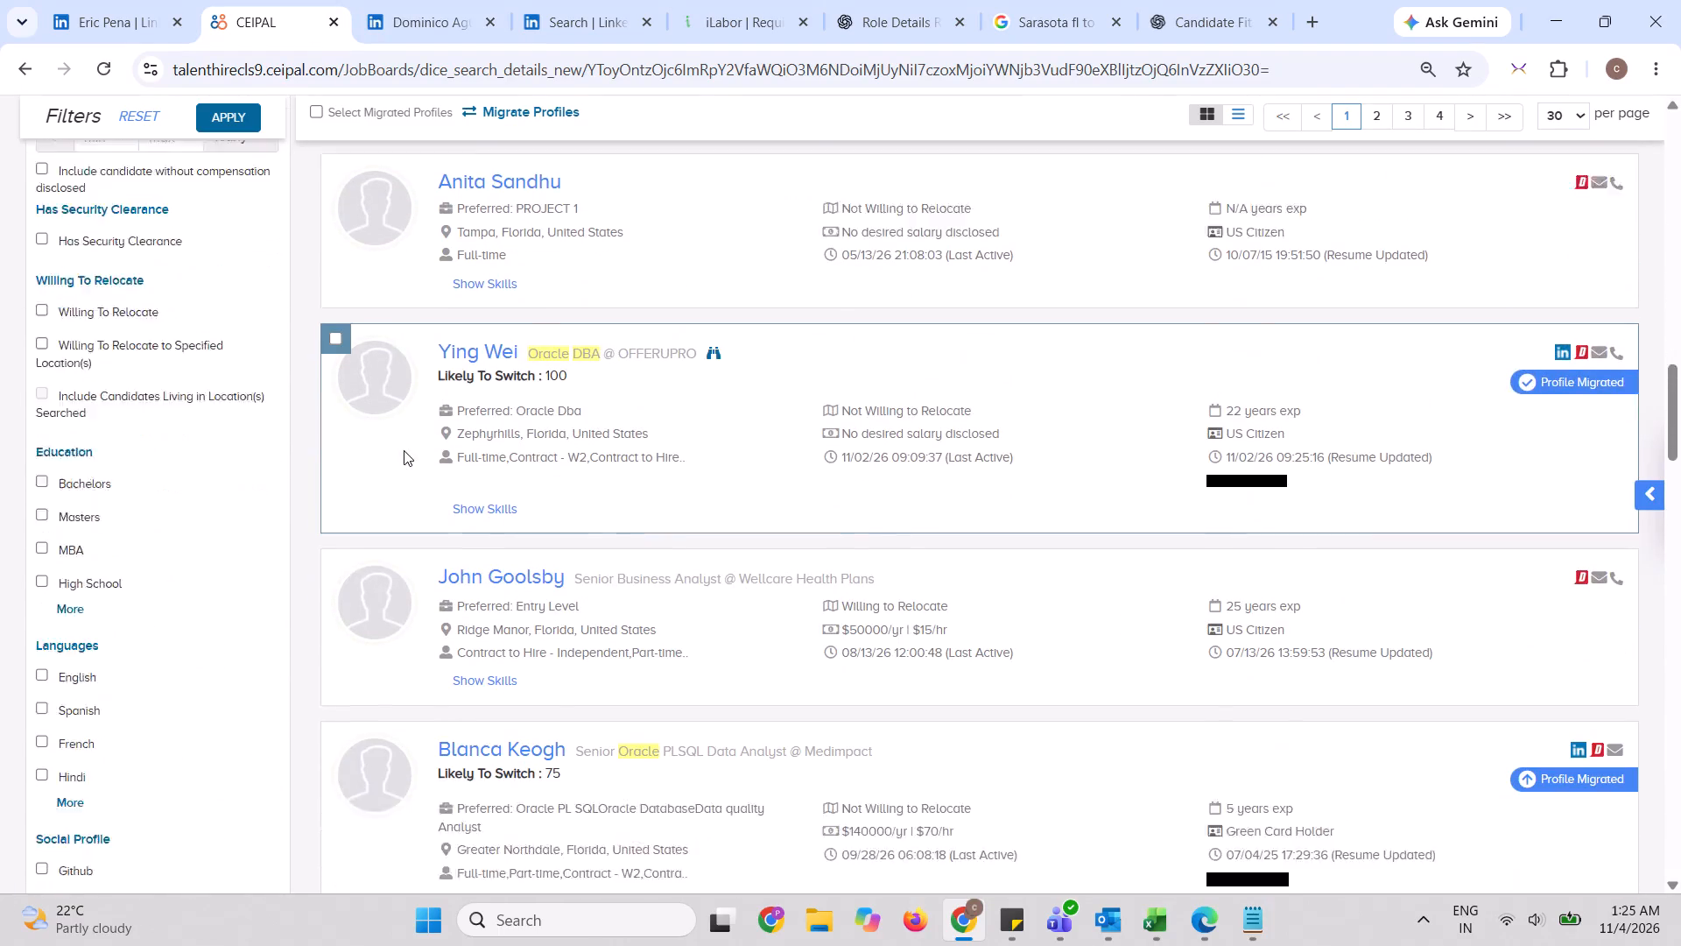
pyautogui.scroll(-2, 404, 450)
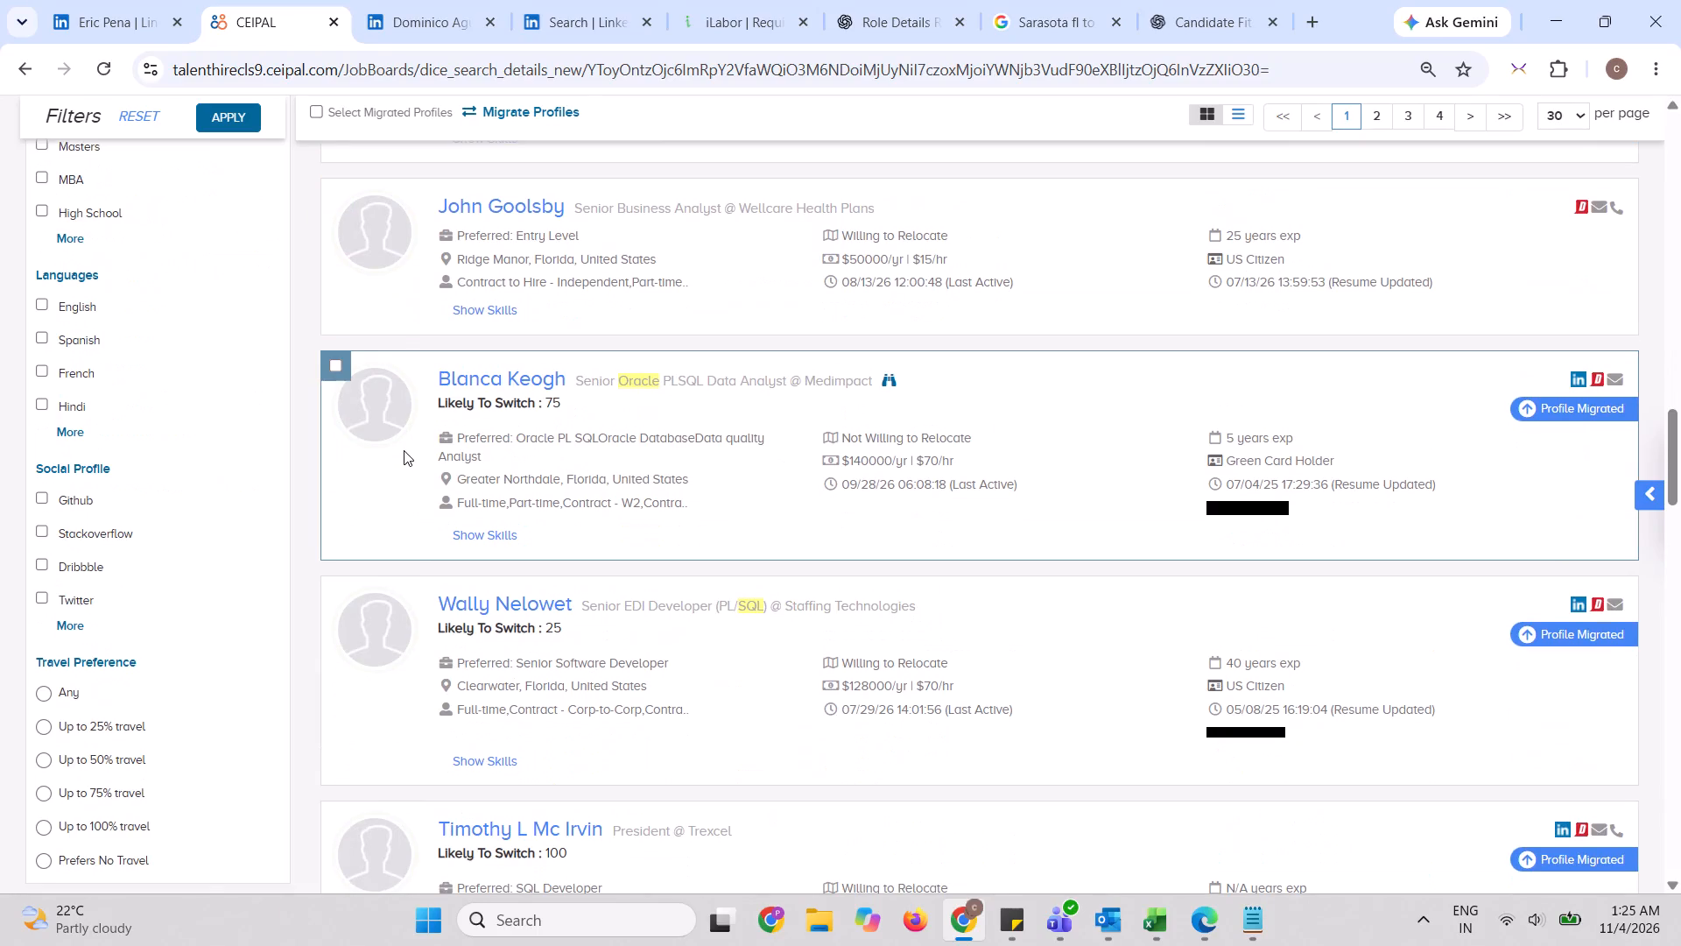
# Open the quick view of the Senior Oracle PLSQL Data Analyst at Medimpact and copy the candidate's email address.
pyautogui.click(883, 379)
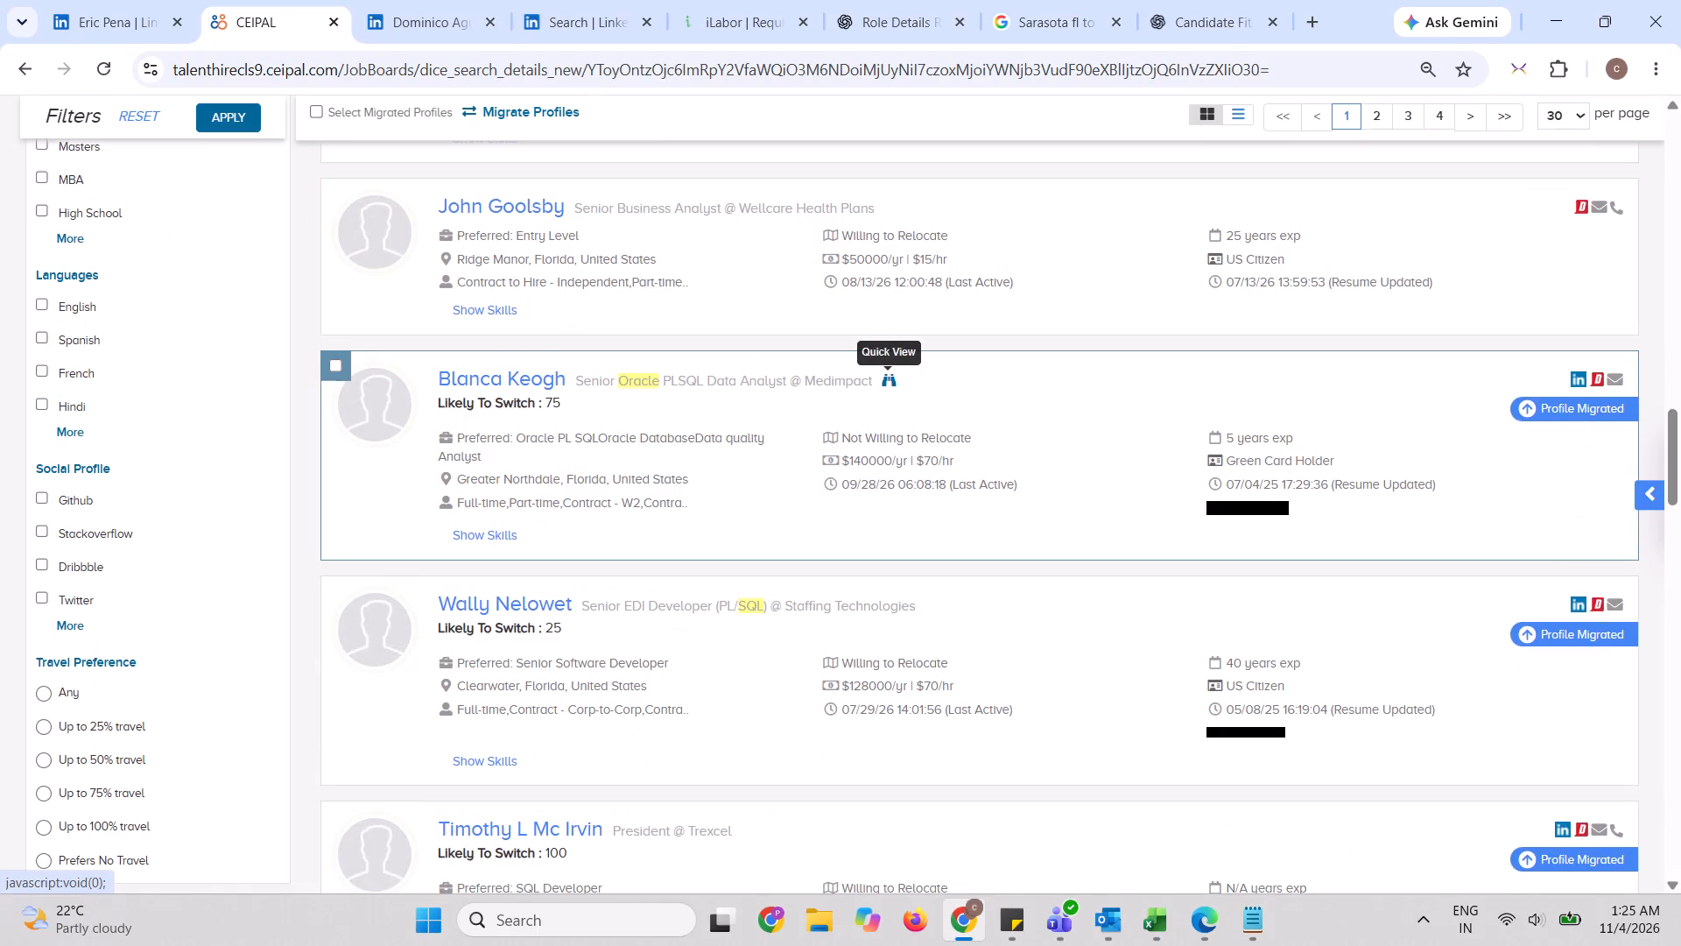
pyautogui.scroll(-2, 487, 519)
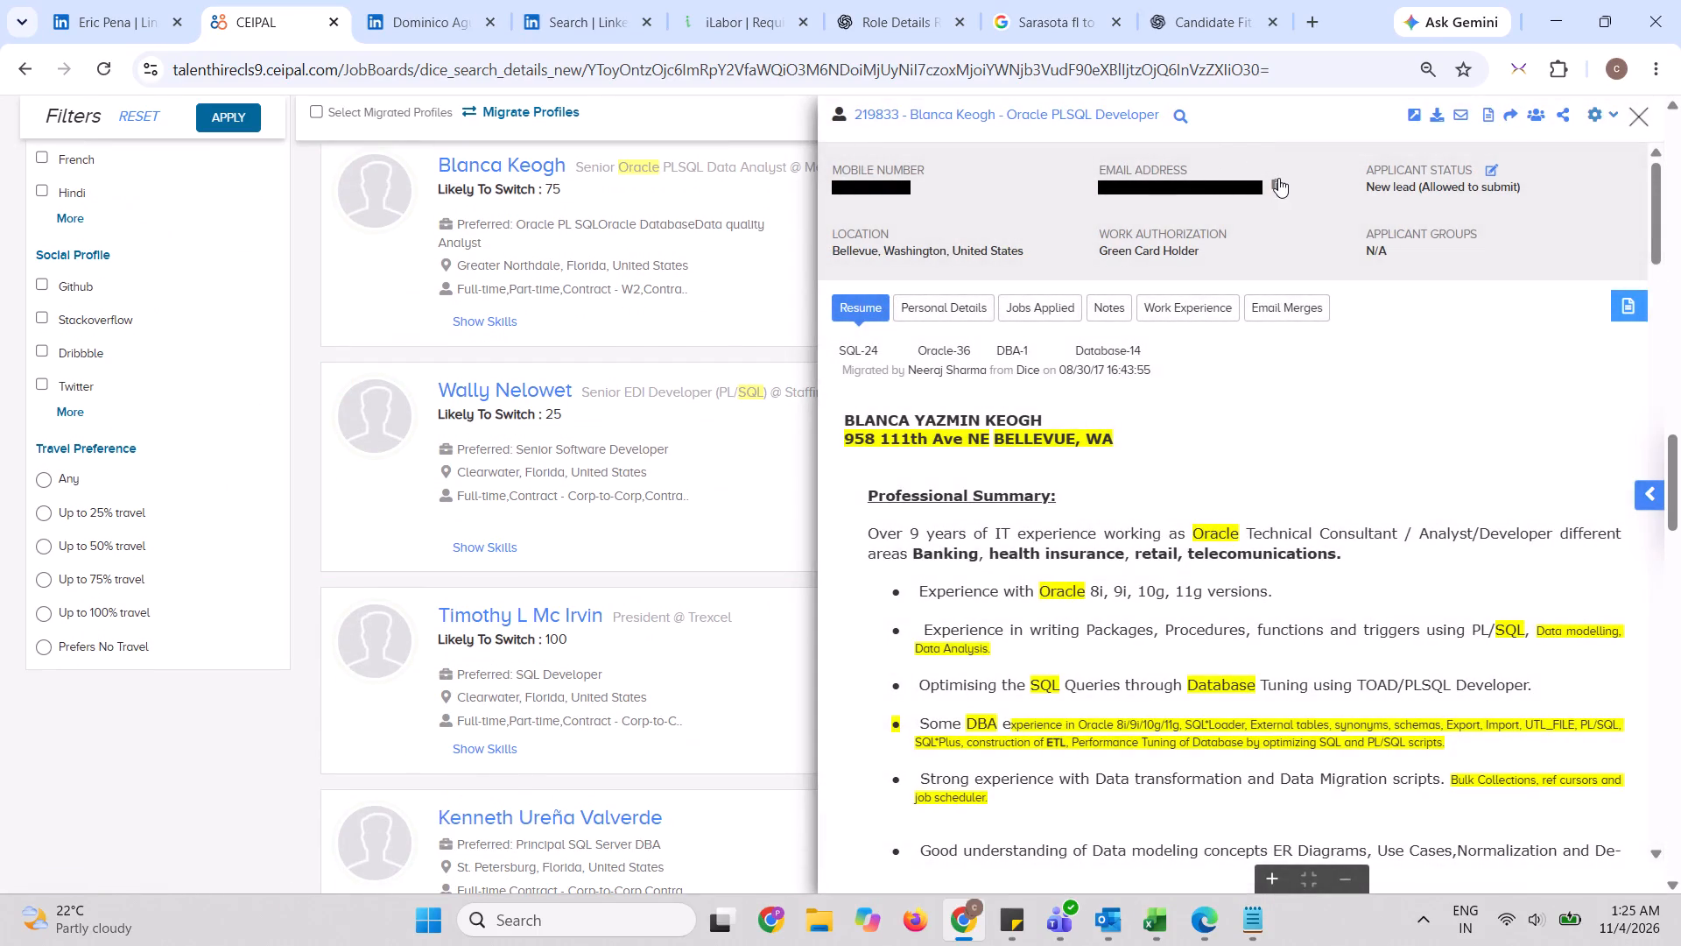
pyautogui.click(1283, 178)
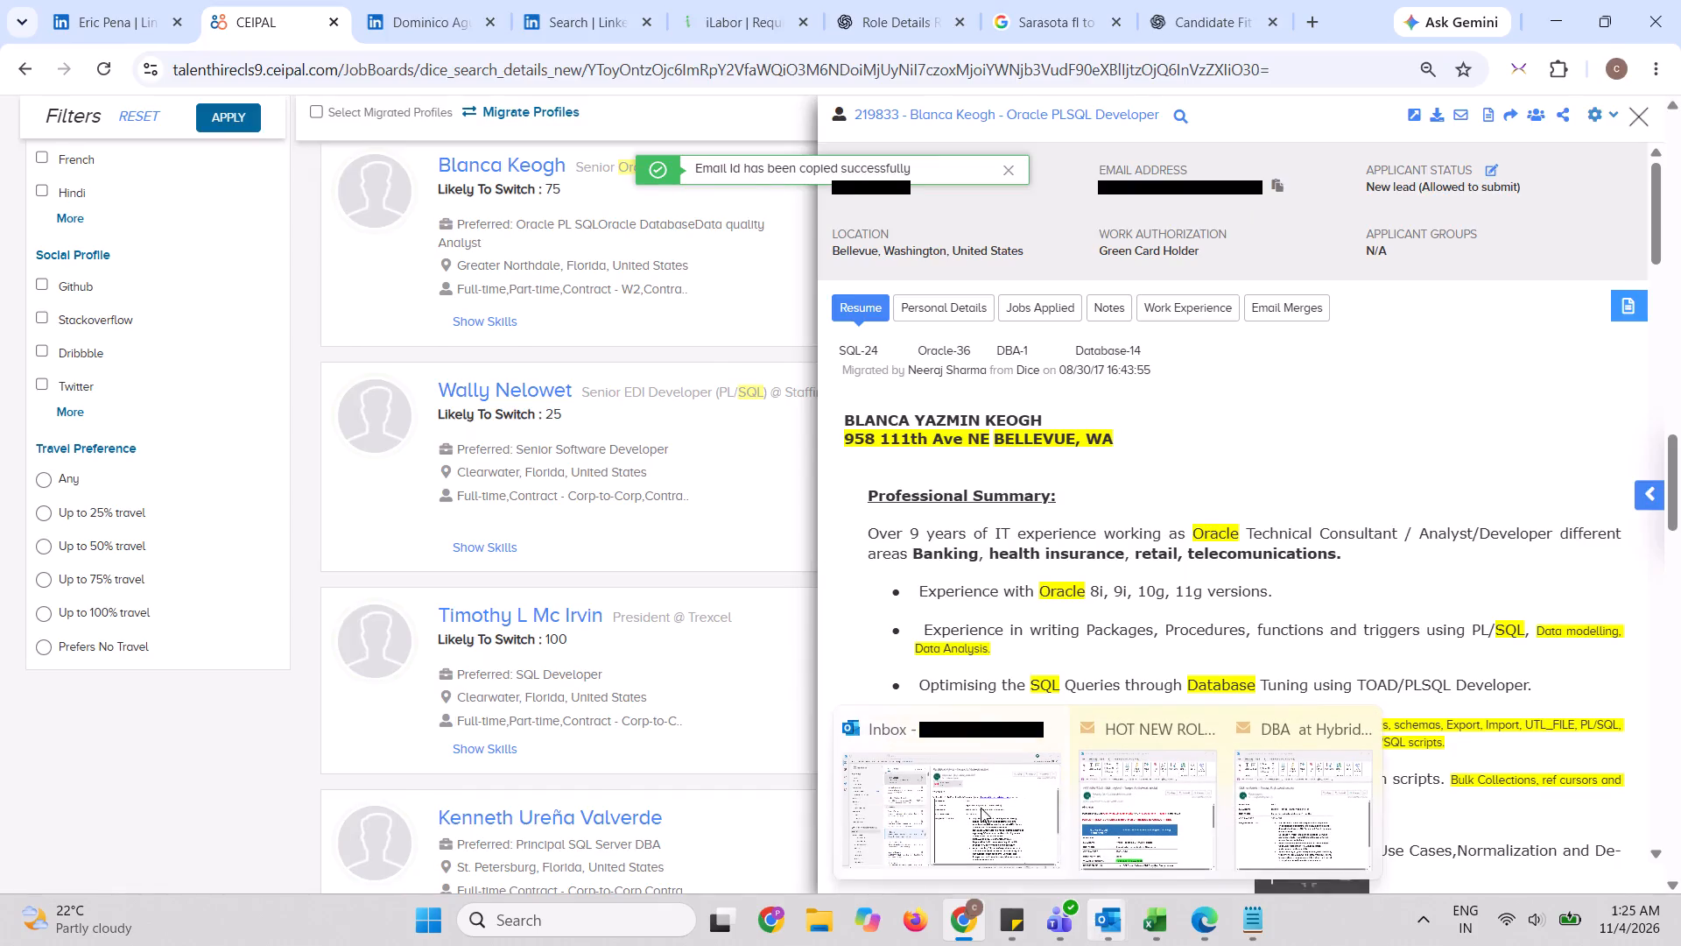
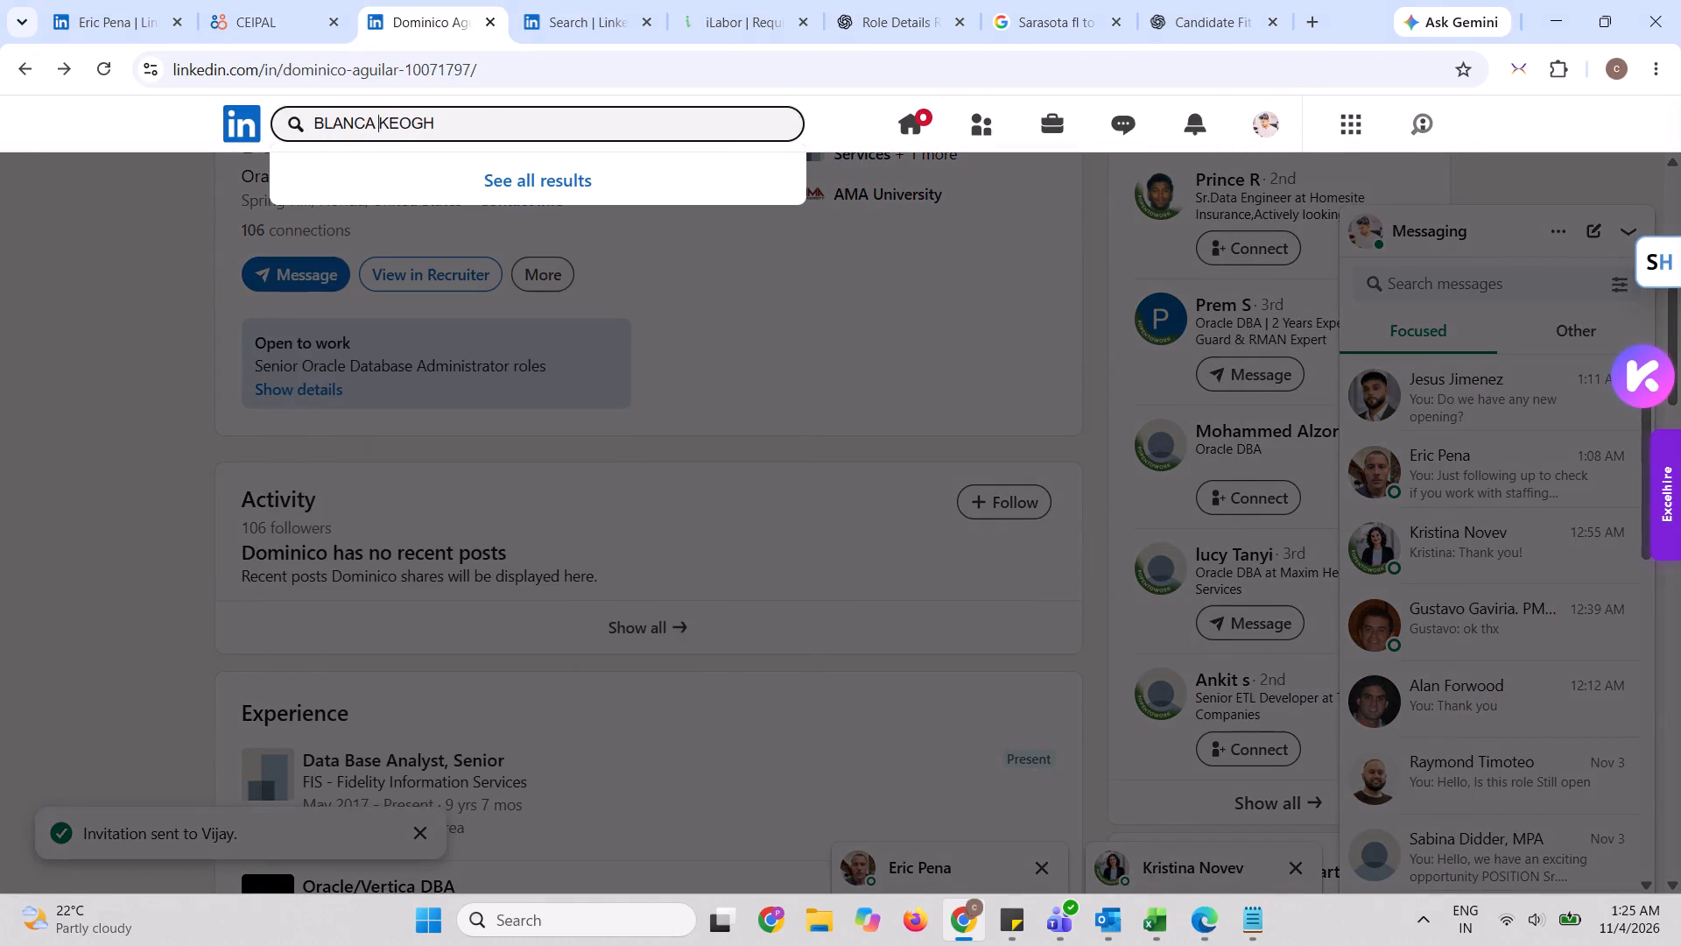
pyautogui.press('Return')
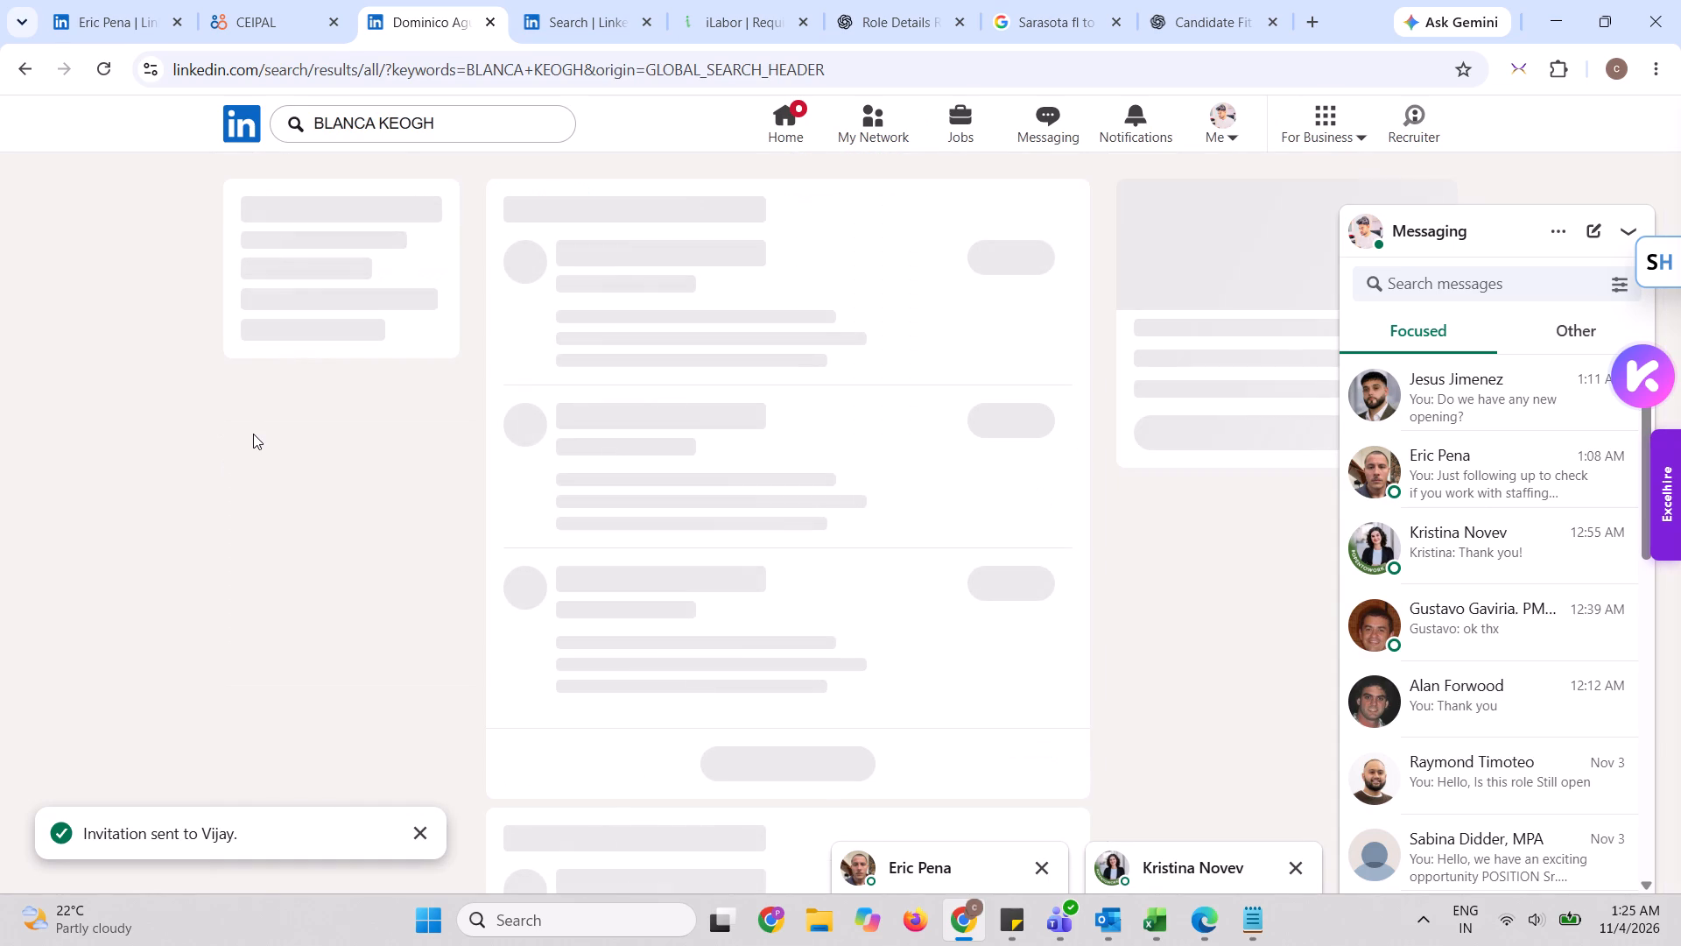
pyautogui.doubleClick(1299, 867)
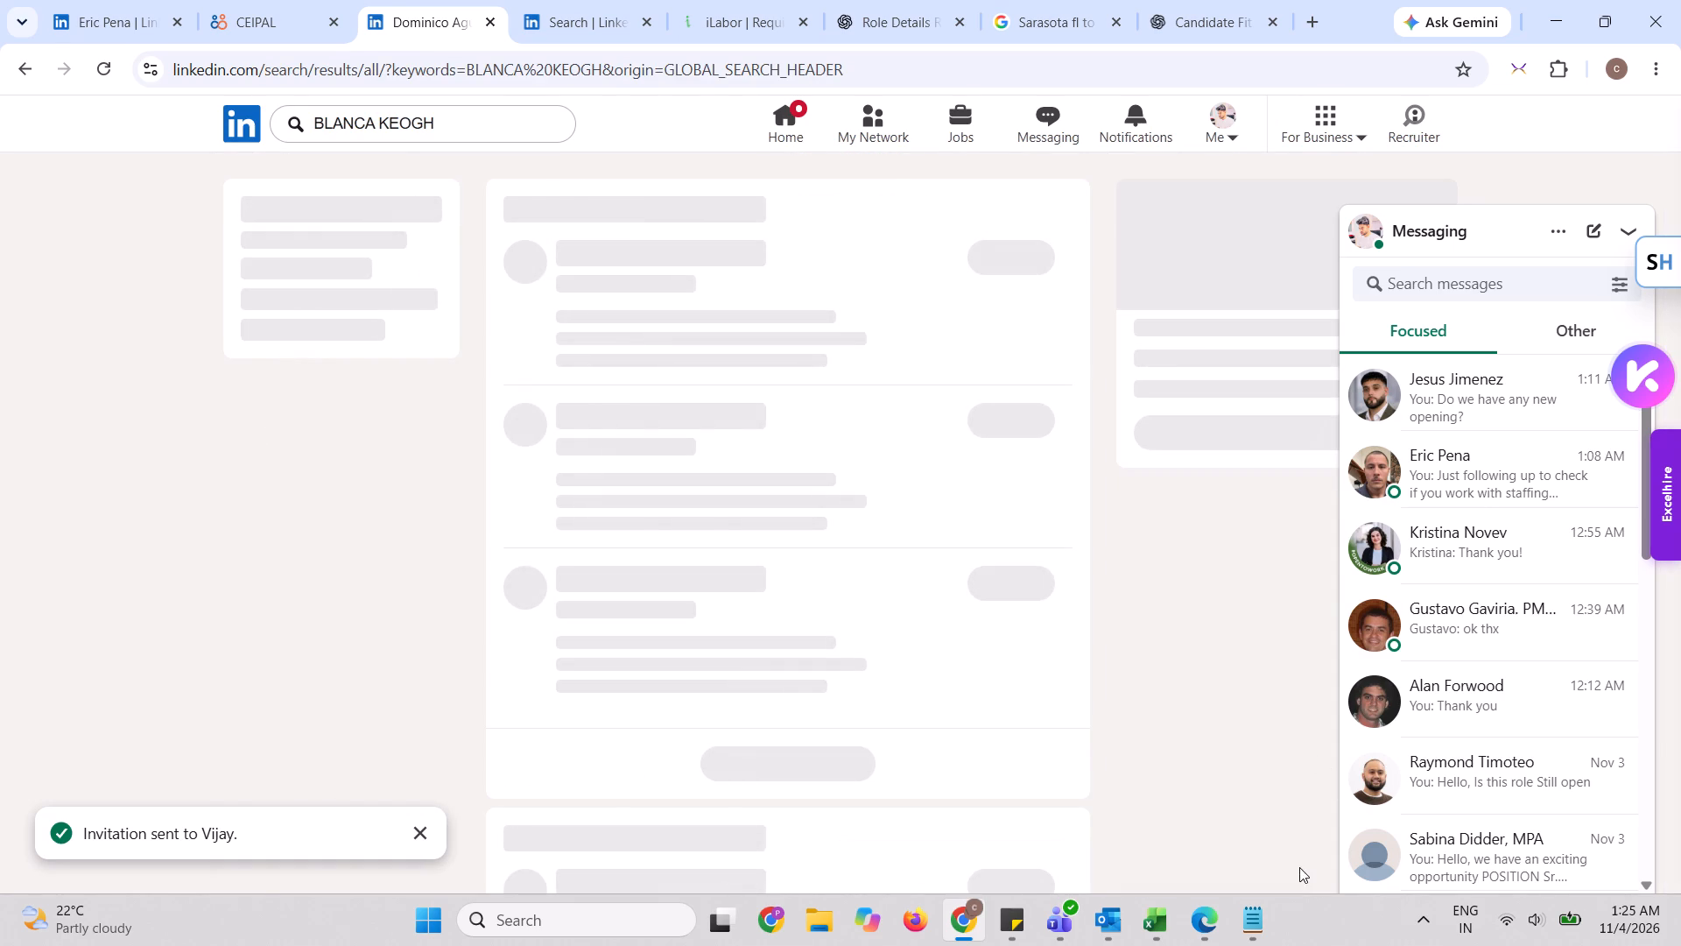
pyautogui.click(615, 258)
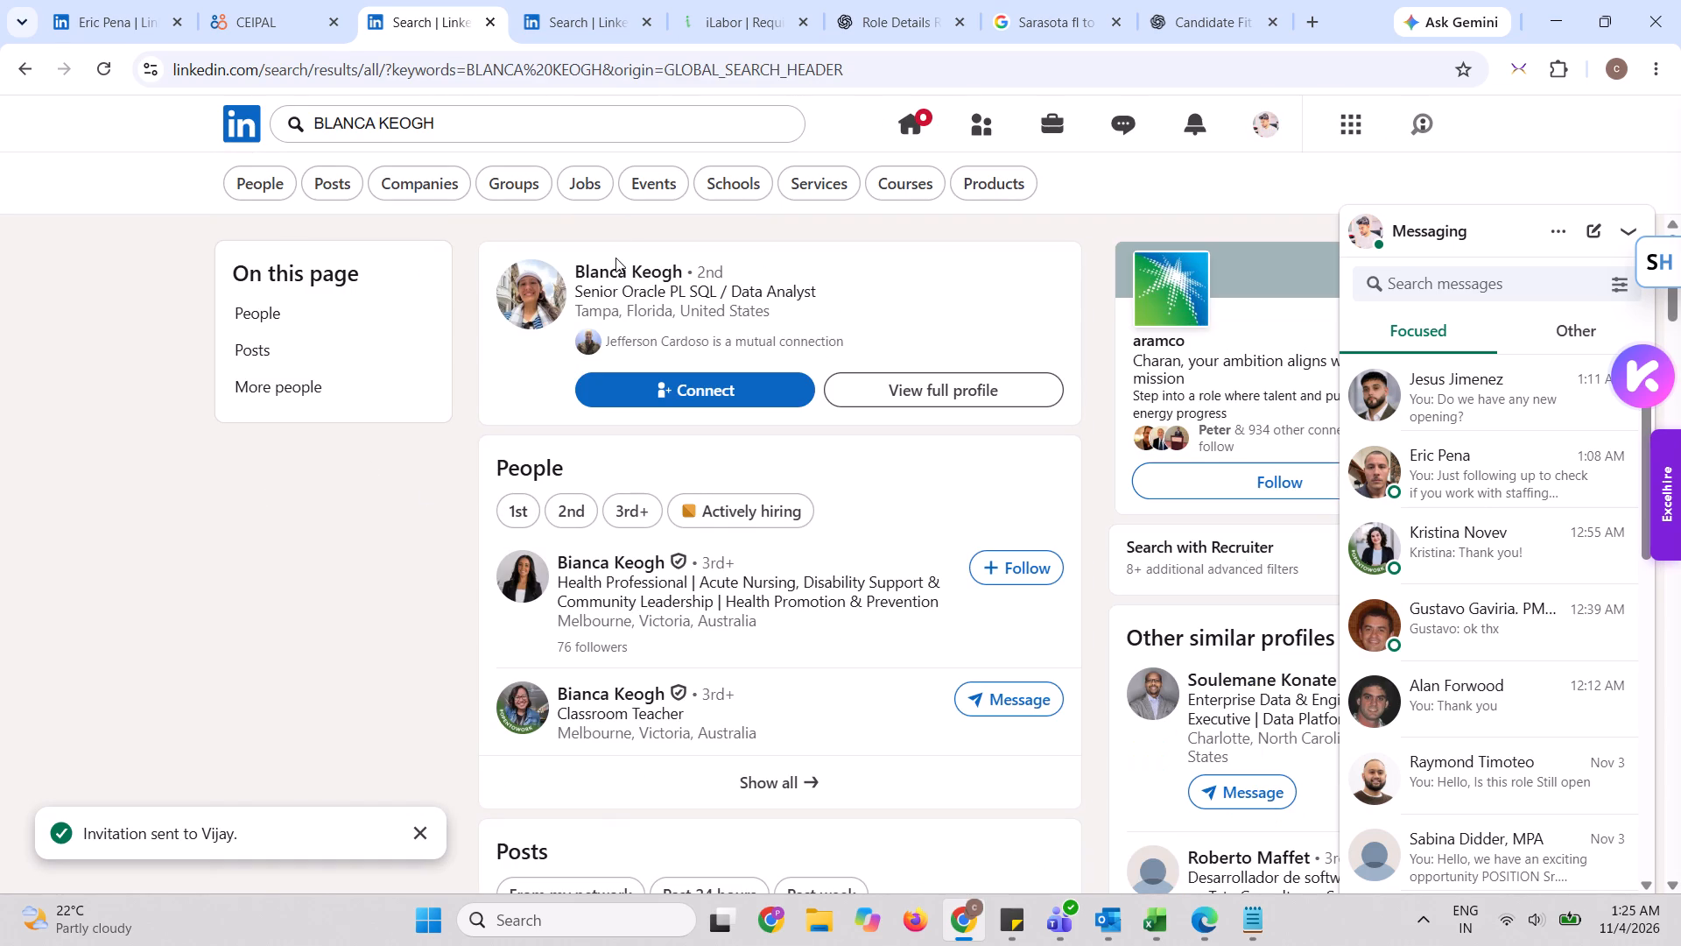
pyautogui.click(43, 521)
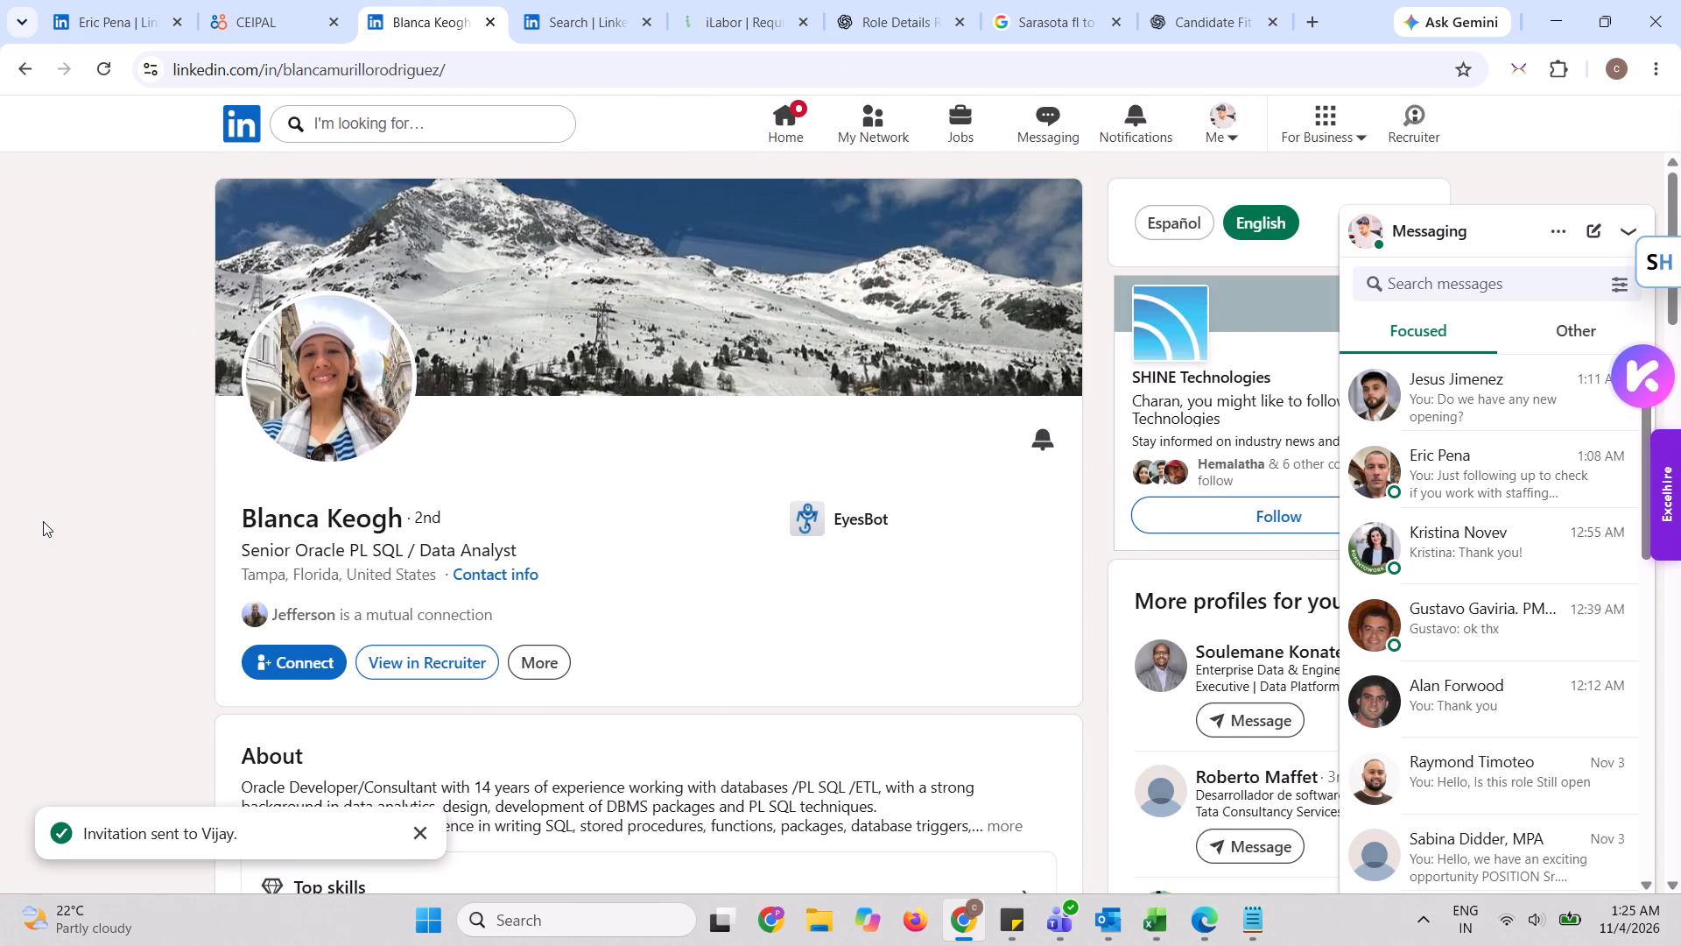
# Review the work experience on the Tampa Senior Oracle PL SQL / Data Analyst's LinkedIn profile.
pyautogui.scroll(-3, 43, 521)
pyautogui.scroll(10, 43, 521)
pyautogui.scroll(-8, 43, 521)
pyautogui.hscroll(-1, 43, 521)
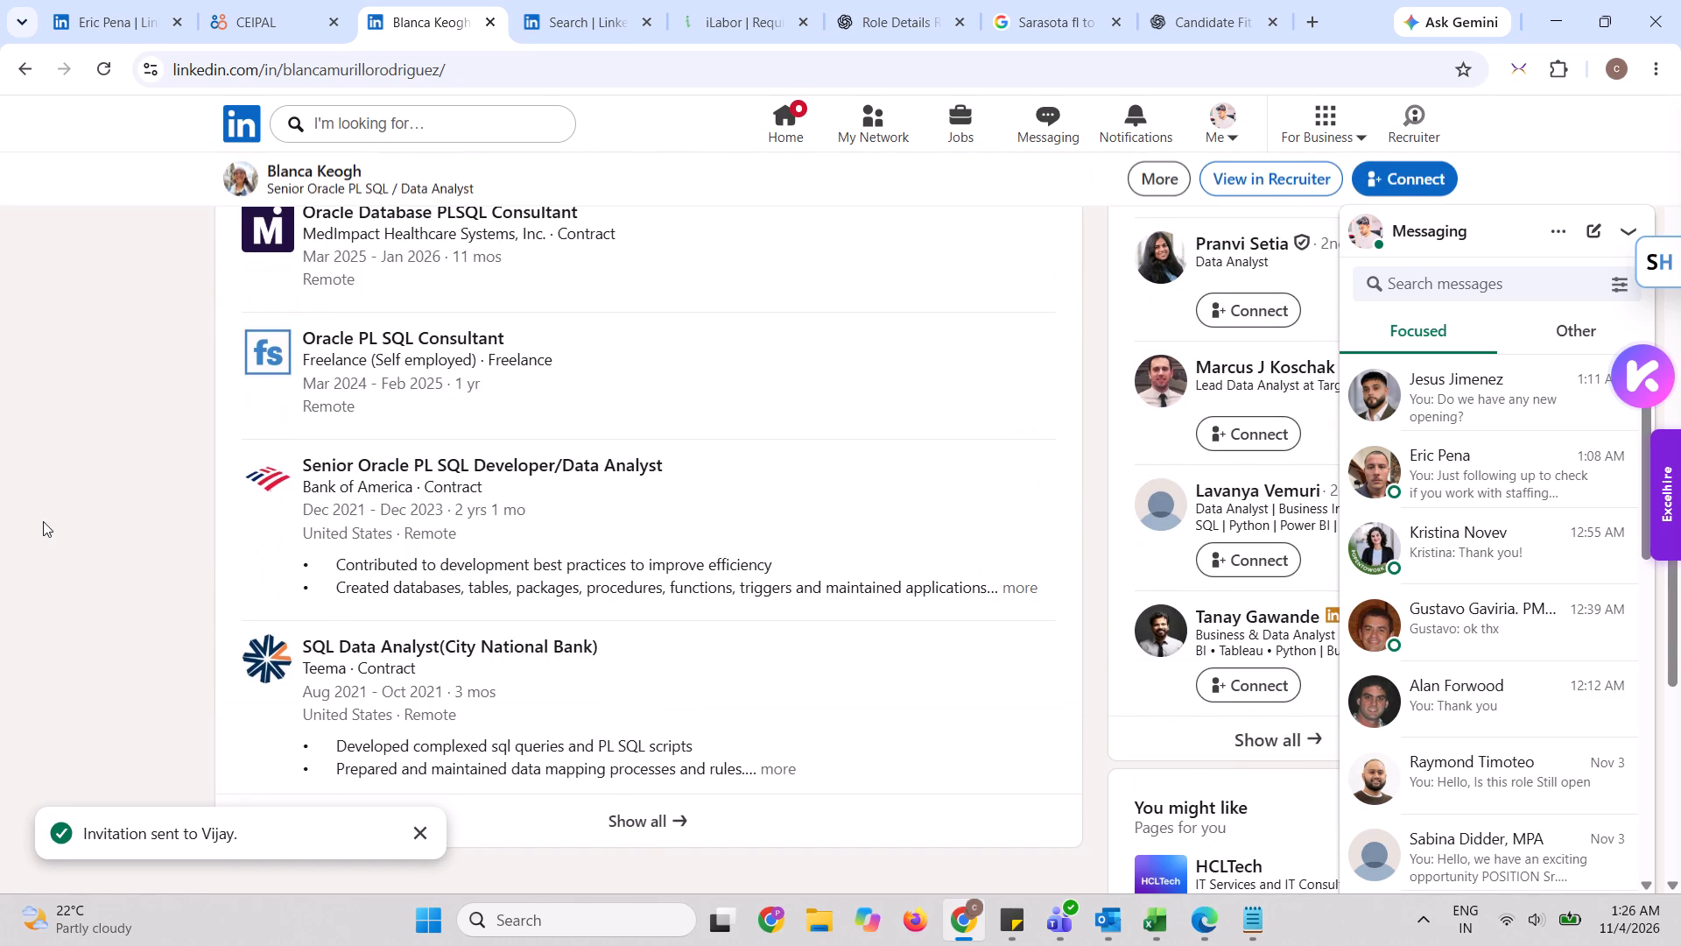
pyautogui.hscroll(-3, 43, 521)
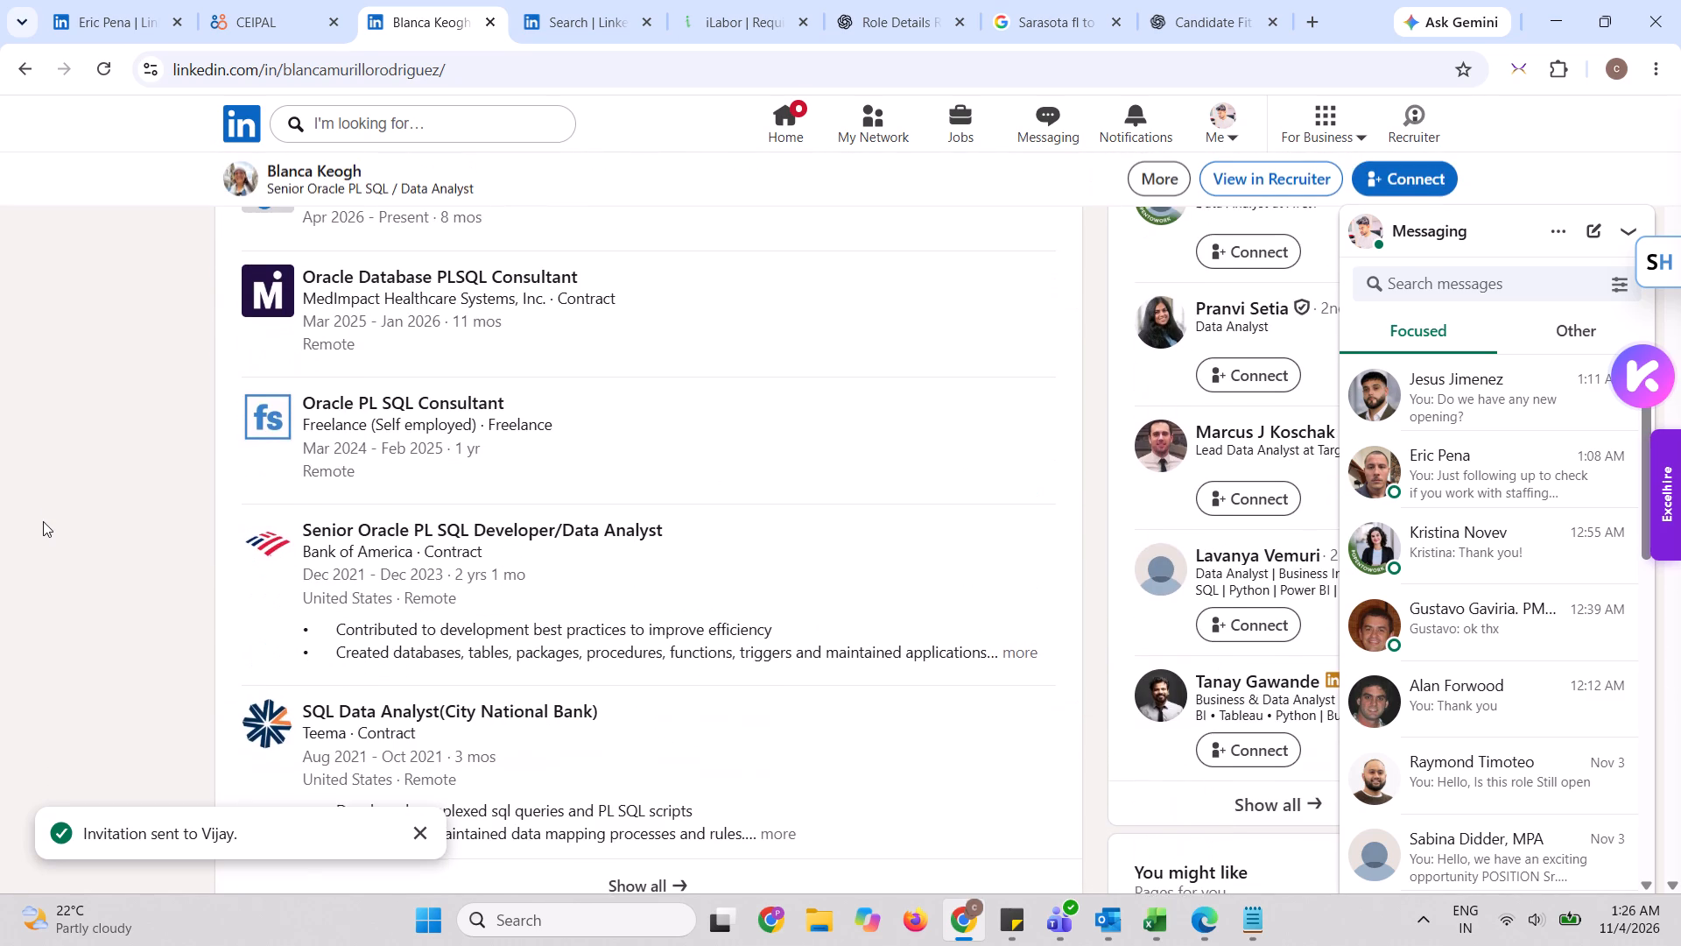
pyautogui.hscroll(-1, 43, 521)
pyautogui.scroll(2, 43, 521)
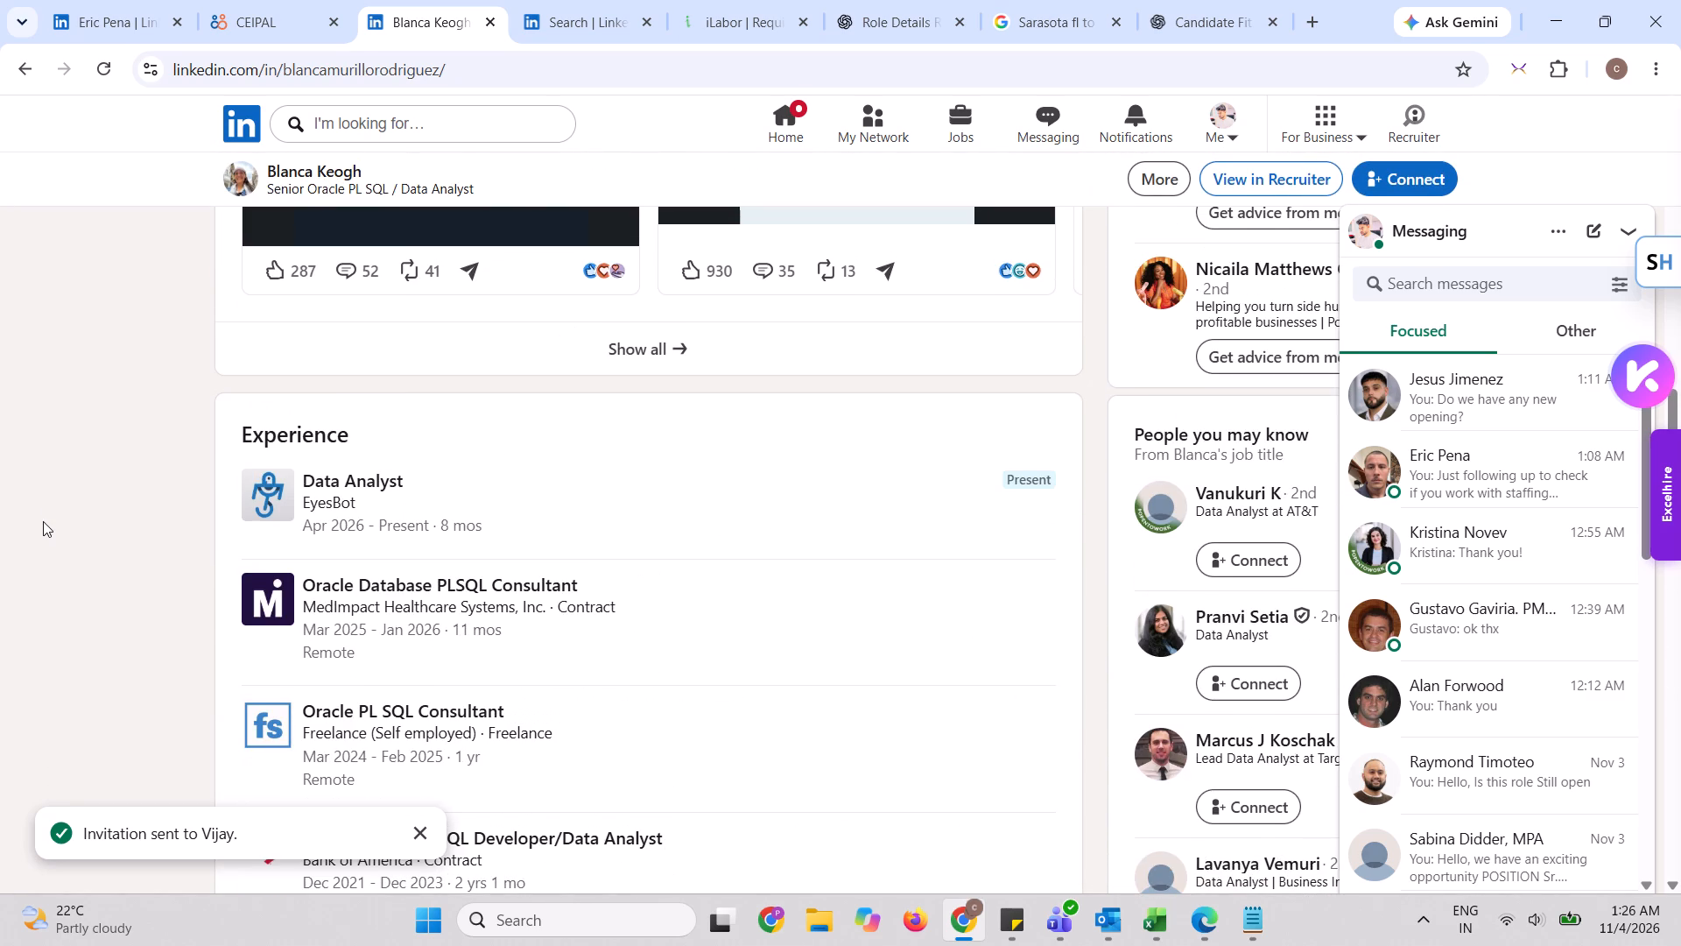
# Return to the Oracle PLSQL Developer's resume in CEIPAL, copy the candidate's email address and close the profile.
pyautogui.scroll(9, 43, 521)
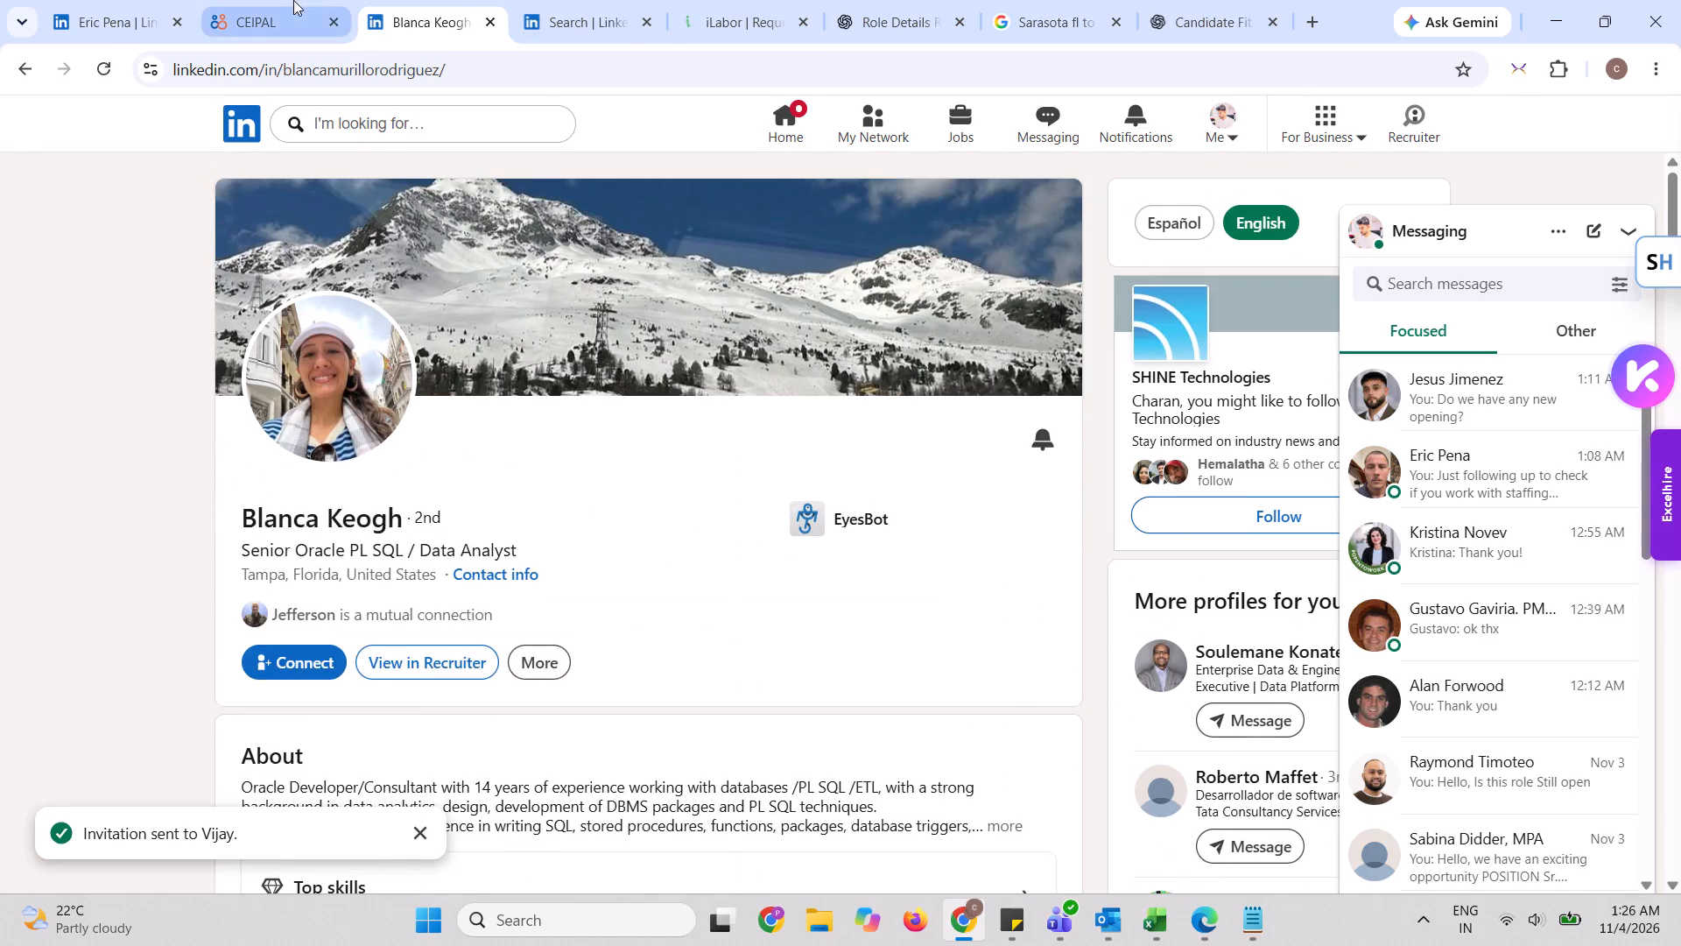
pyautogui.click(293, 4)
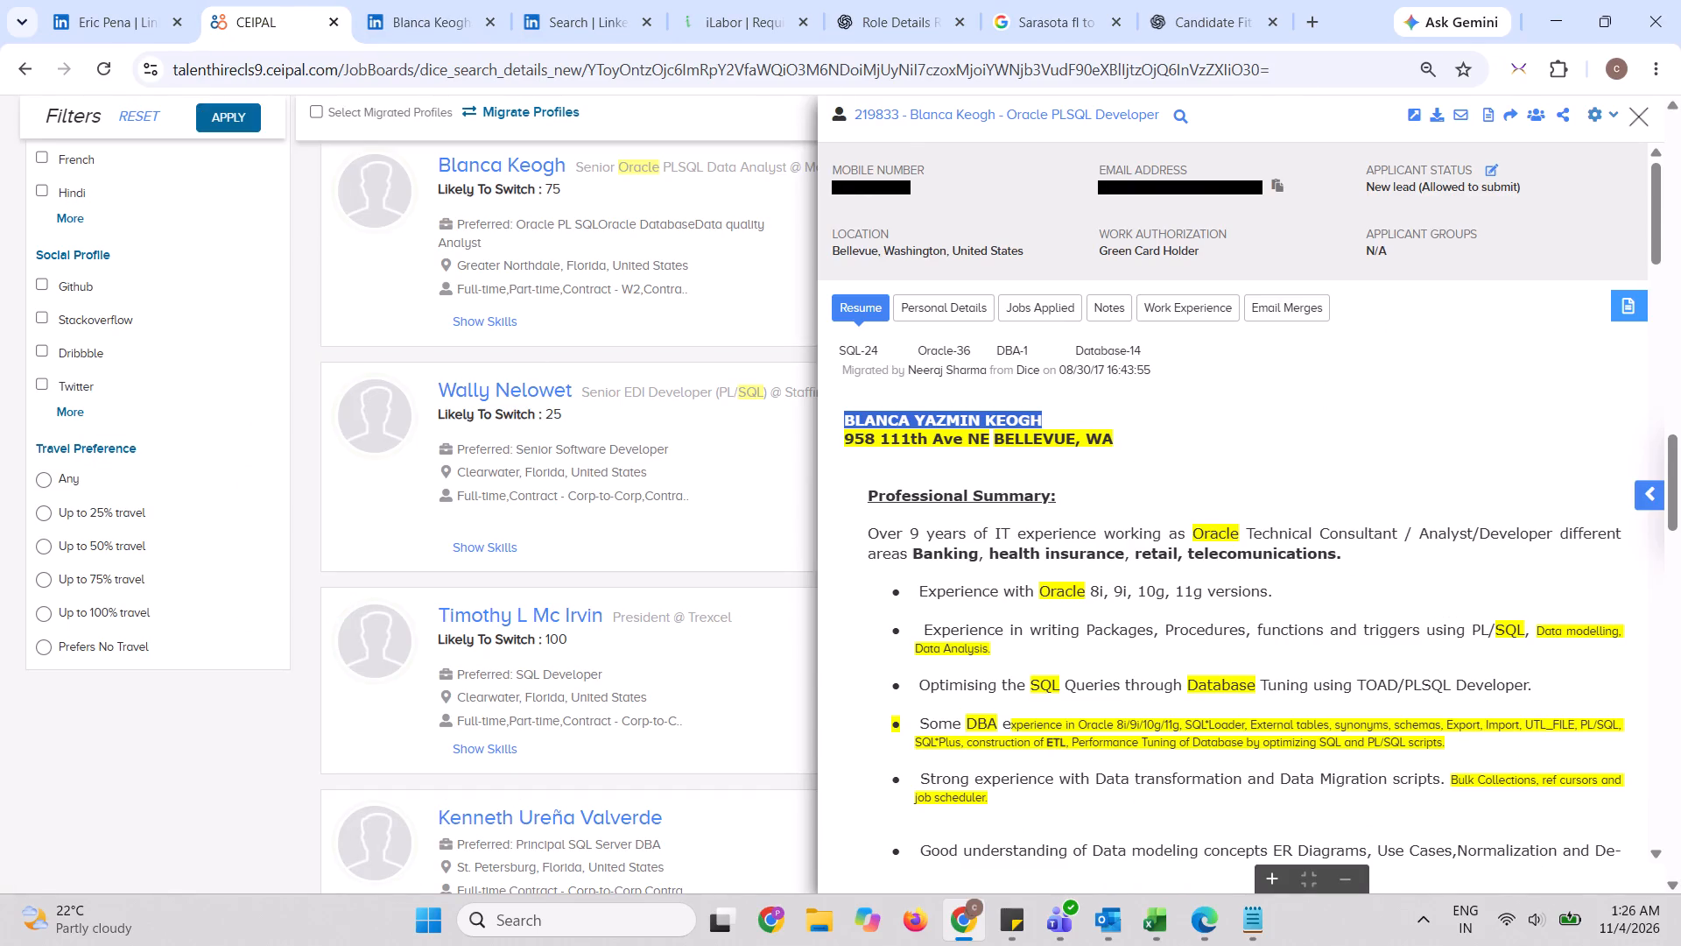
pyautogui.scroll(-4, 1119, 634)
pyautogui.scroll(4, 1119, 634)
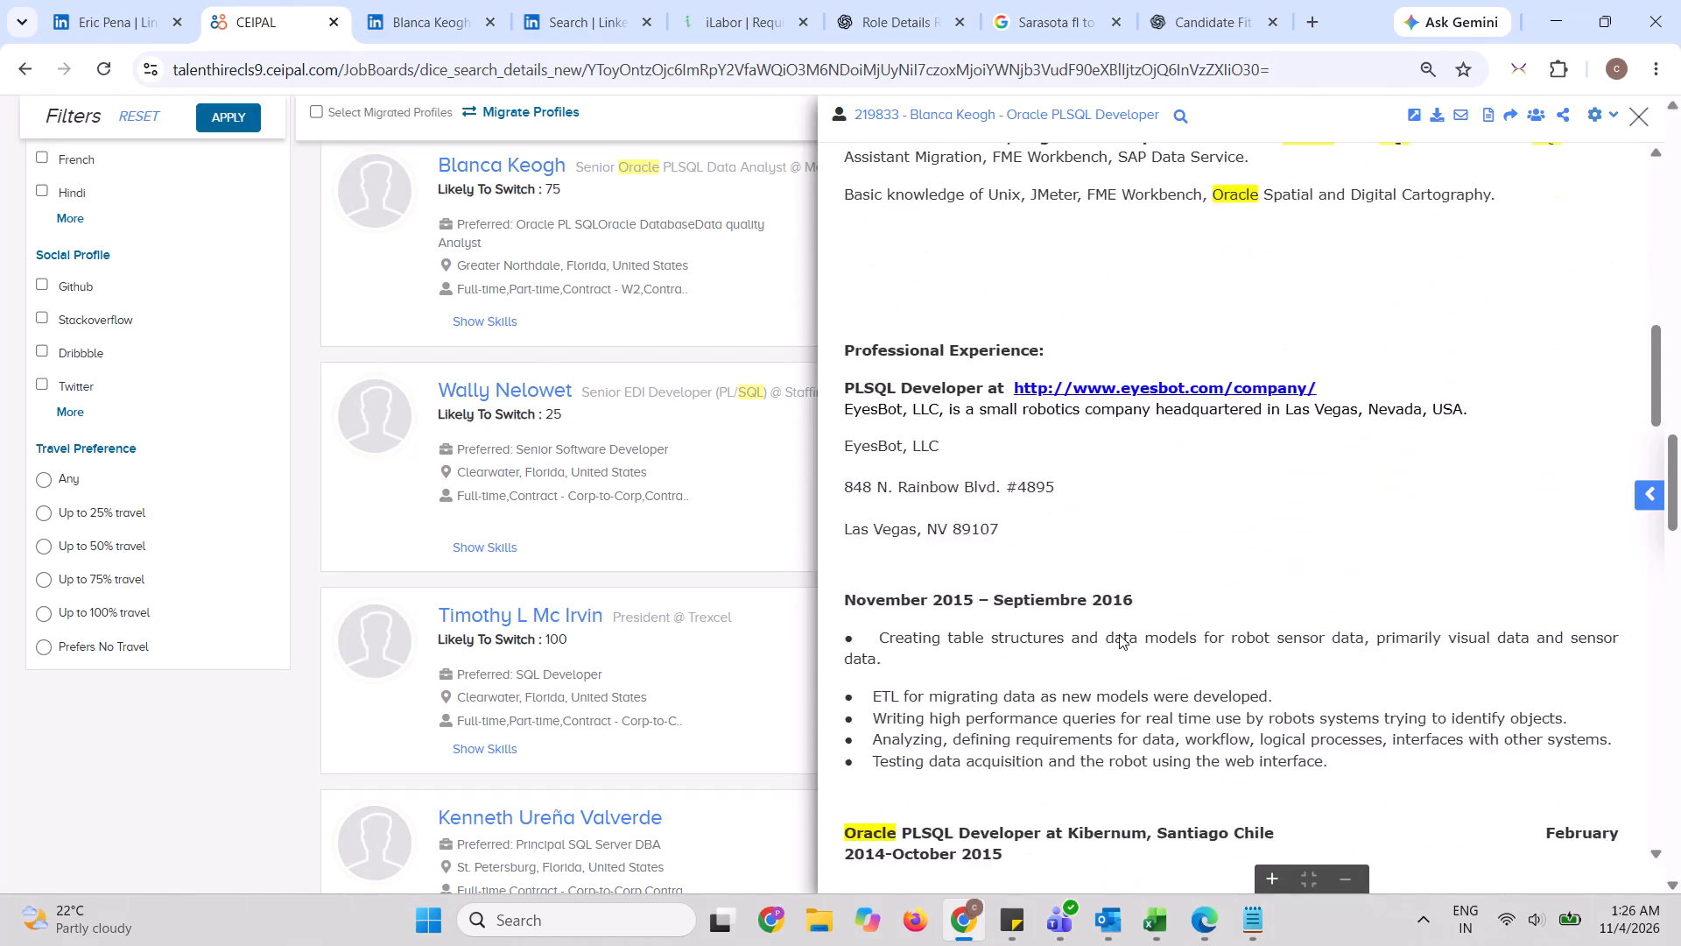
pyautogui.scroll(4, 1119, 634)
pyautogui.click(1276, 183)
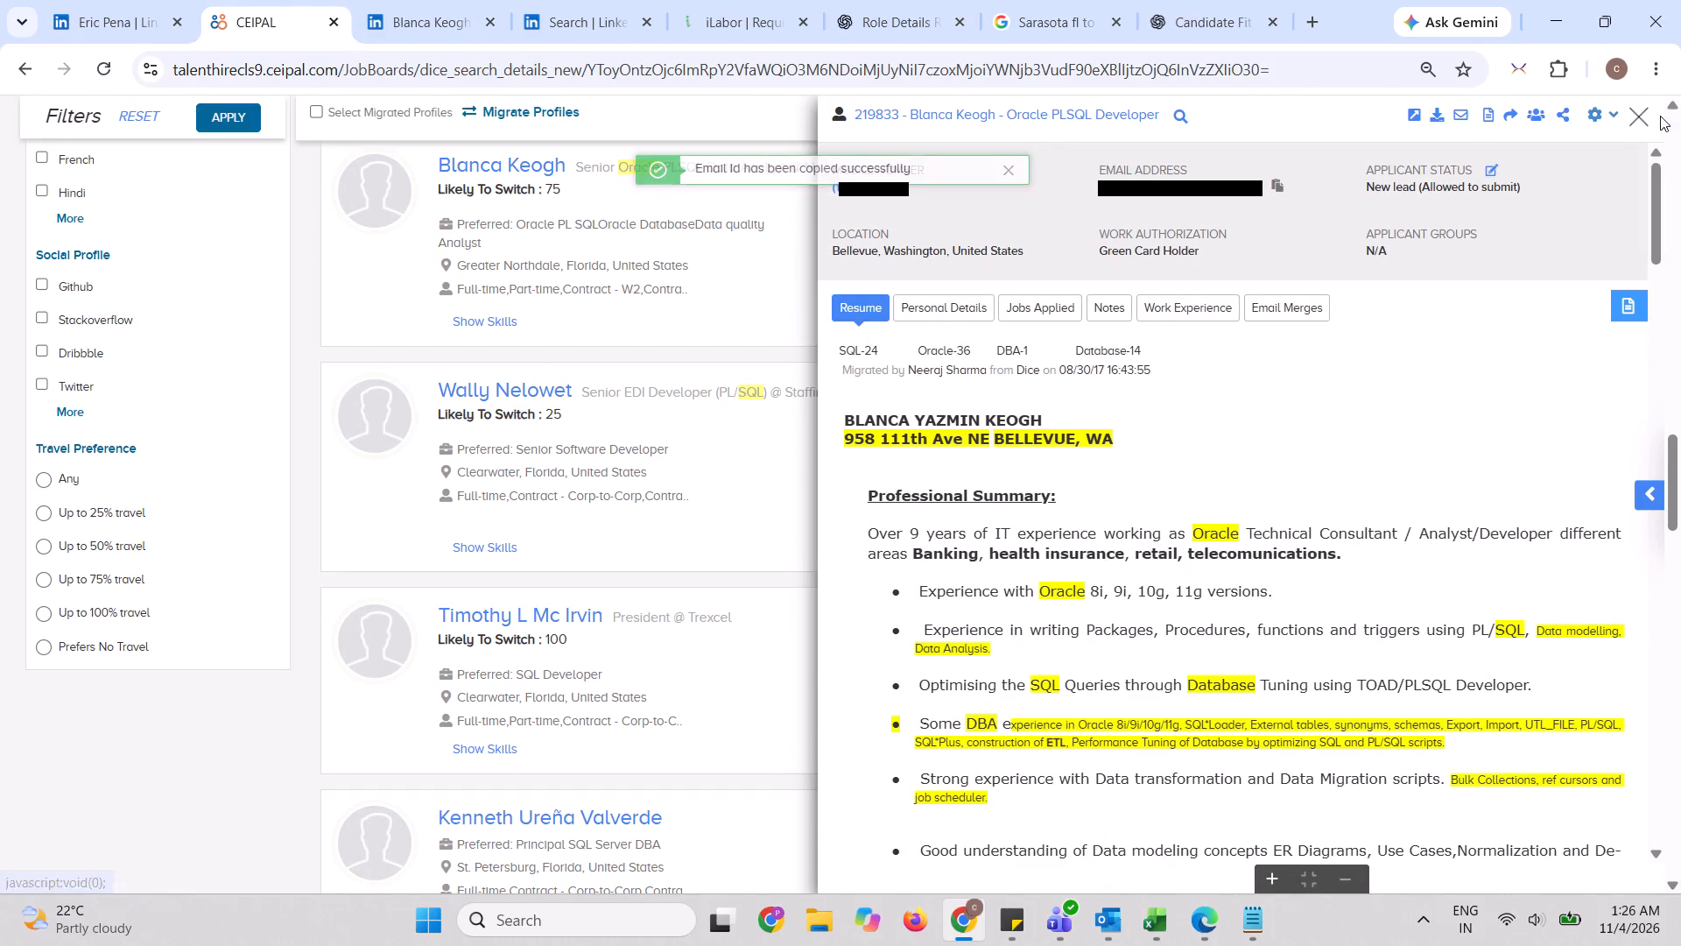
pyautogui.click(1644, 117)
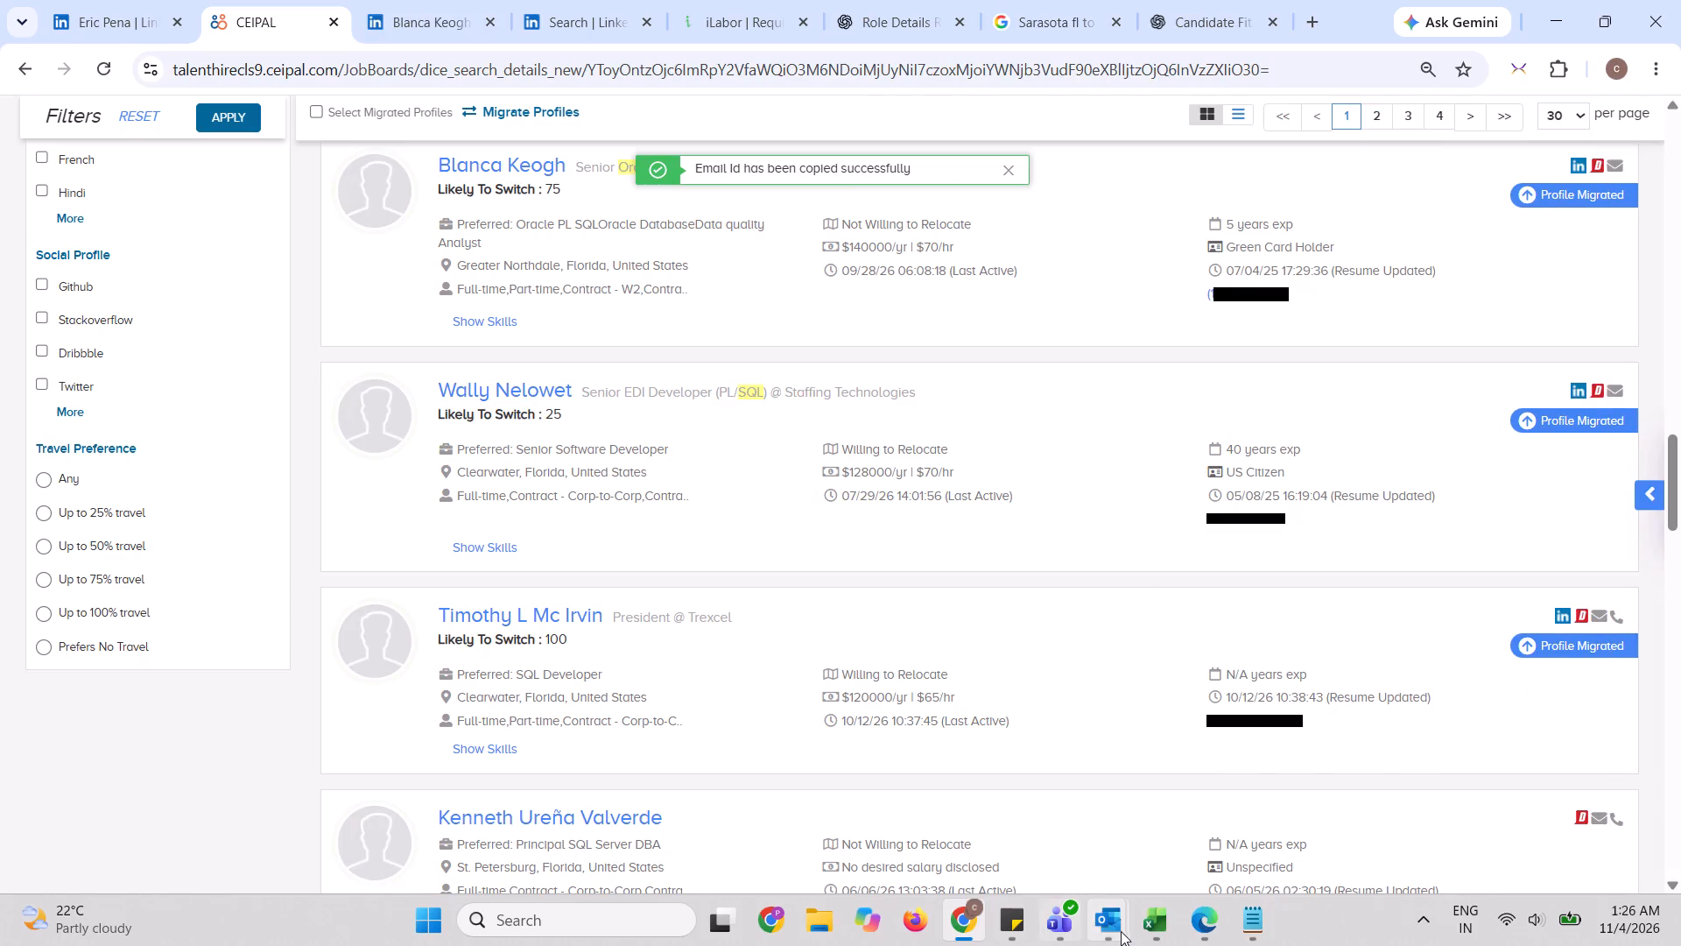
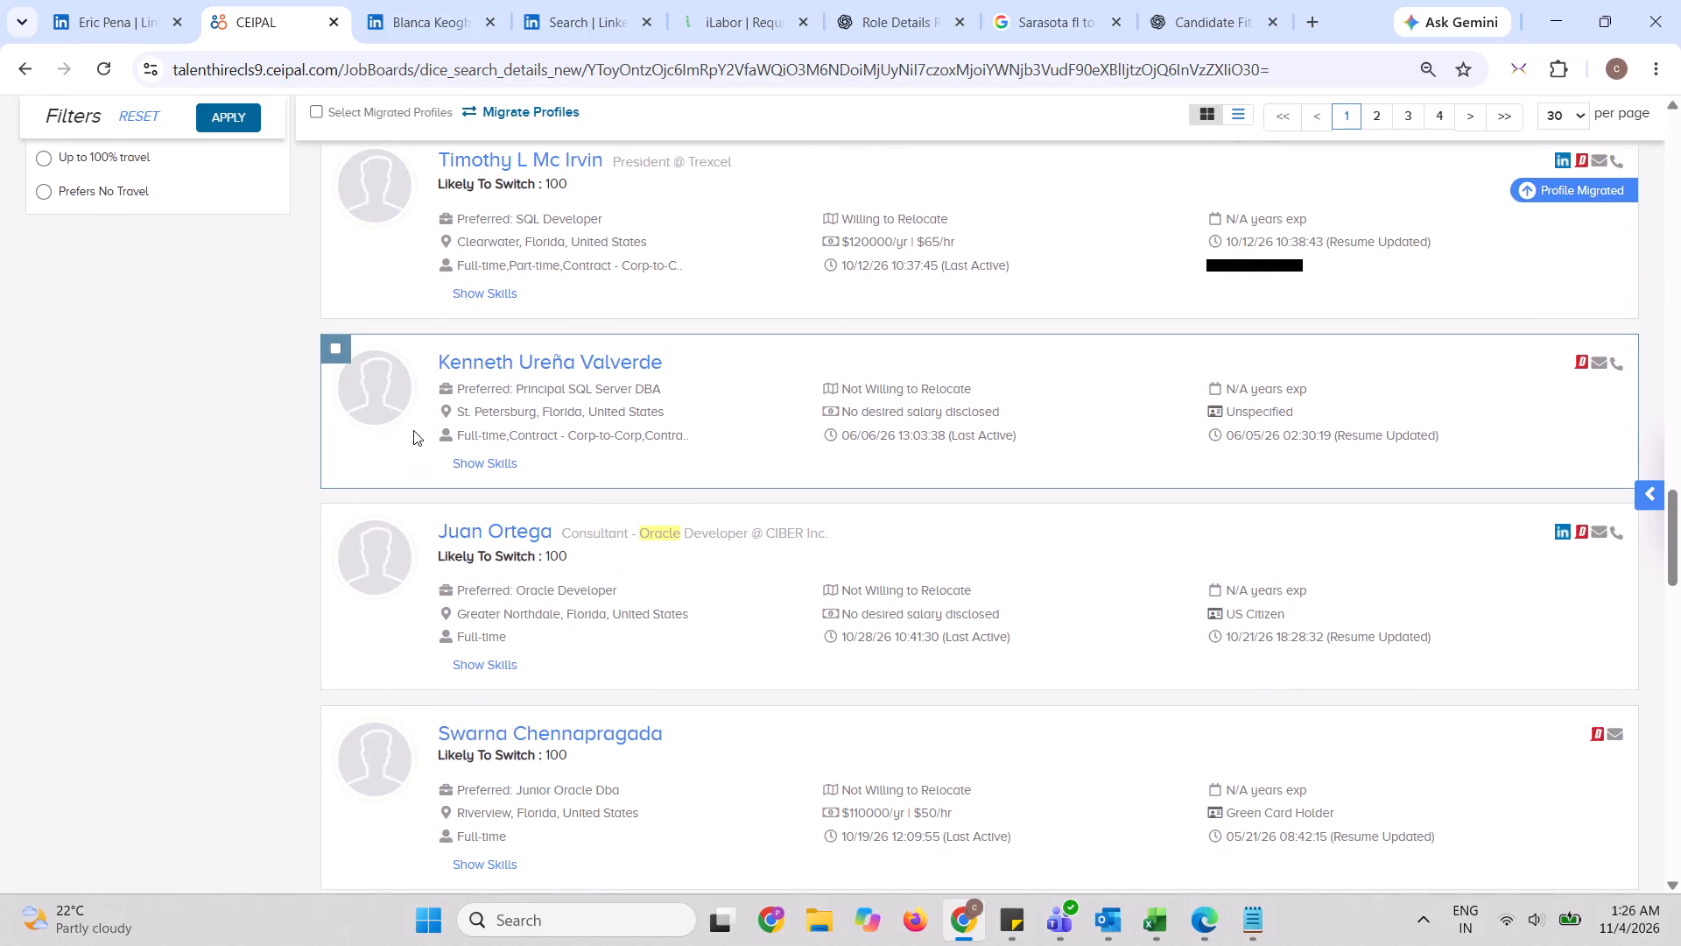
pyautogui.scroll(-1, 417, 366)
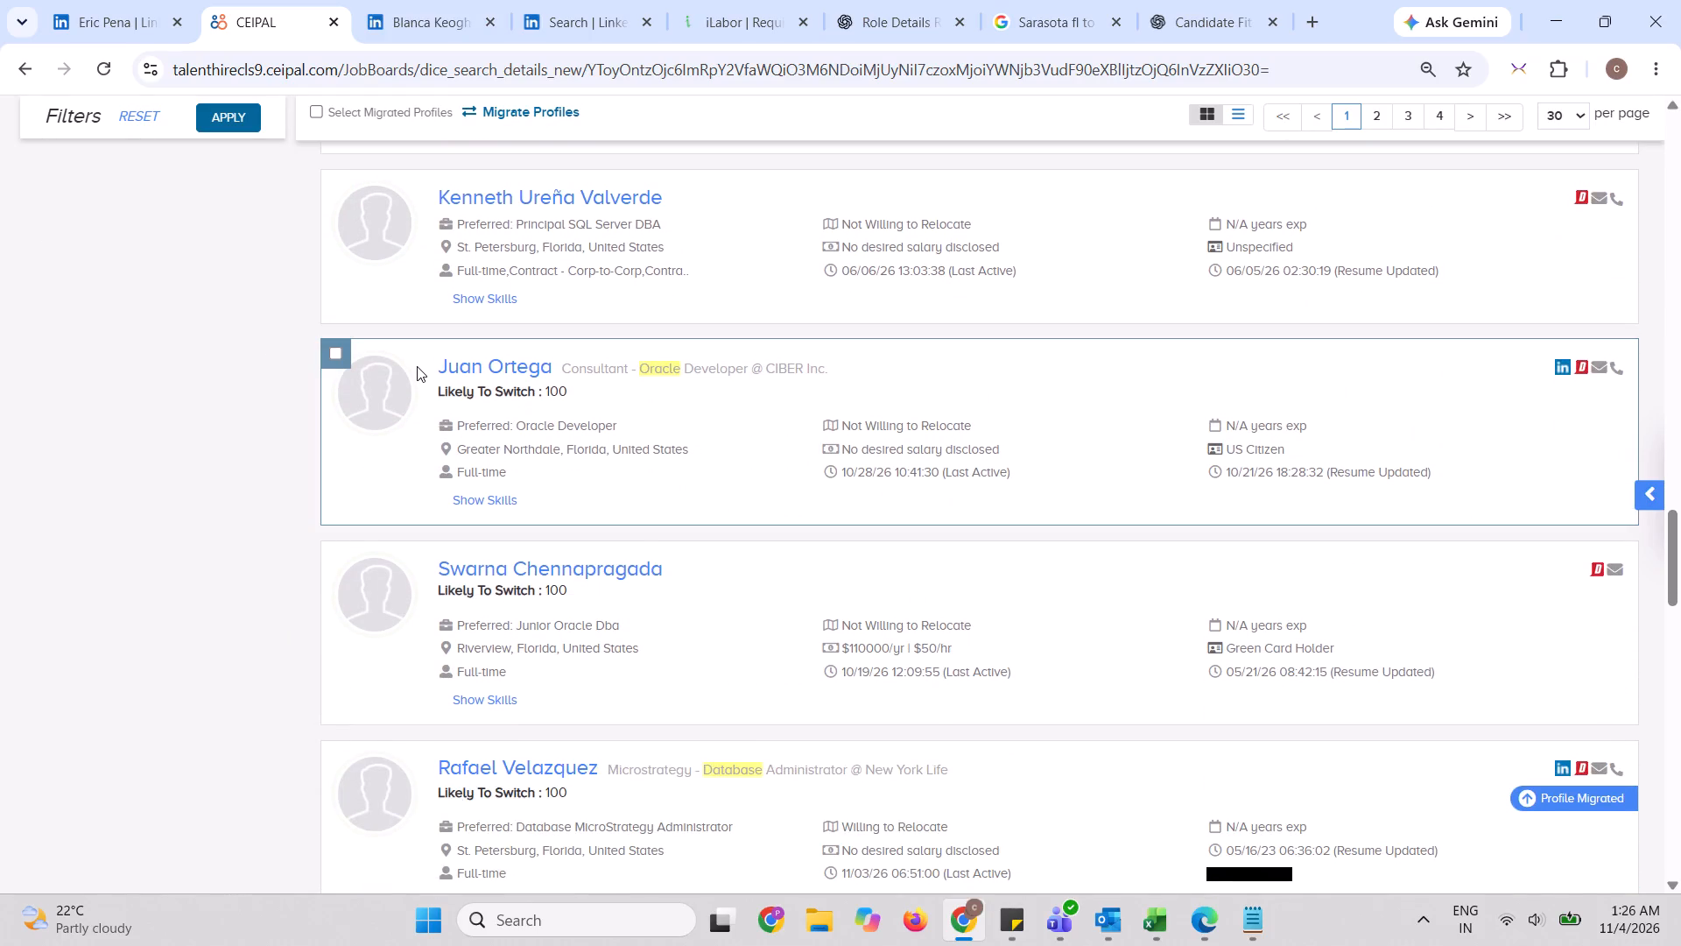
pyautogui.moveTo(417, 366); pyautogui.dragTo(555, 373)
pyautogui.hotkey('ctrl', 'c')
pyautogui.click(372, 0)
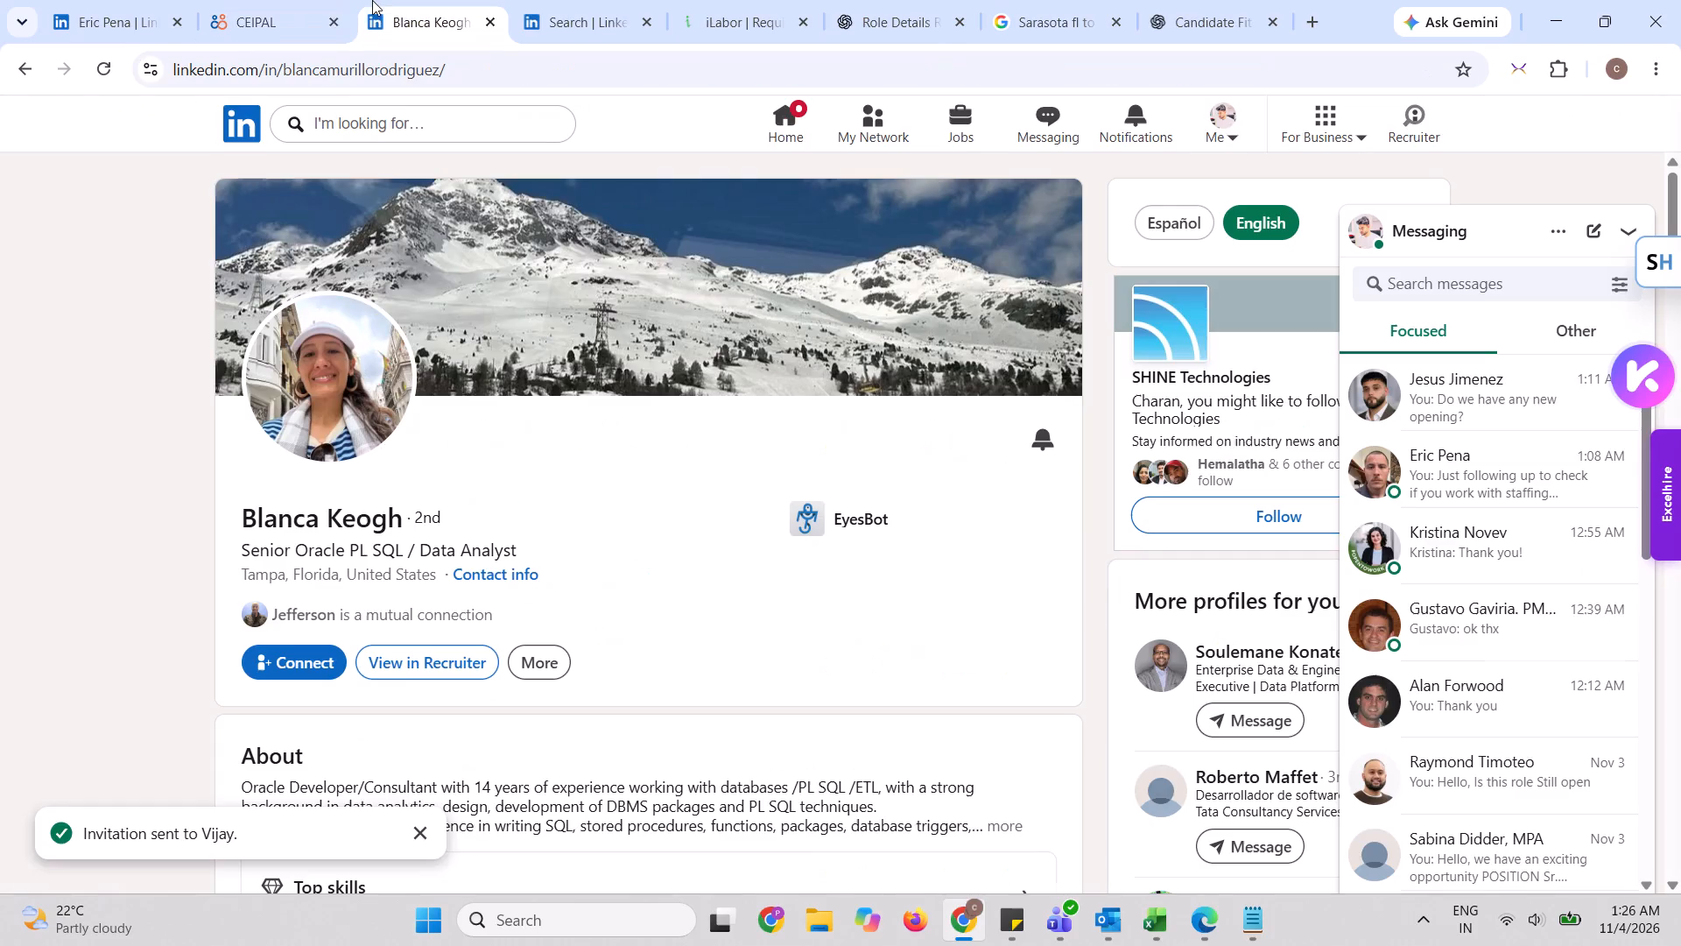
pyautogui.click(387, 116)
pyautogui.hotkey('ctrl', 'v')
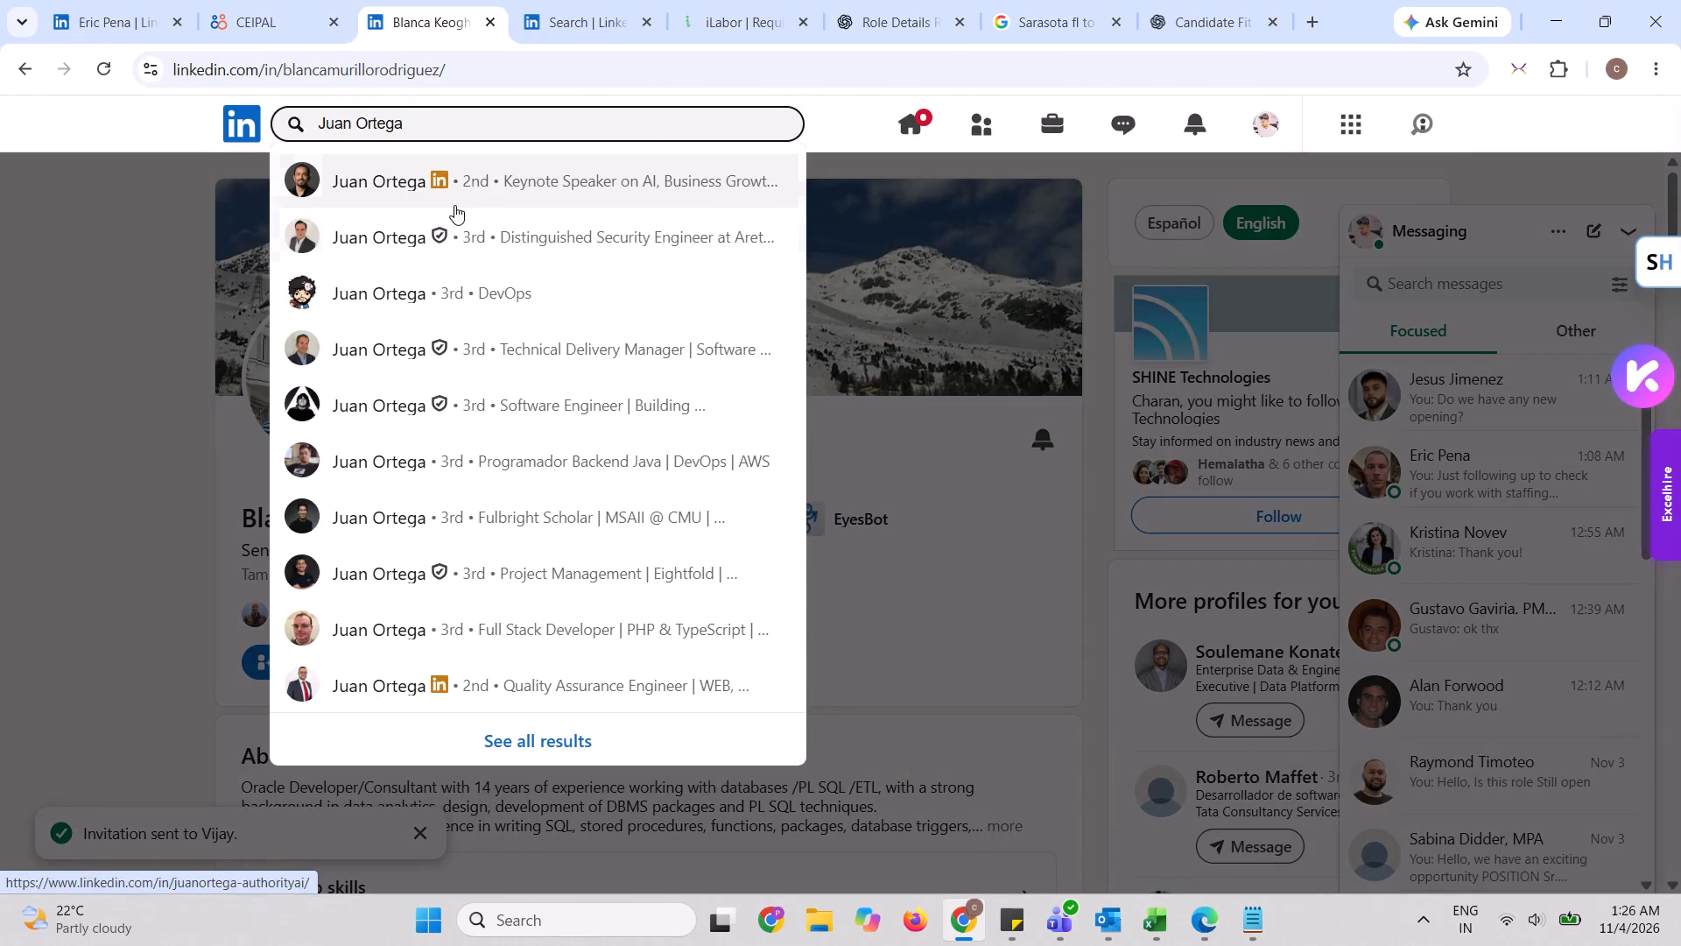
pyautogui.click(320, 0)
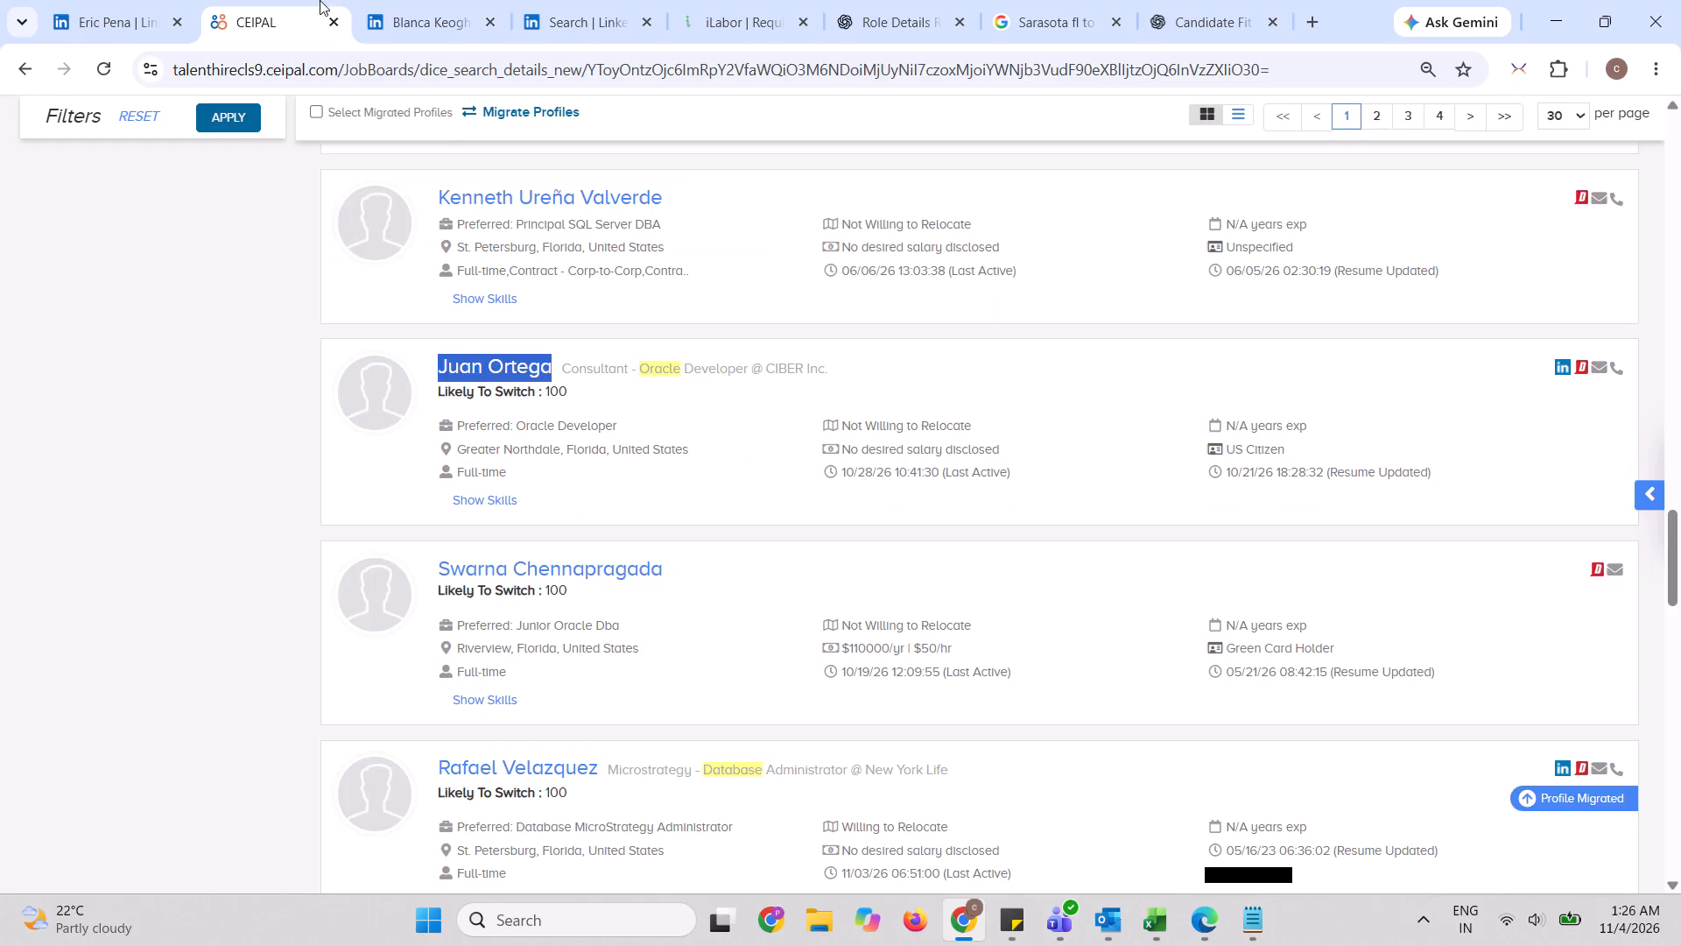
# Look through the next database candidates in the Dice search results, following the Oracle Developer from Greater Northdale, Florida.
pyautogui.scroll(-3, 252, 431)
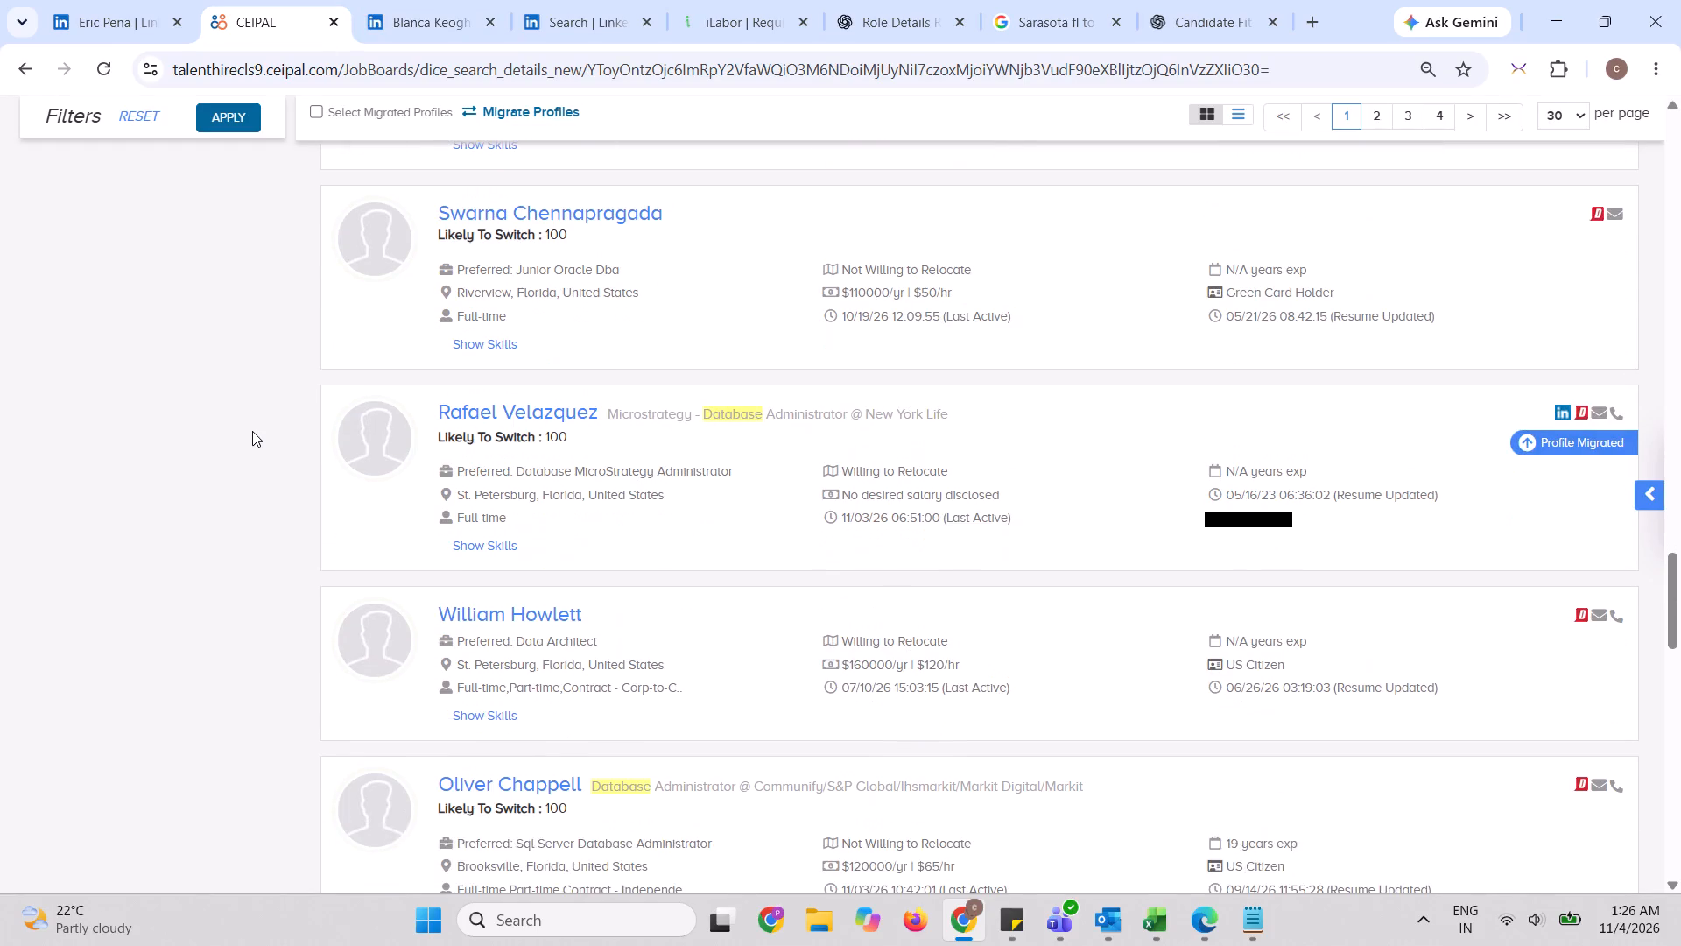
pyautogui.scroll(-1, 252, 431)
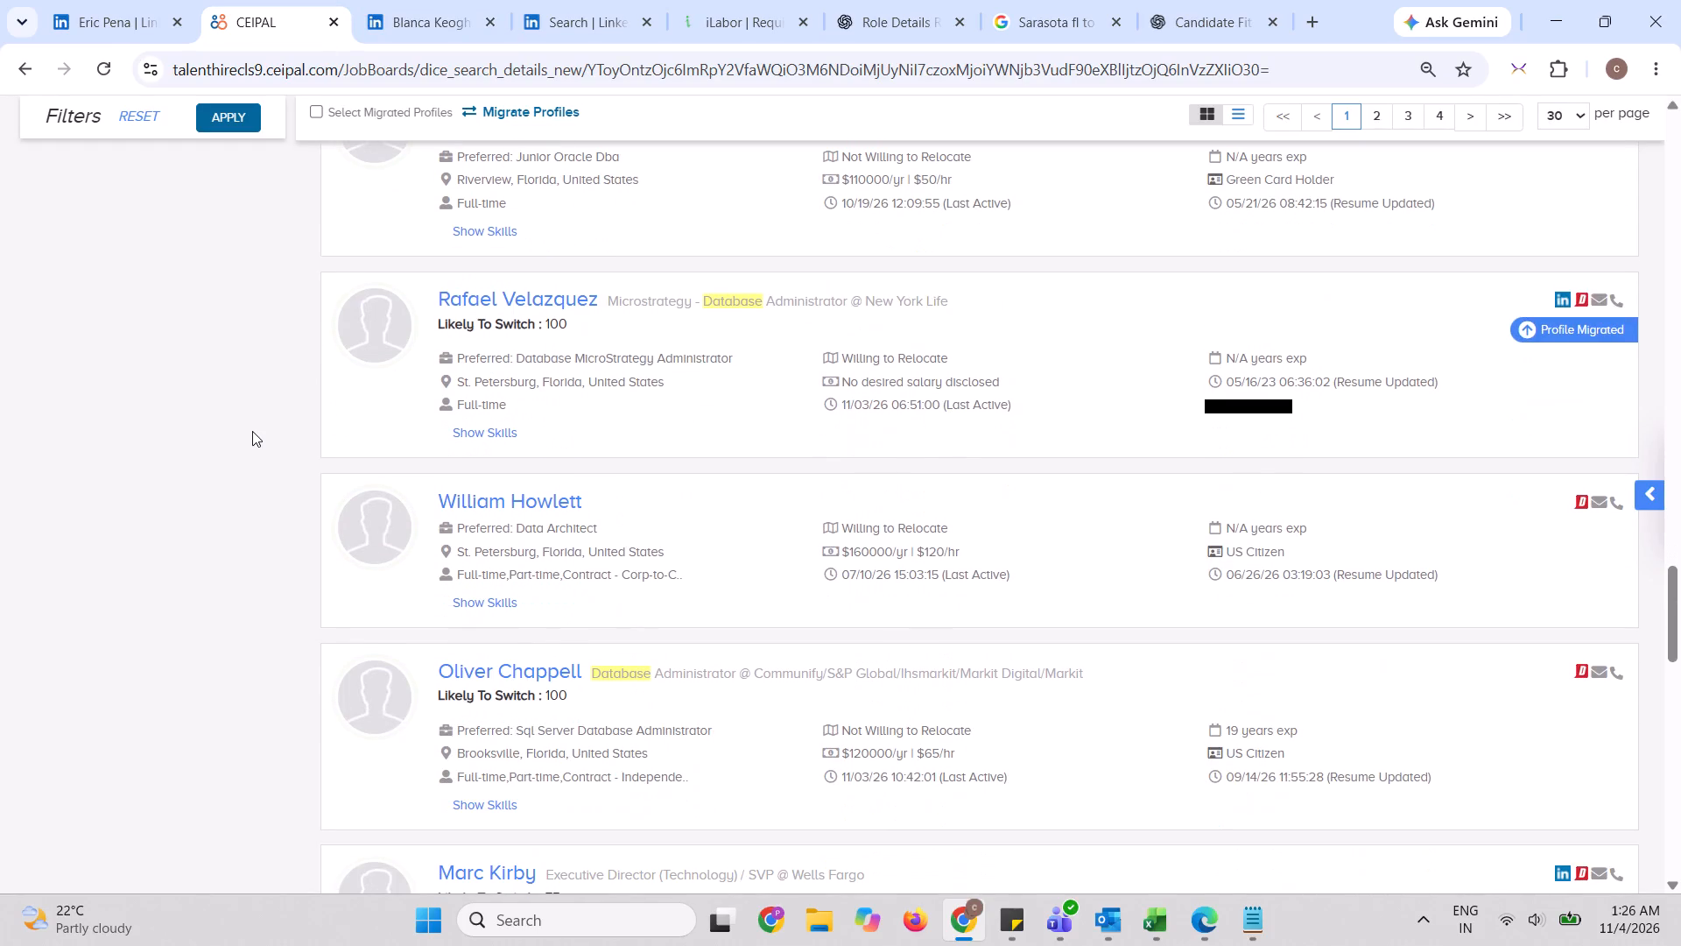
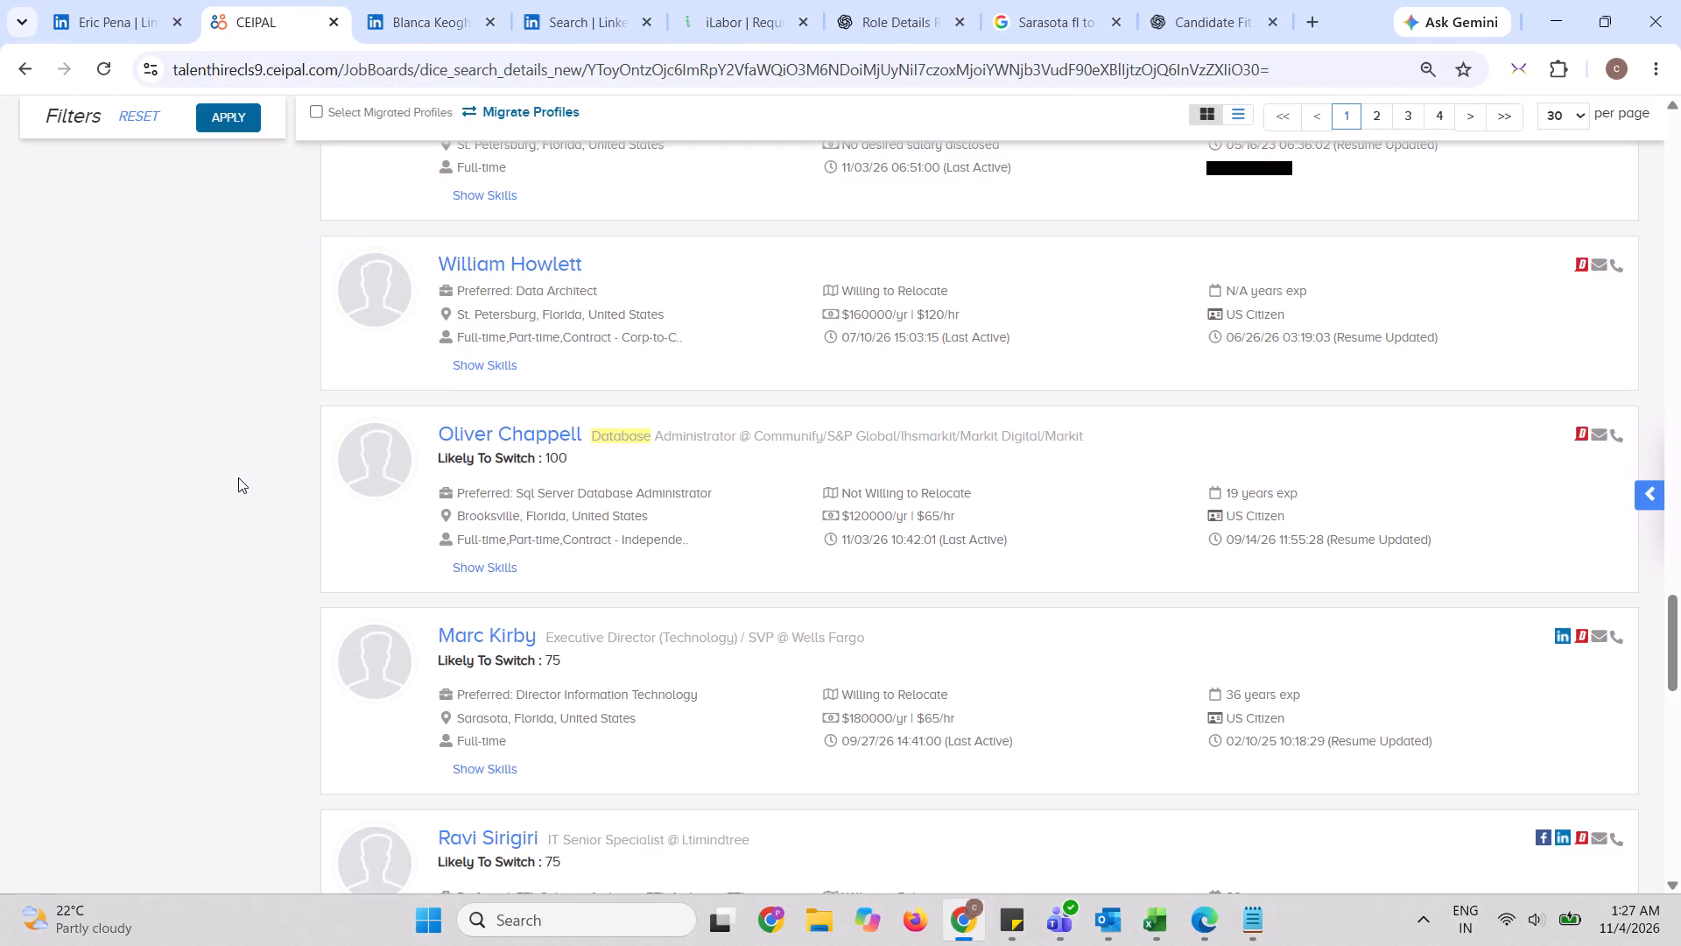
# Review the next candidates in the Dice search results, from the Brooksville SQL Server Database Administrator to the Clearwater Senior DBA/Architect.
pyautogui.scroll(-2, 238, 477)
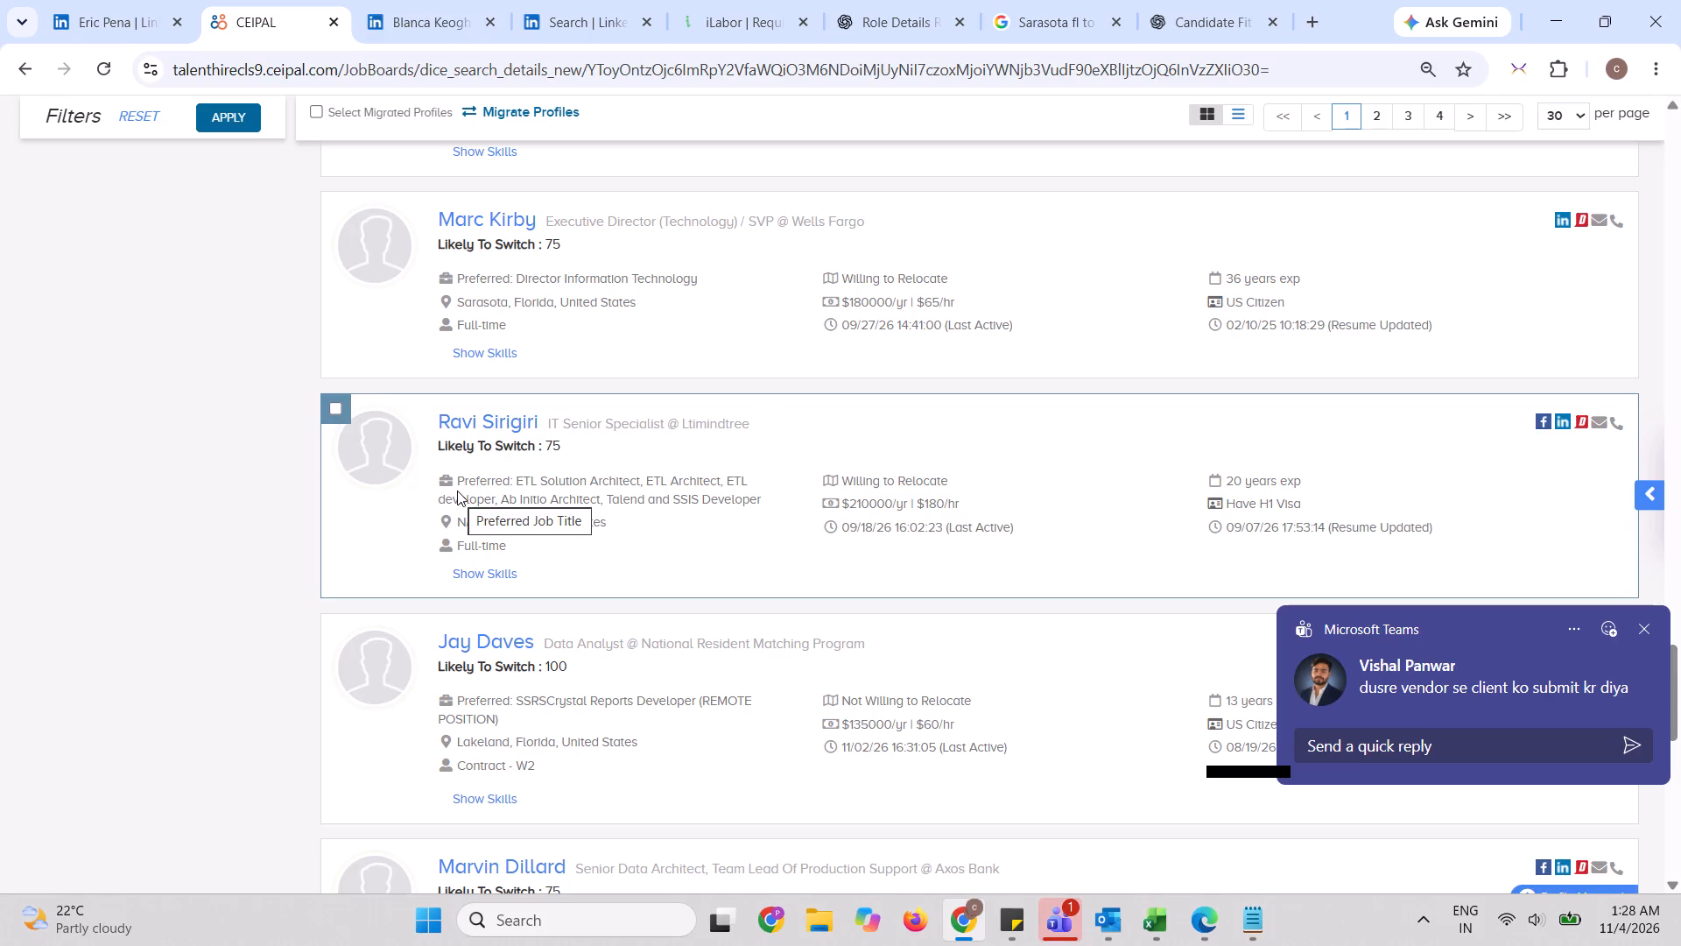
pyautogui.click(195, 561)
pyautogui.scroll(-1, 195, 561)
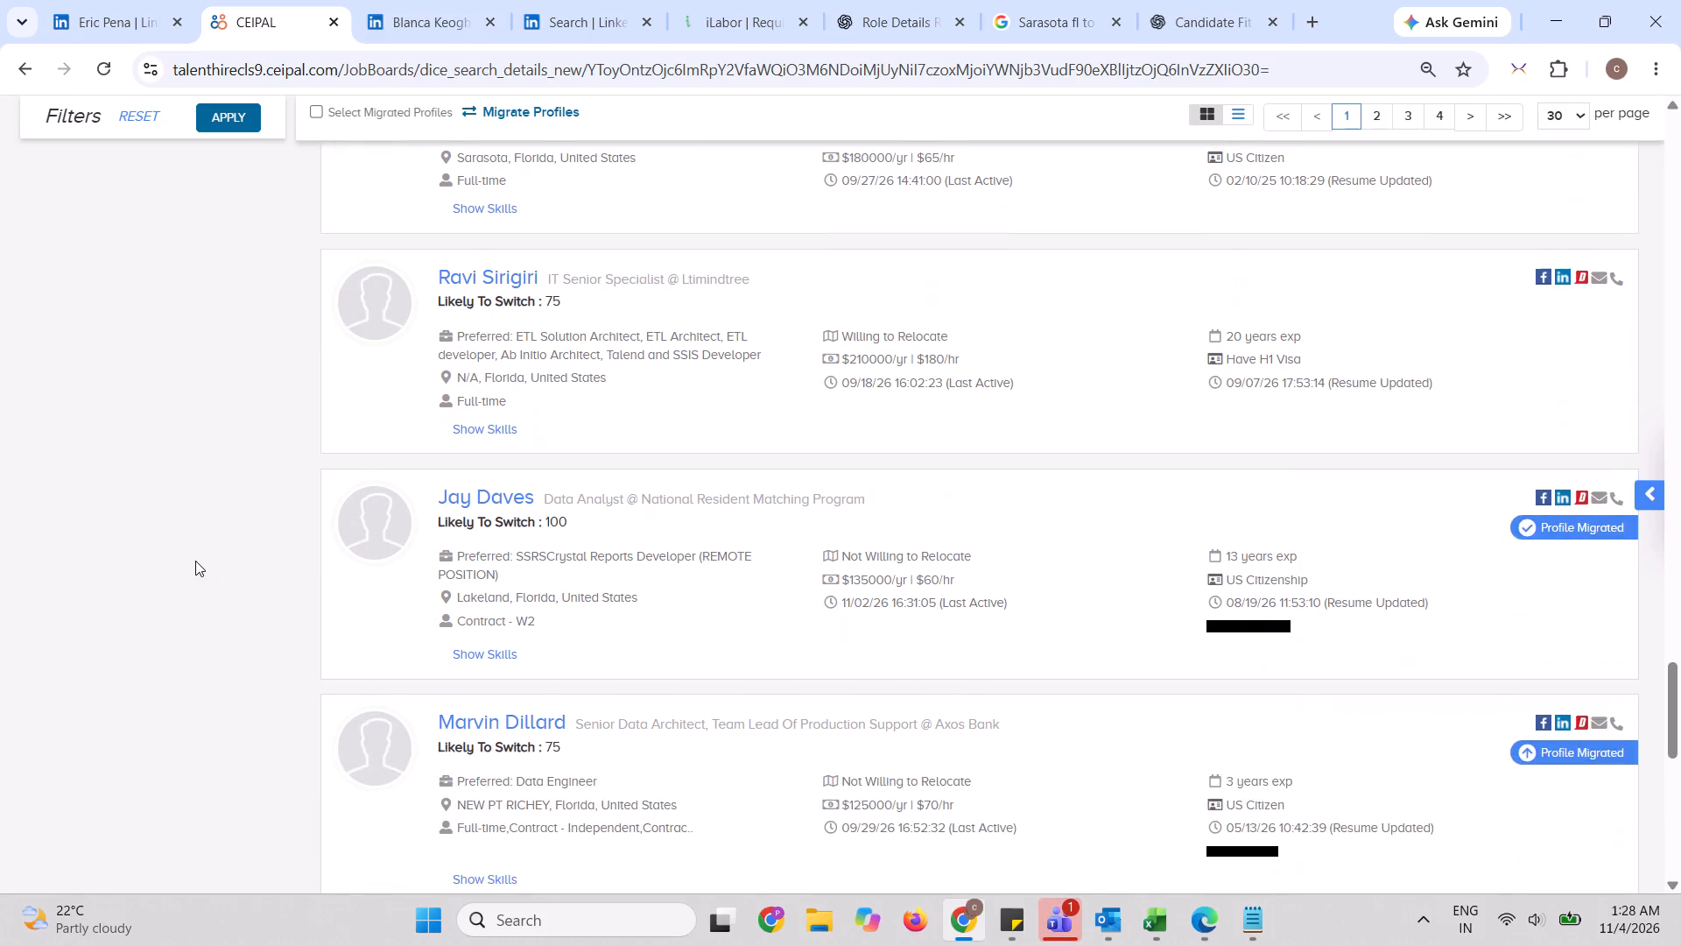
pyautogui.scroll(-2, 195, 561)
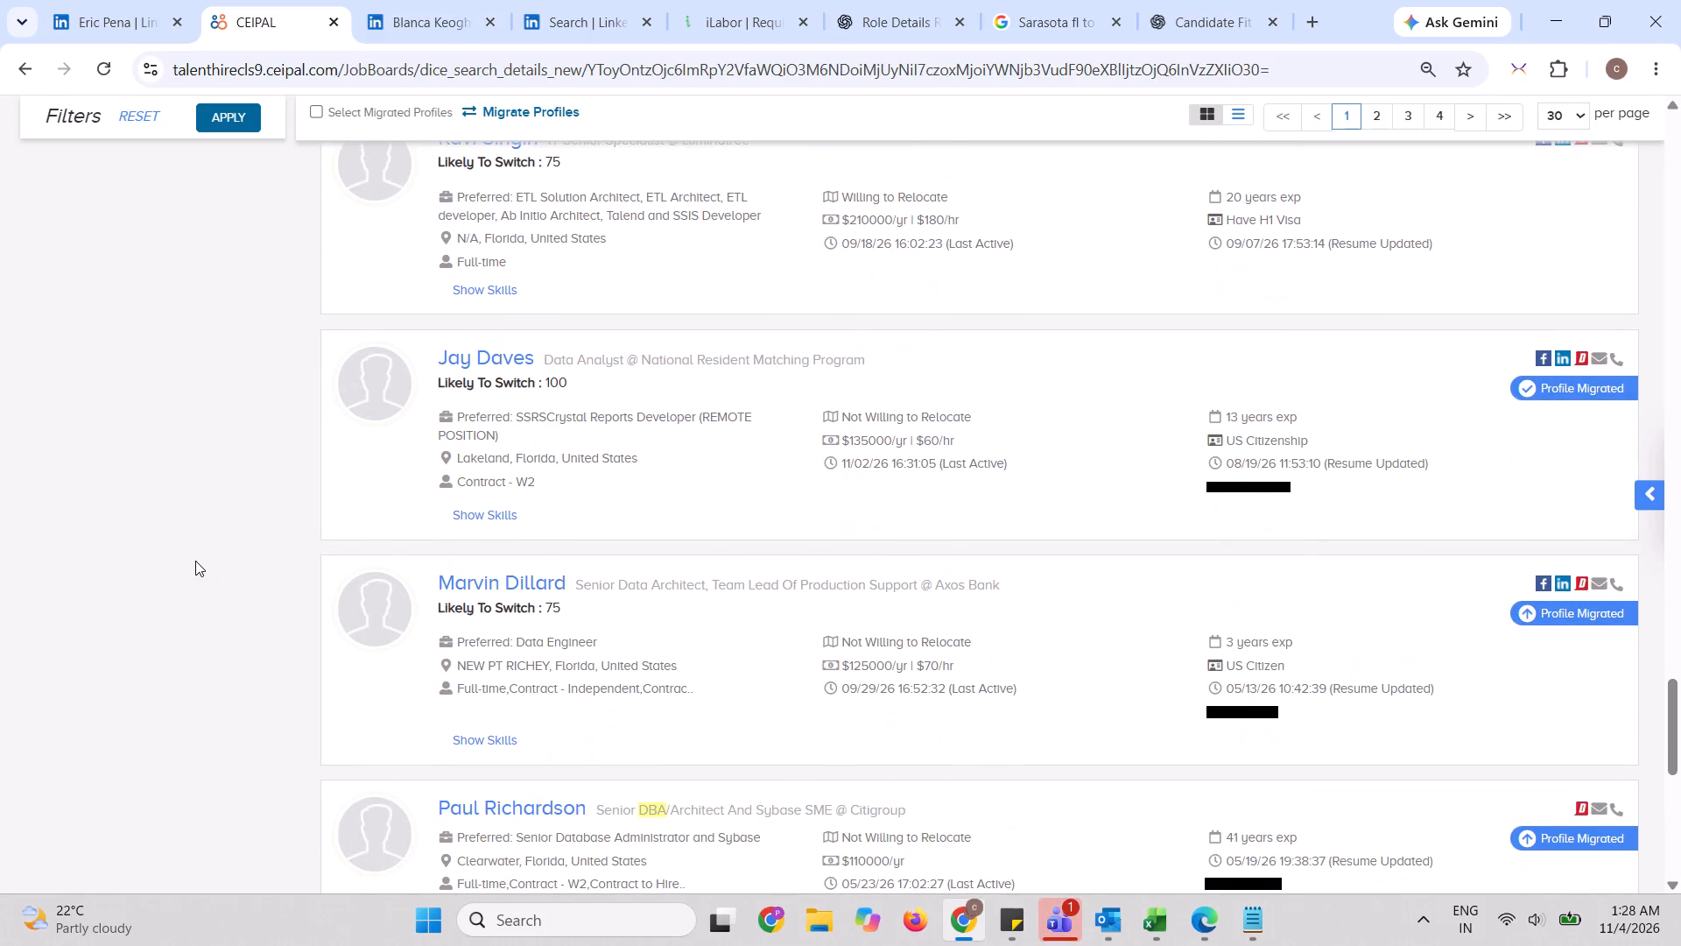
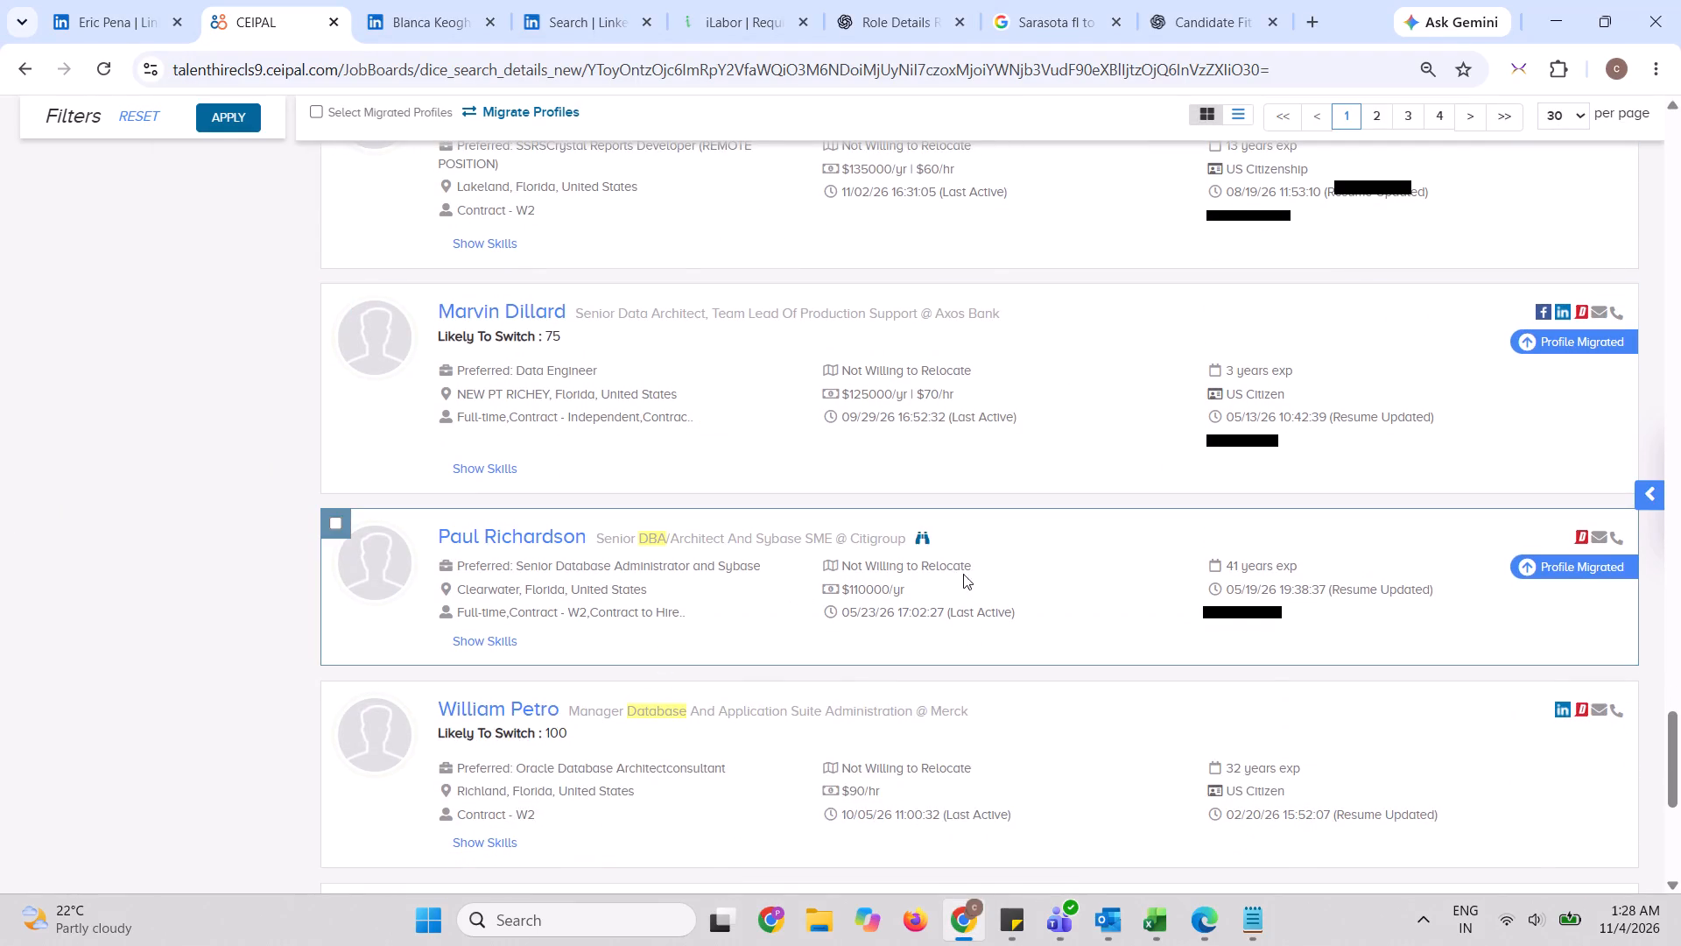
# Review the resume of the Clearwater Senior DBA/Architect at Citigroup, copying the candidate's name and reading the skills and work history.
pyautogui.click(917, 538)
pyautogui.scroll(-3, 917, 538)
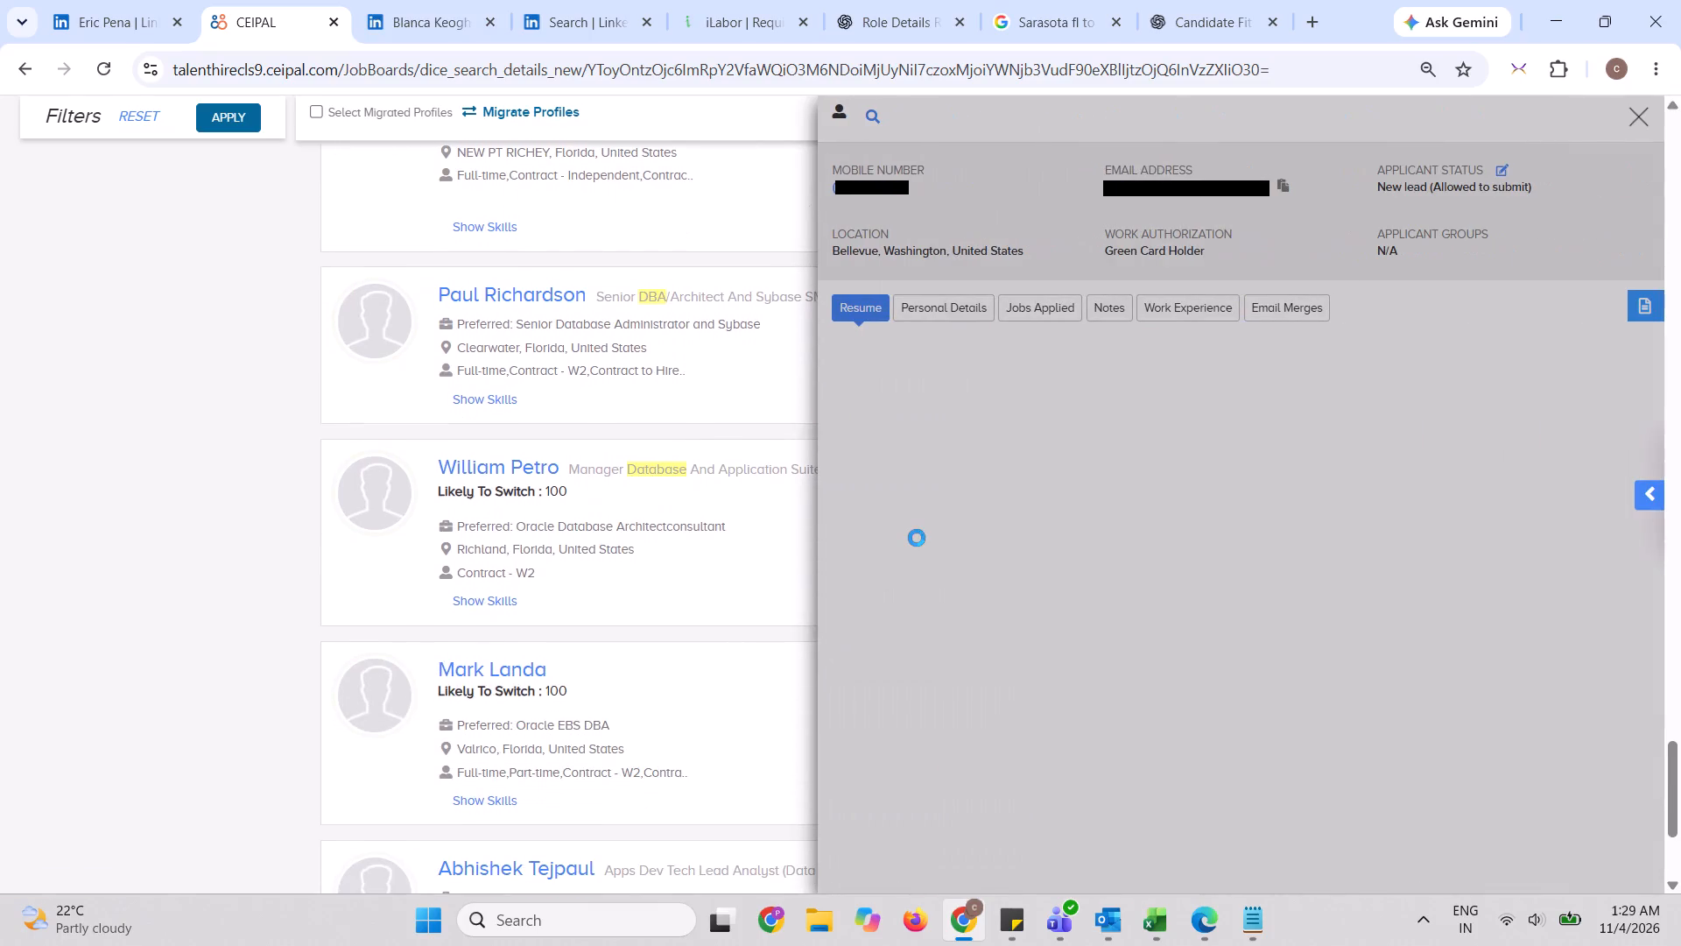
pyautogui.click(1035, 666)
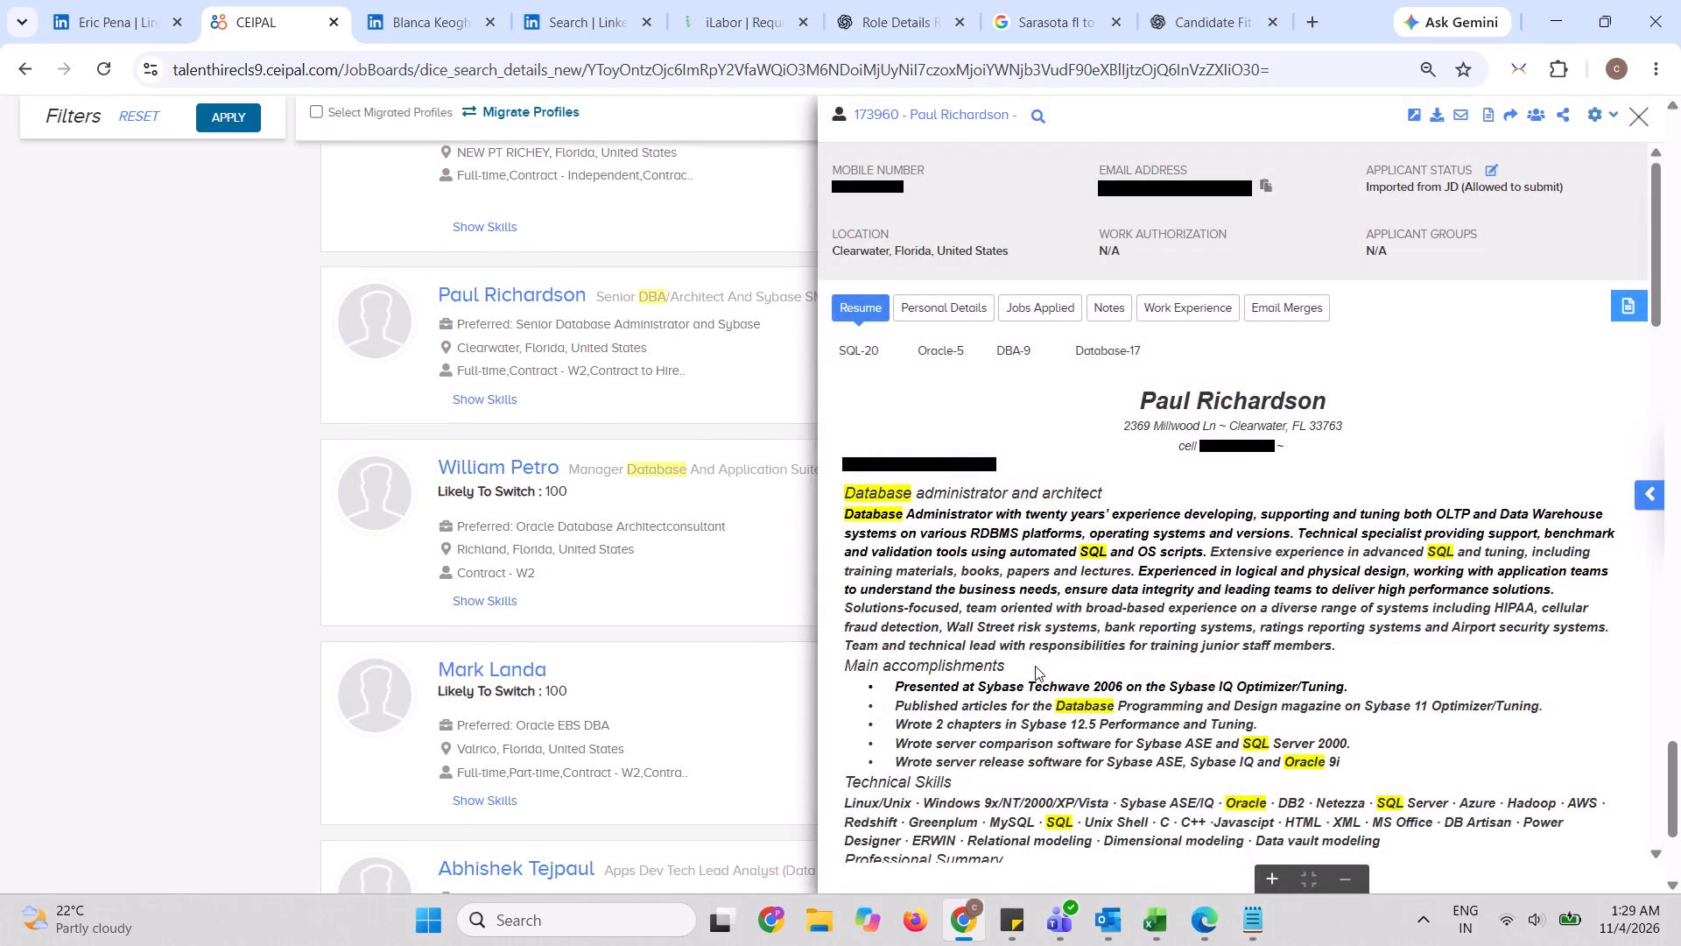
pyautogui.moveTo(1137, 399); pyautogui.dragTo(1369, 395)
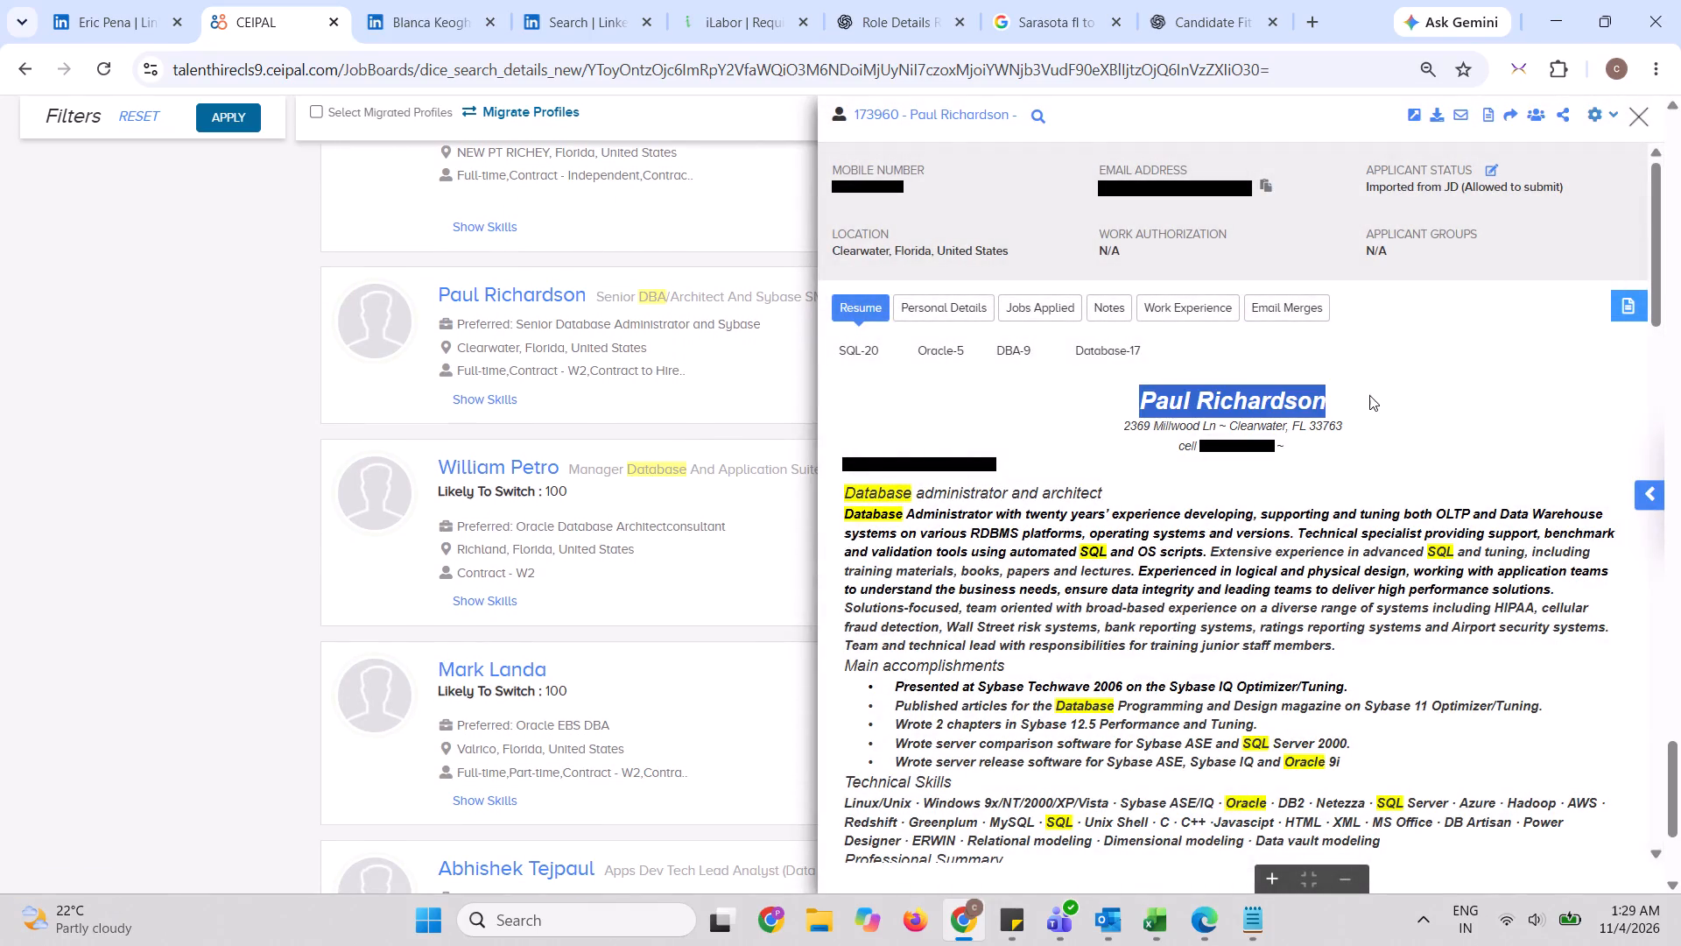
pyautogui.hotkey('ctrl', 'c')
pyautogui.hotkey('ctrl', 'c')
pyautogui.scroll(-3, 1027, 495)
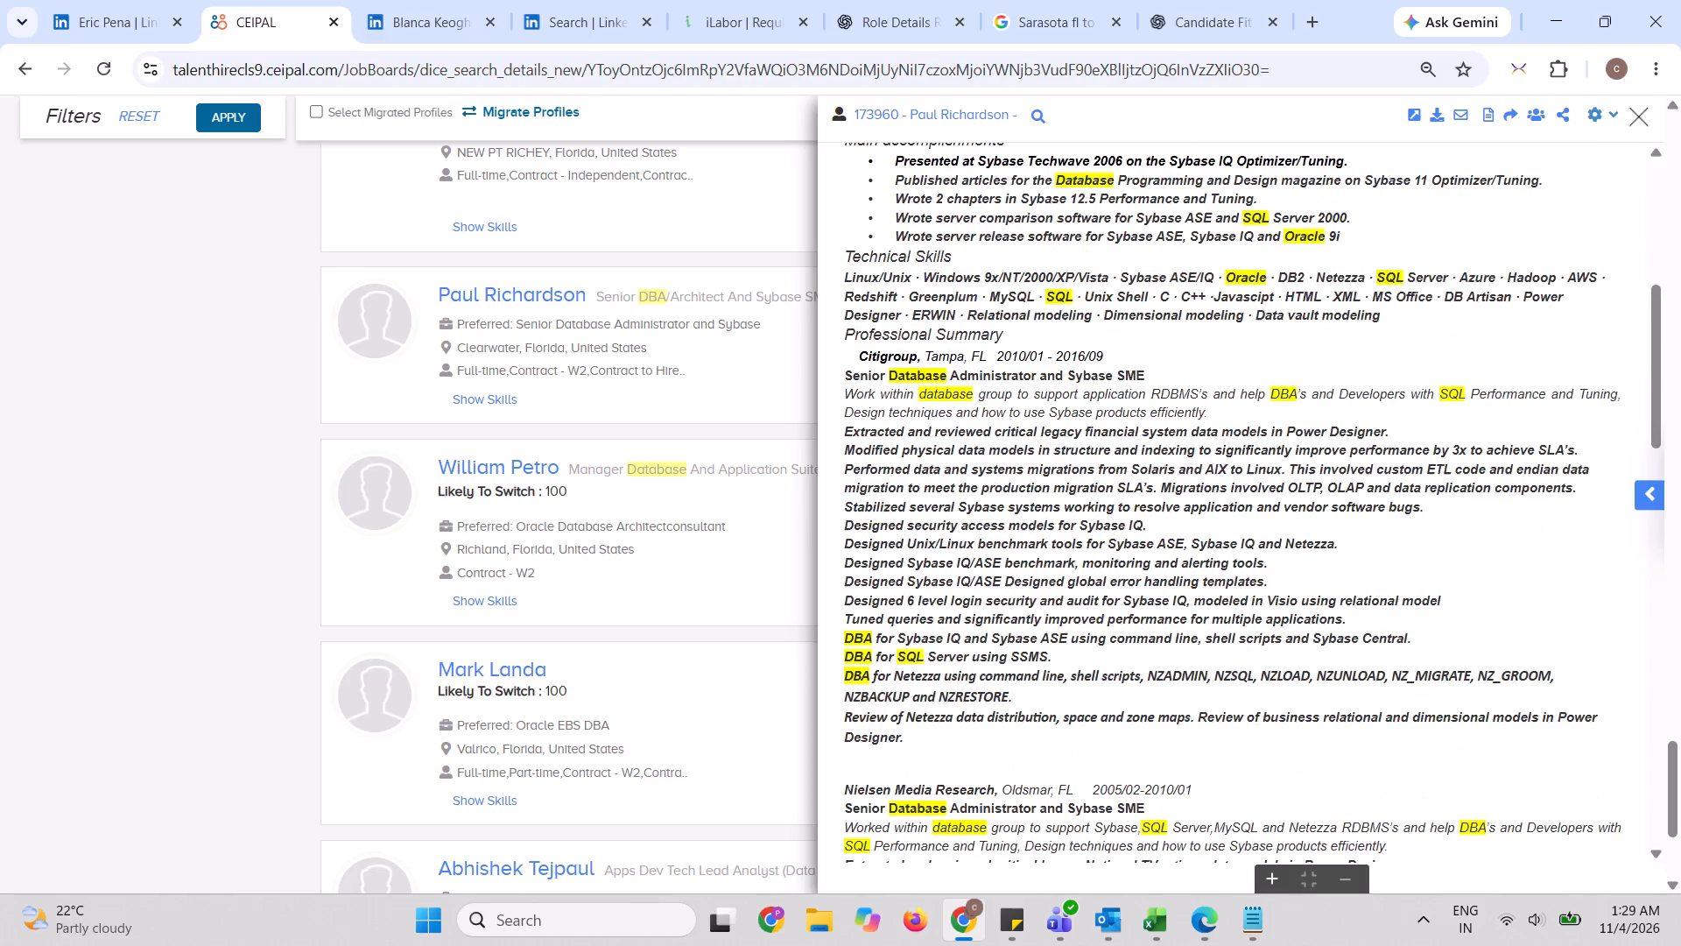
pyautogui.scroll(-2, 1027, 495)
pyautogui.click(1651, 112)
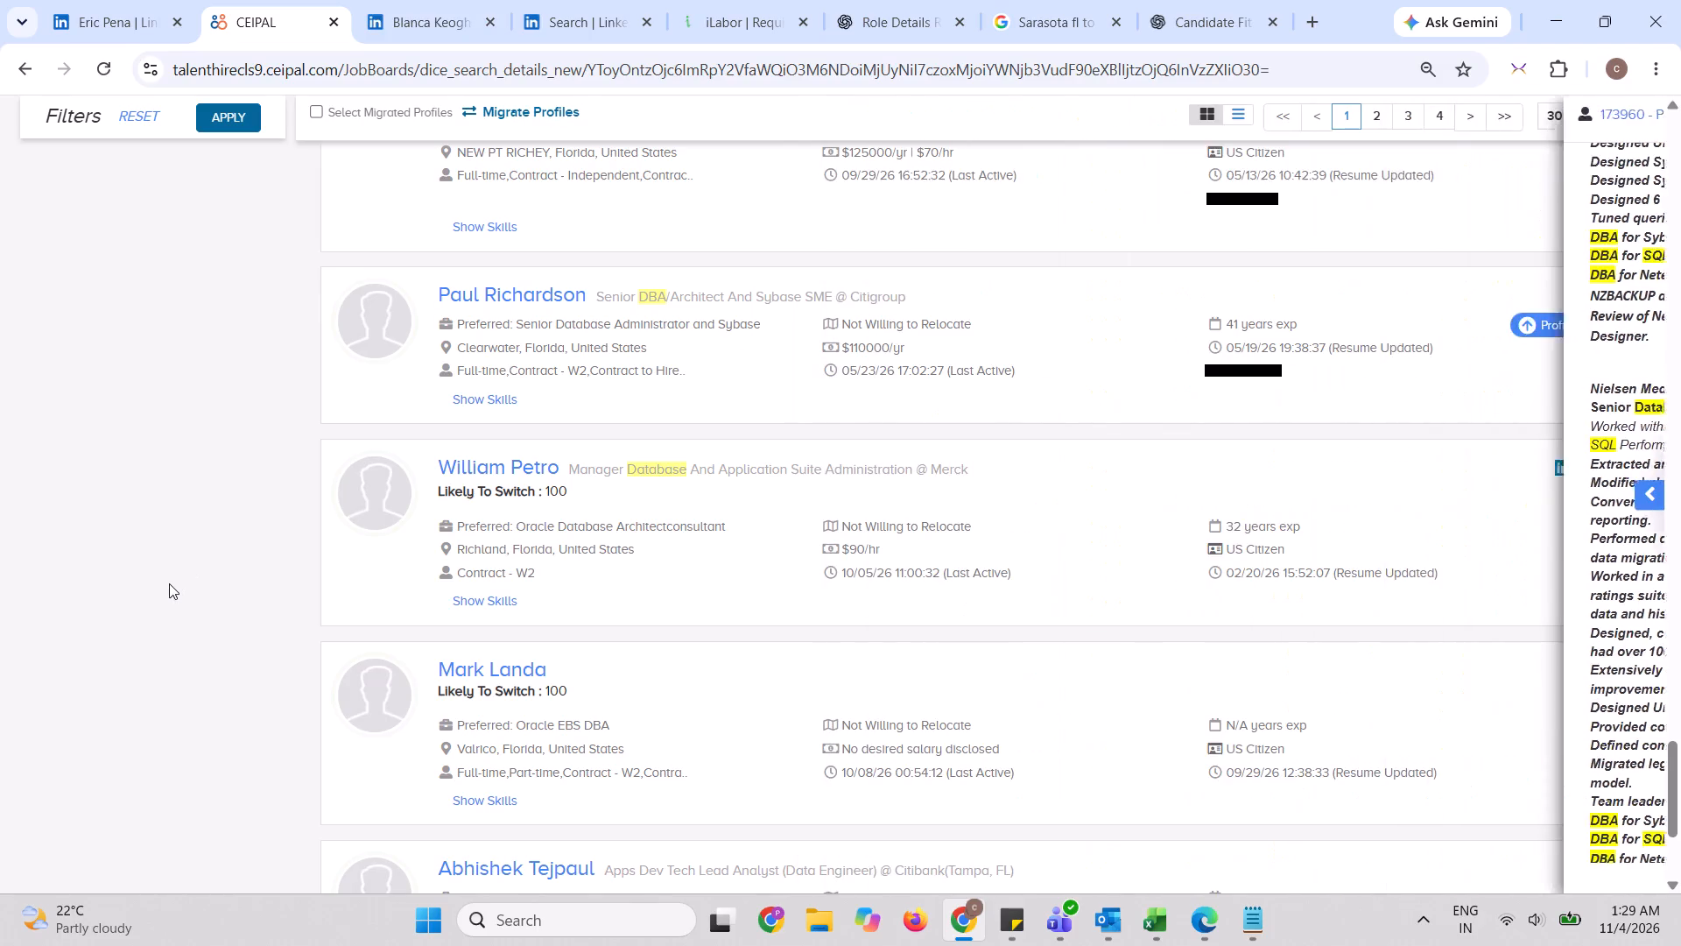
# Look up the Valrico Oracle EBS DBA candidate on LinkedIn using the name copied from the Dice results.
pyautogui.scroll(-2, 169, 583)
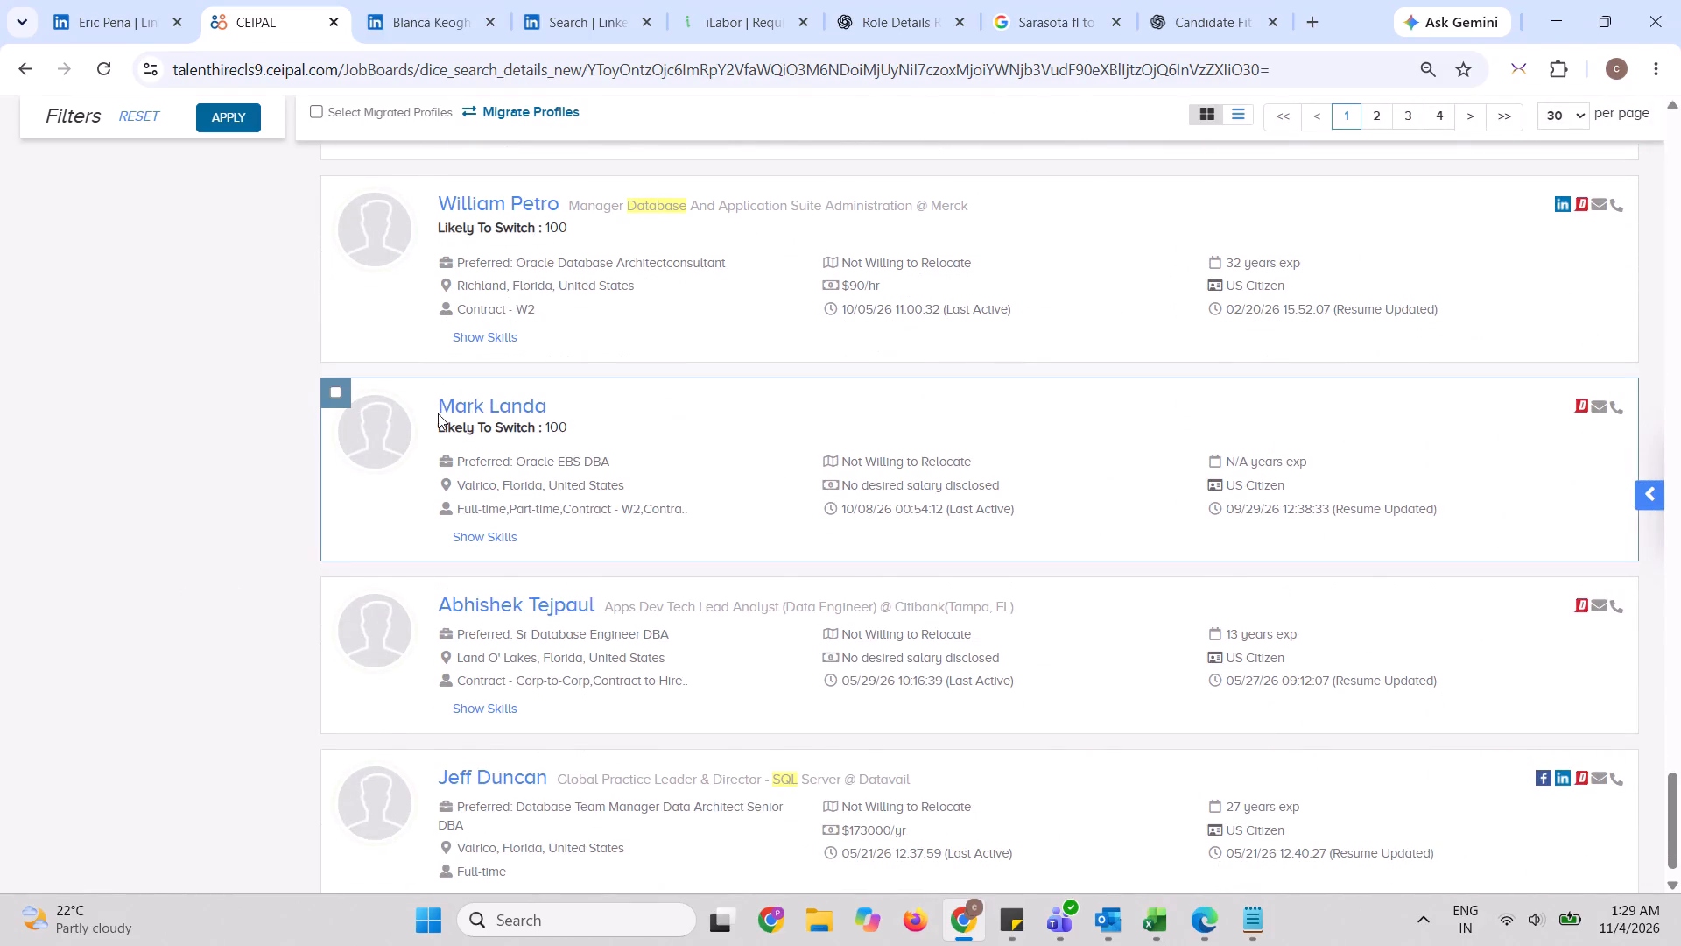
pyautogui.moveTo(430, 401); pyautogui.dragTo(595, 405)
pyautogui.hotkey('ctrl', 'c')
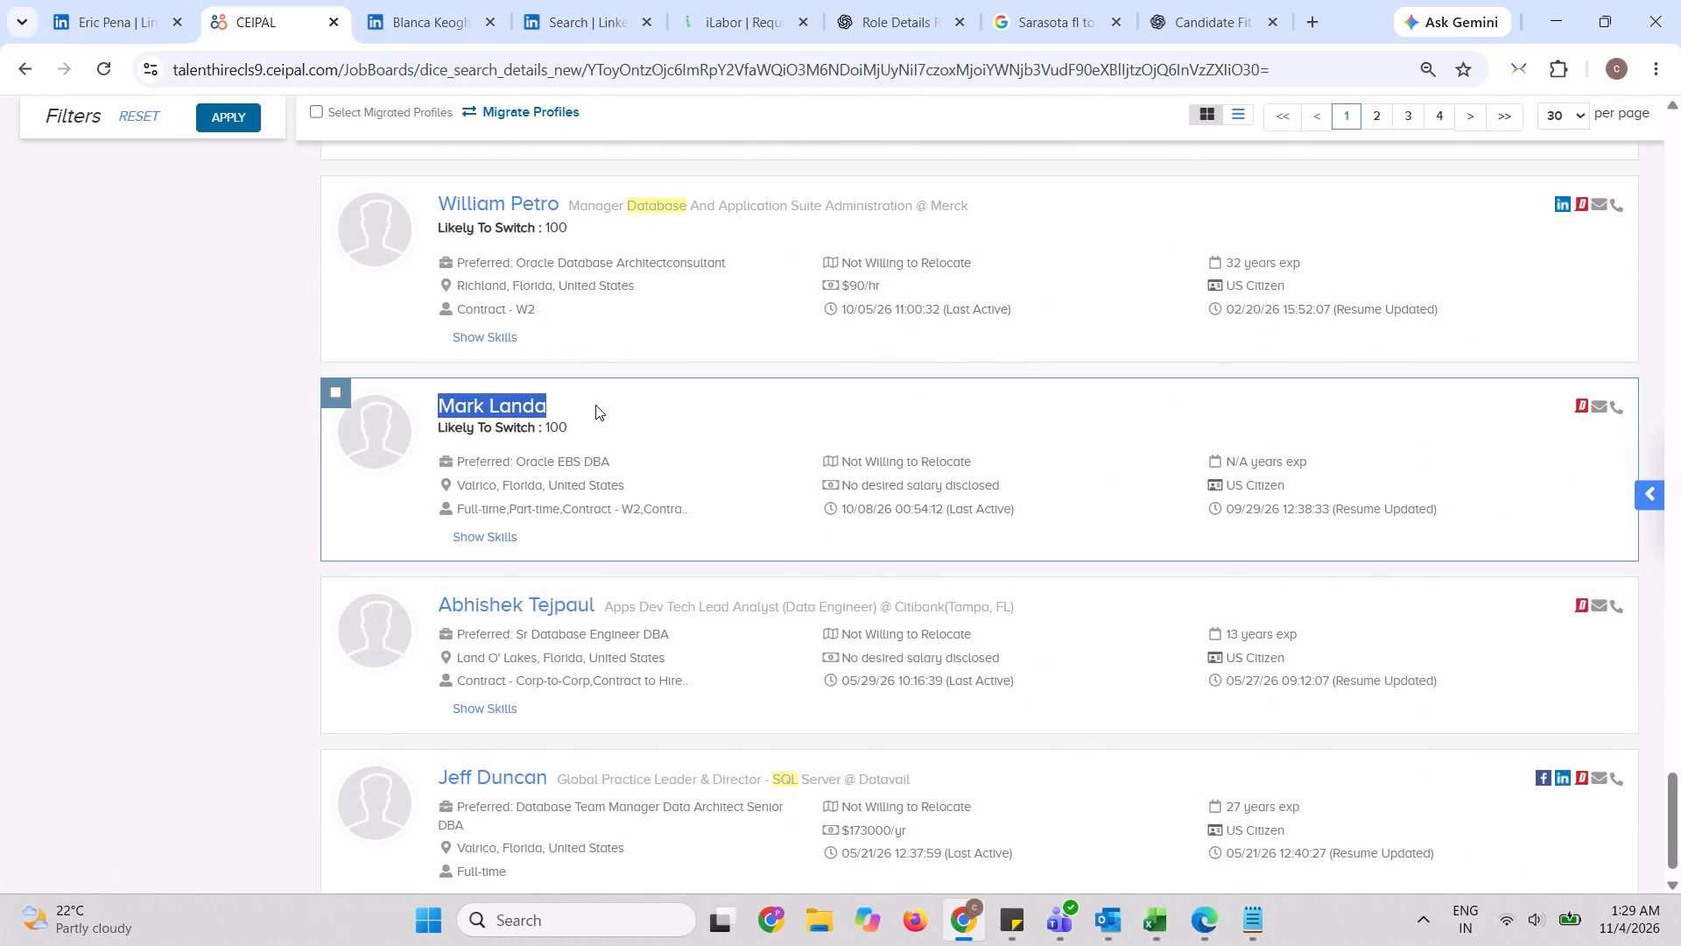
pyautogui.click(405, 0)
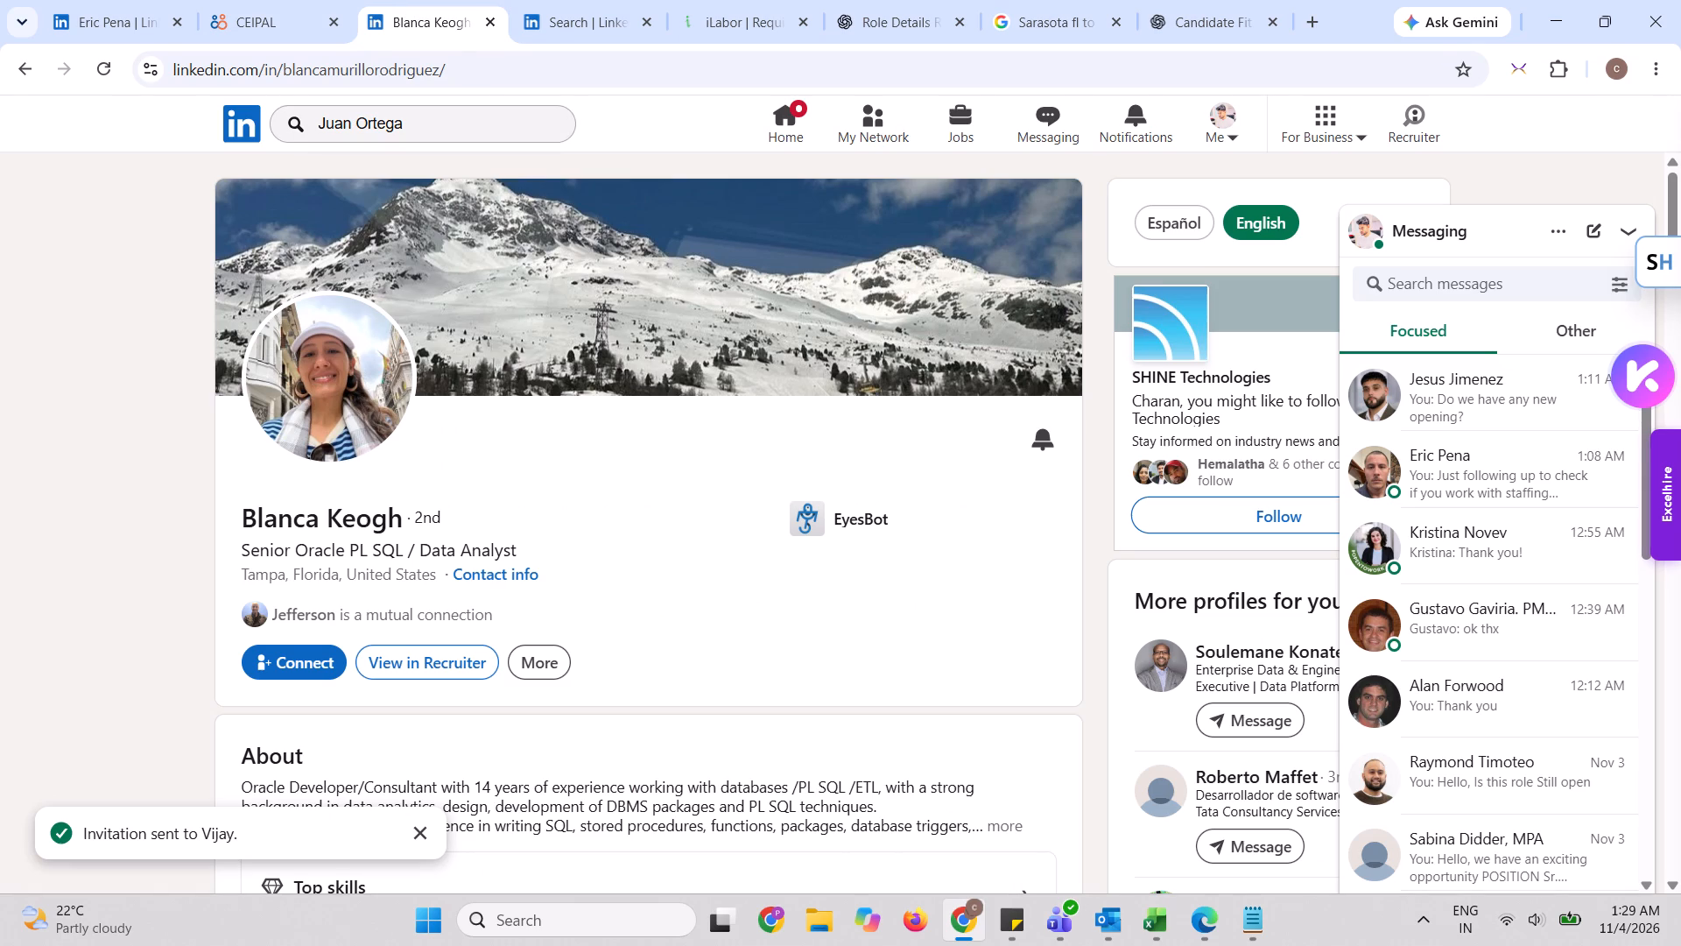
pyautogui.click(359, 132)
pyautogui.hotkey('ctrl', 'a')
pyautogui.hotkey('ctrl', 'v')
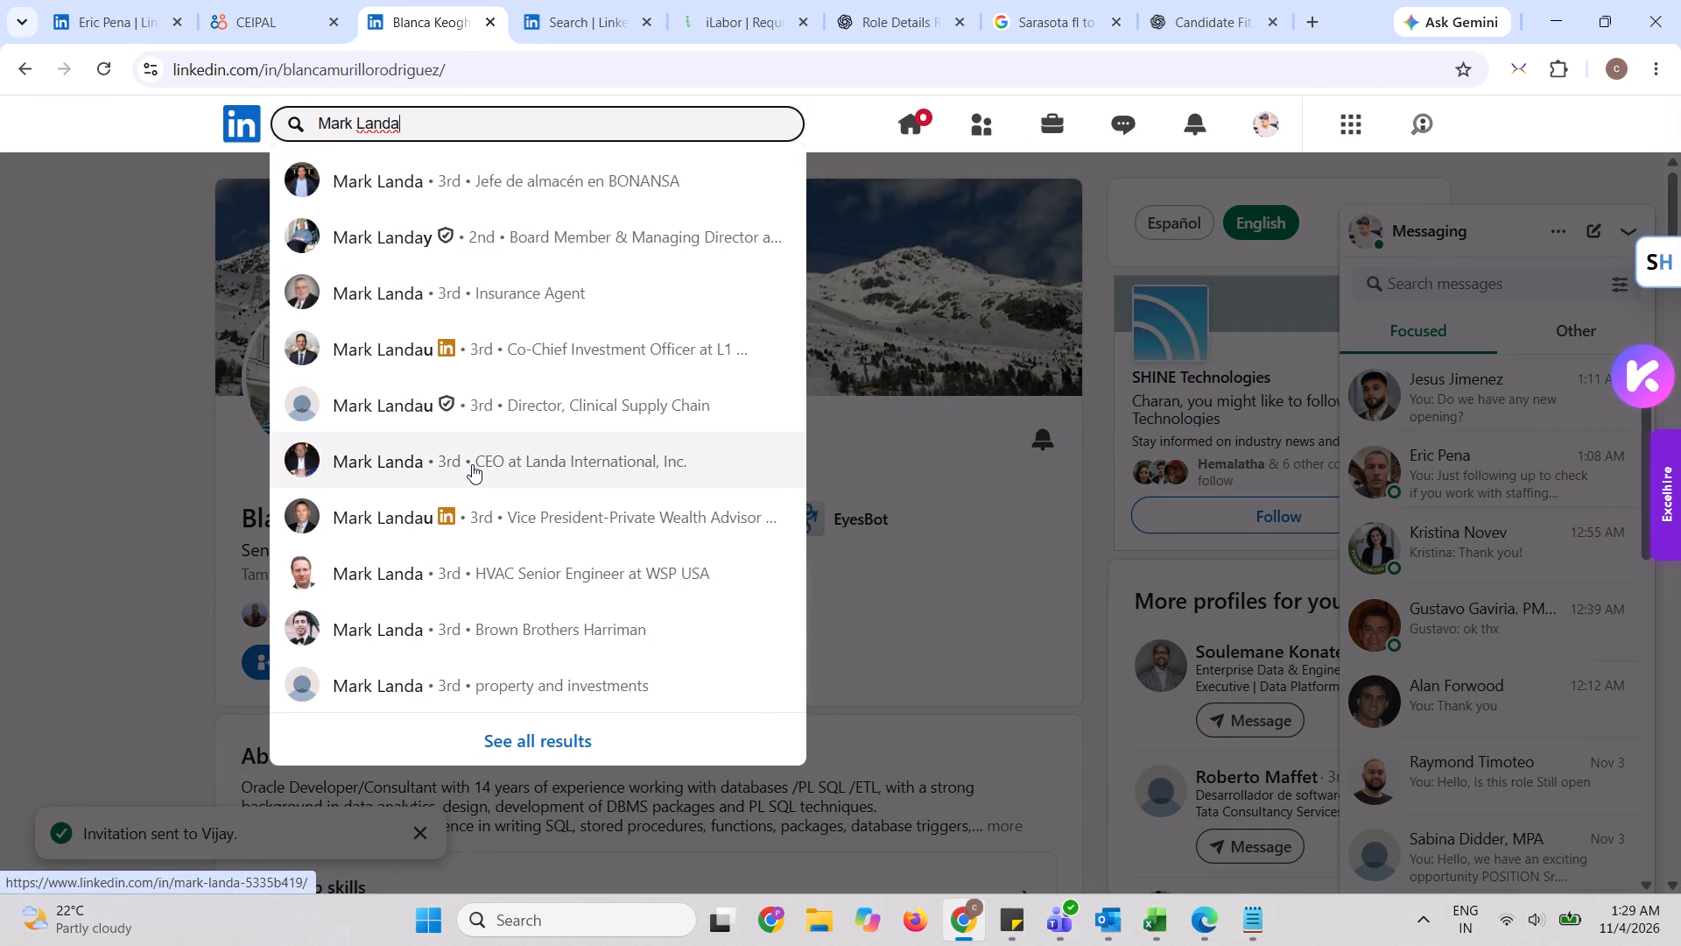
# Switch back to CEIPAL and return to the beginning of the Dice candidate results.
pyautogui.click(299, 0)
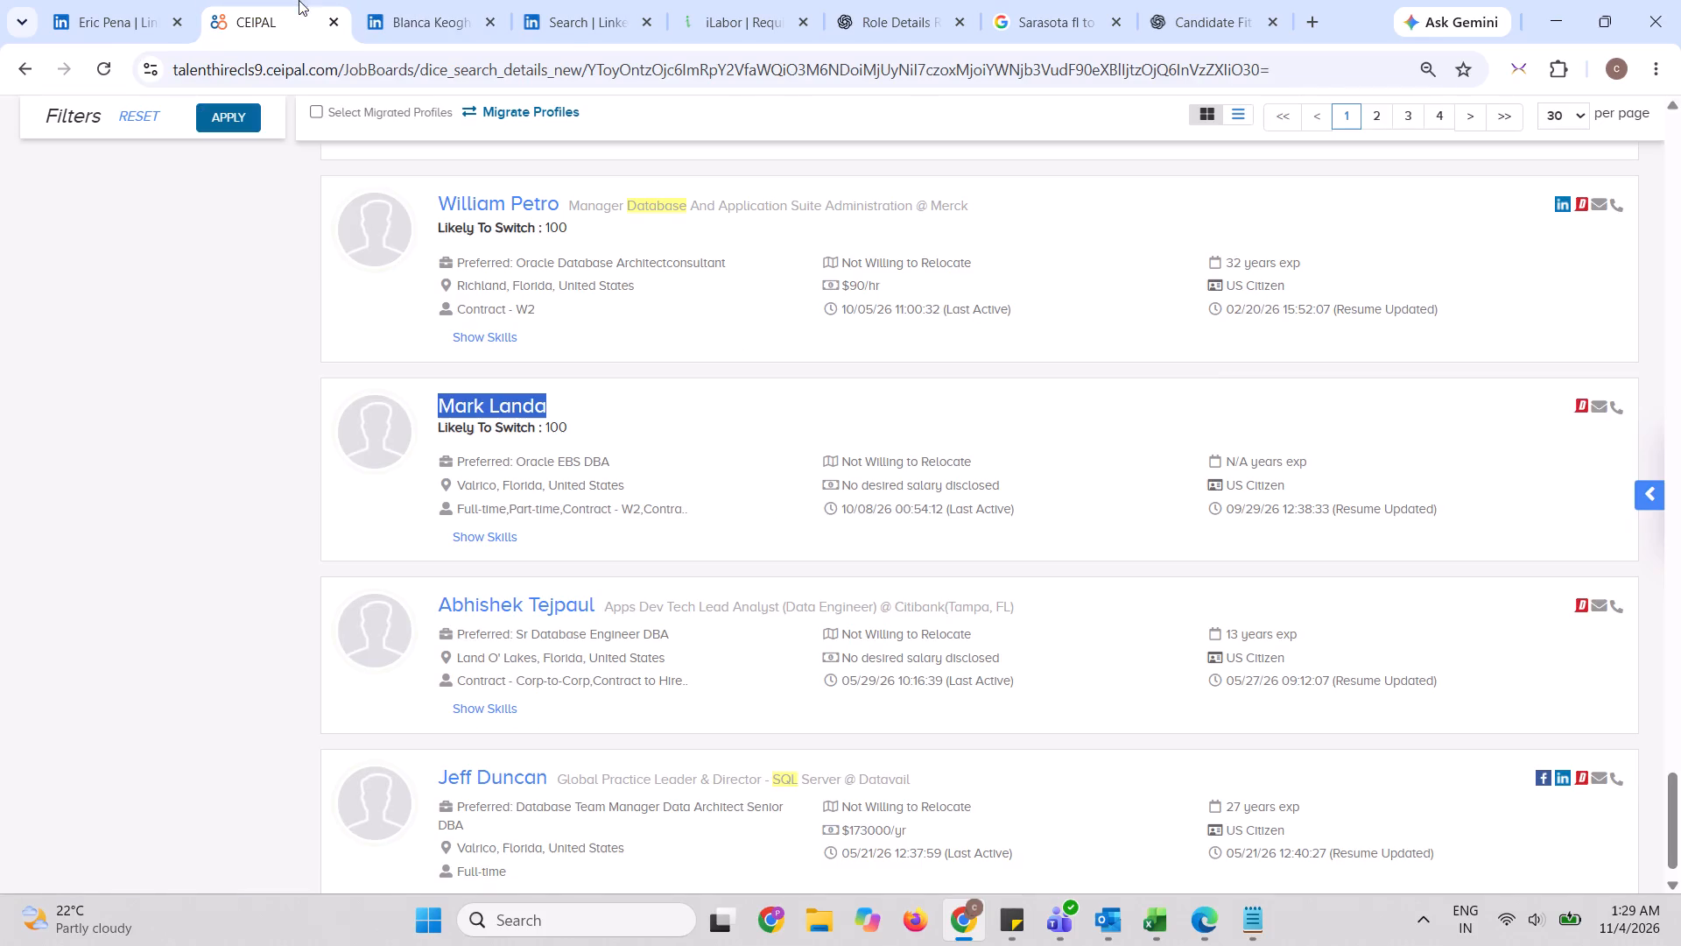
pyautogui.scroll(20, 320, 265)
pyautogui.scroll(17, 320, 265)
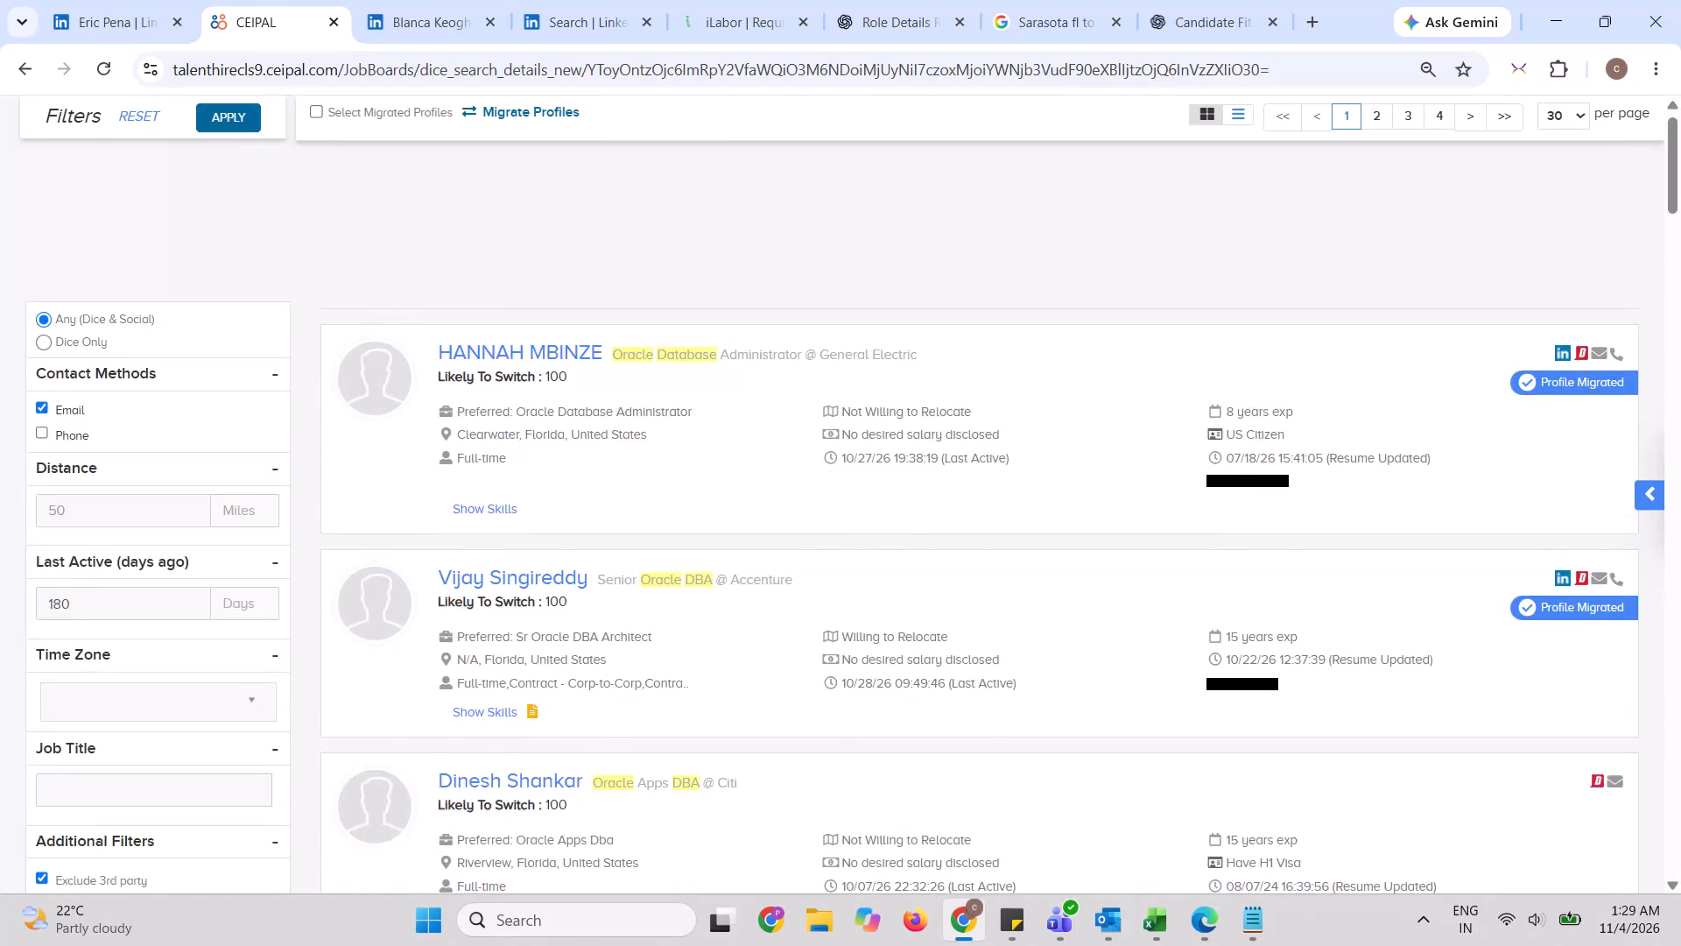
# Copy the Dice search string and open the CEIPAL applicant search in a new tab placed beside the Dice results.
pyautogui.click(412, 230)
pyautogui.hotkey('ctrl', 'a')
pyautogui.hotkey('ctrl', 'c')
pyautogui.hotkey('ctrl', 'c')
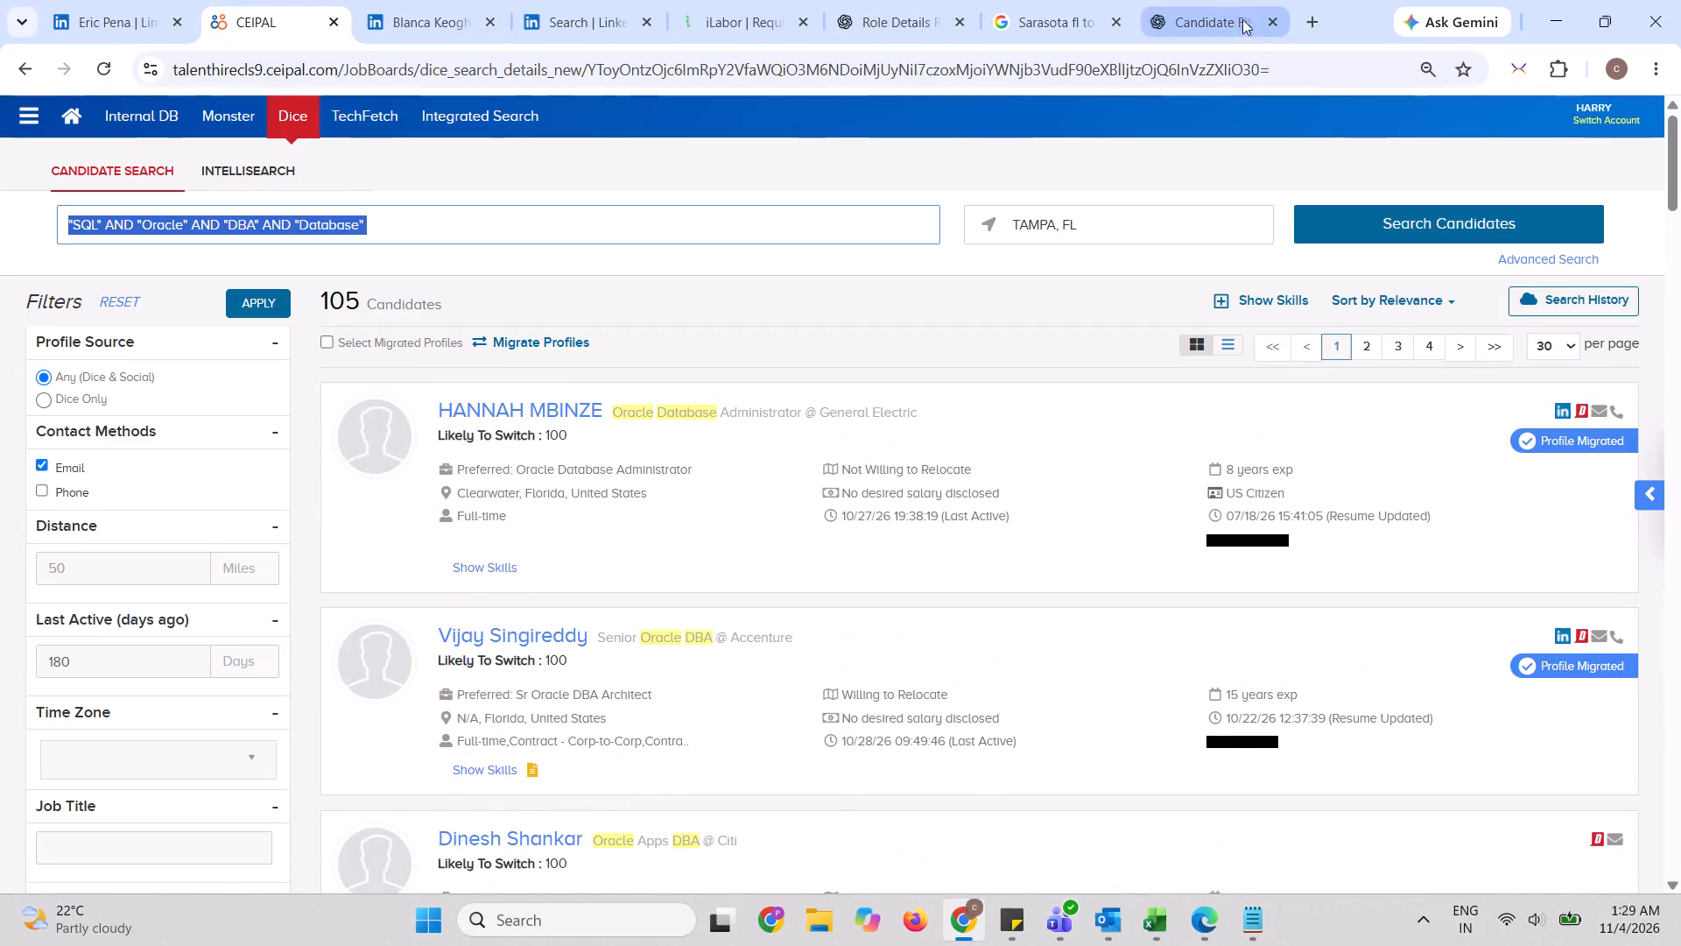
pyautogui.click(1315, 0)
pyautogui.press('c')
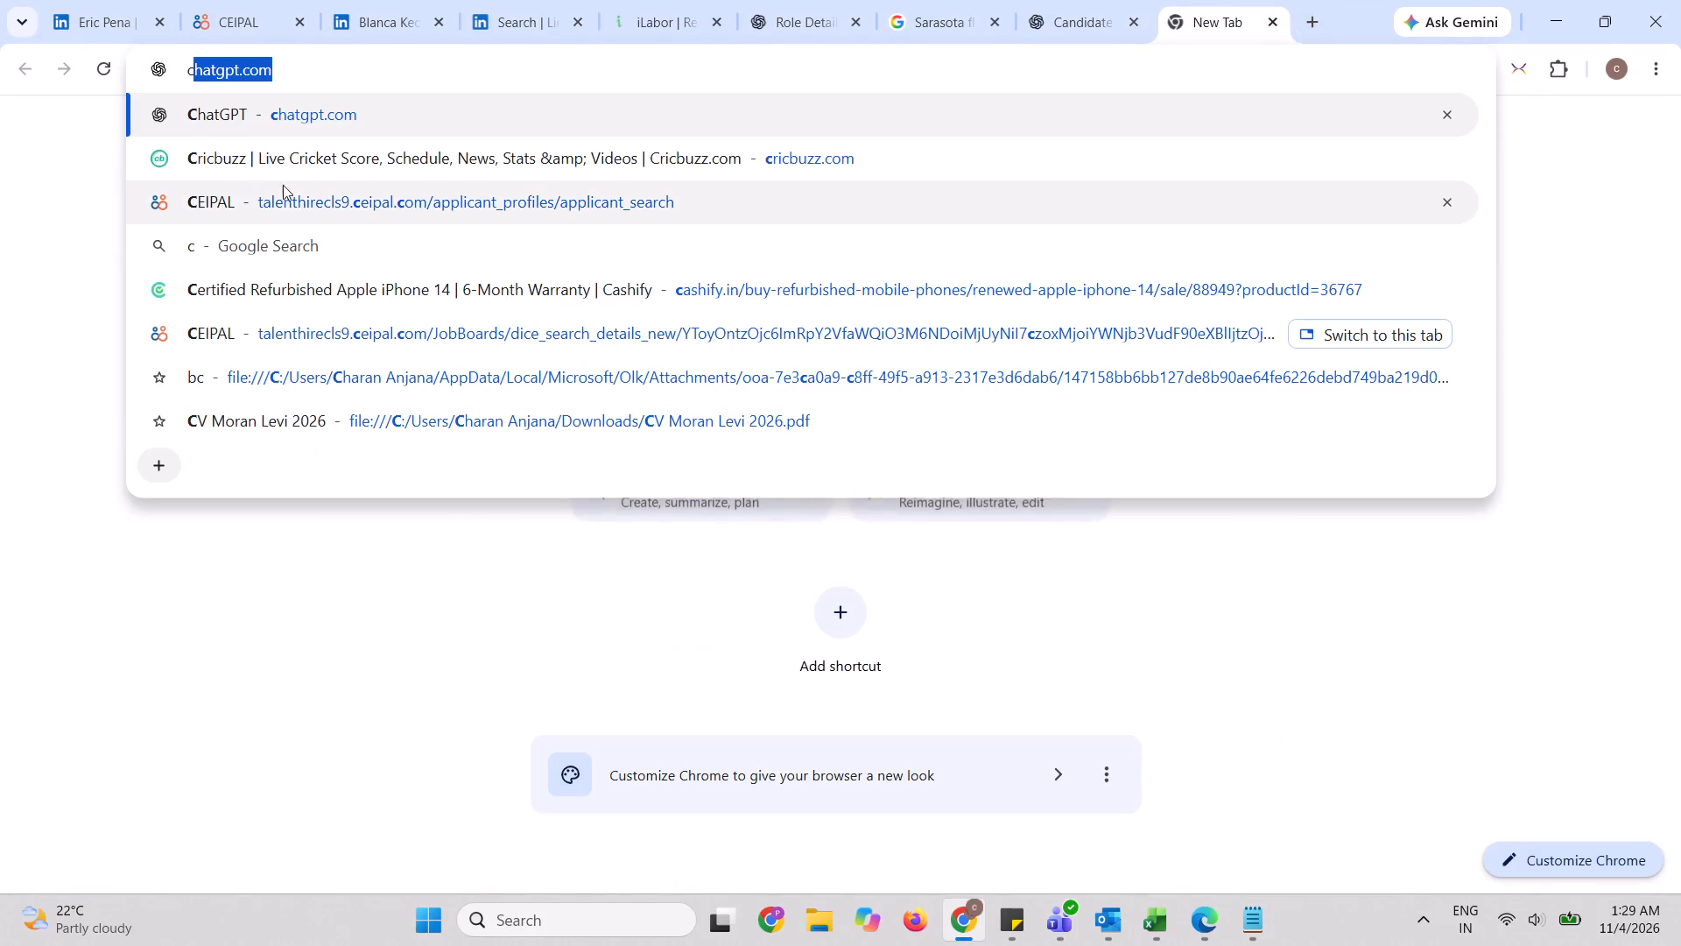
pyautogui.click(289, 198)
pyautogui.moveTo(1224, 0); pyautogui.dragTo(531, 0)
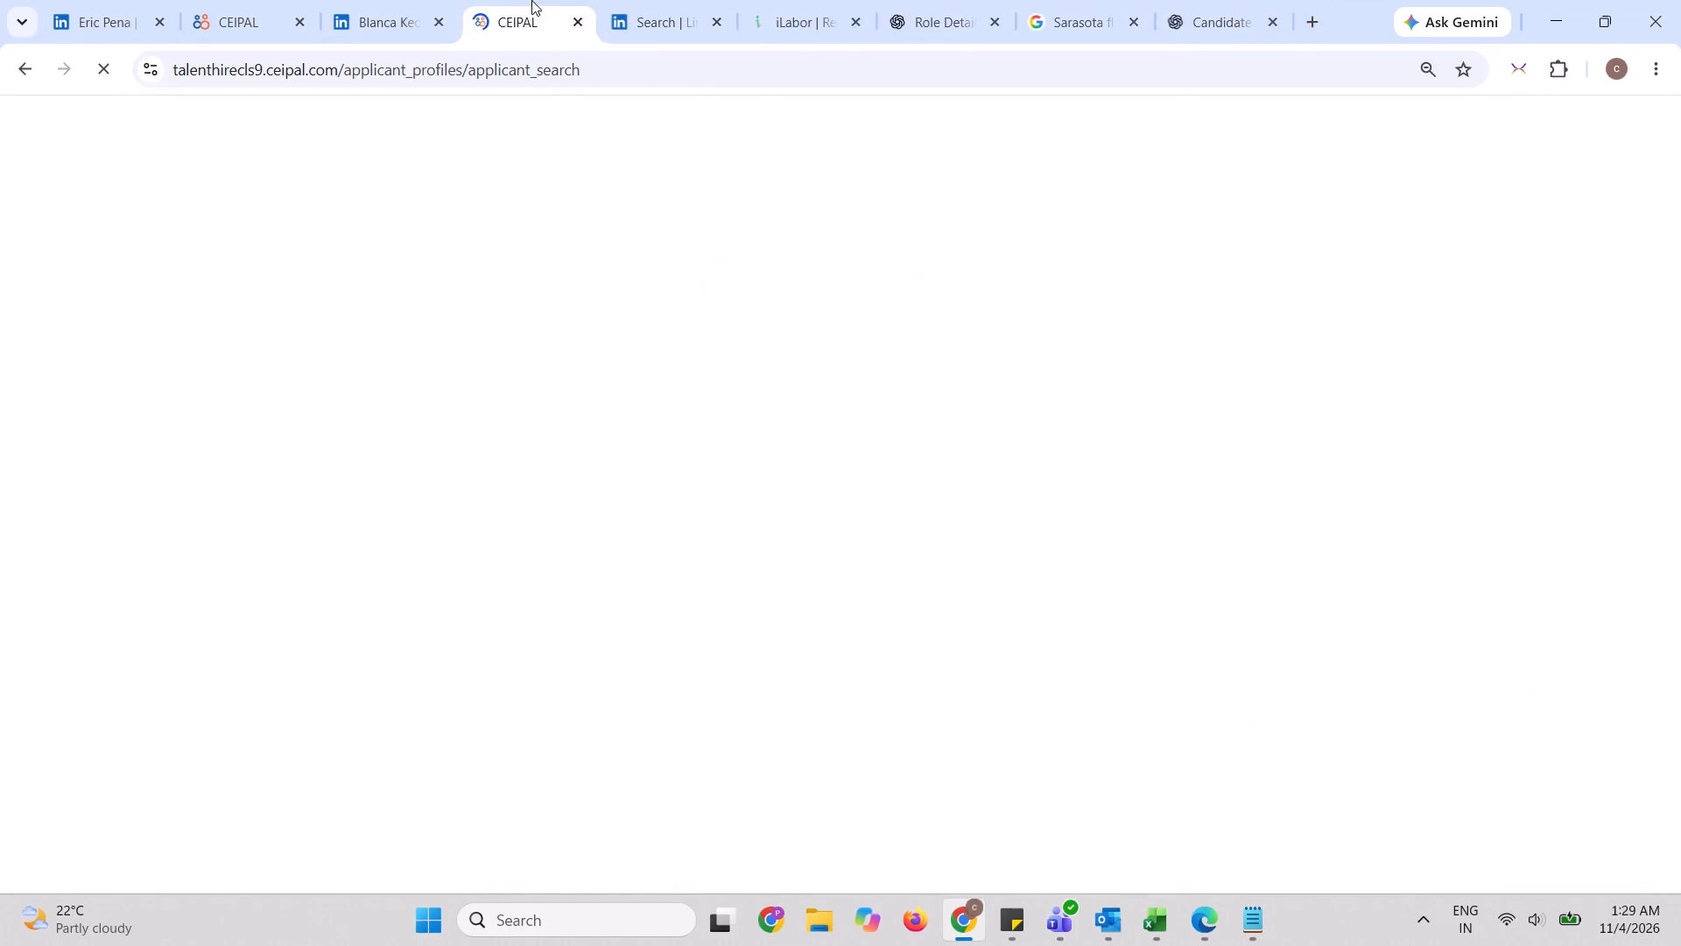
pyautogui.moveTo(531, 2); pyautogui.dragTo(404, 0)
pyautogui.click(270, 310)
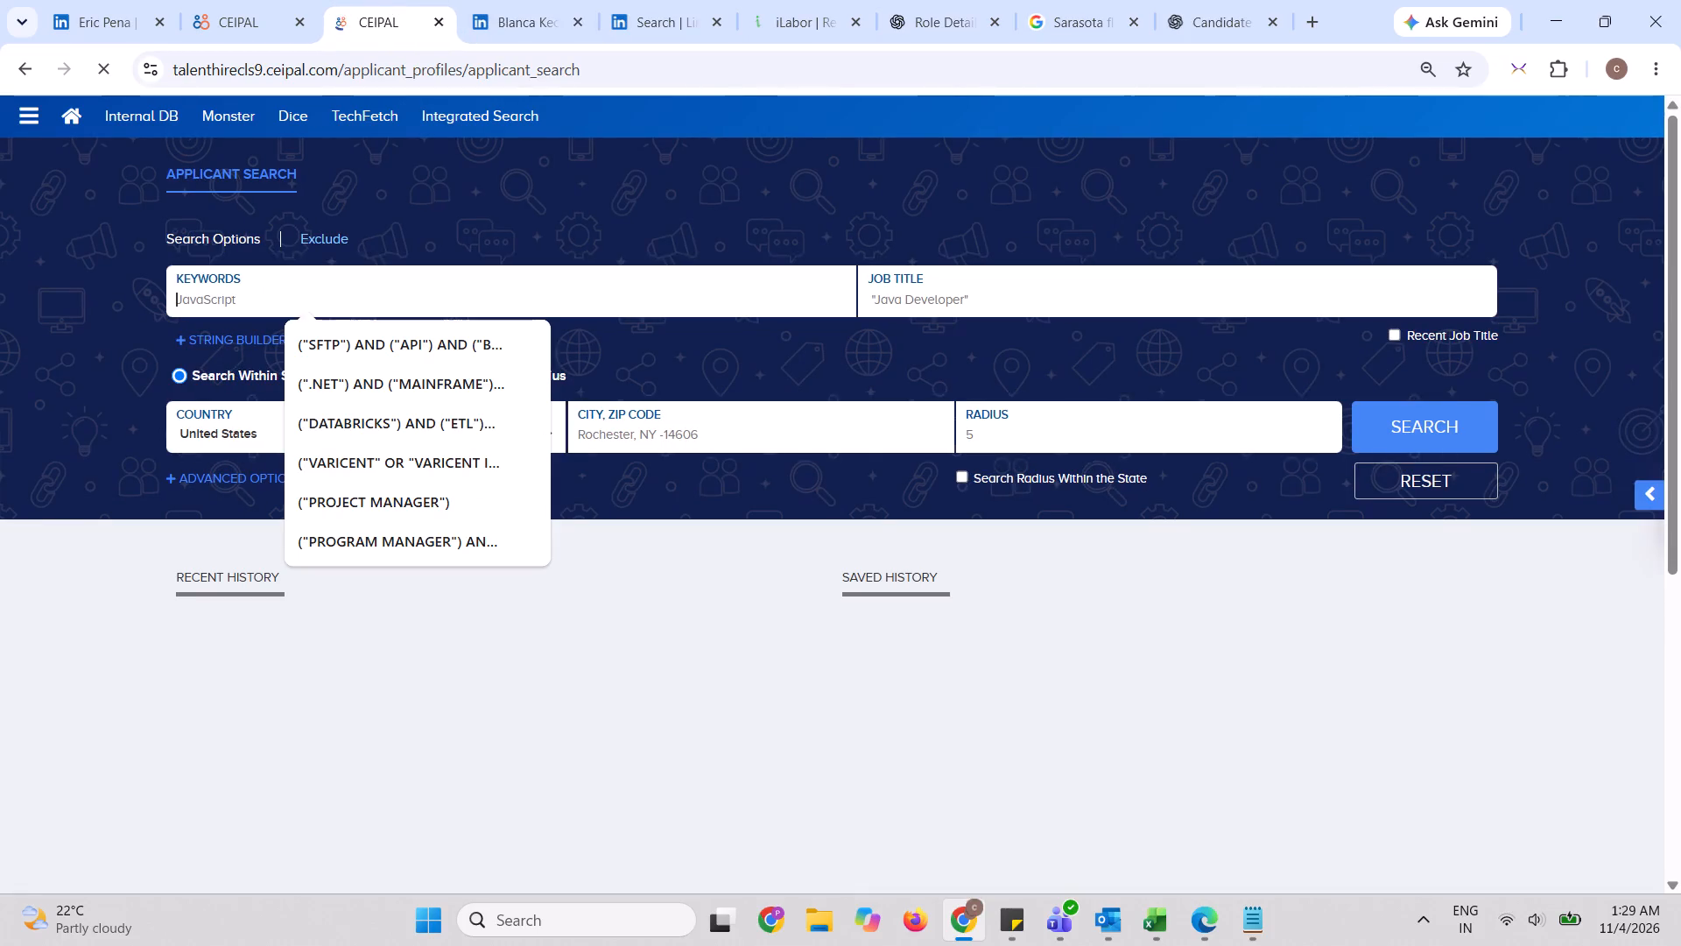
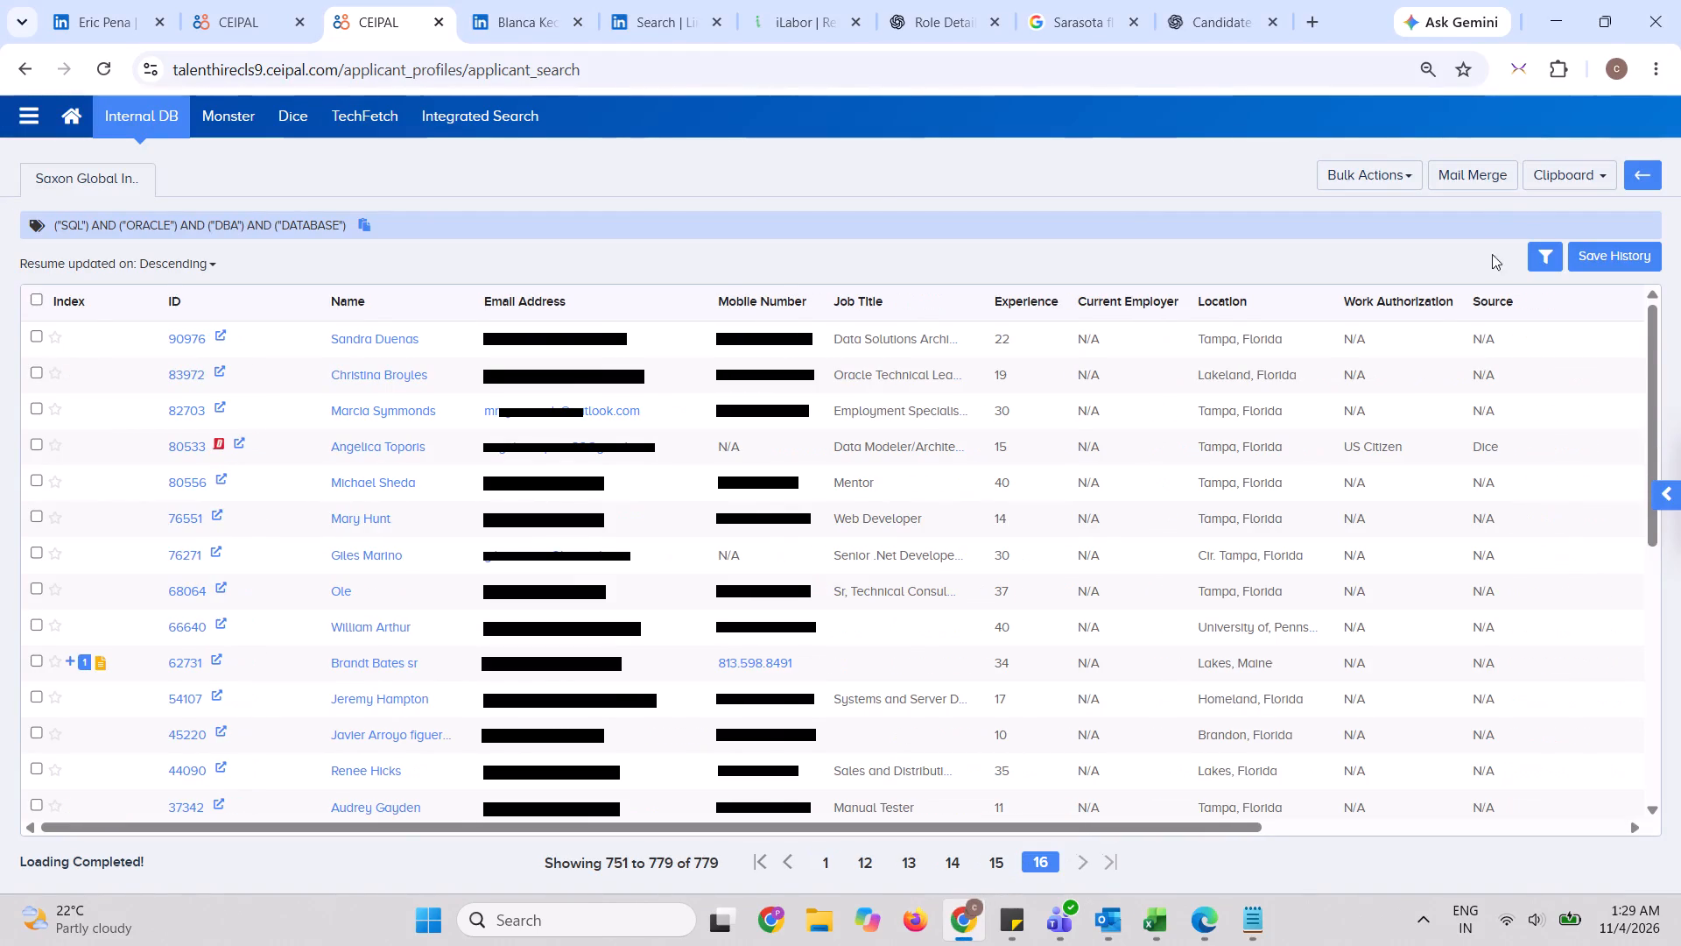
# Start a mail merge from the internal database results with 300 recipients, and search for the job using DBA.
pyautogui.click(1485, 176)
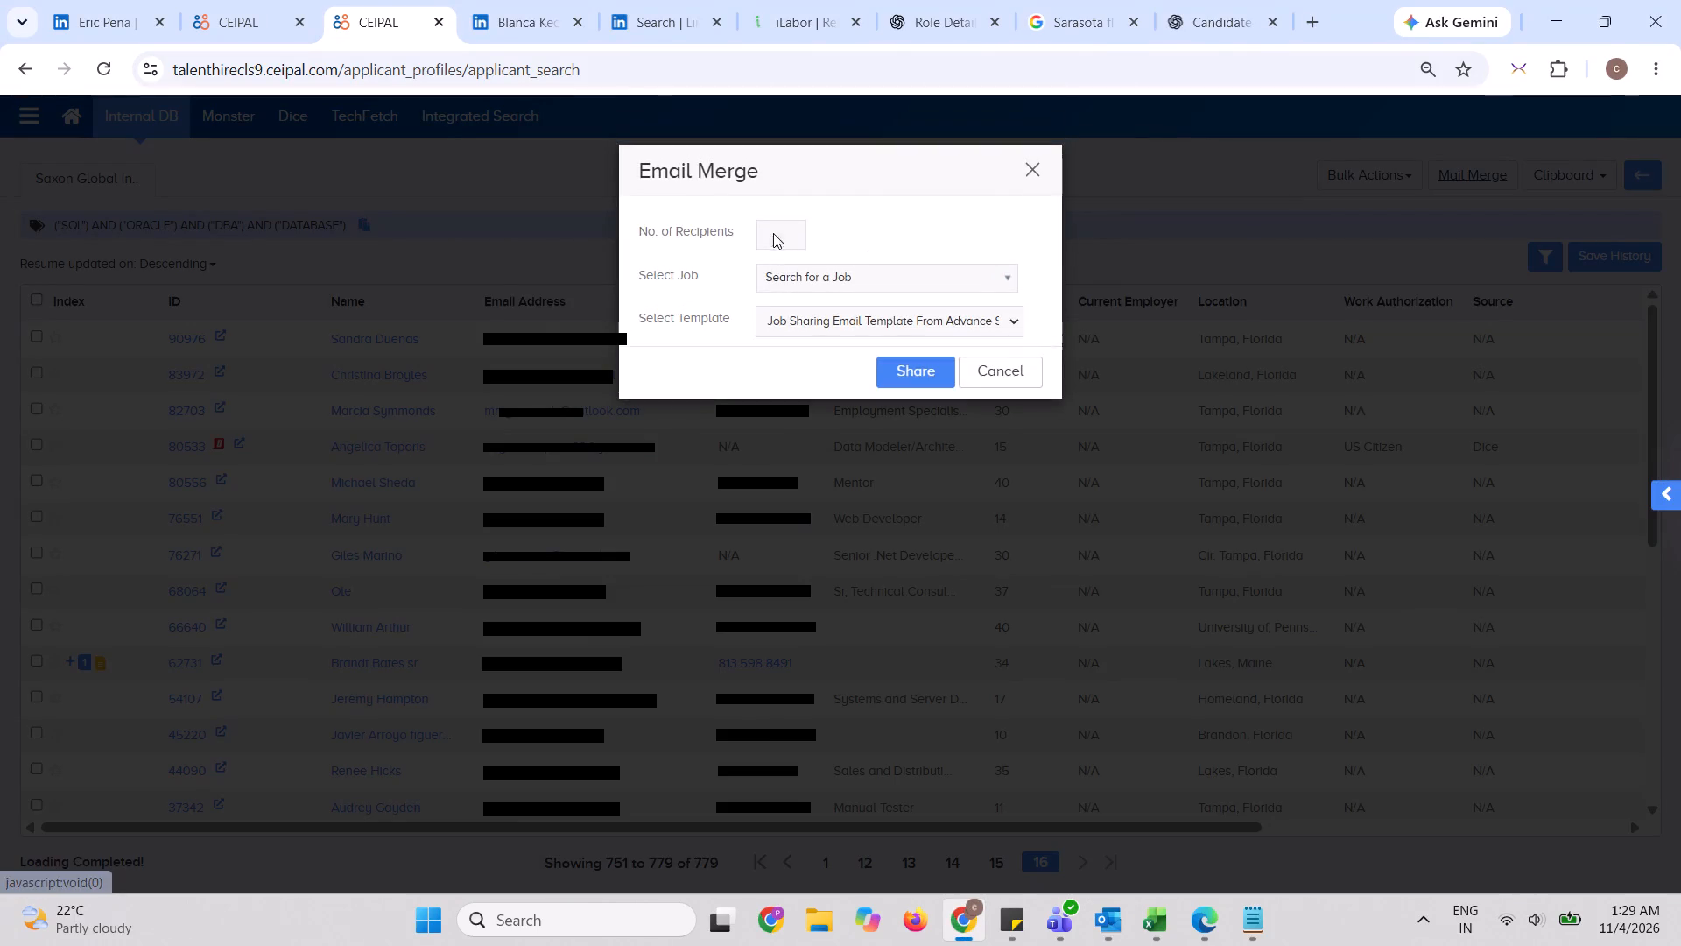
pyautogui.click(774, 229)
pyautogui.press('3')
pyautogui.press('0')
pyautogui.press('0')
pyautogui.click(780, 277)
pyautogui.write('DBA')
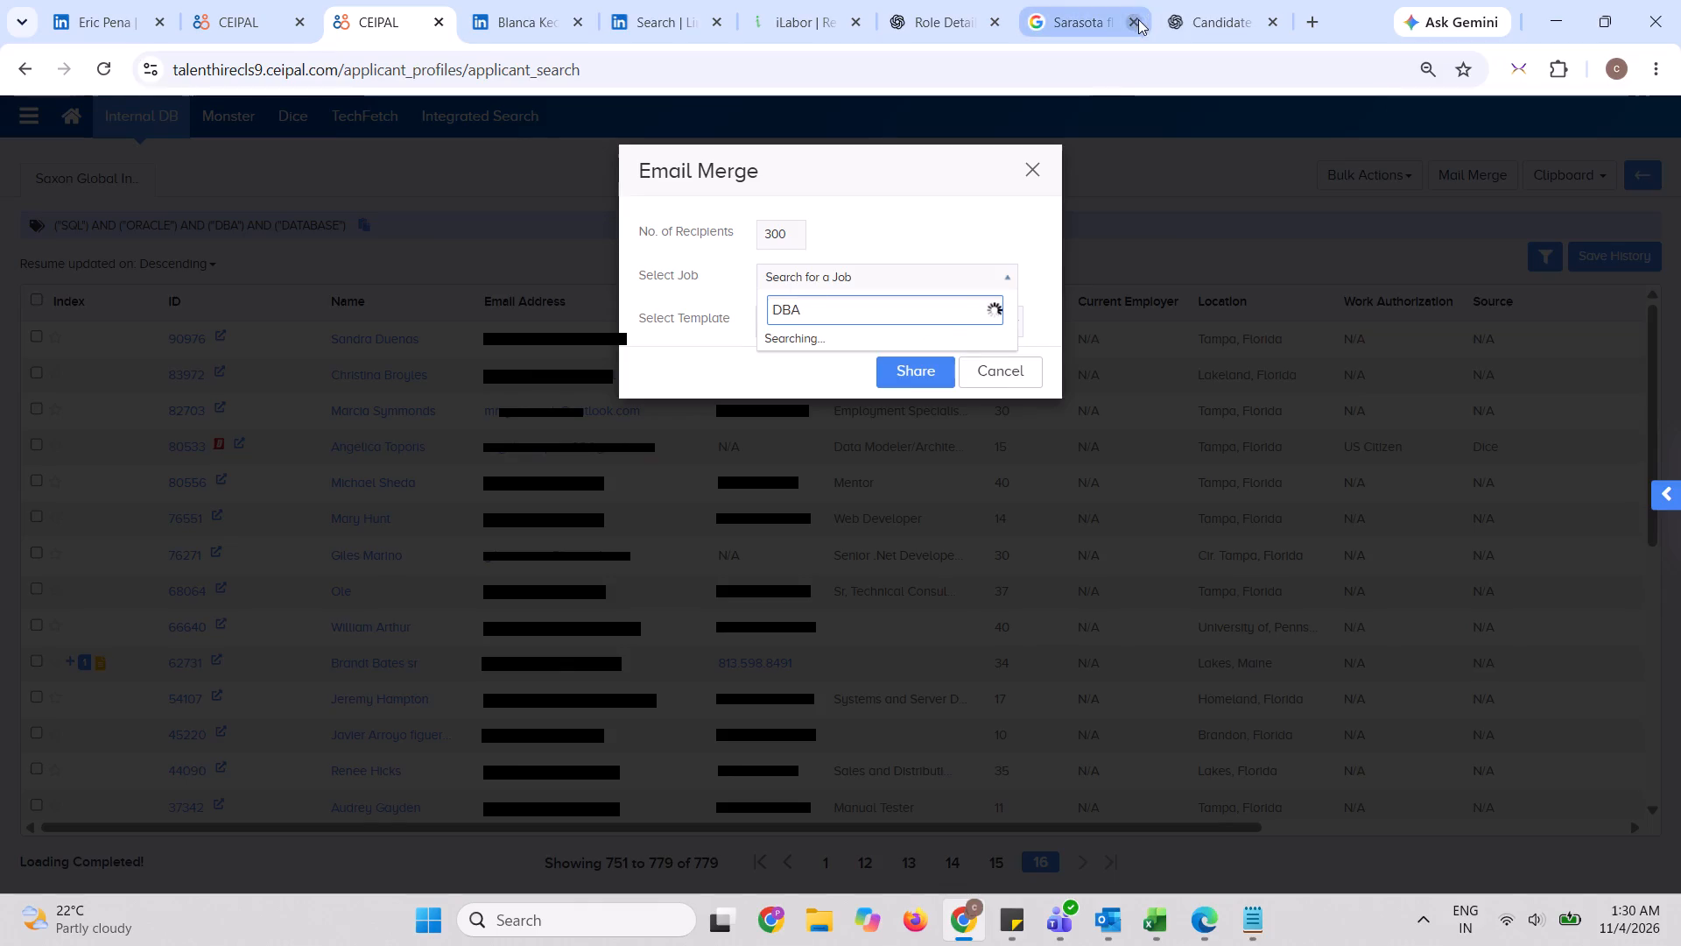
# Close the browser tab holding the Google search about Sarasota.
pyautogui.click(1138, 19)
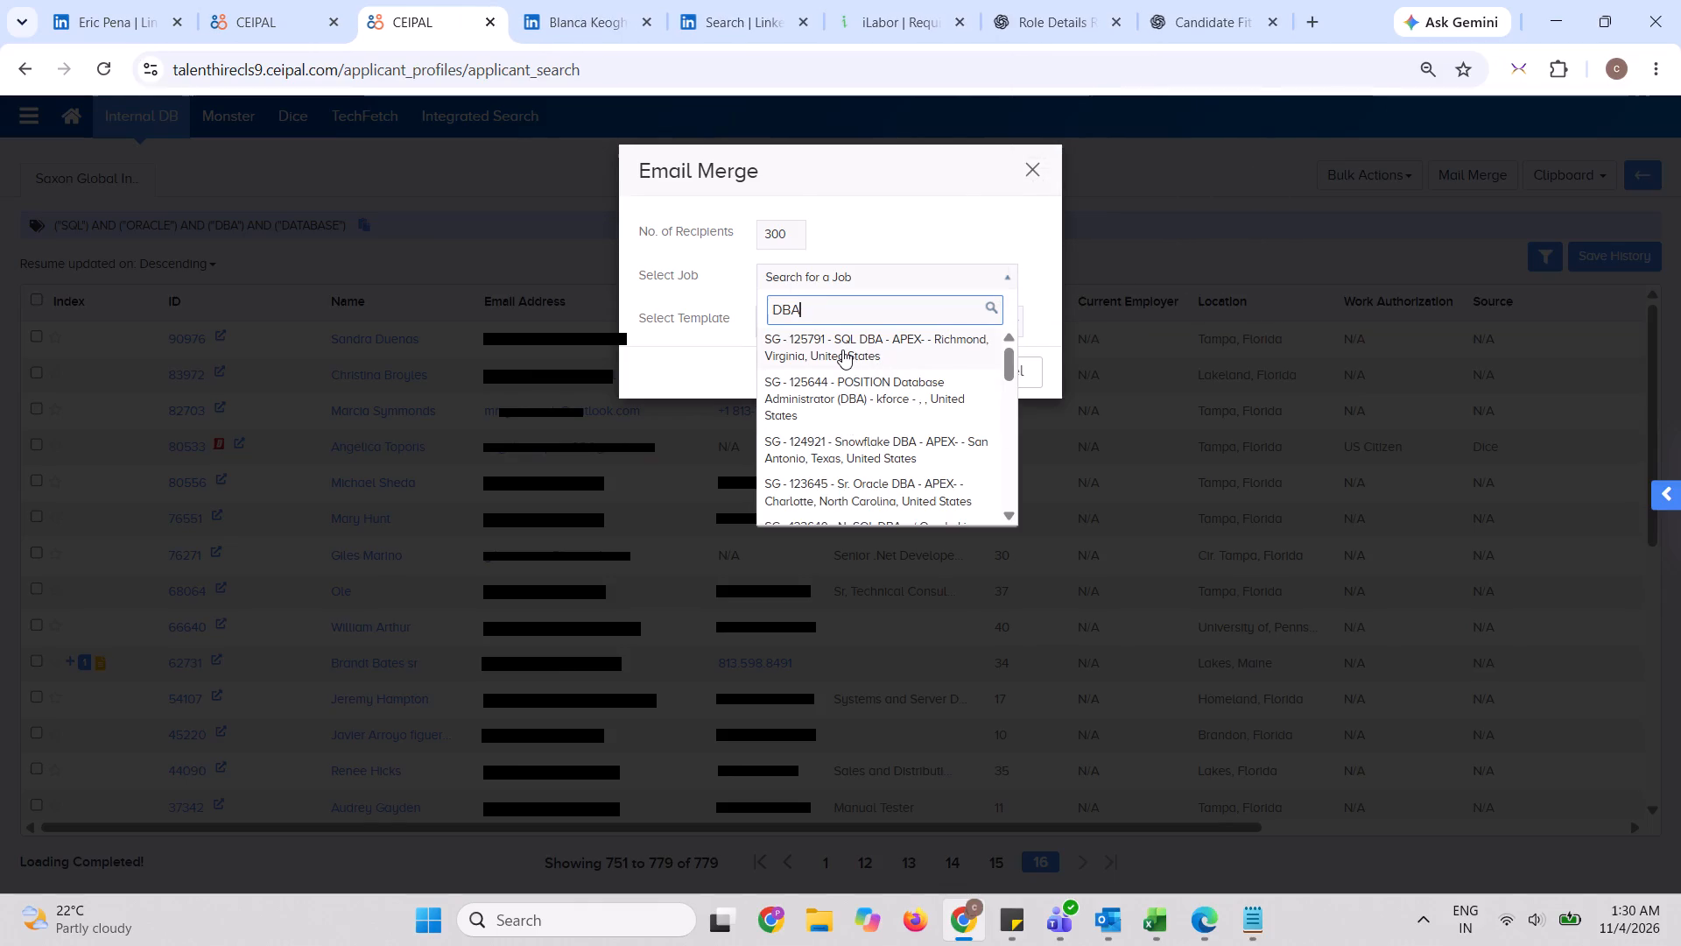
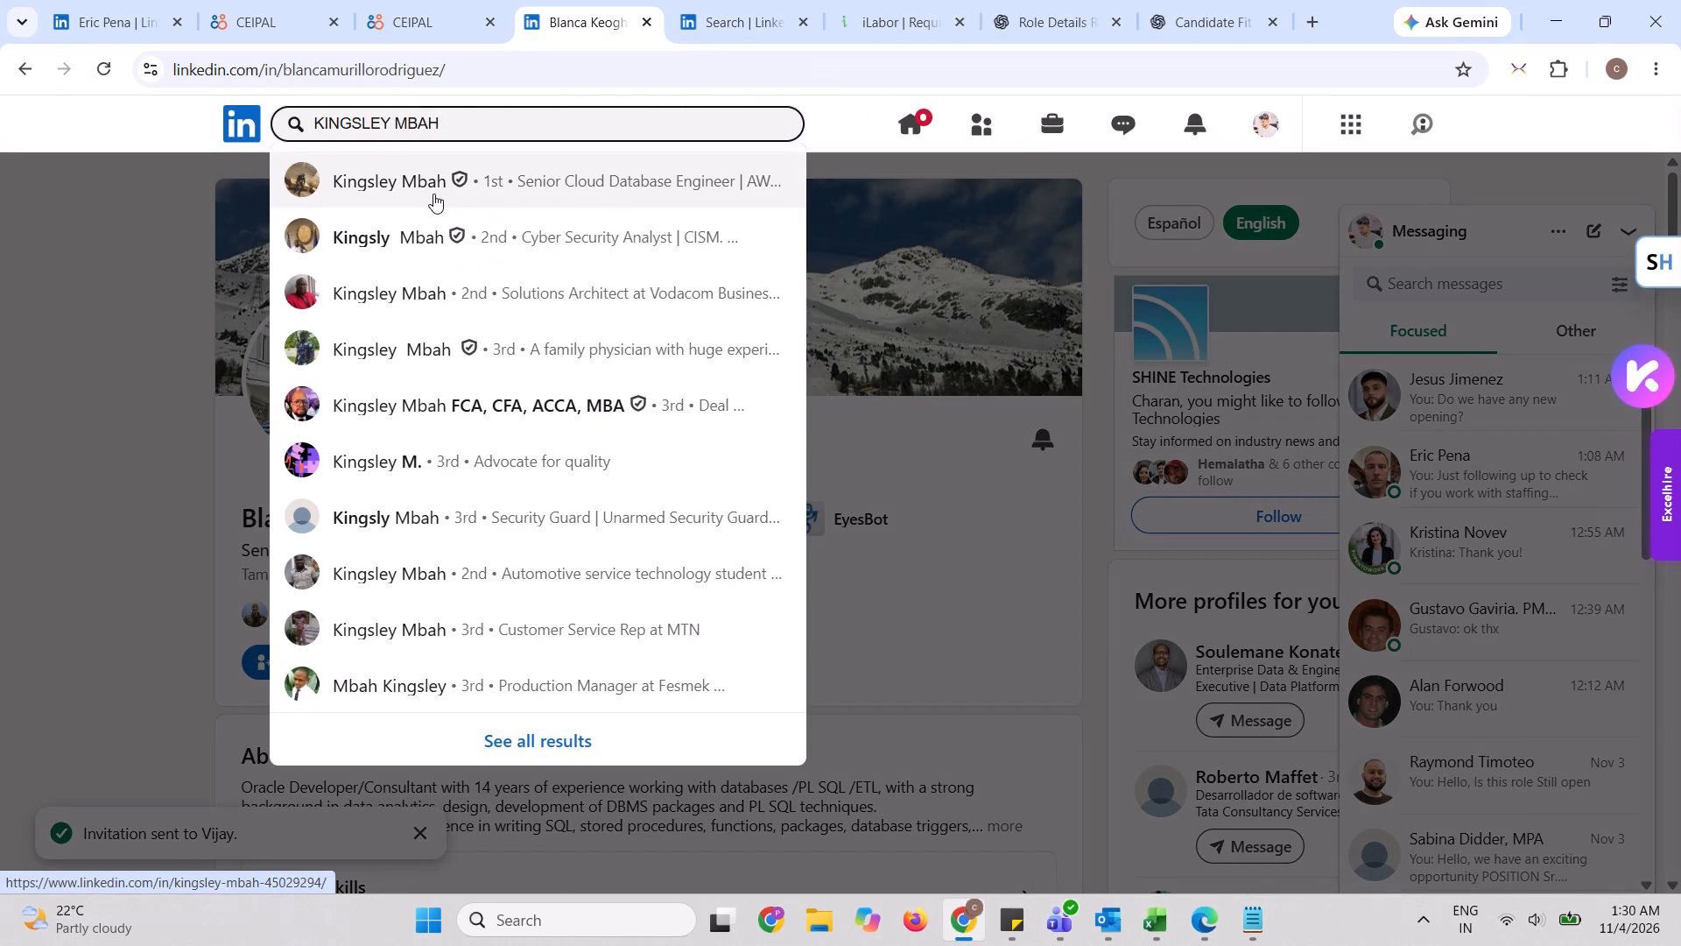
# Open the LinkedIn profile of the first-degree Senior Cloud Database Engineer match and review its About, Activity and Experience sections.
pyautogui.click(433, 194)
pyautogui.click(96, 455)
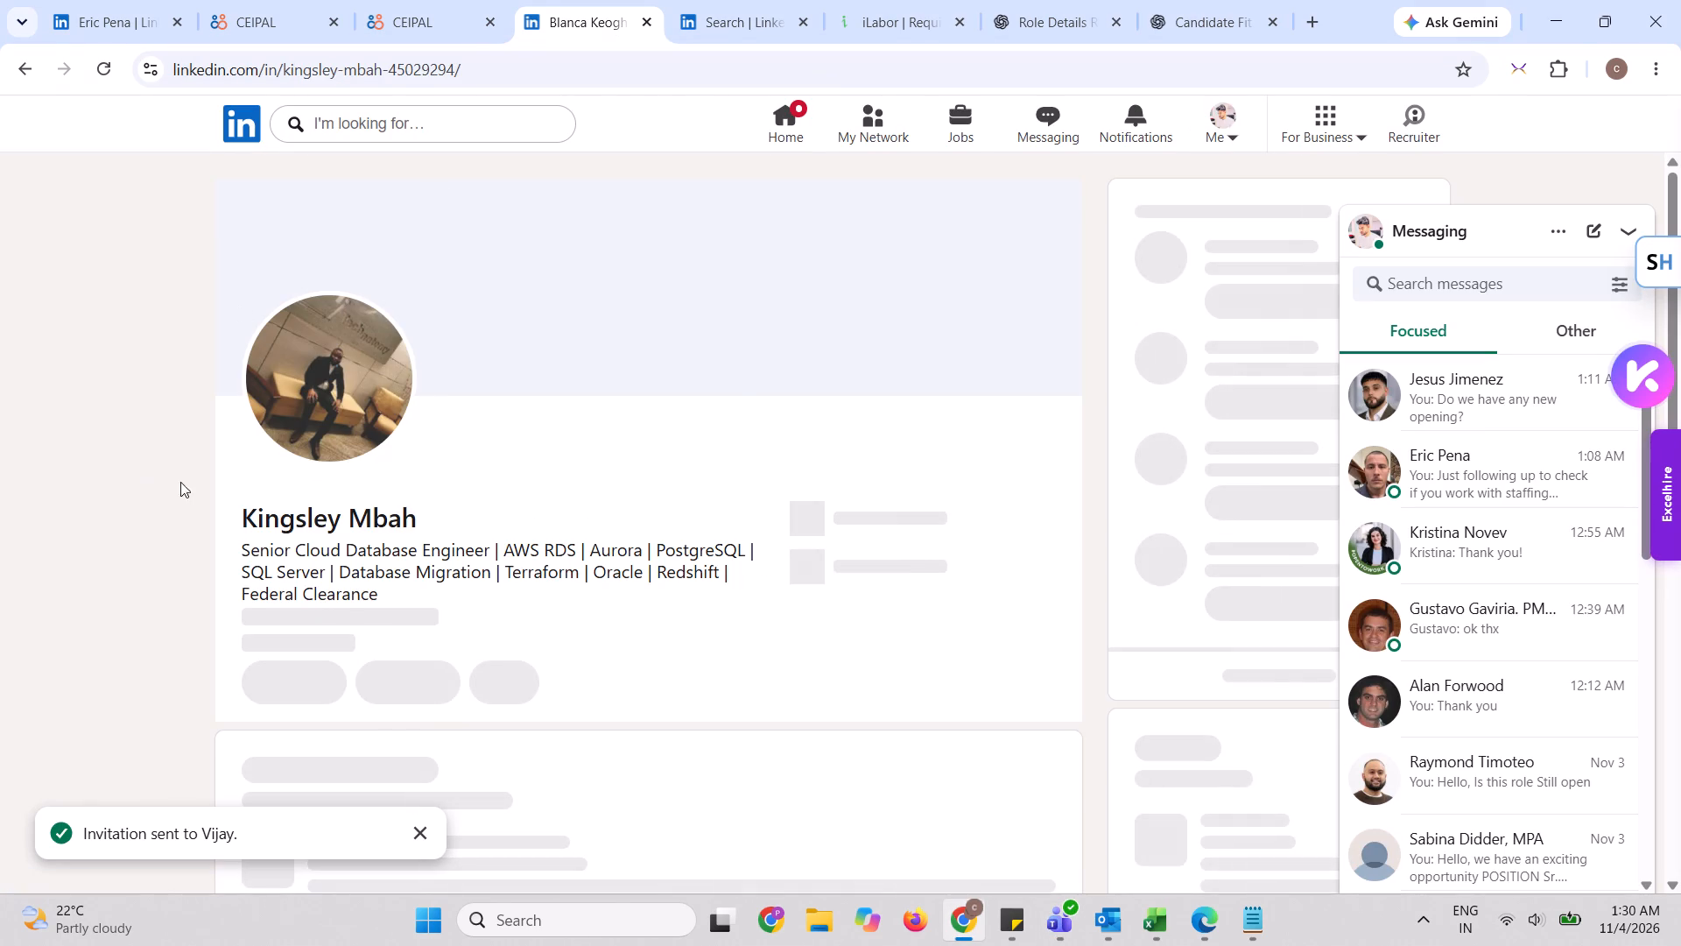
pyautogui.scroll(-4, 172, 580)
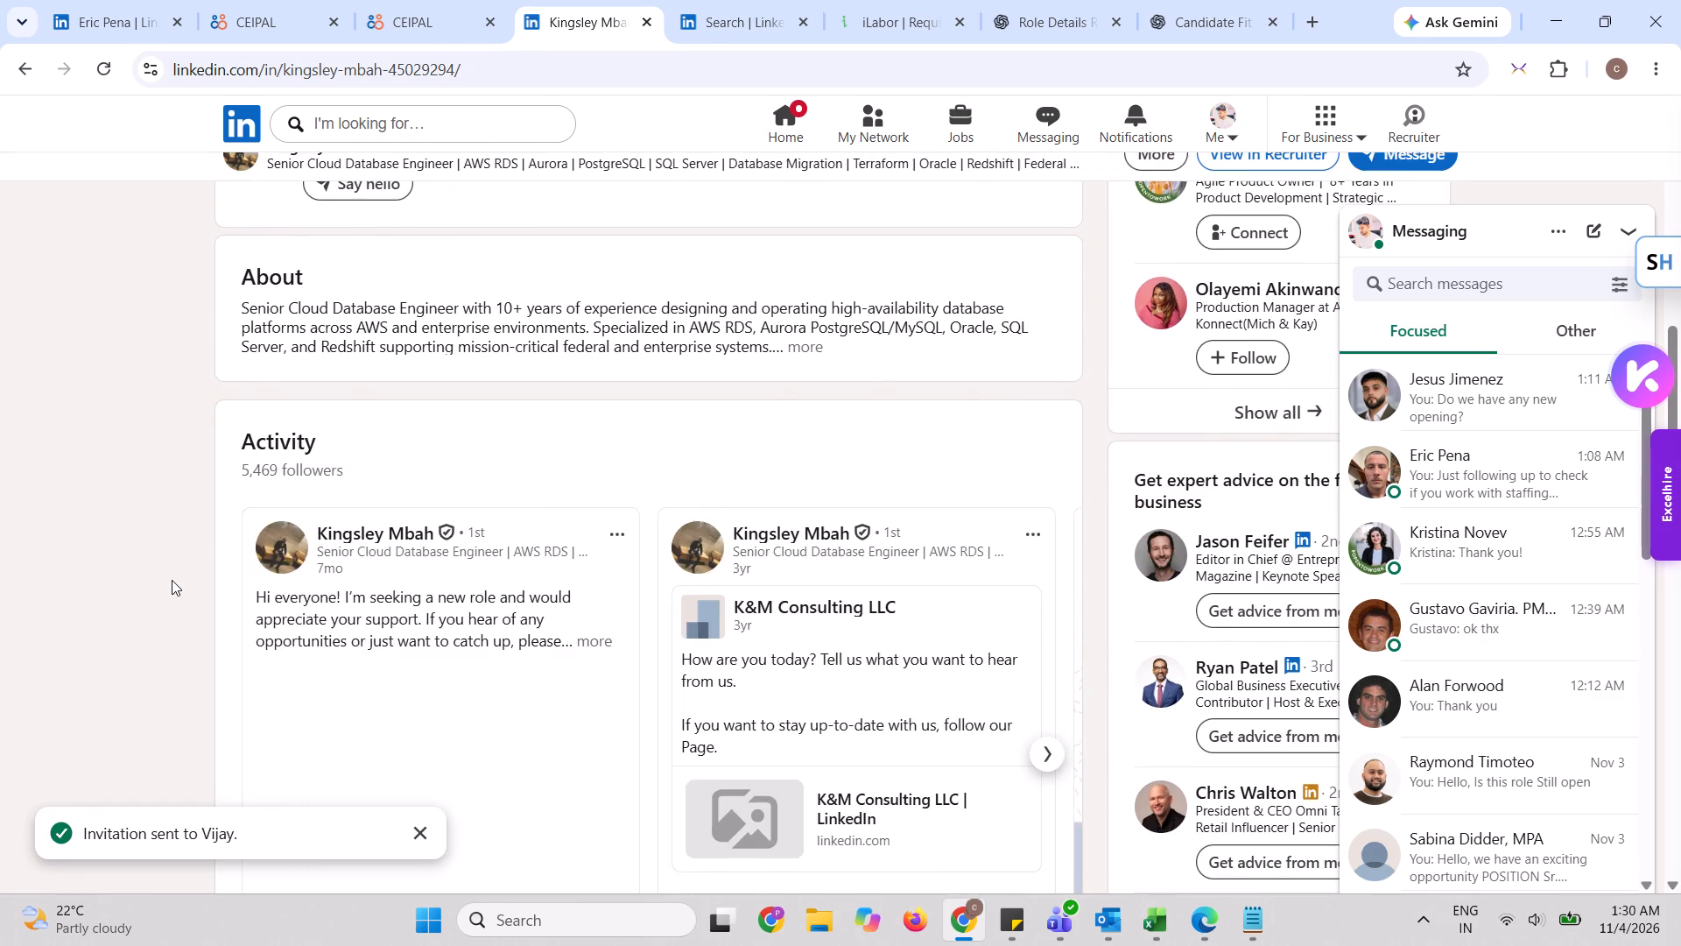
pyautogui.scroll(-4, 172, 580)
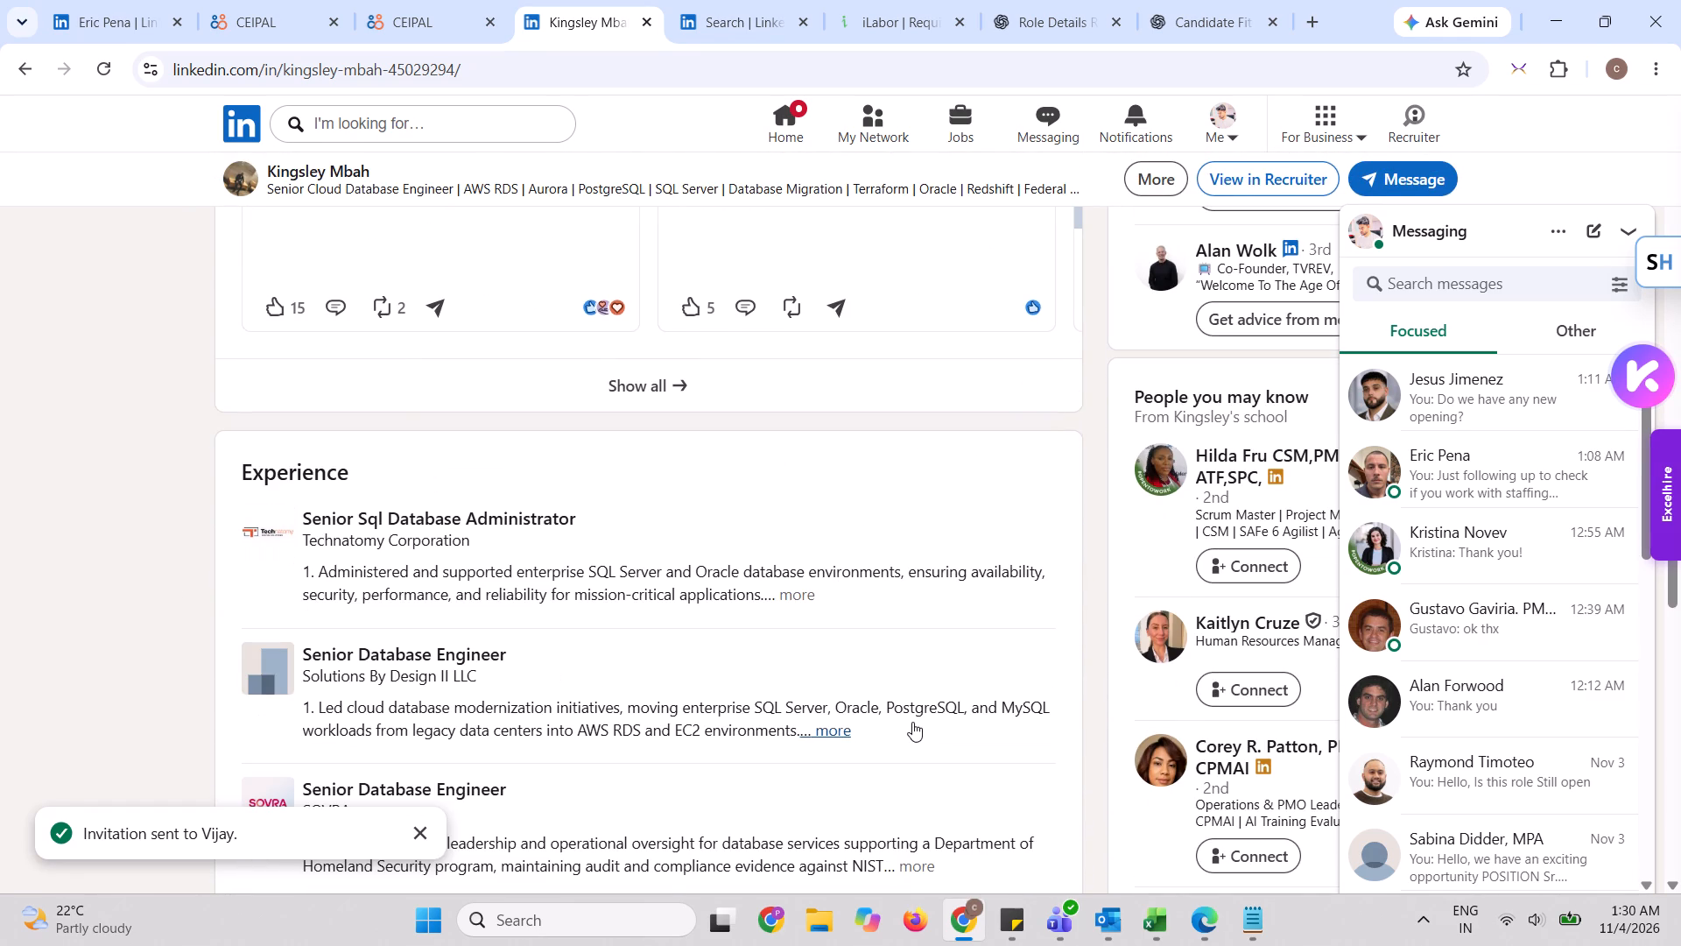
pyautogui.hotkey('ctrl', 'f')
pyautogui.press('o')
pyautogui.press('BackSpace')
pyautogui.press('BackSpace')
pyautogui.press('BackSpace')
pyautogui.press('BackSpace')
pyautogui.press('BackSpace')
pyautogui.press('BackSpace')
pyautogui.press('BackSpace')
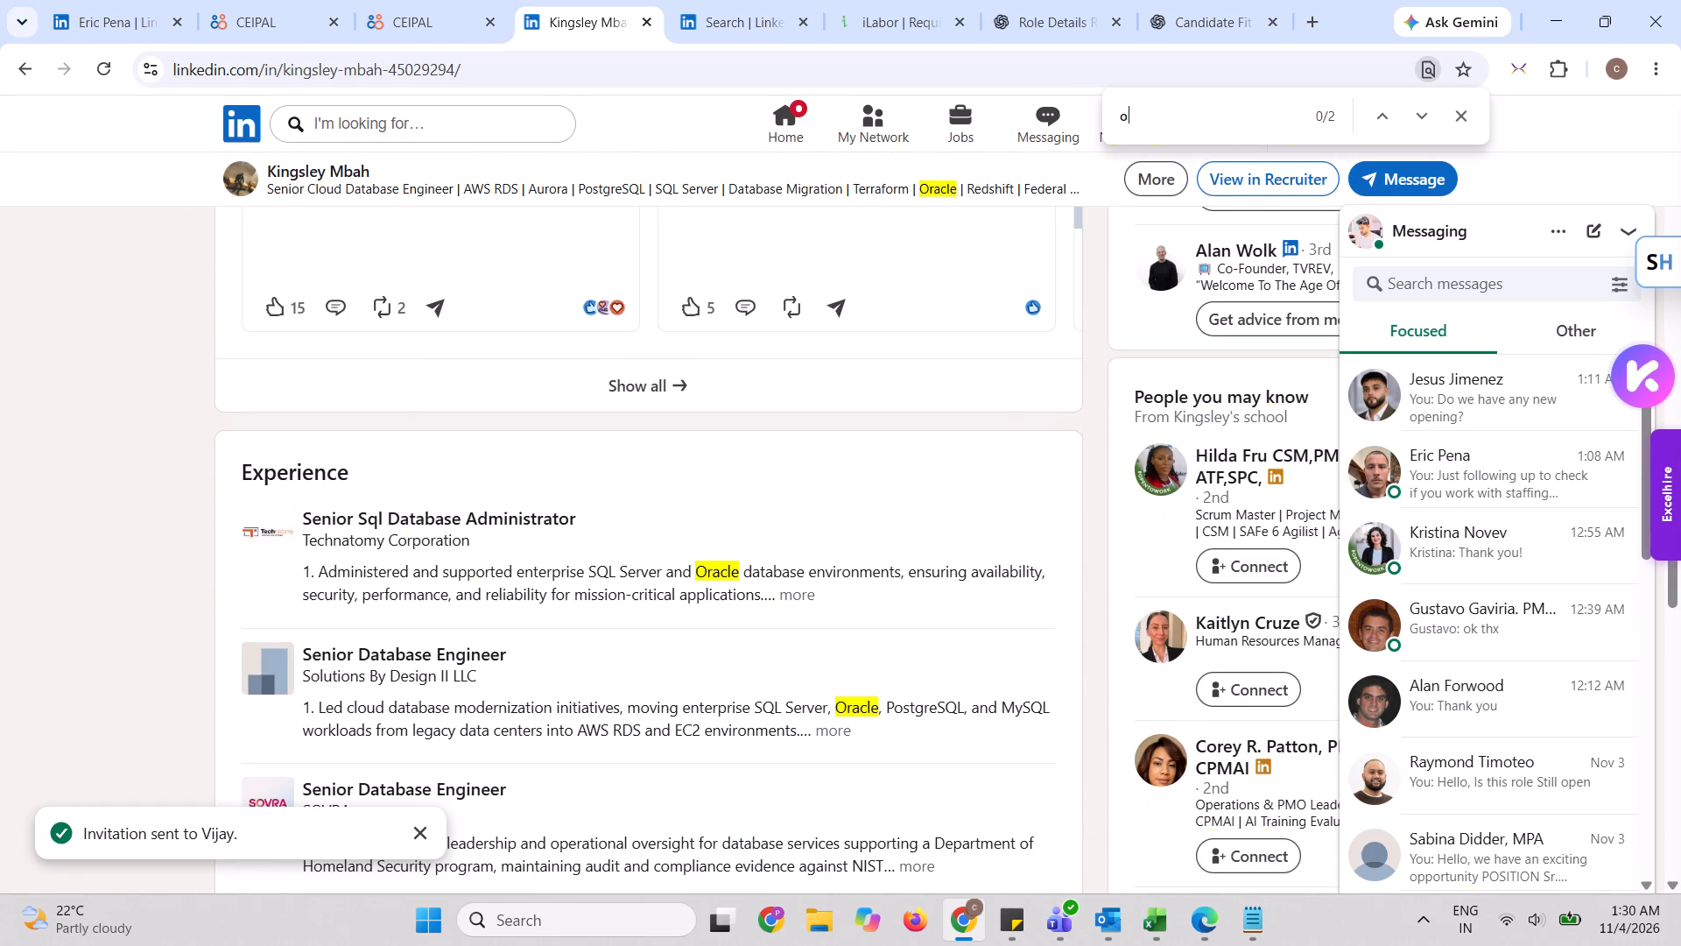
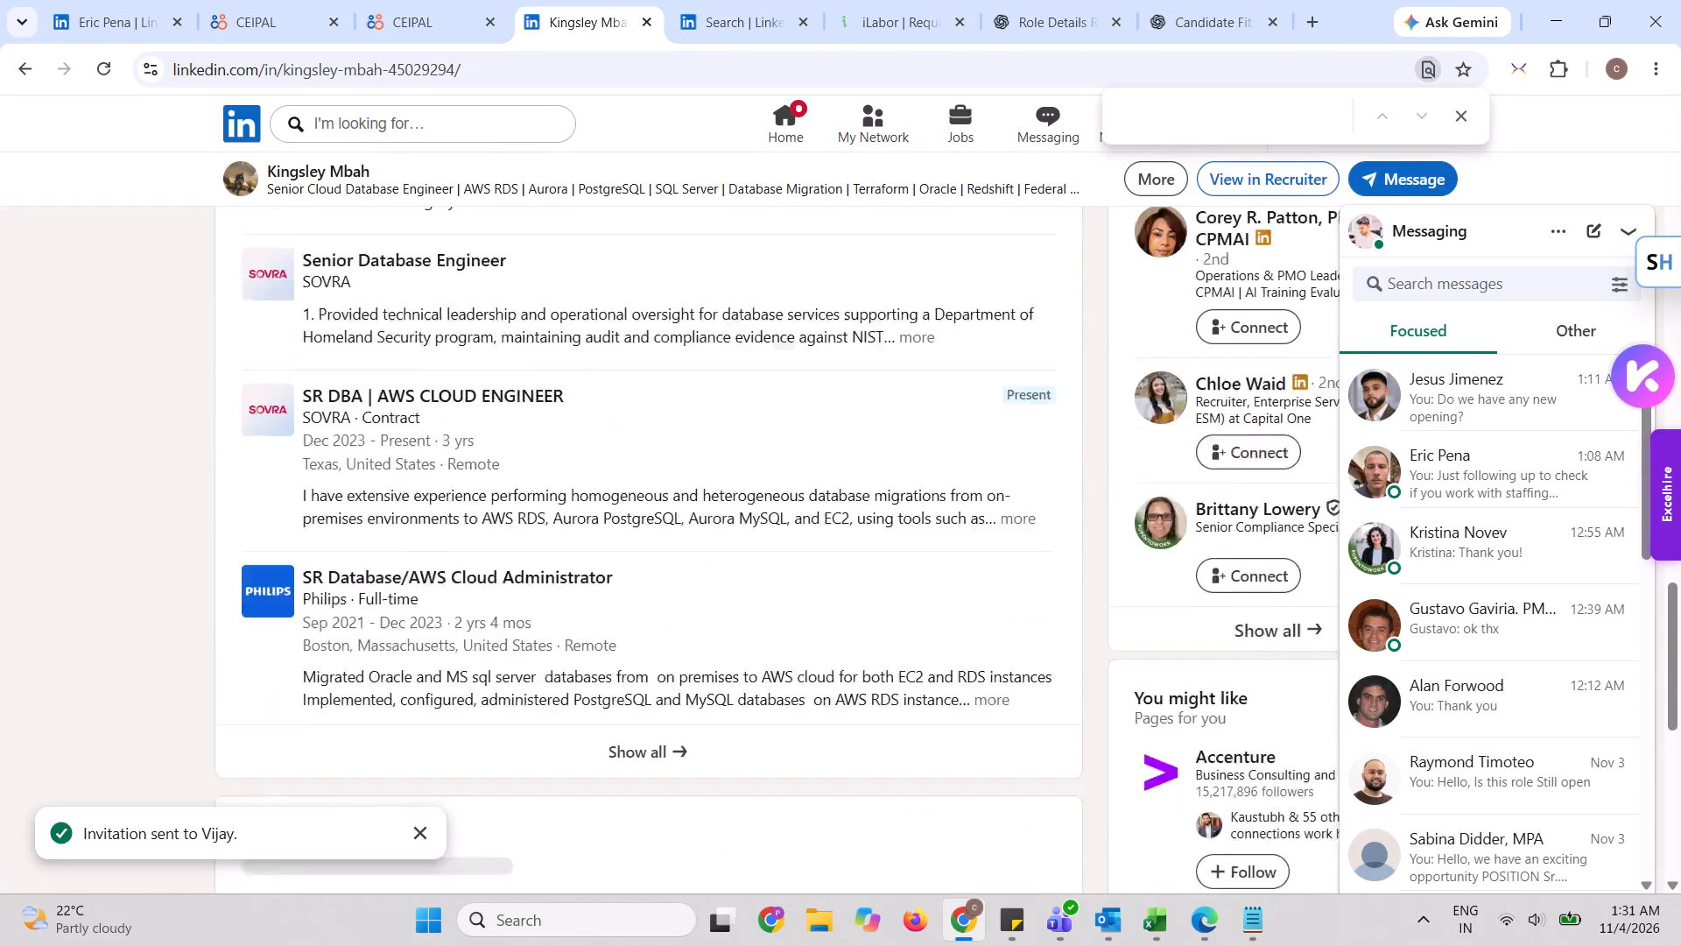
# Switch to CEIPAL's internal database results and submit a mail merge to 300 recipients for job SG - 125644, the kforce Database Administrator (DBA) position.
pyautogui.scroll(1, 716, 514)
pyautogui.click(428, 0)
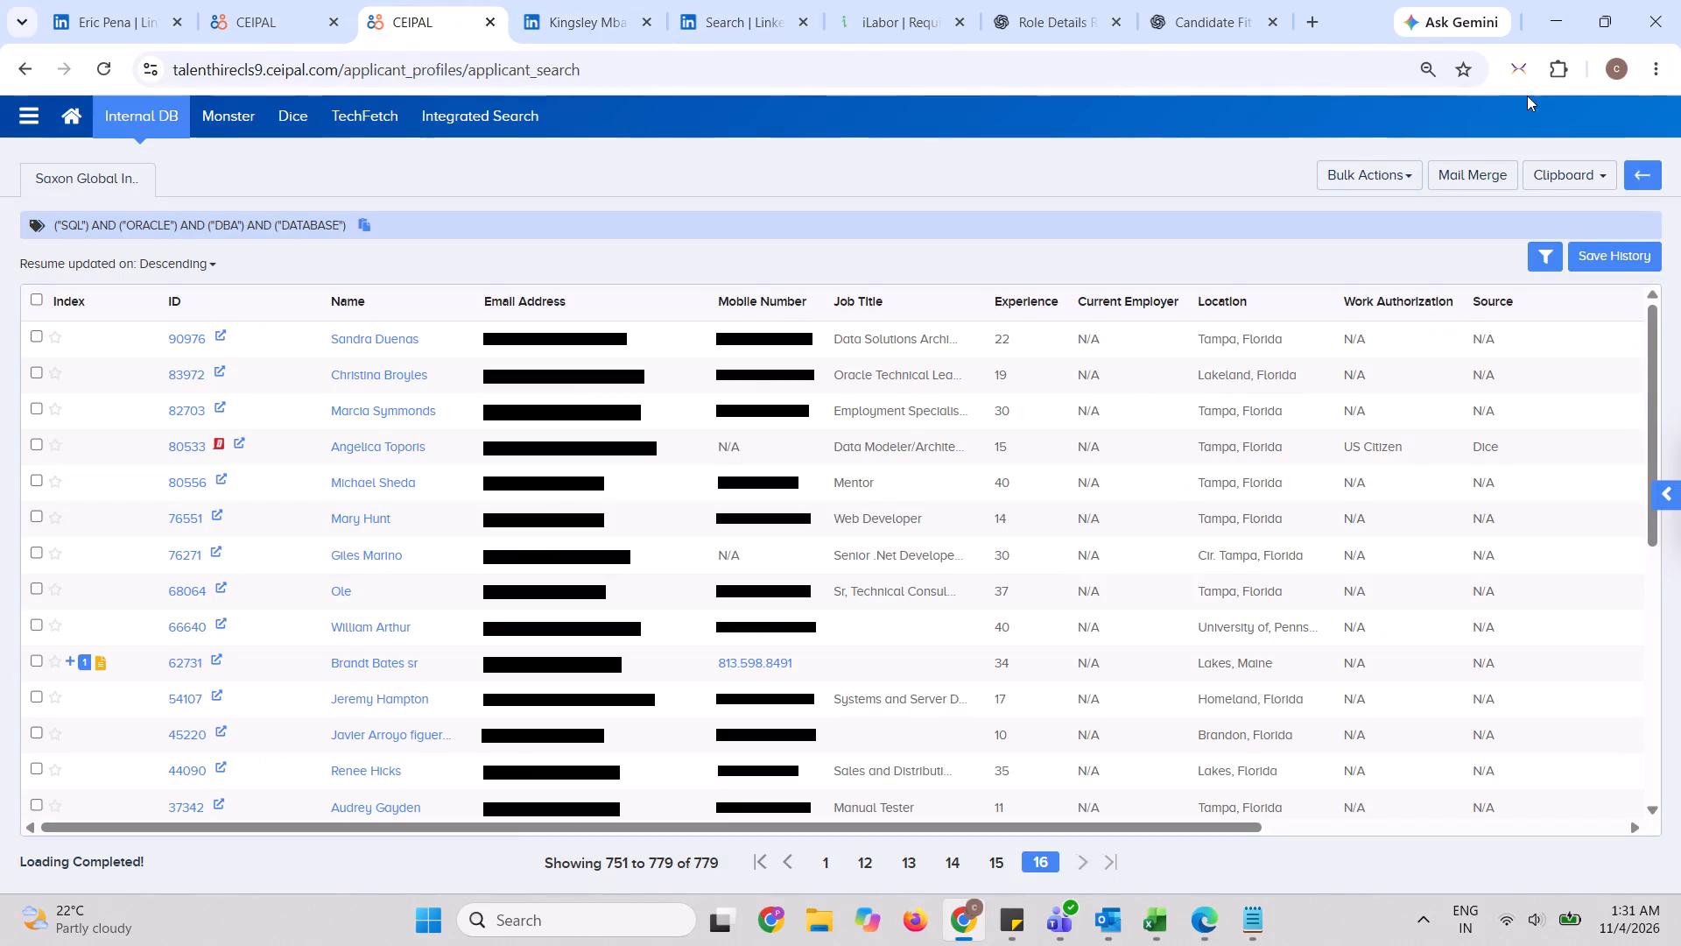
pyautogui.click(1483, 168)
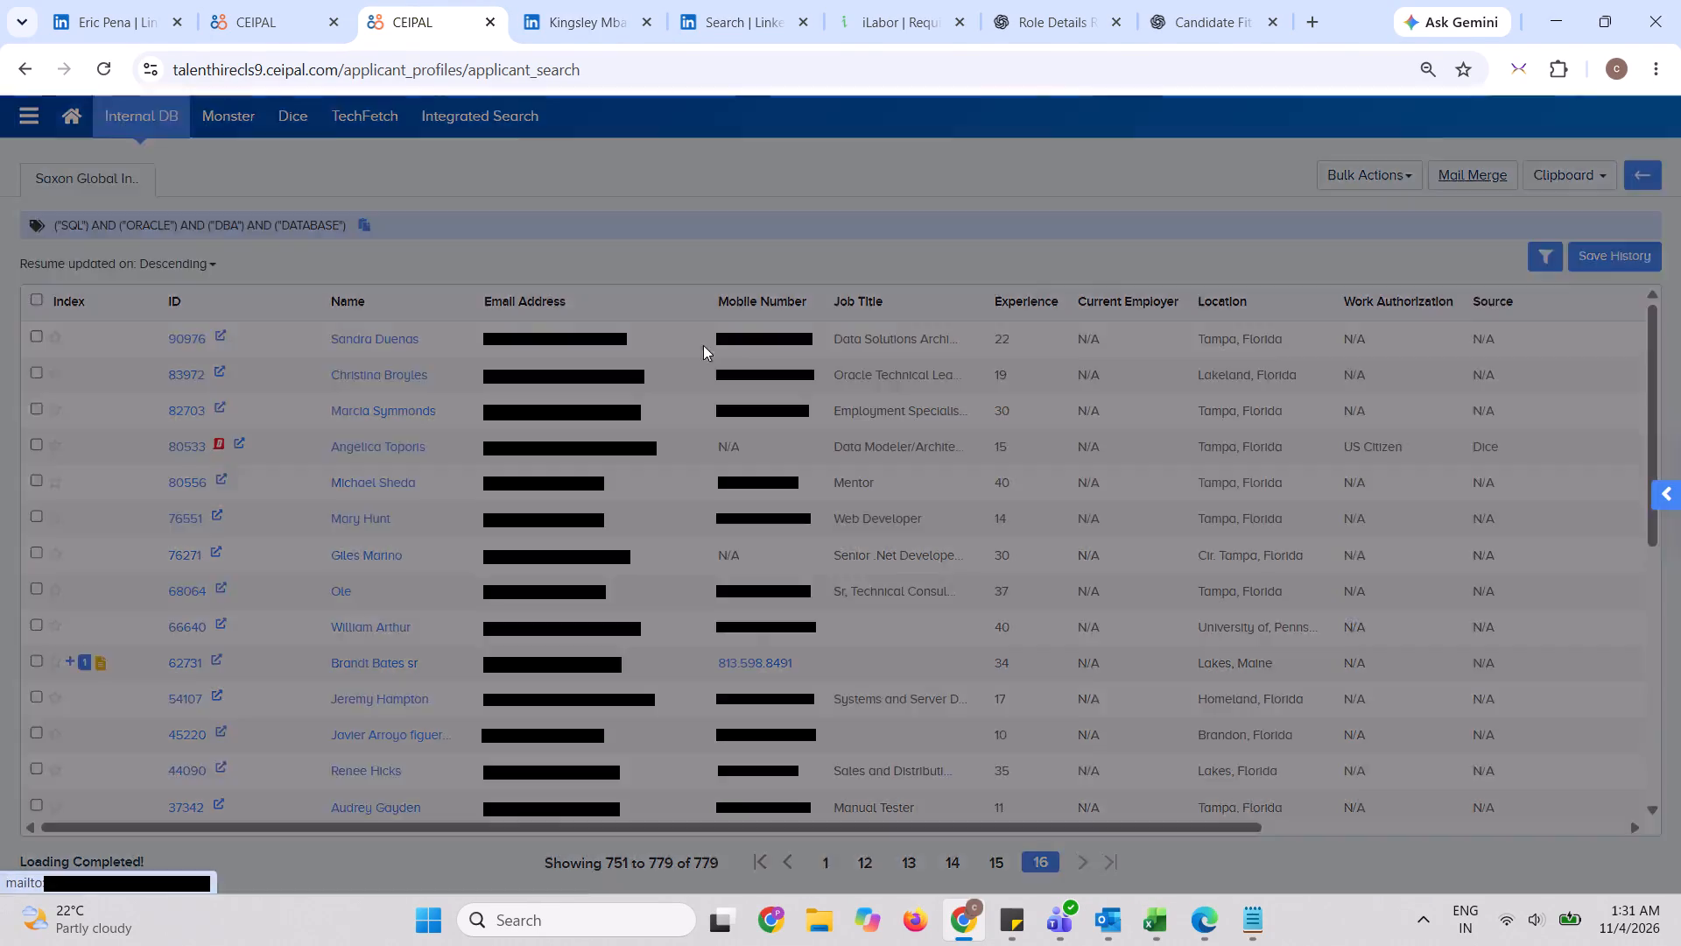
pyautogui.click(778, 229)
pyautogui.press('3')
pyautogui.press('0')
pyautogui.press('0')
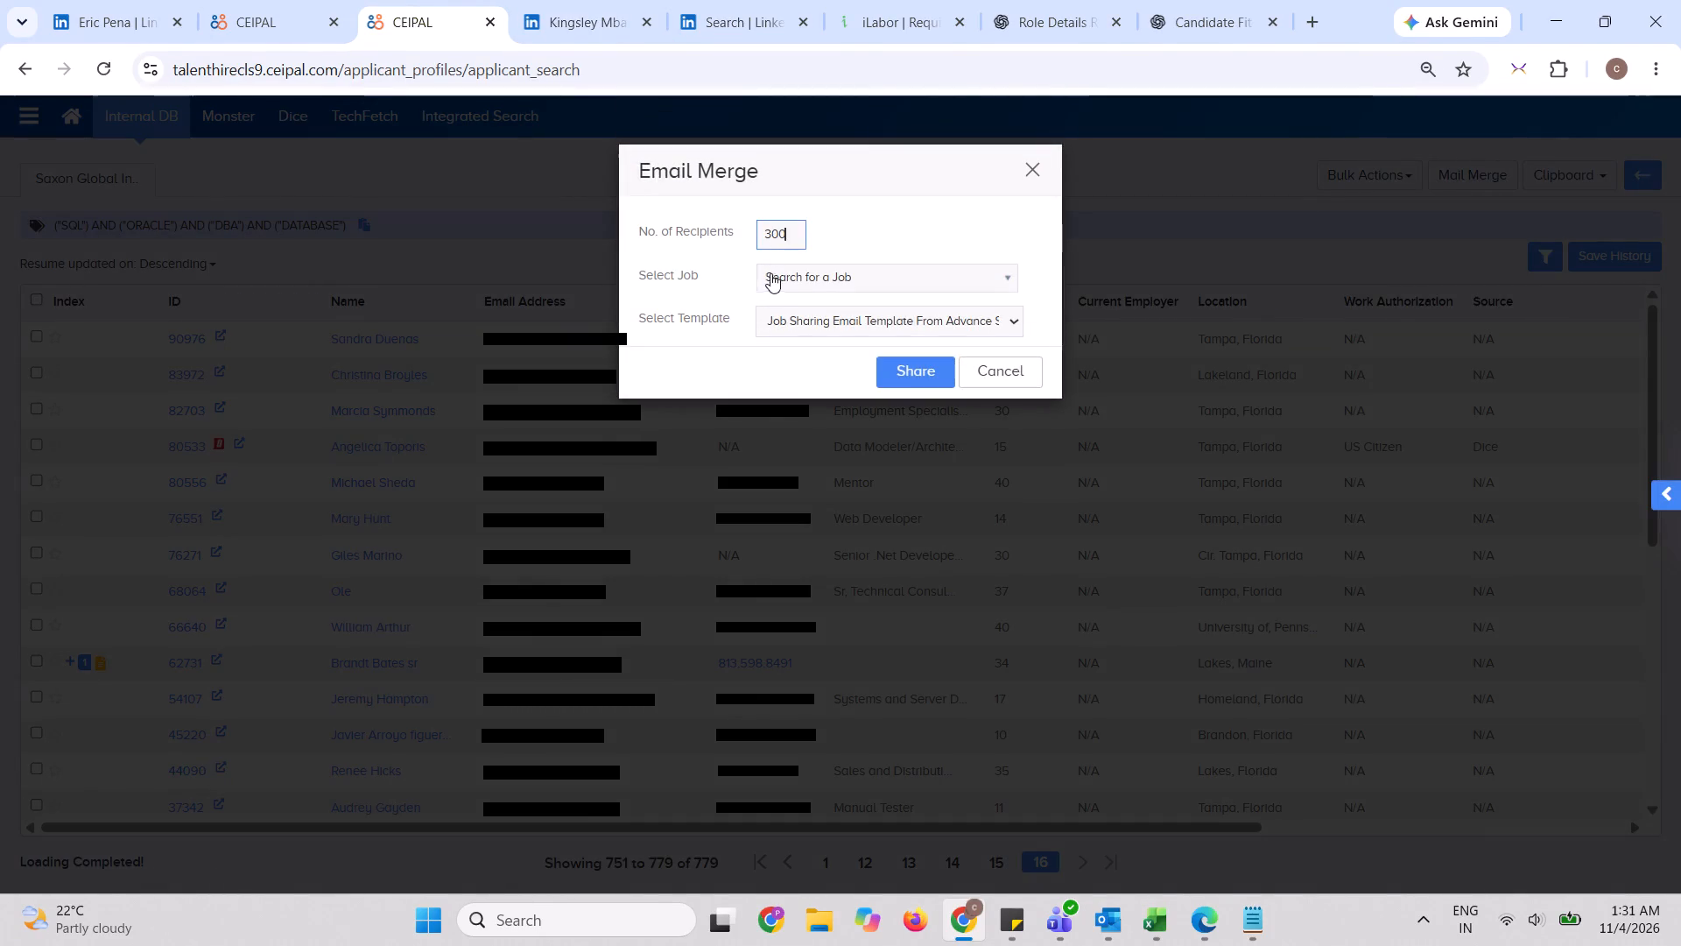
pyautogui.click(776, 275)
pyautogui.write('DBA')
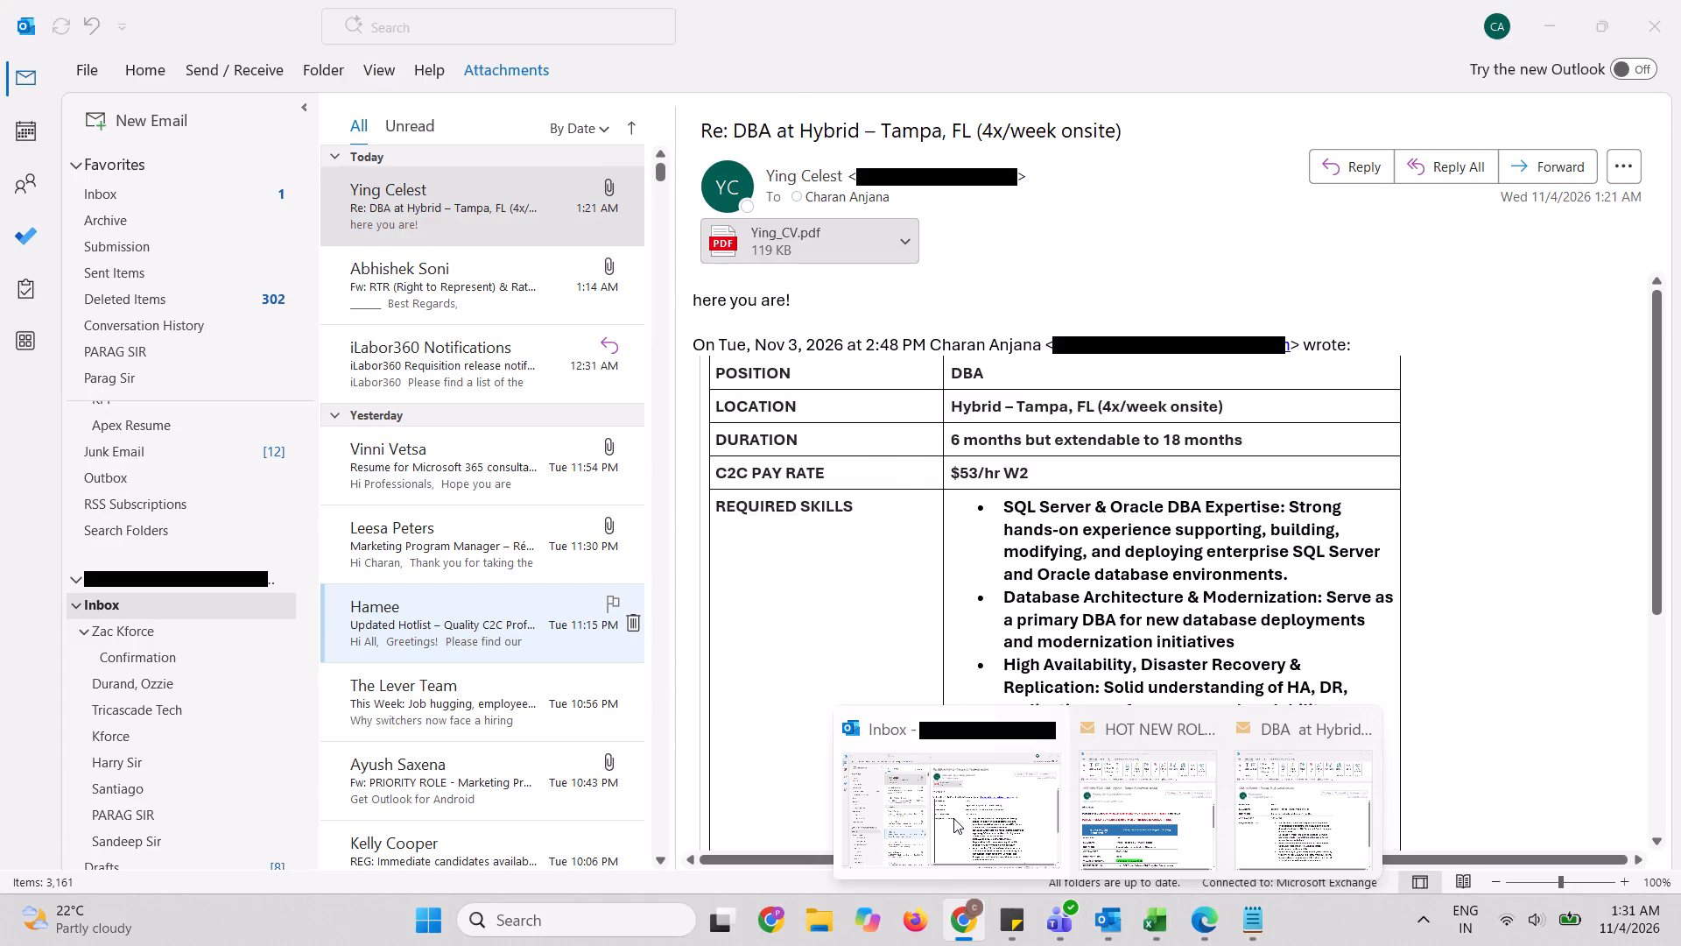
pyautogui.scroll(7, 848, 413)
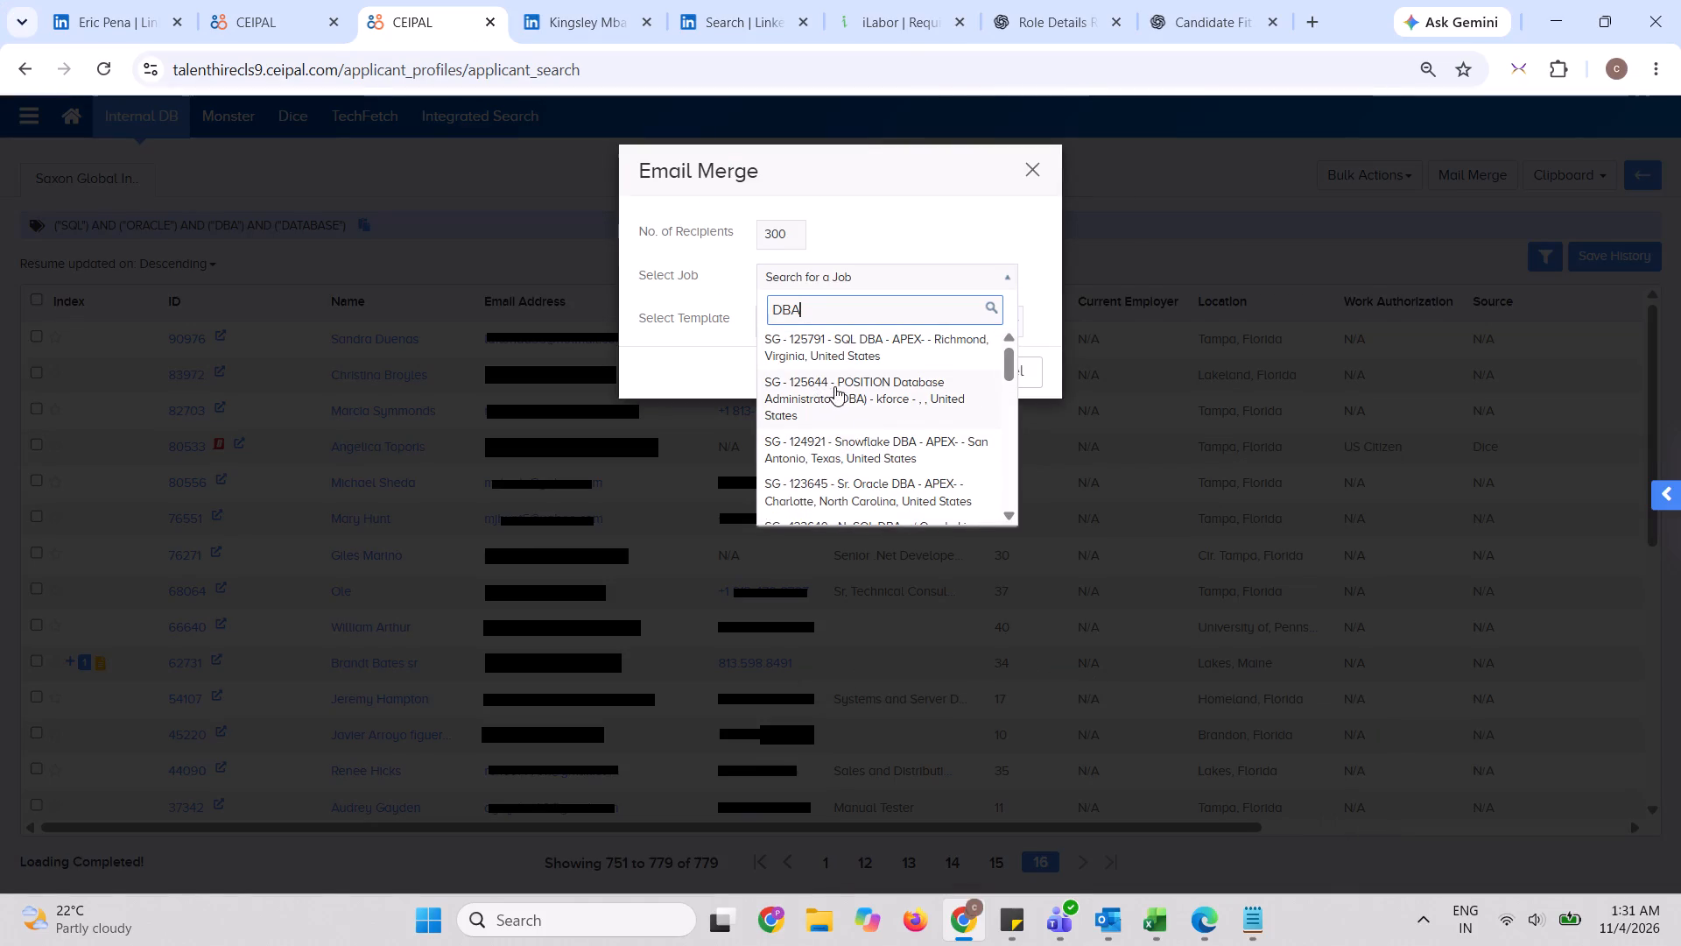
pyautogui.click(837, 386)
pyautogui.click(883, 373)
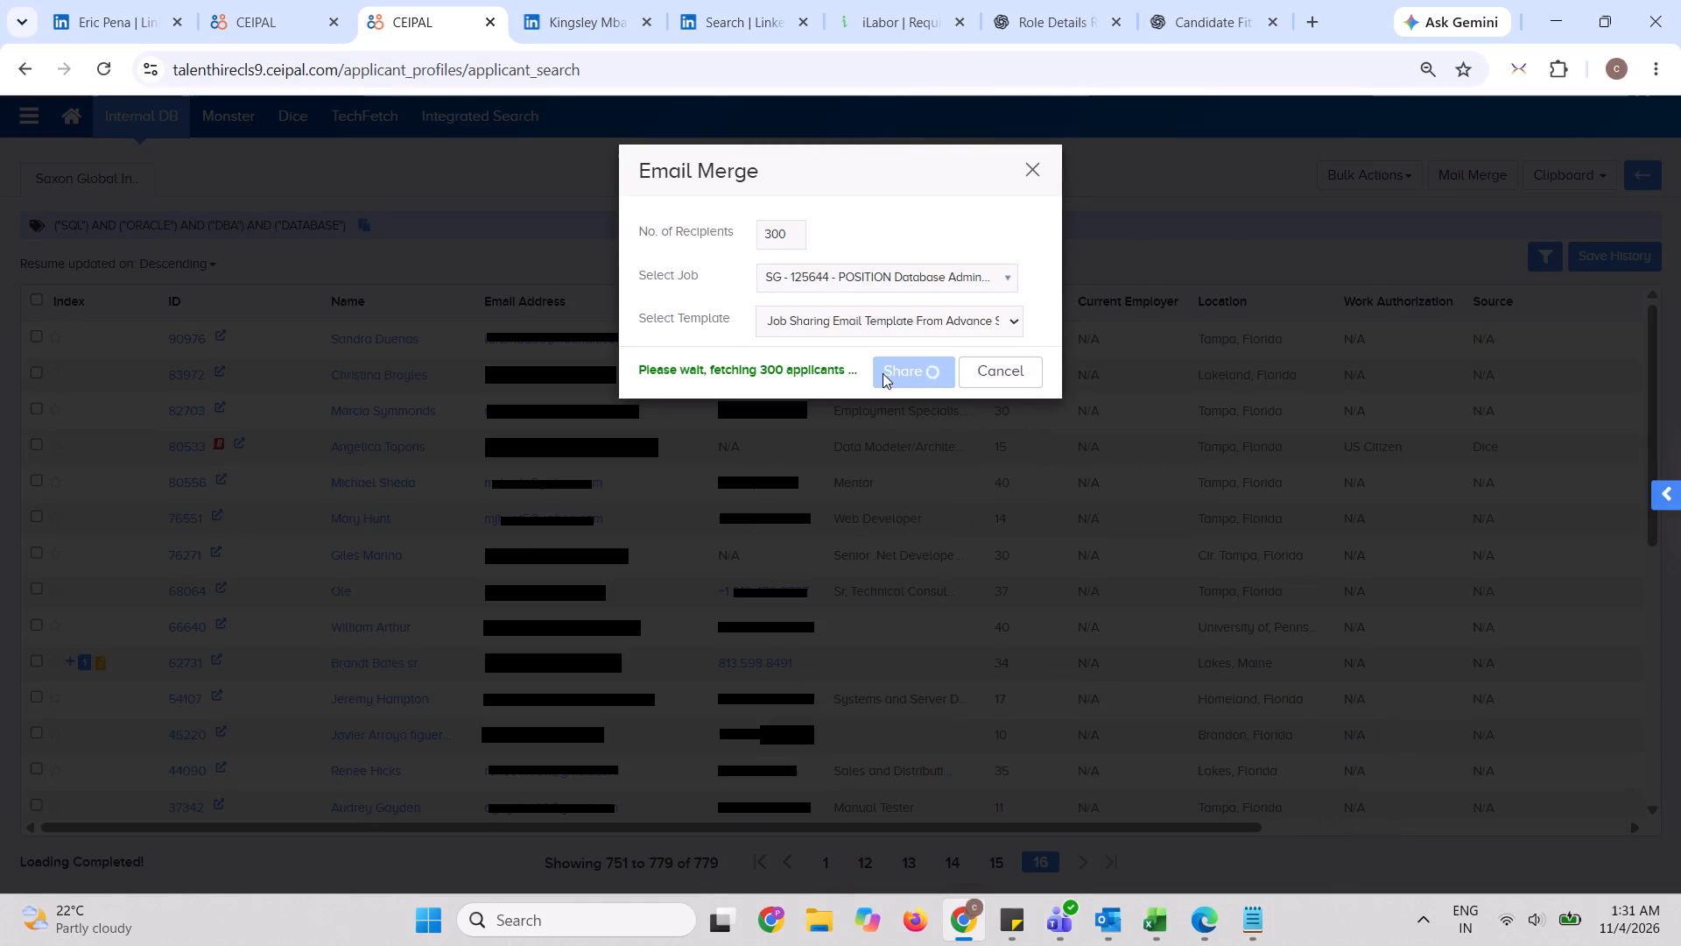
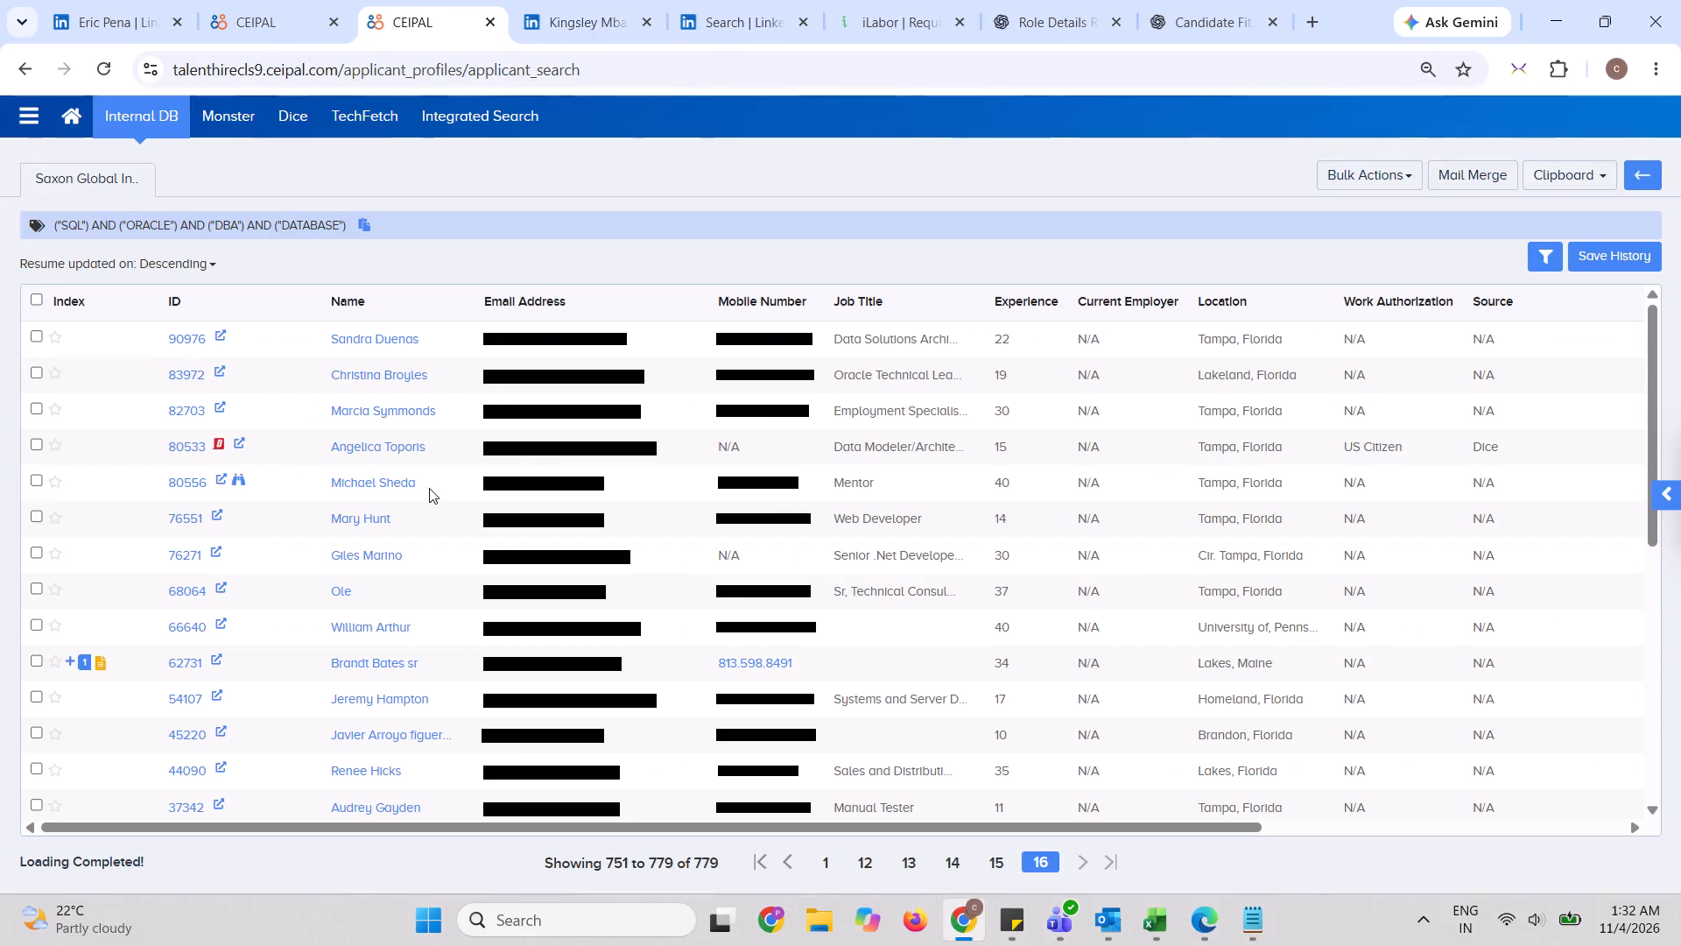
# Return to the first page of the internal database results for the SQL, Oracle, DBA and database search.
pyautogui.click(824, 863)
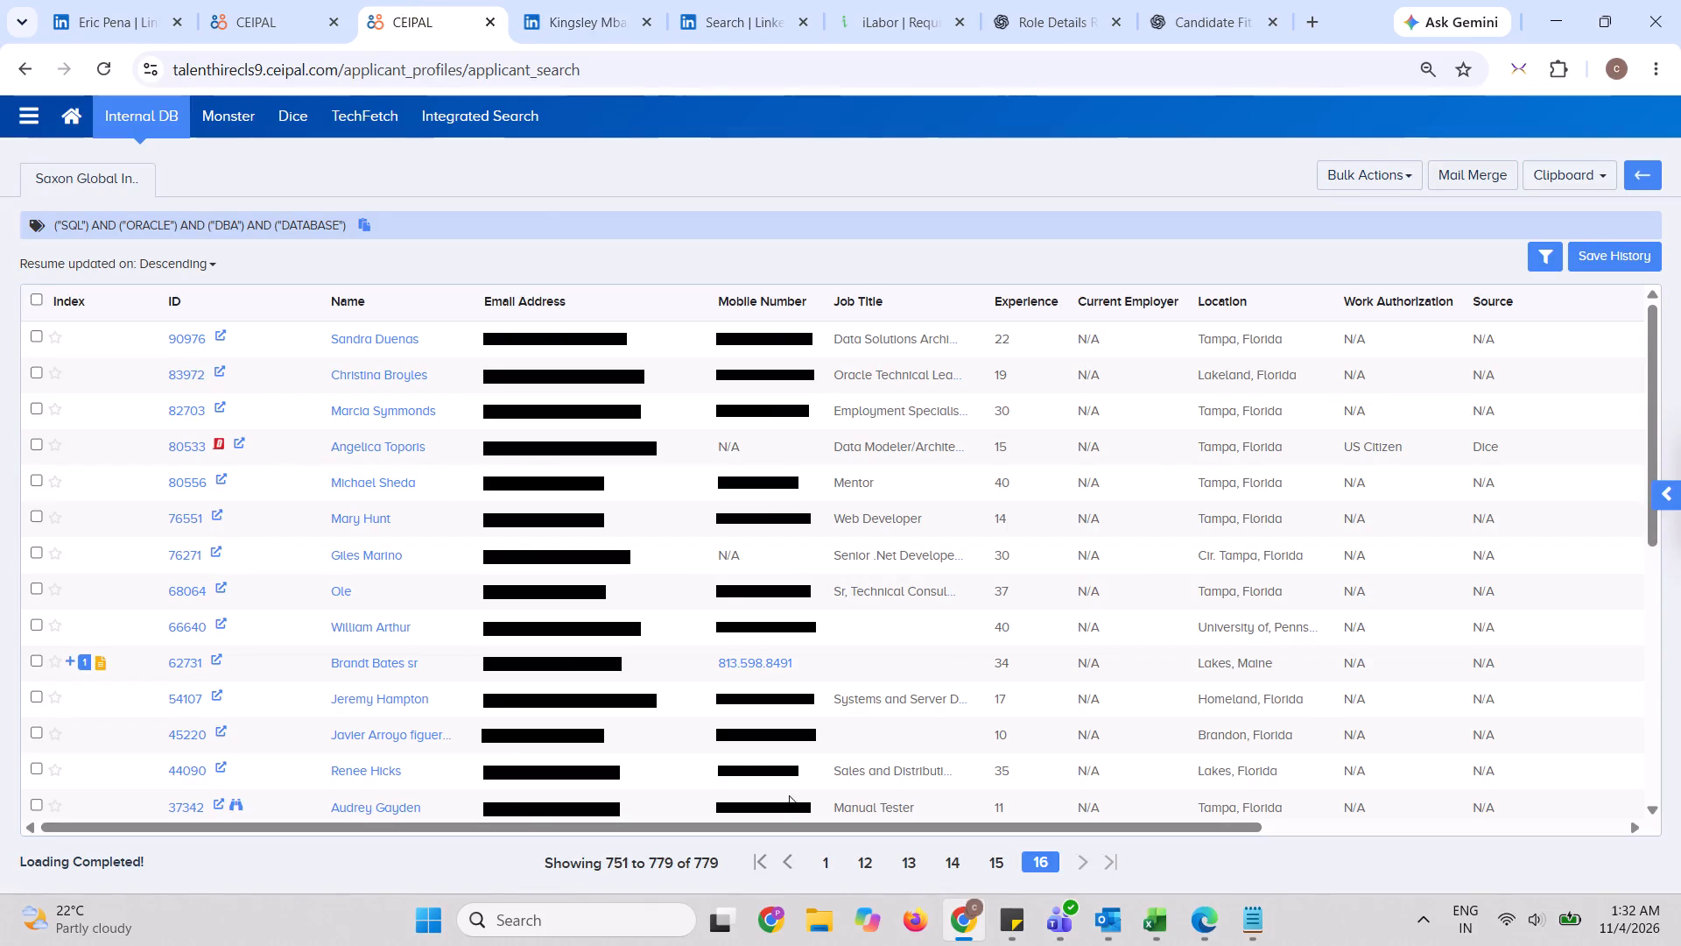
pyautogui.scroll(7, 577, 681)
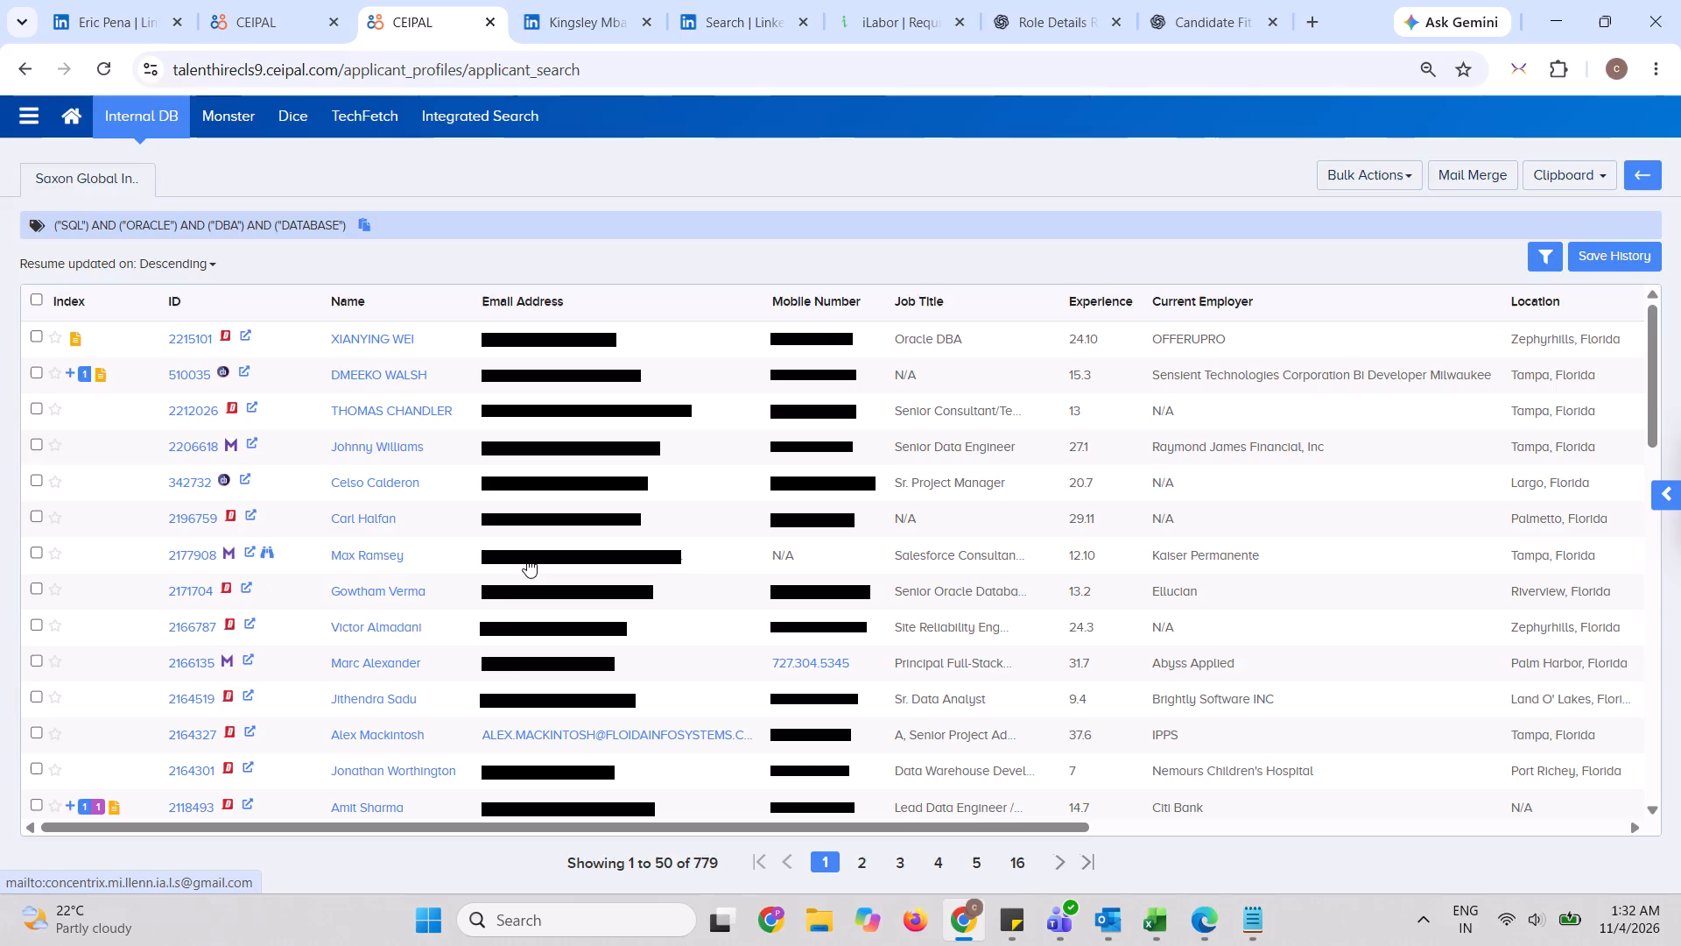
# Look through the internal database candidates matching SQL, Oracle, DBA and Database.
pyautogui.scroll(-1, 527, 558)
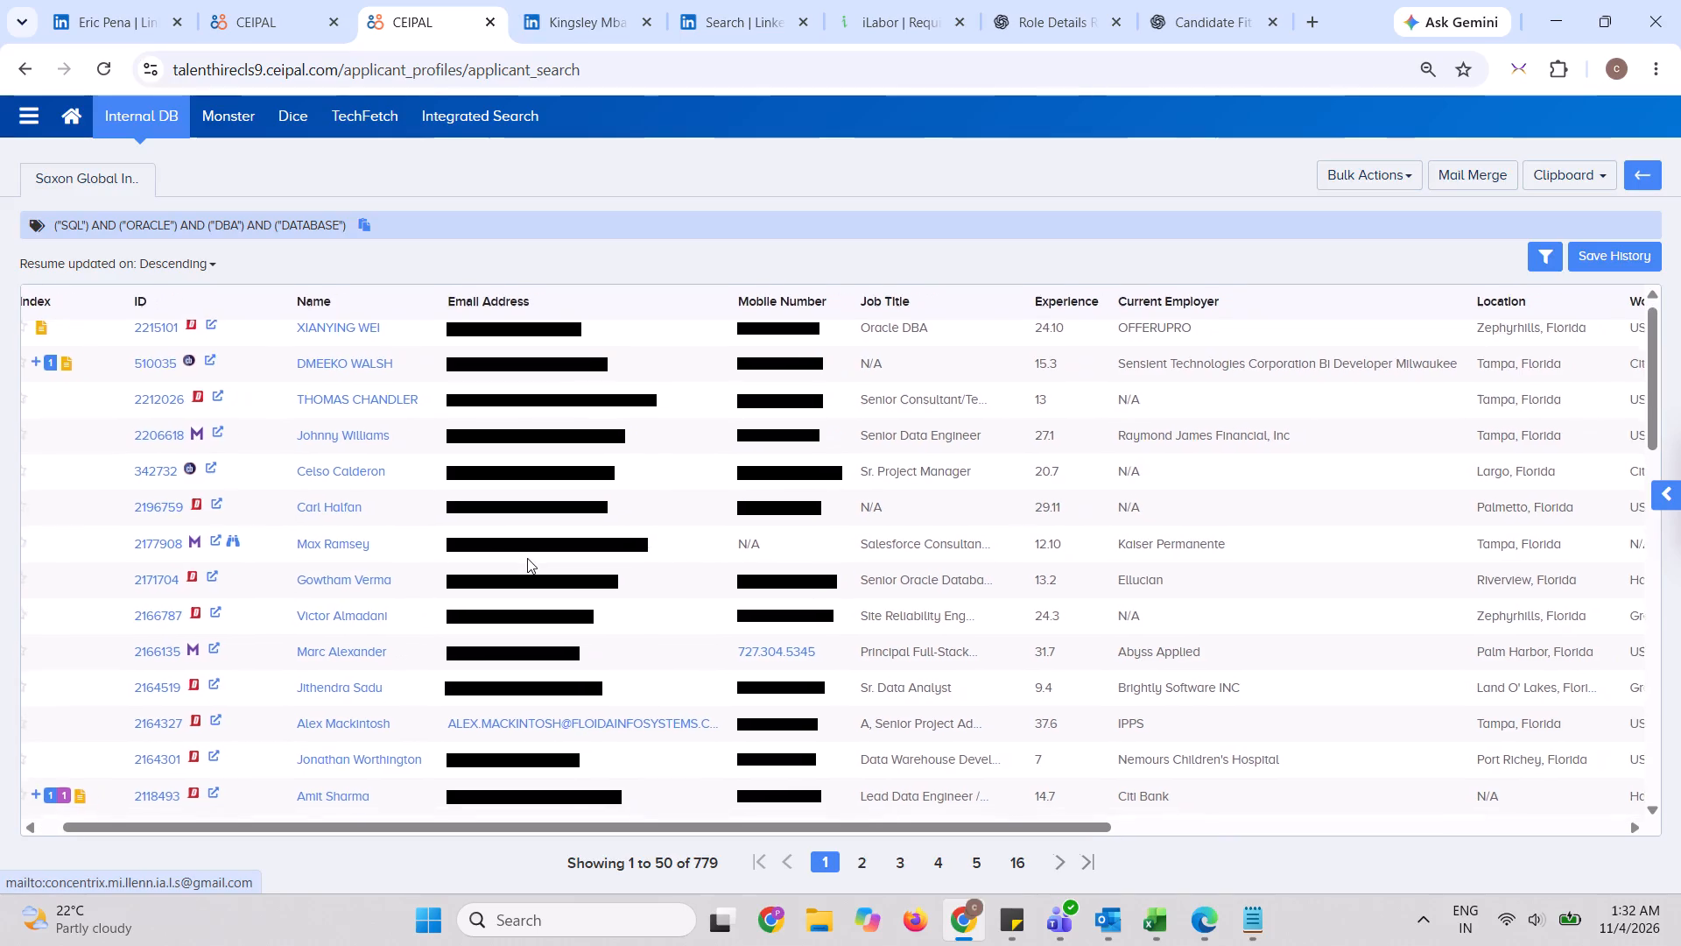
pyautogui.scroll(-3, 527, 558)
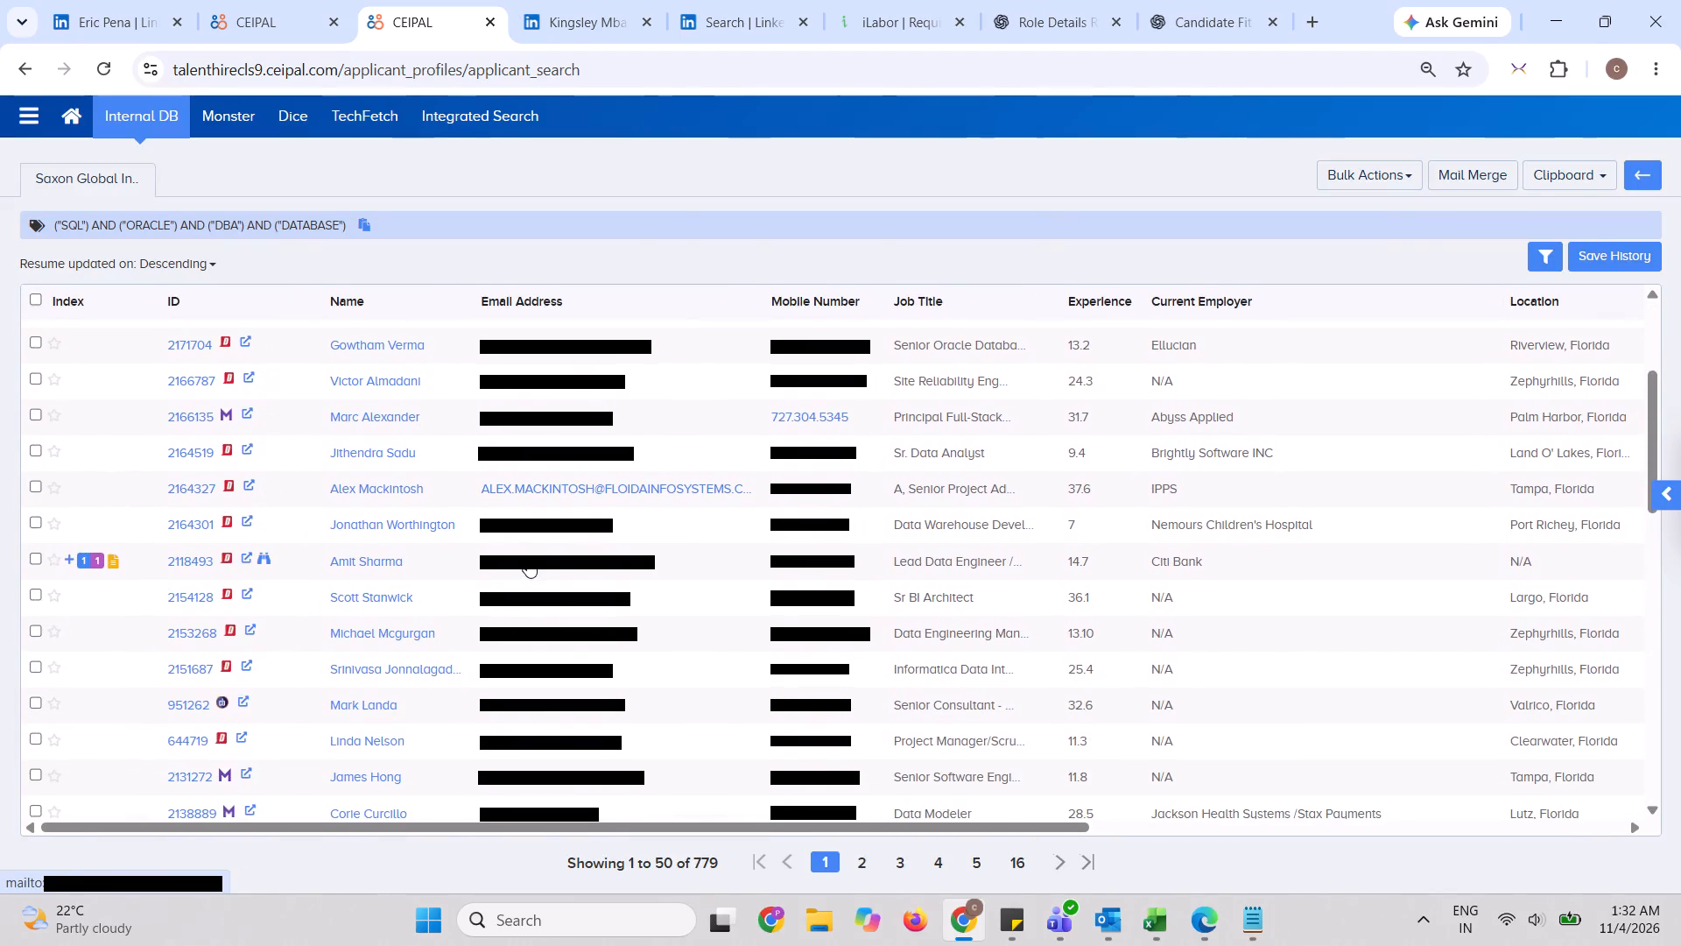
pyautogui.scroll(-9, 527, 558)
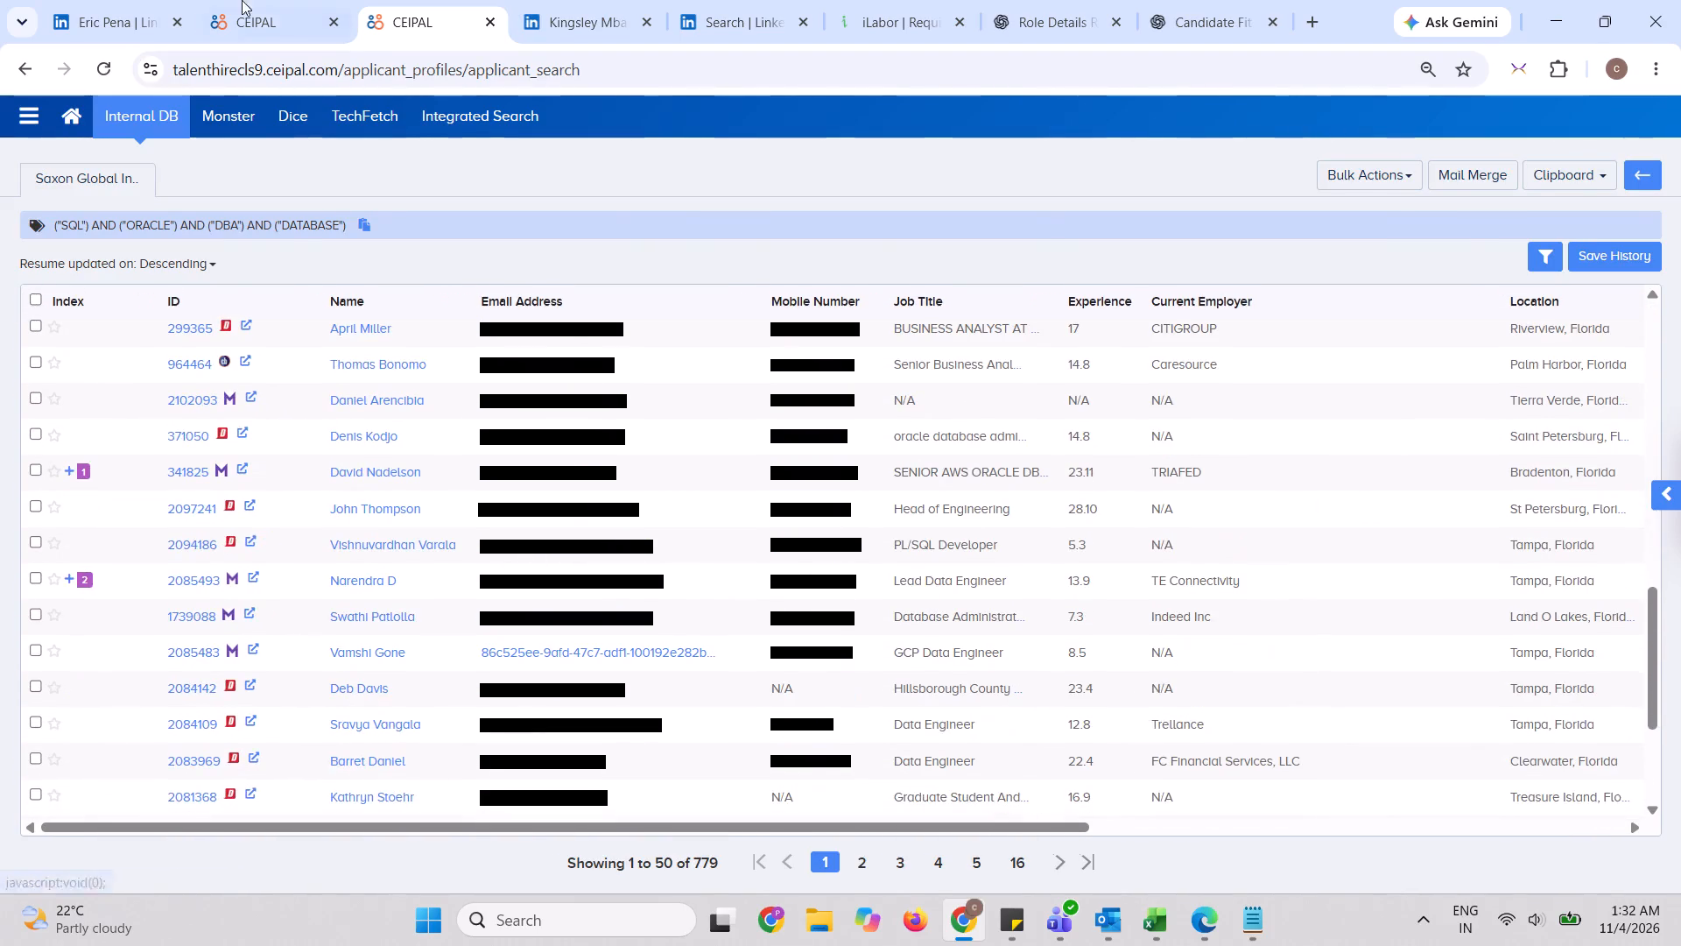
# Return to the Dice candidate results, open the quick view of the Senior Oracle DBA at Accenture and review the resume.
pyautogui.click(205, 3)
pyautogui.click(610, 310)
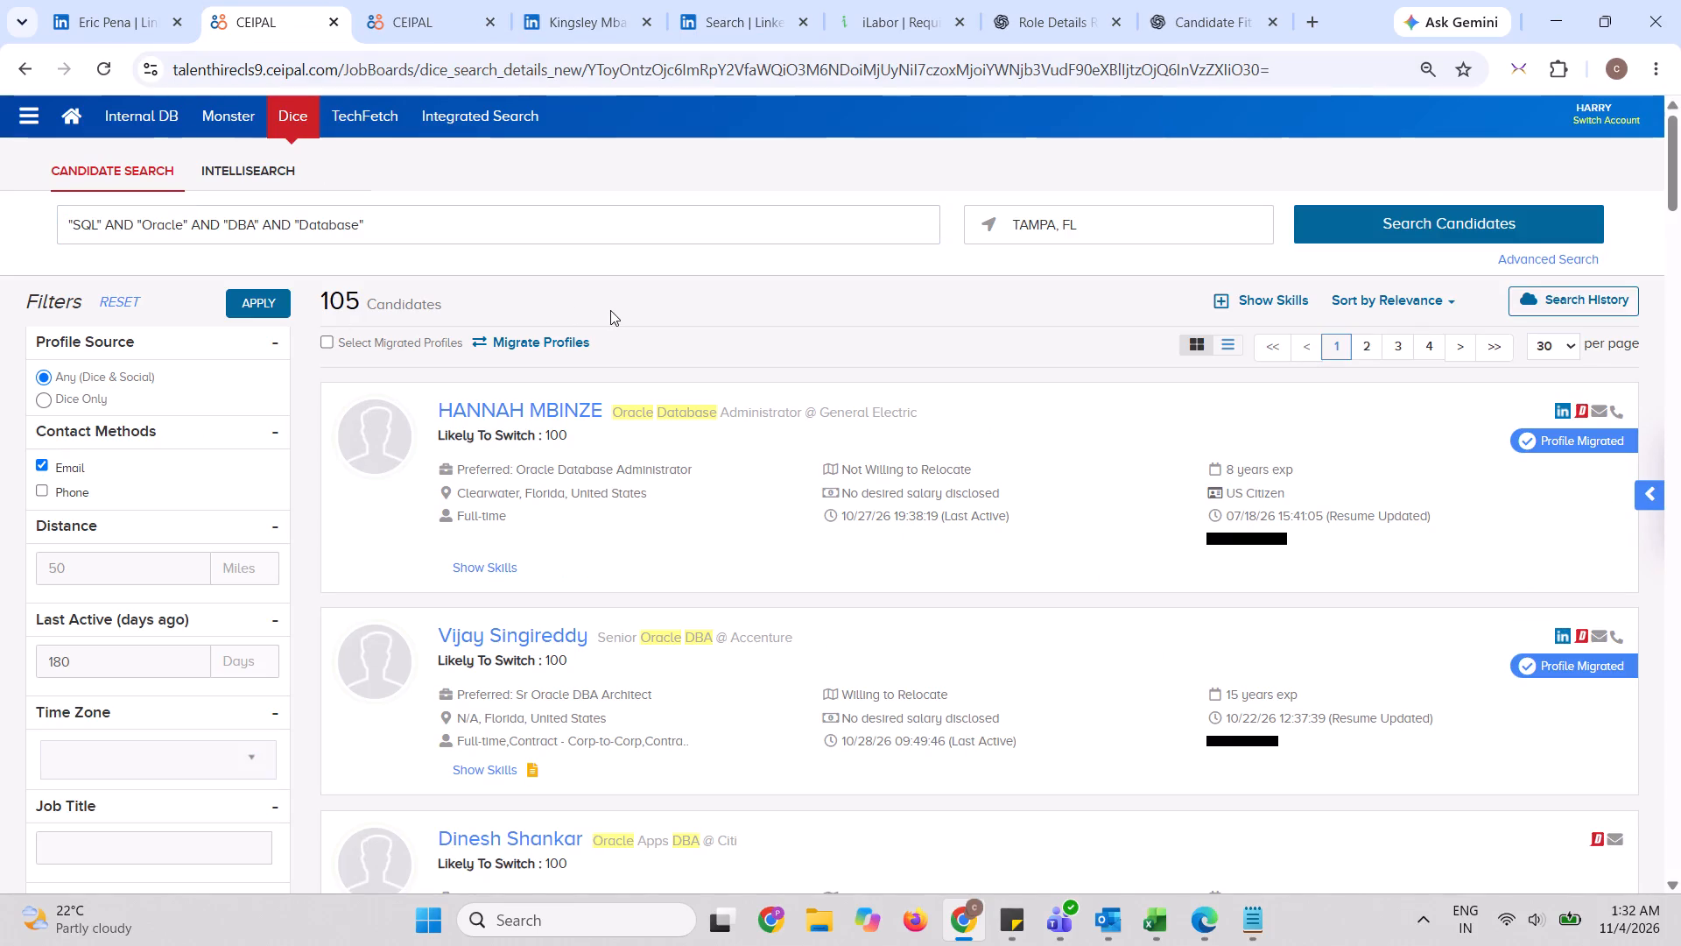
pyautogui.click(806, 640)
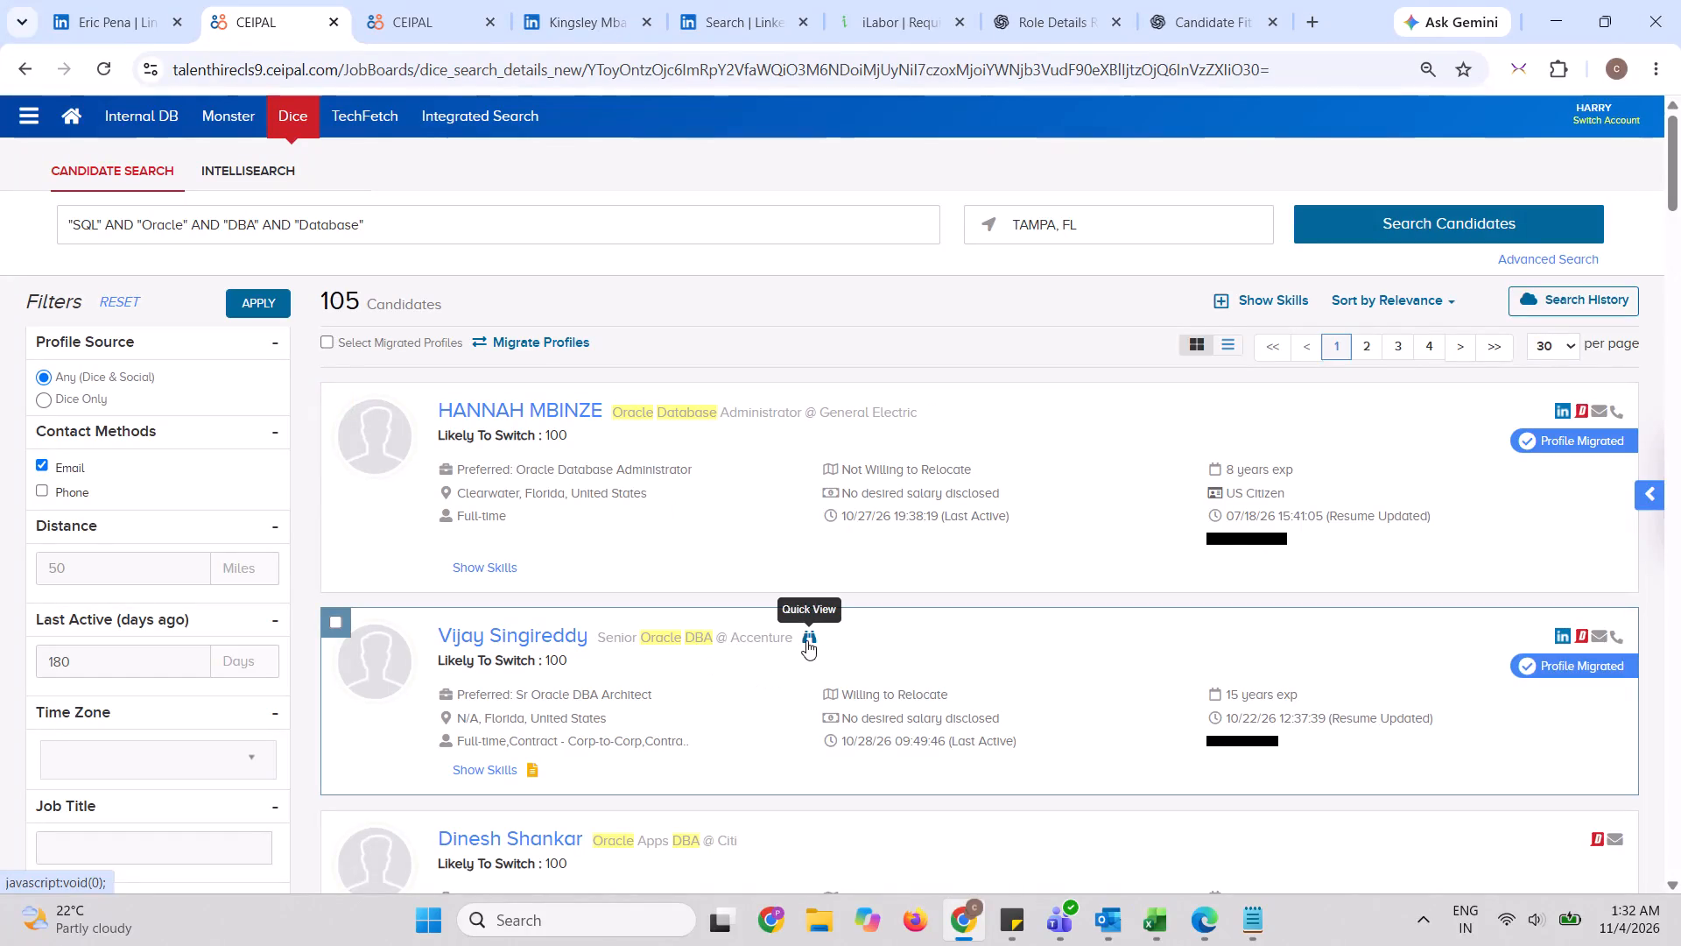
pyautogui.scroll(-1, 806, 640)
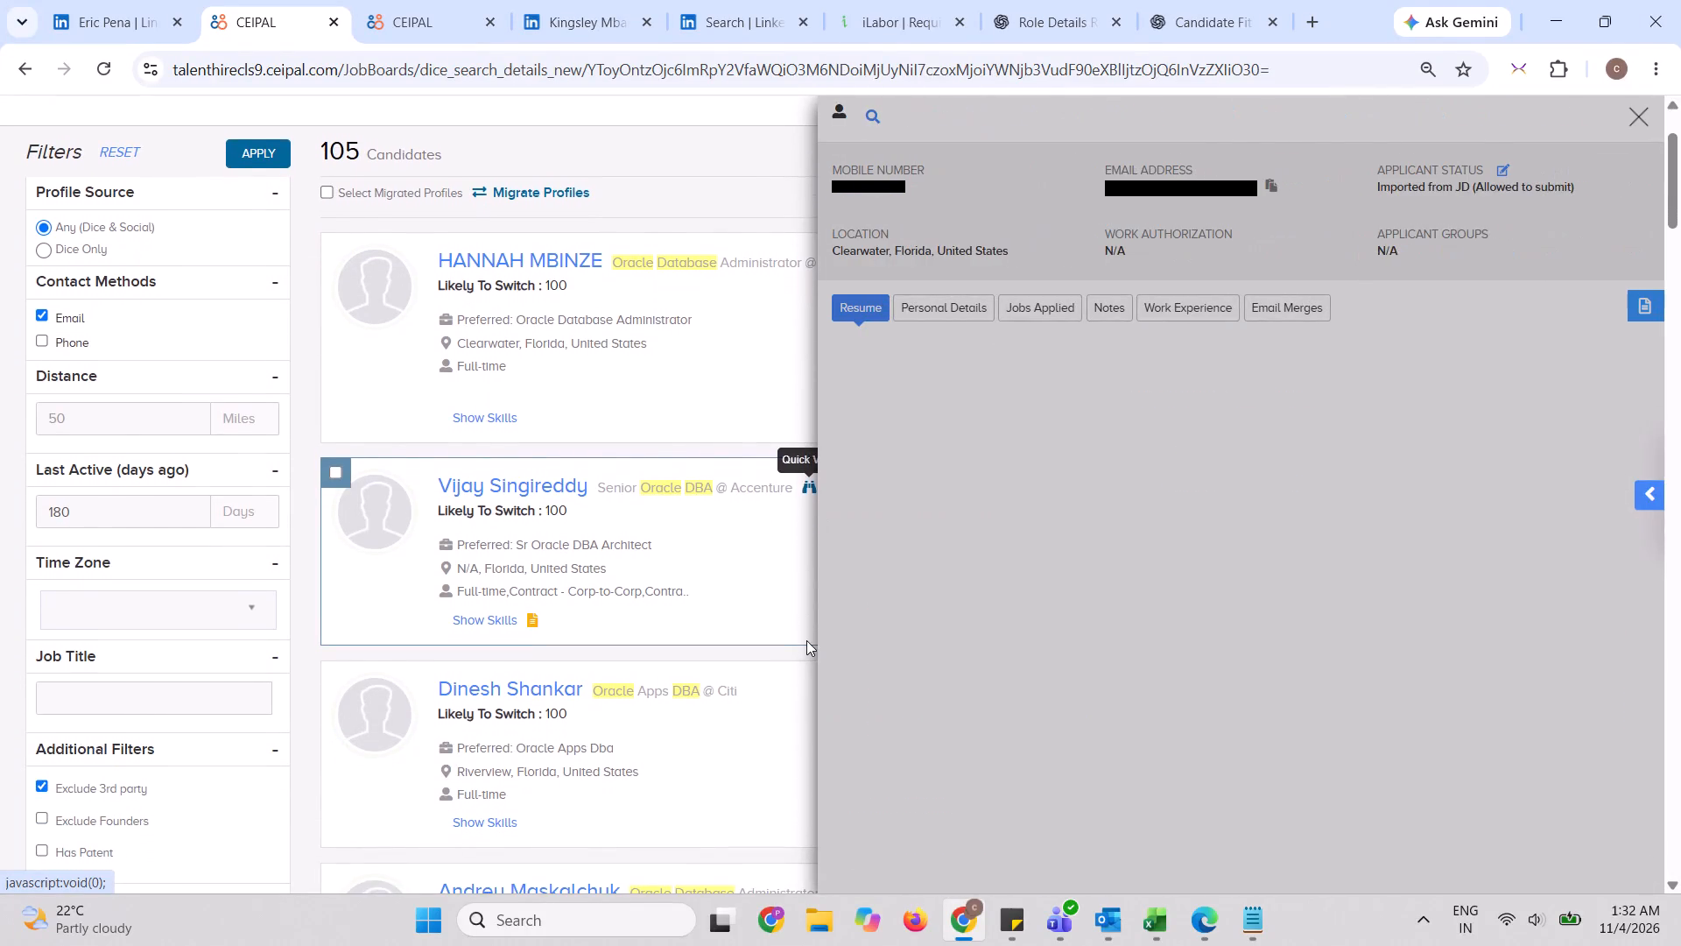
pyautogui.scroll(-3, 806, 640)
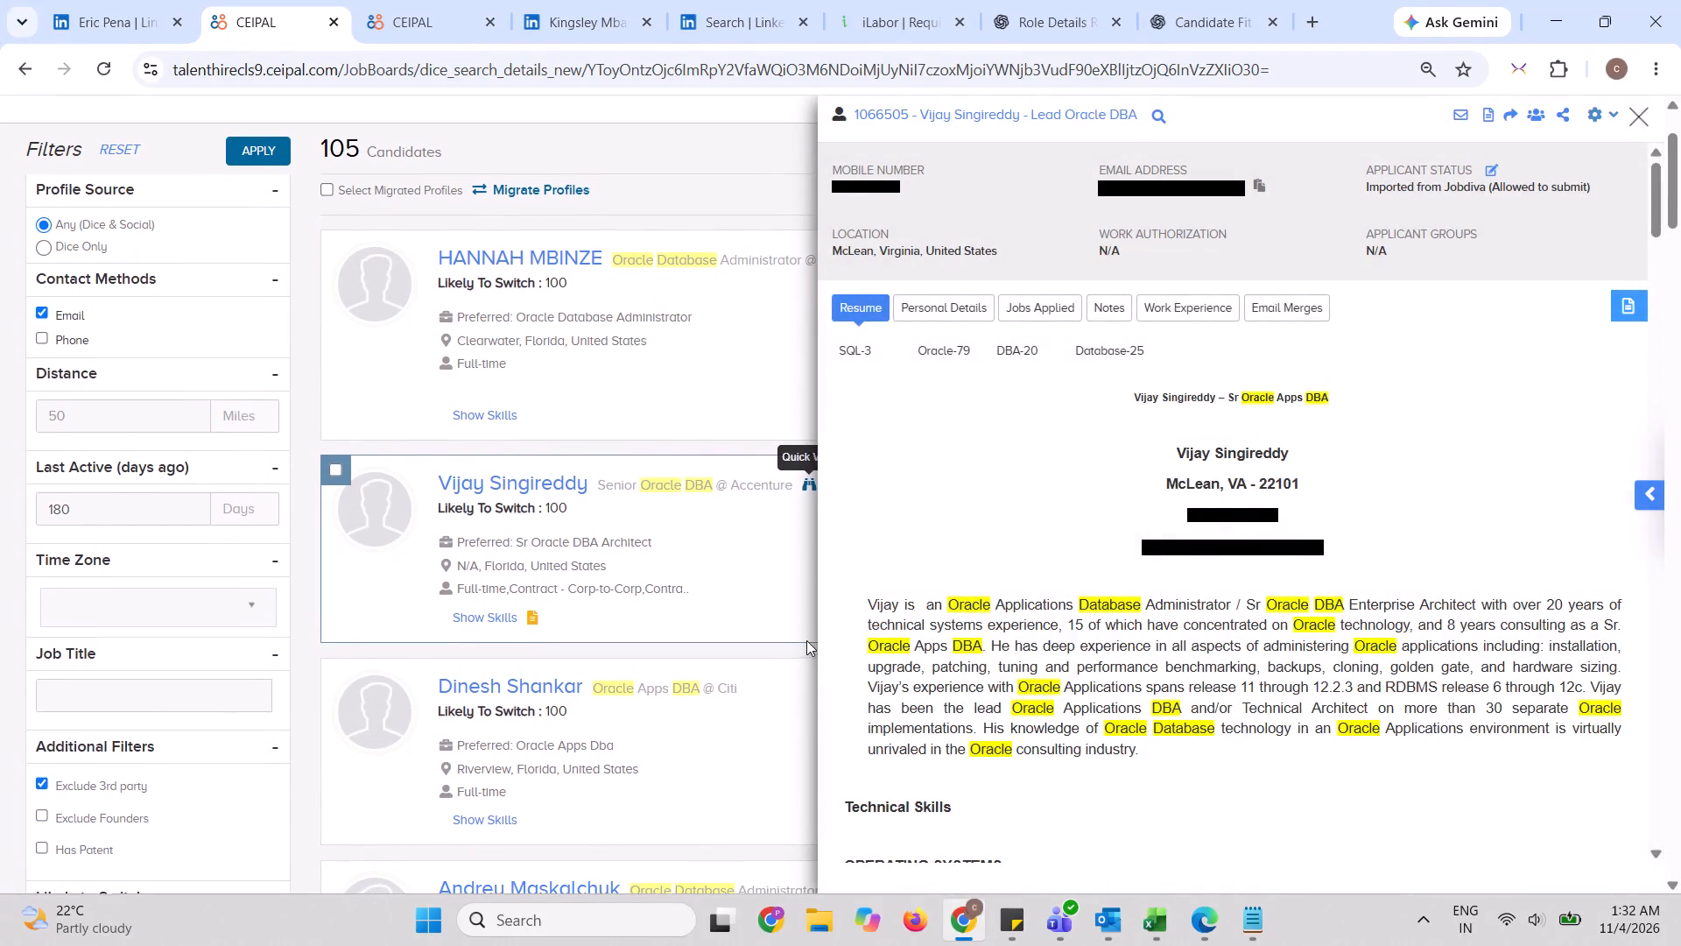
pyautogui.scroll(-2, 806, 640)
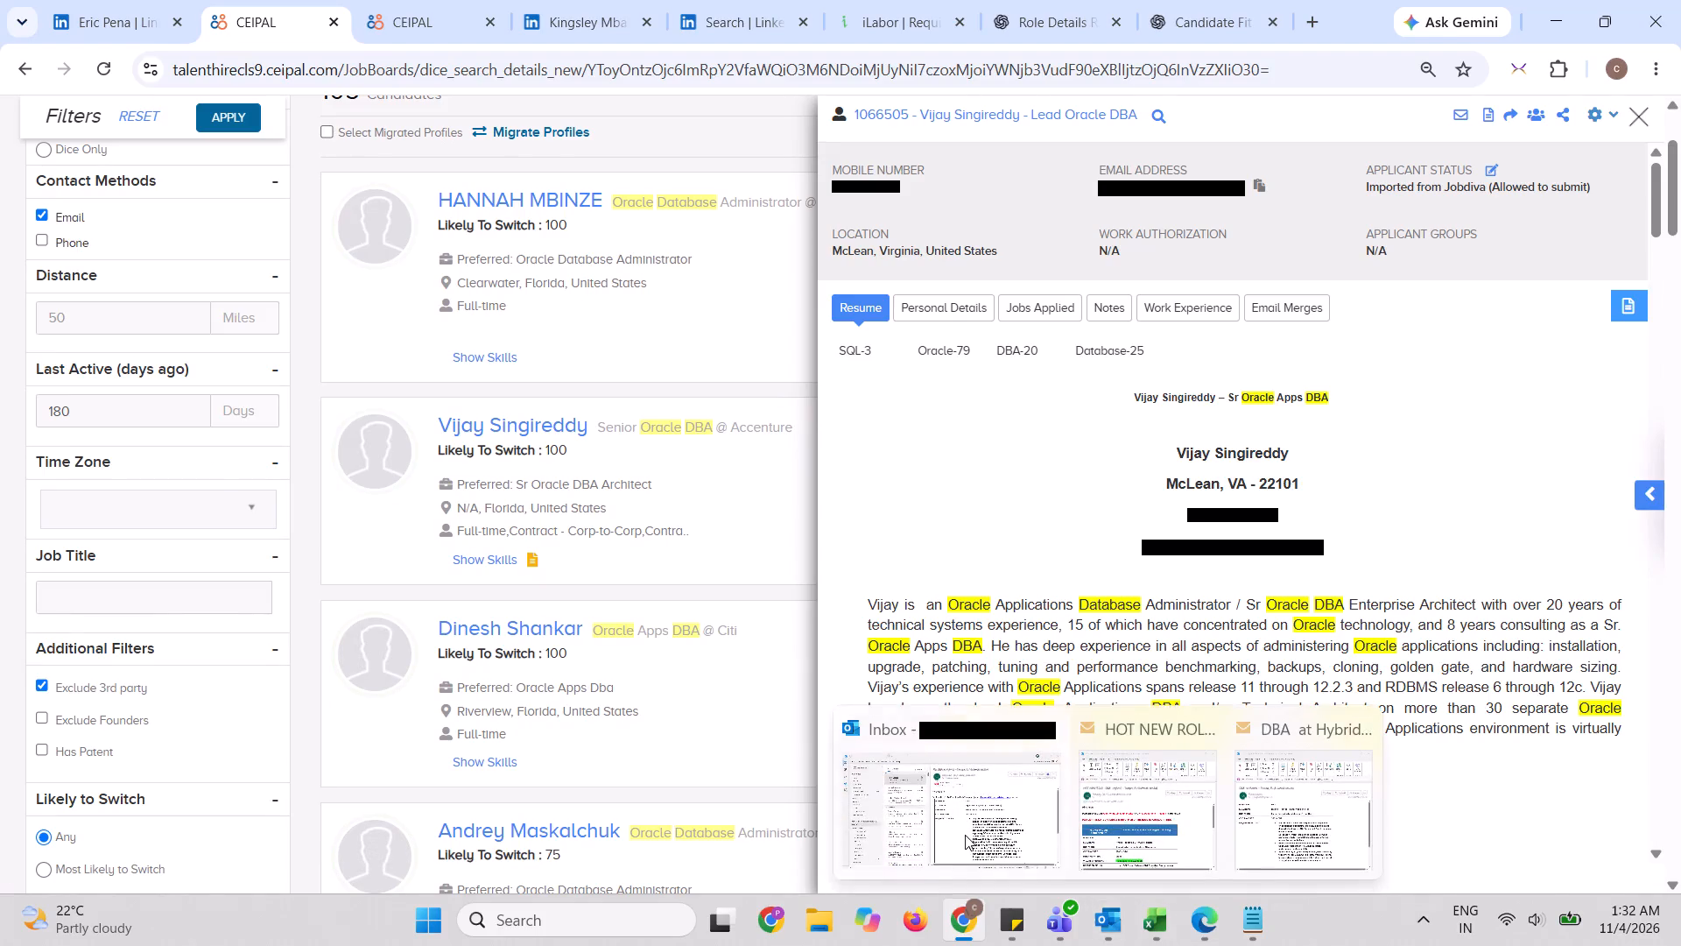
pyautogui.click(981, 534)
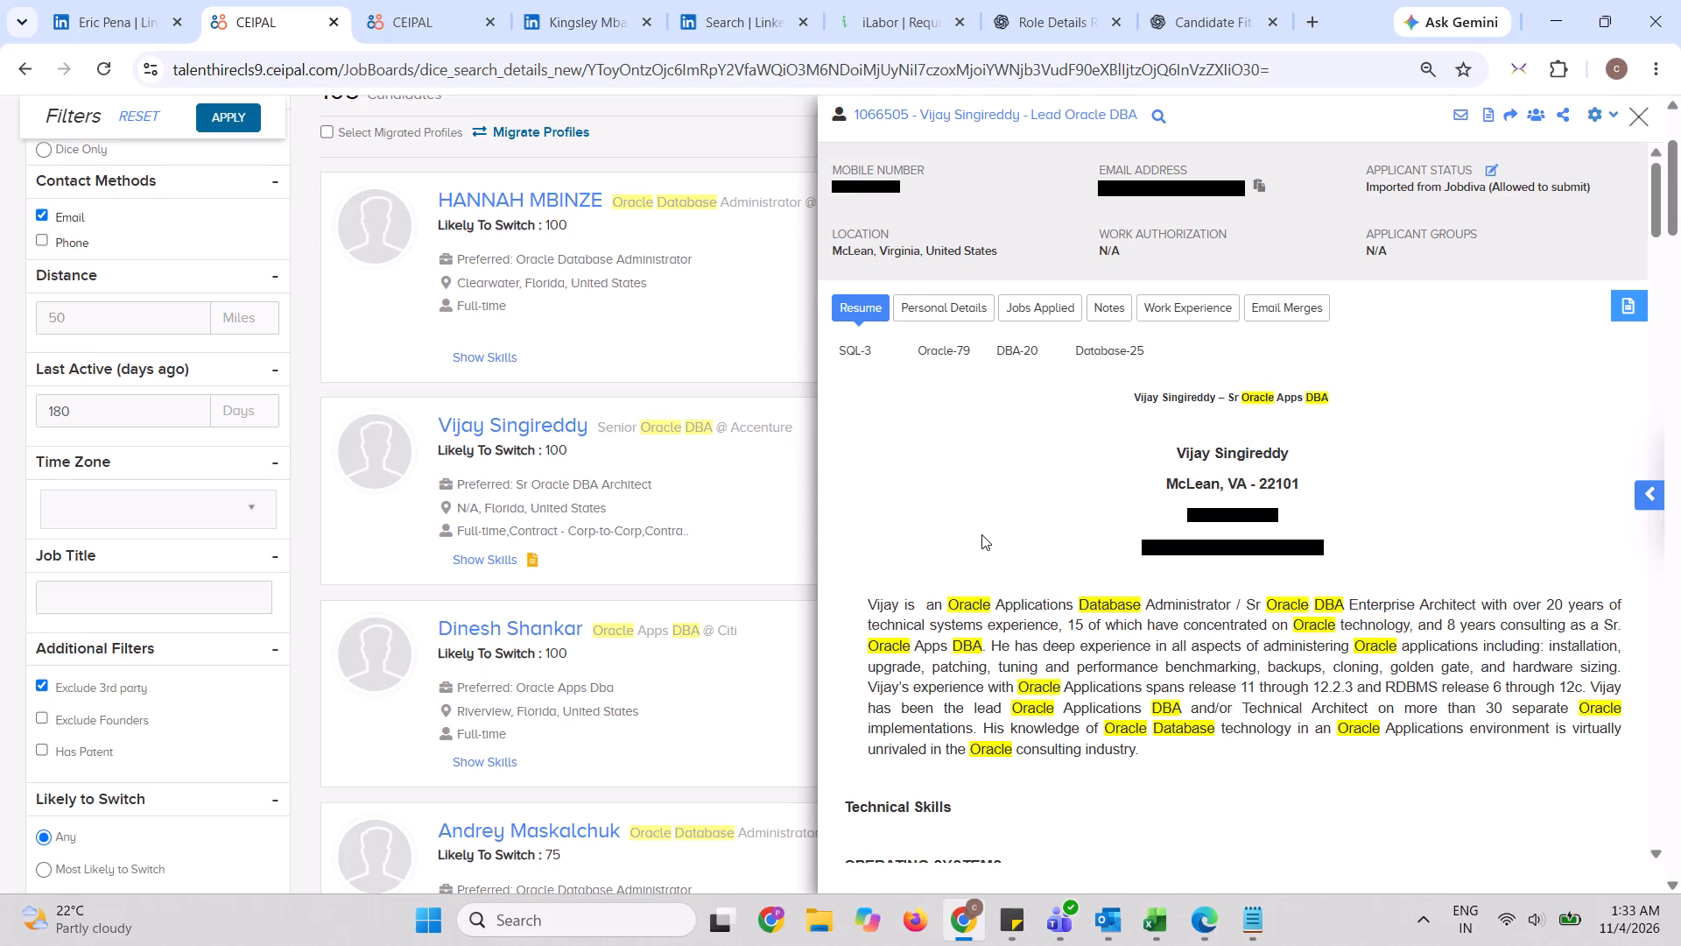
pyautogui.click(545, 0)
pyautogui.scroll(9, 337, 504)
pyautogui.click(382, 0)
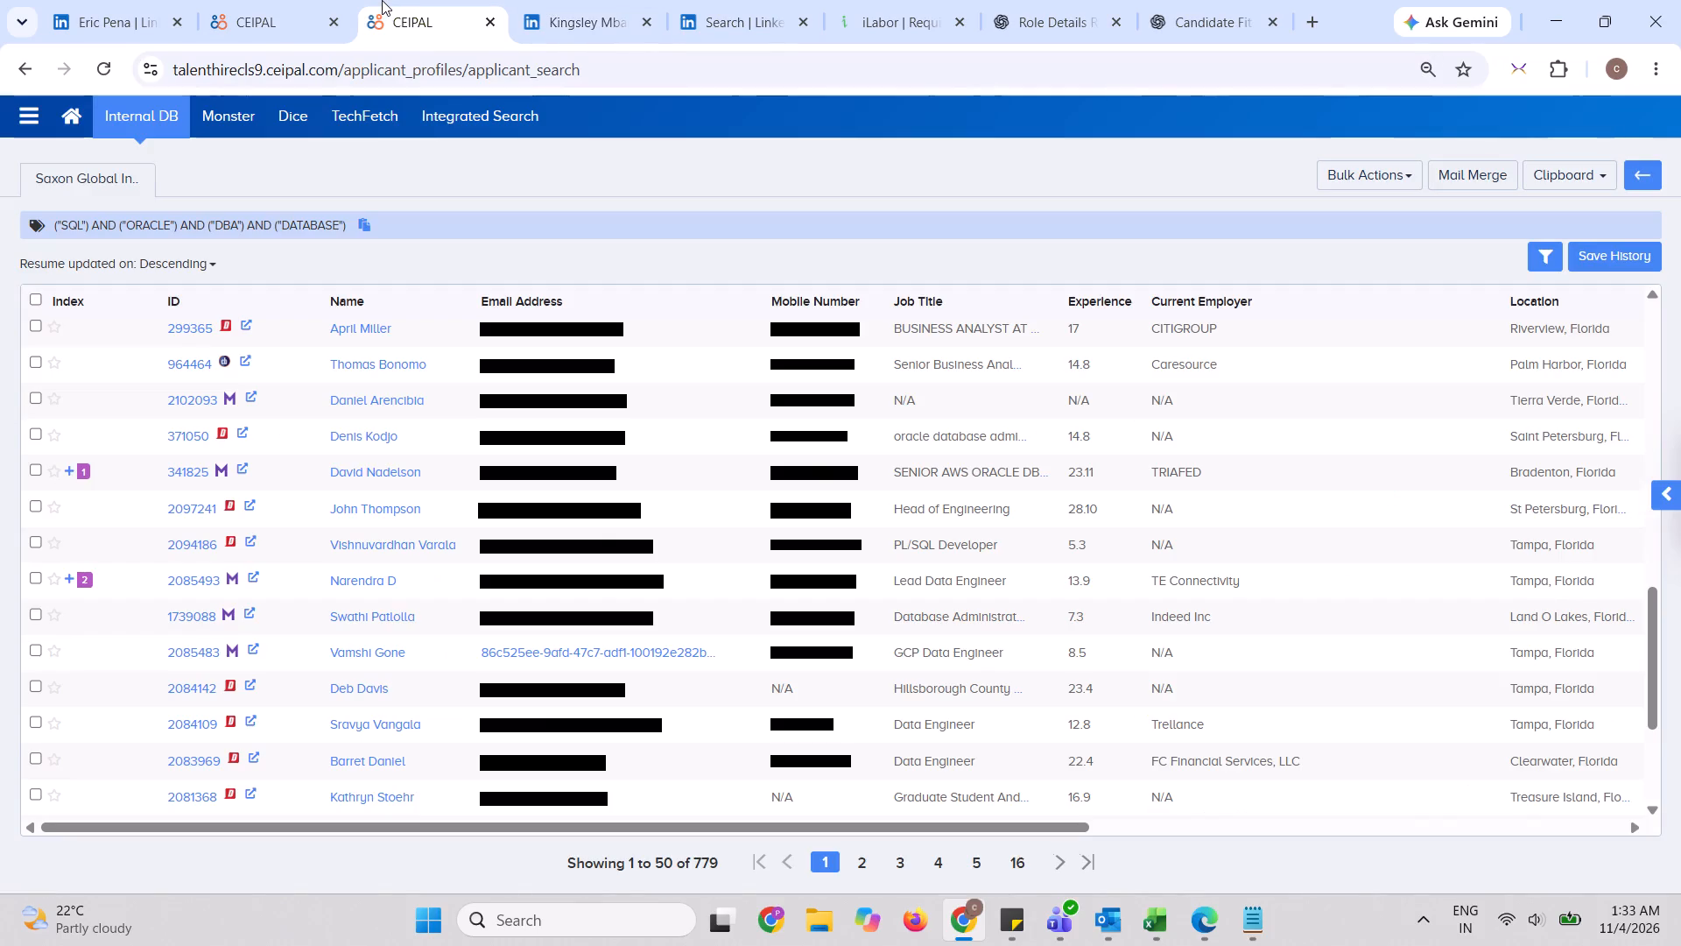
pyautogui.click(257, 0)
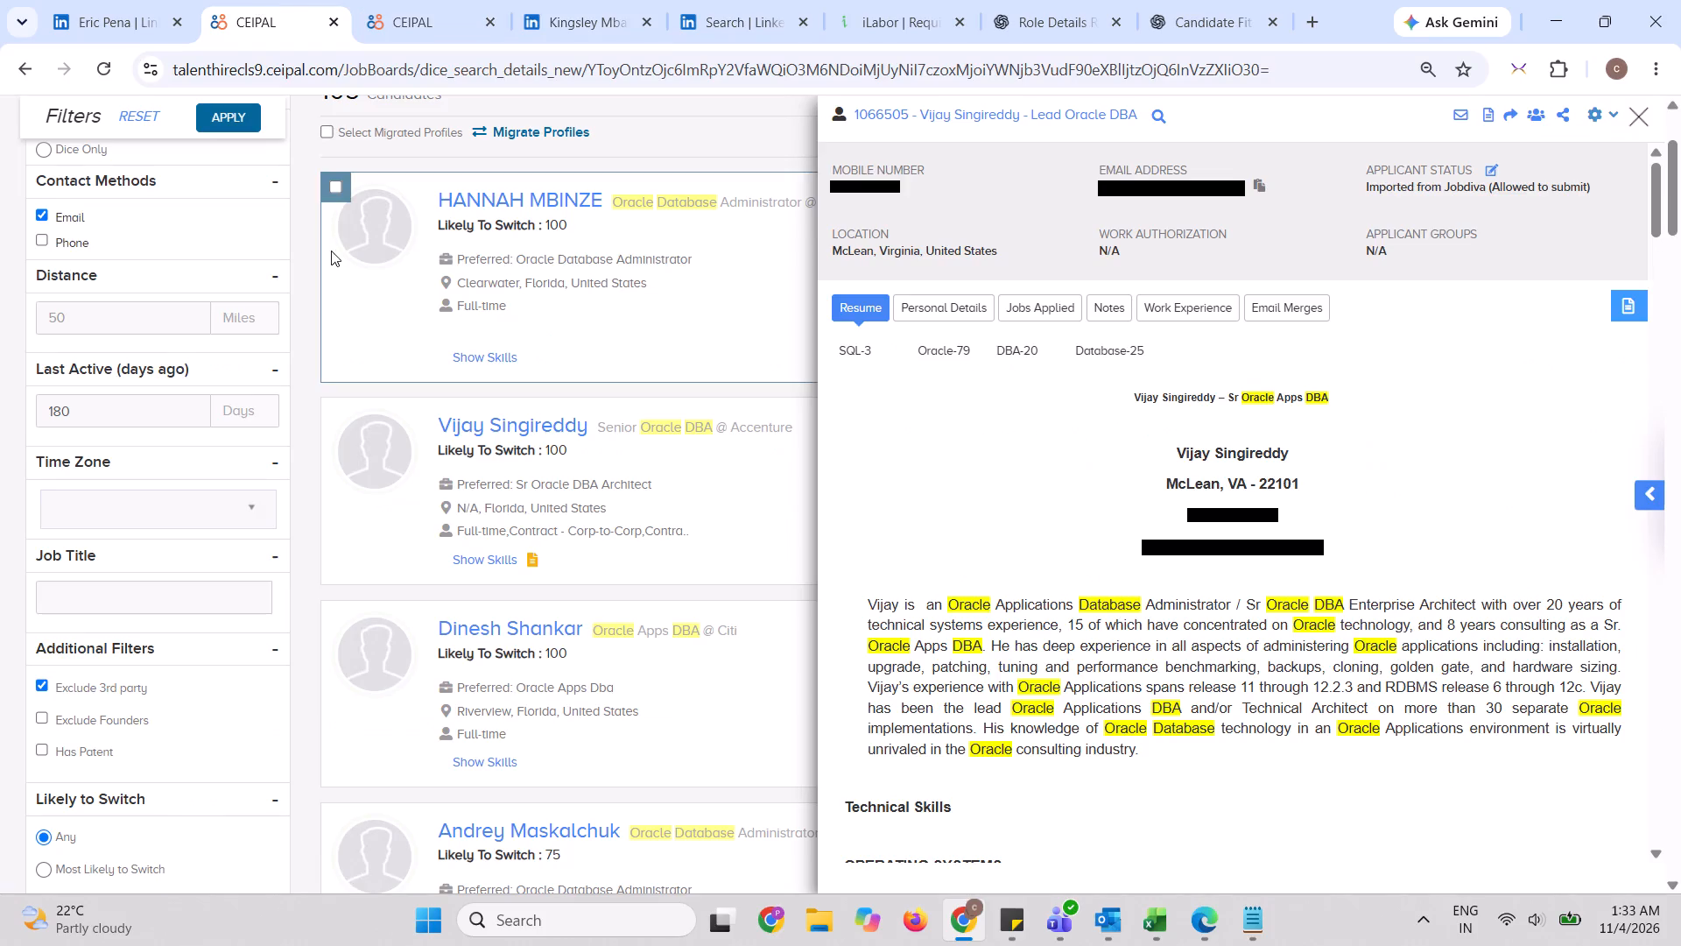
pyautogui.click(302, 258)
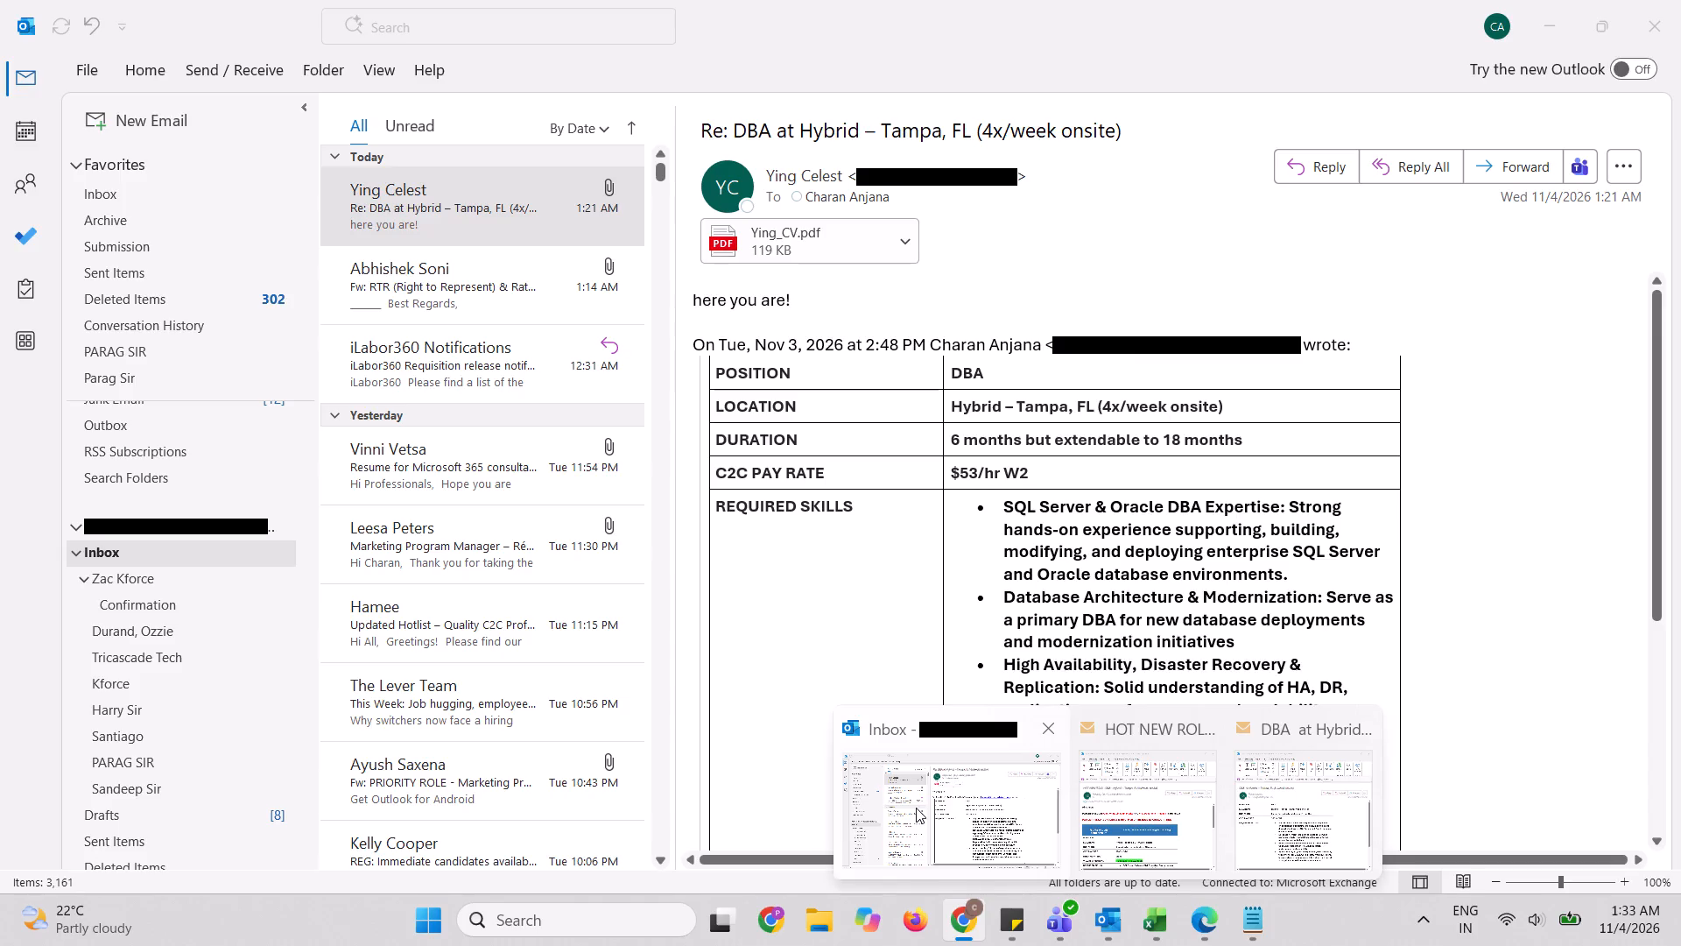
# Switch to the IT Jobs LEAD (003) workbook in Excel.
pyautogui.click(1176, 929)
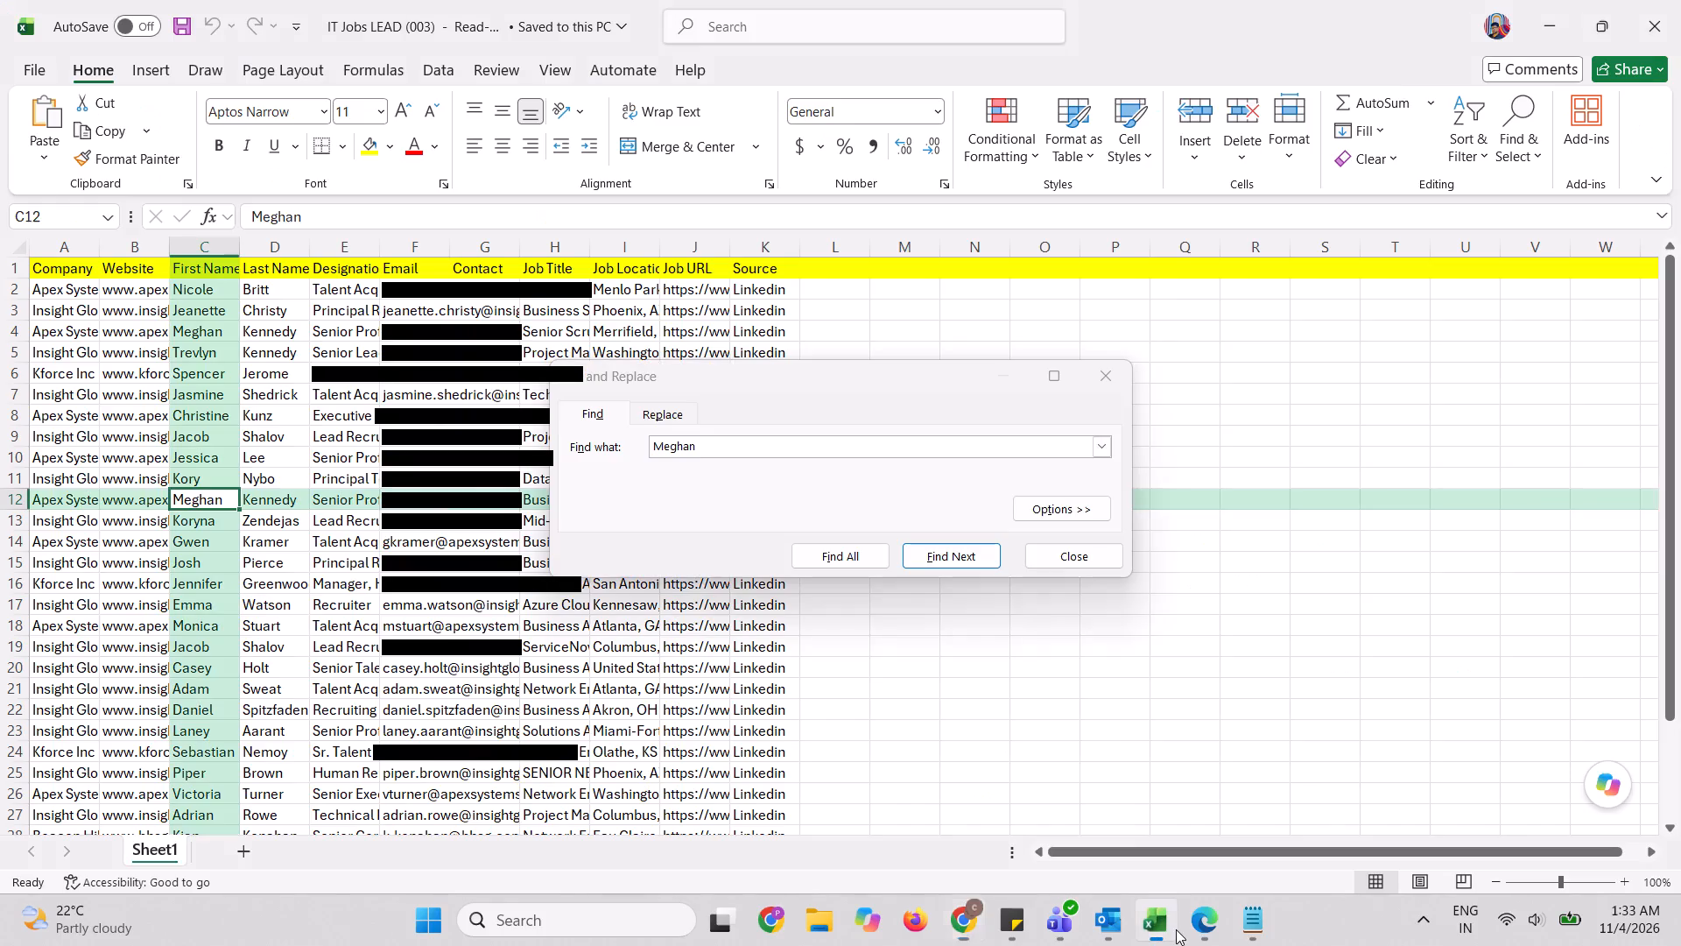
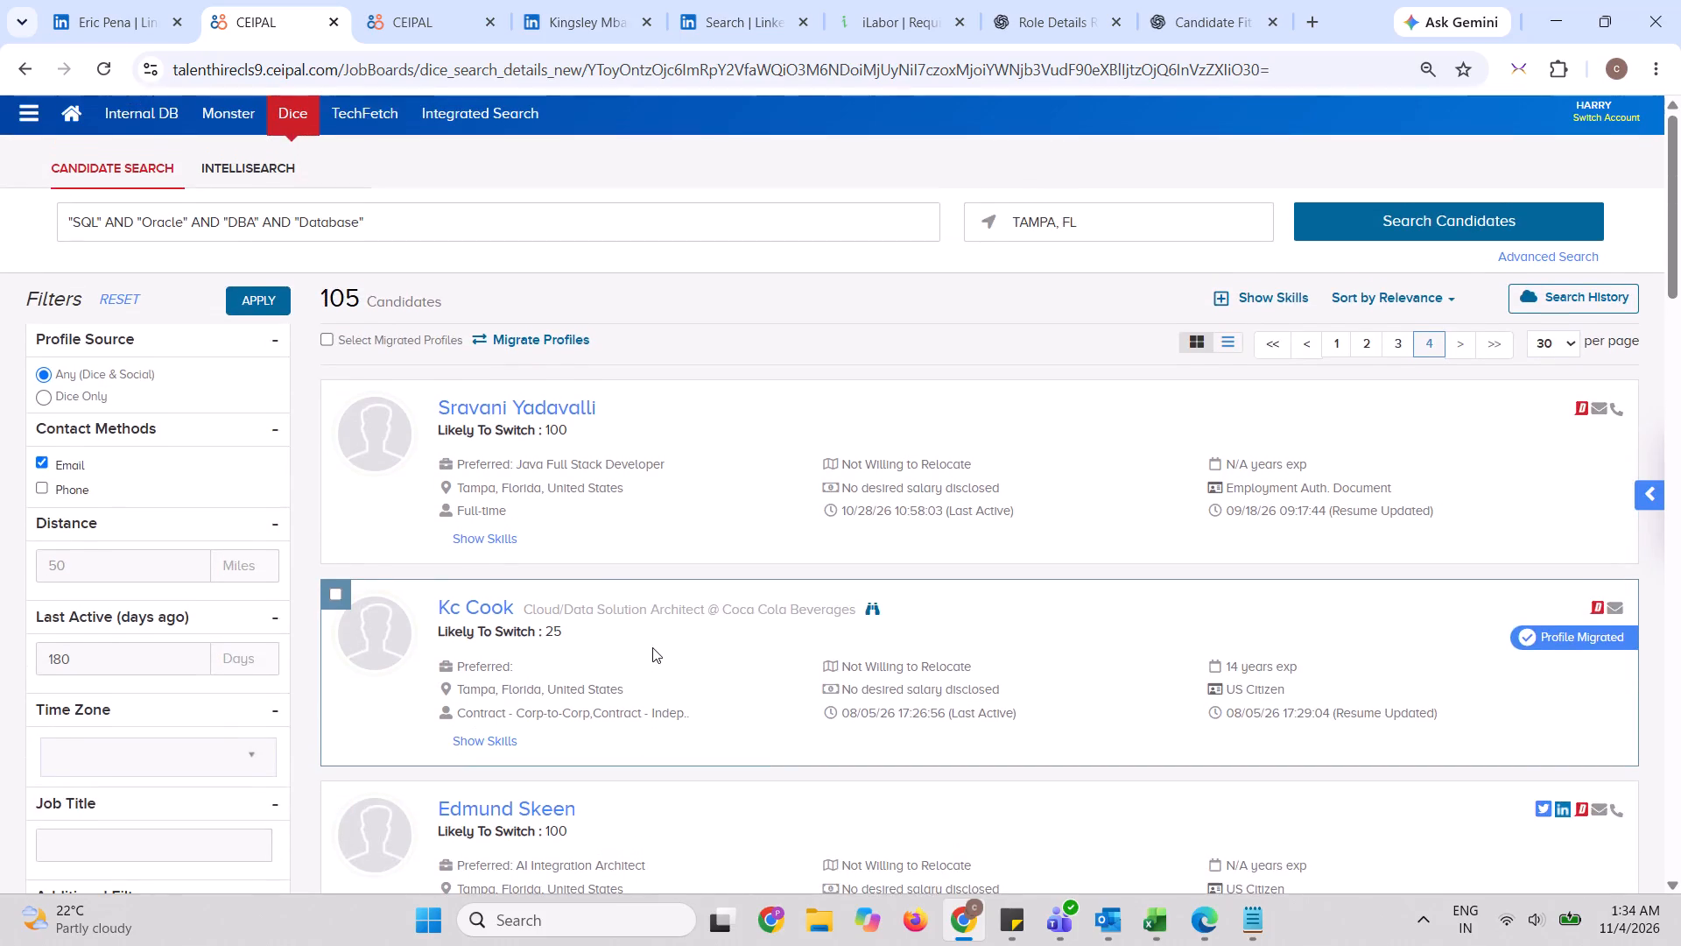
pyautogui.scroll(-2, 652, 647)
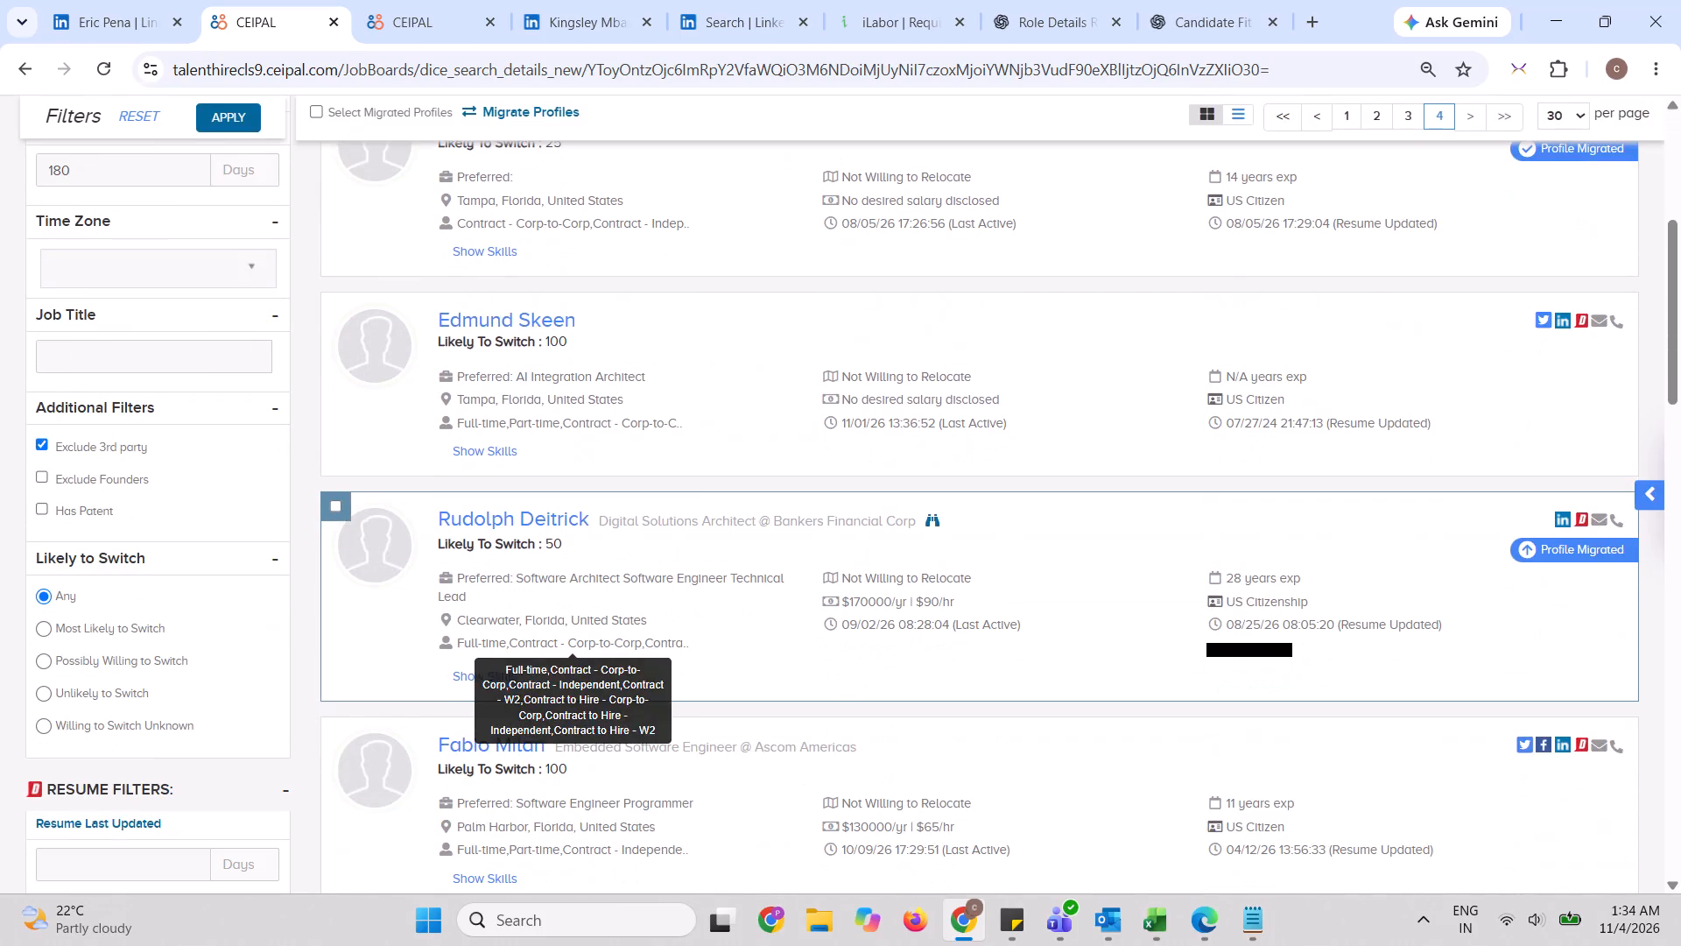
pyautogui.scroll(-5, 652, 647)
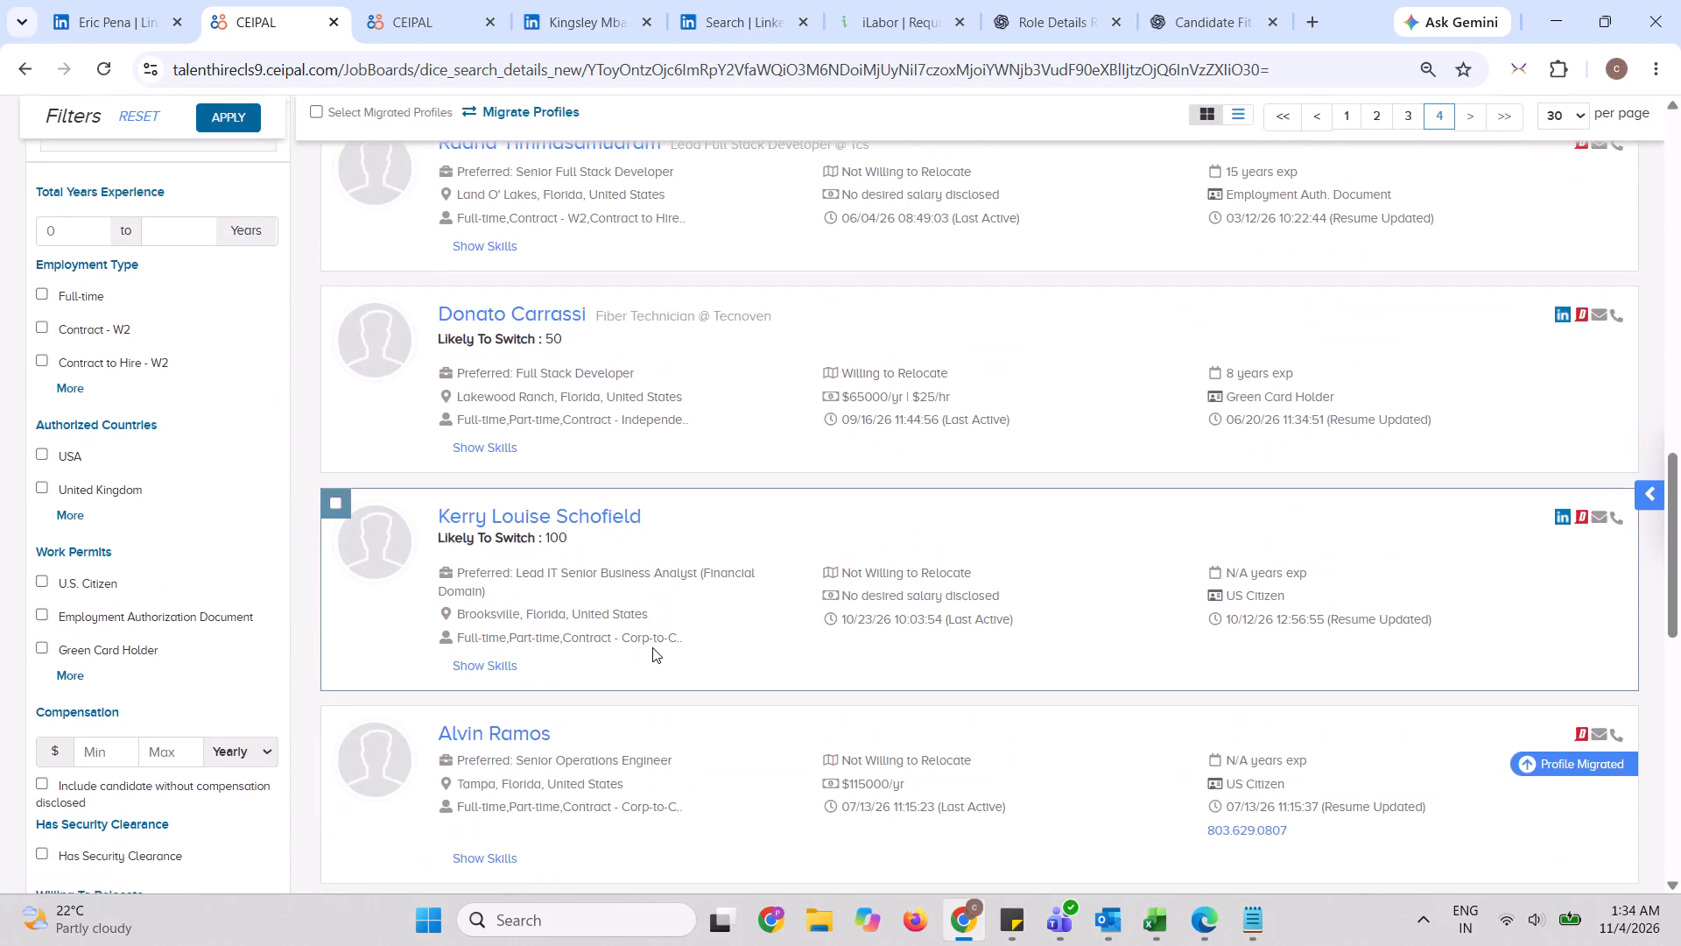
pyautogui.scroll(-14, 652, 647)
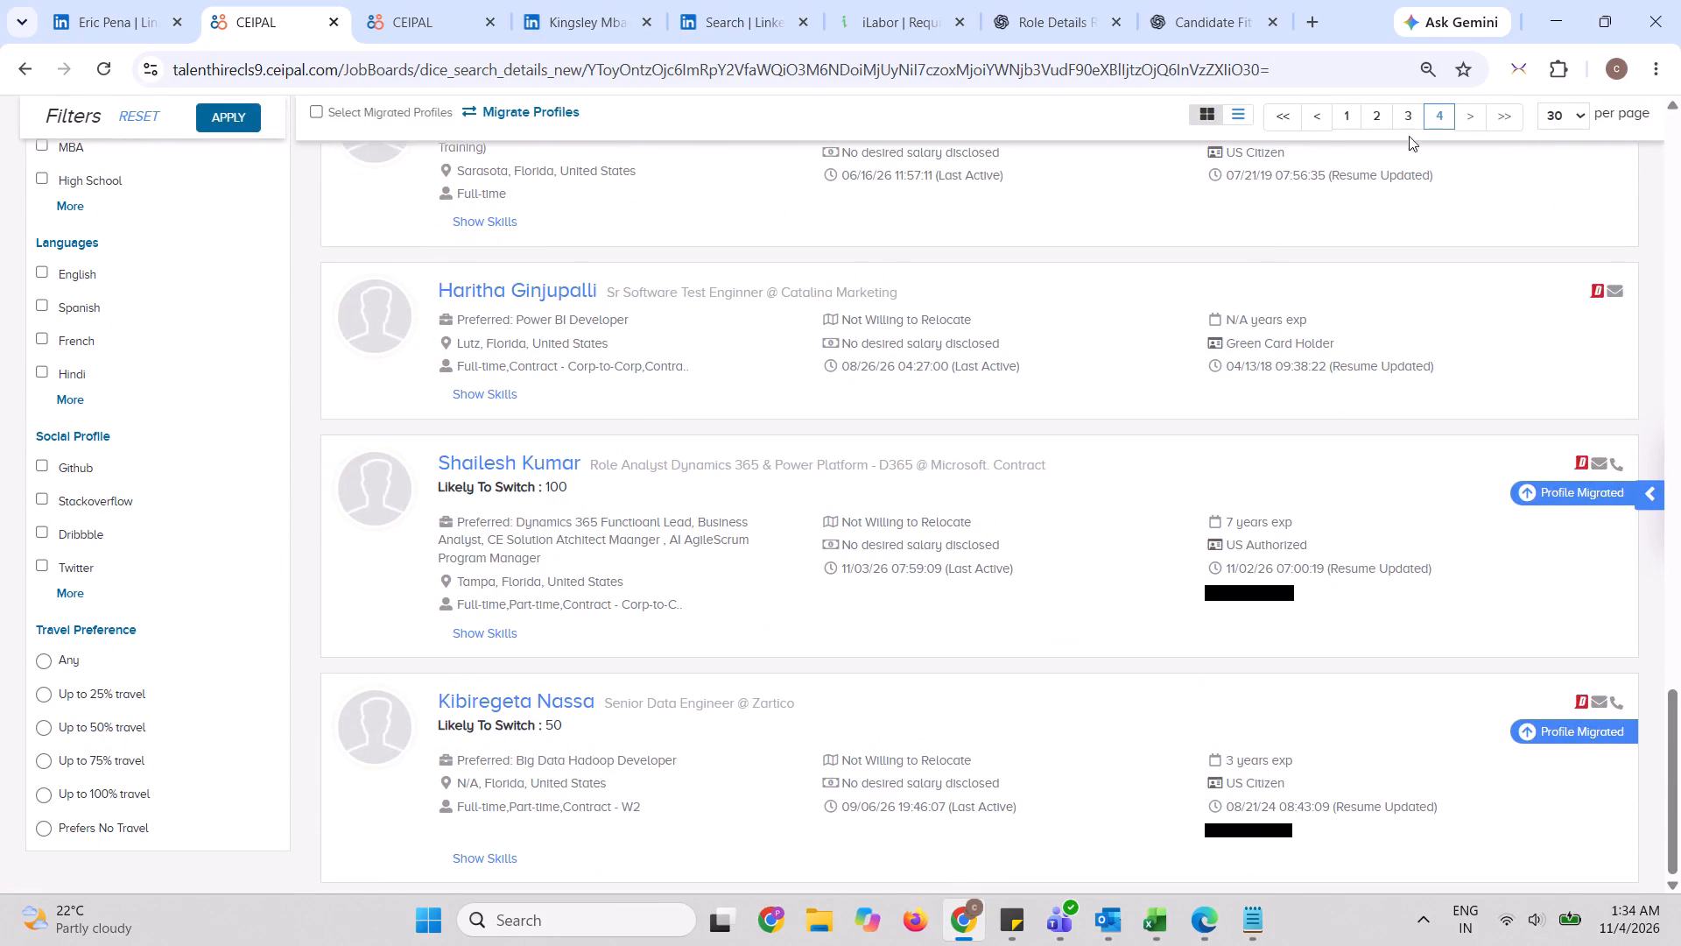
# Go to page 3 of the Dice candidate results.
pyautogui.click(1411, 124)
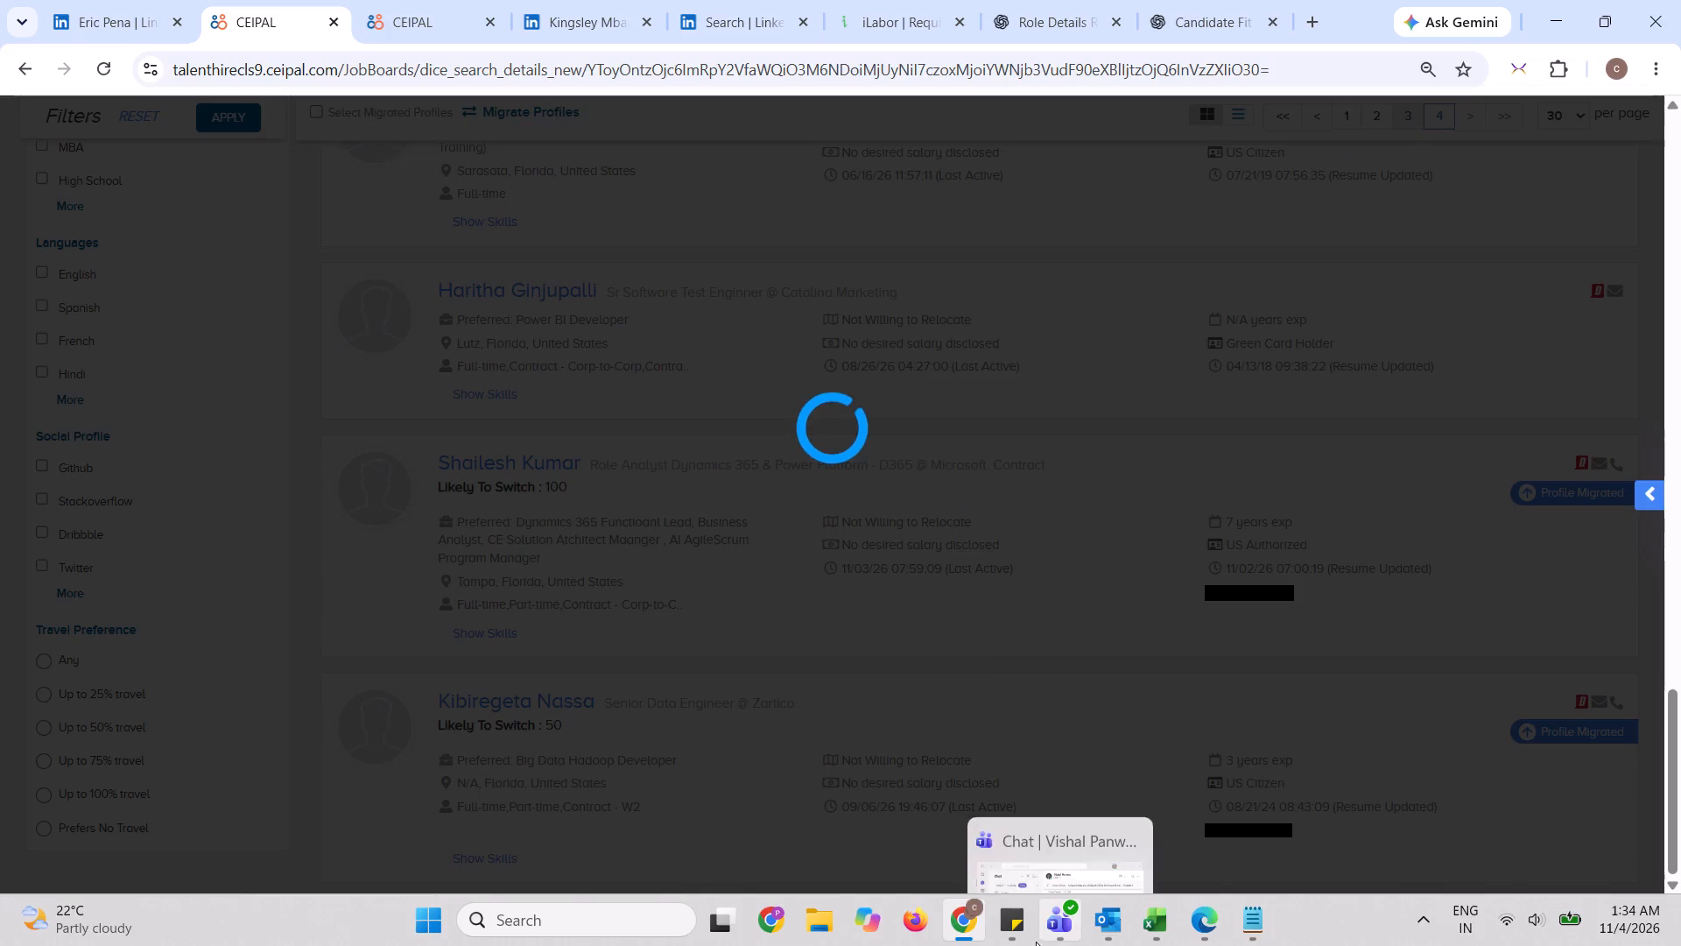
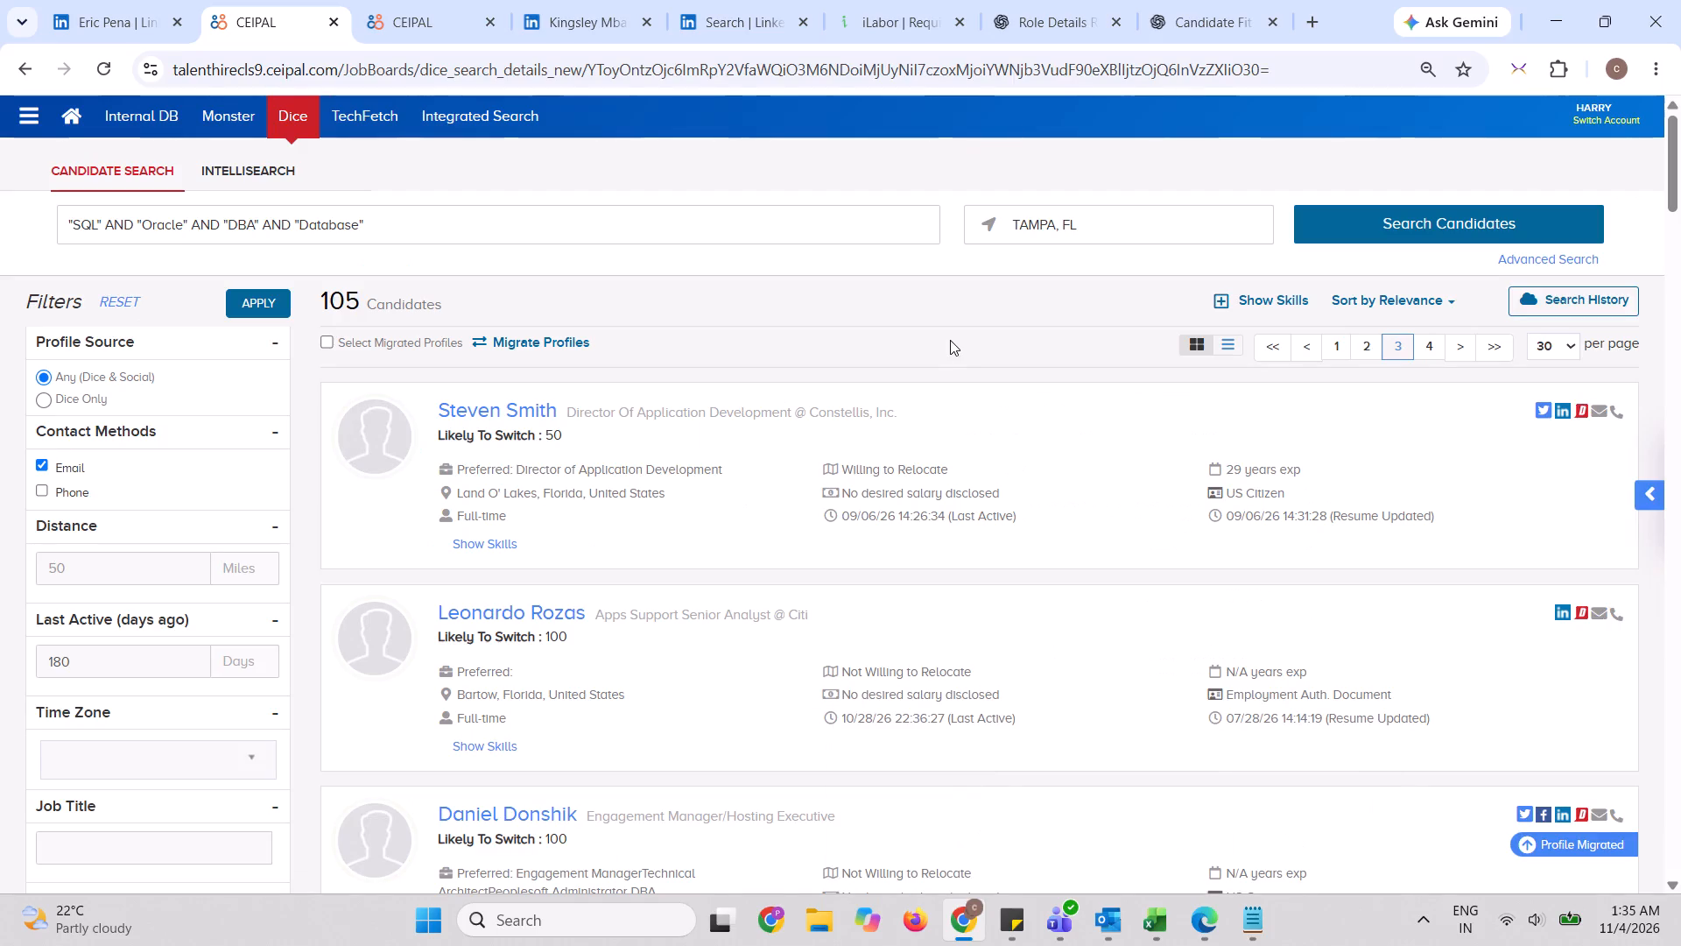
# Look through page 3 of the Dice candidate results for database administrator profiles.
pyautogui.scroll(-6, 950, 340)
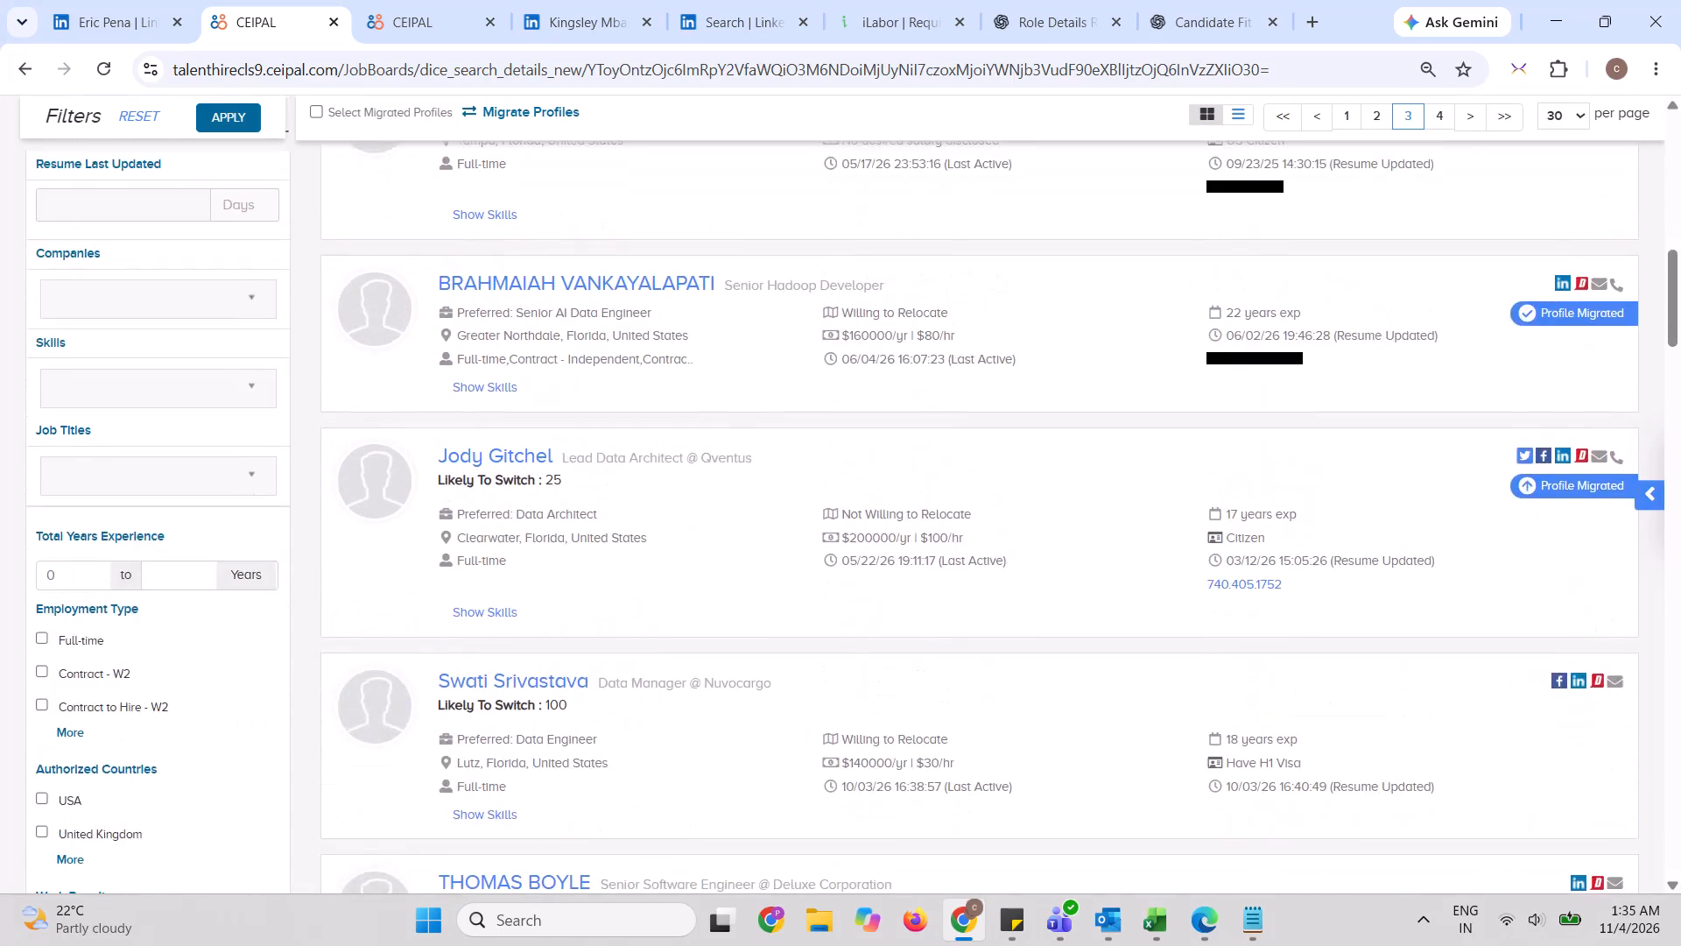
pyautogui.scroll(-5, 950, 340)
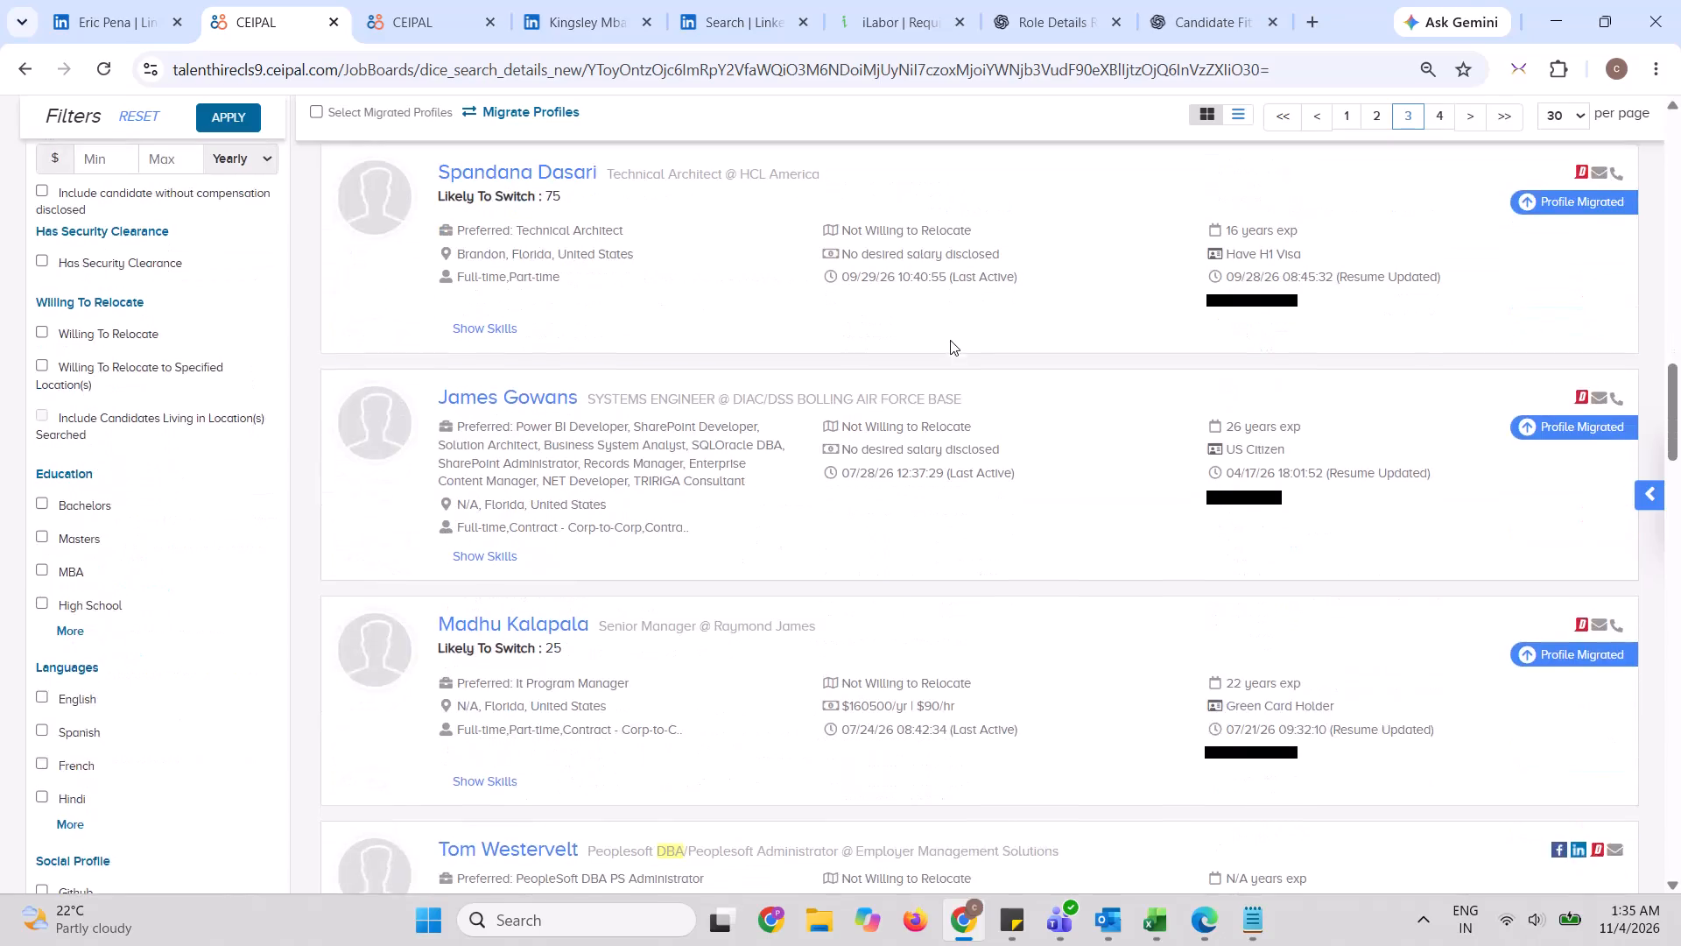
pyautogui.scroll(-4, 950, 340)
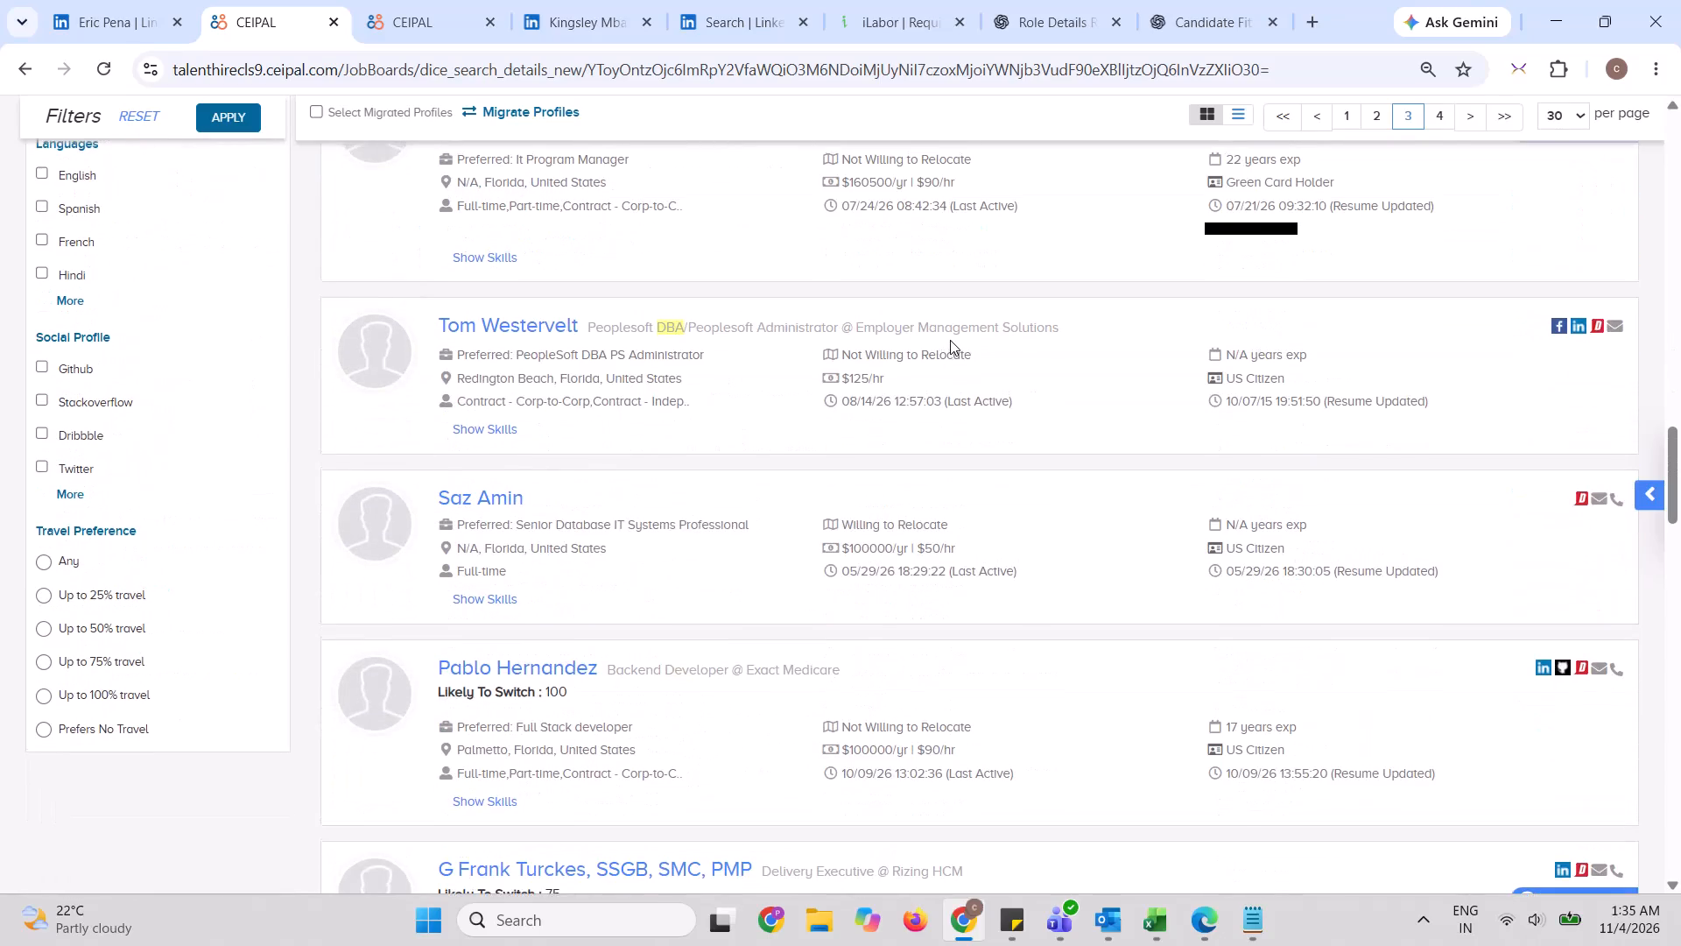
pyautogui.scroll(-1, 950, 340)
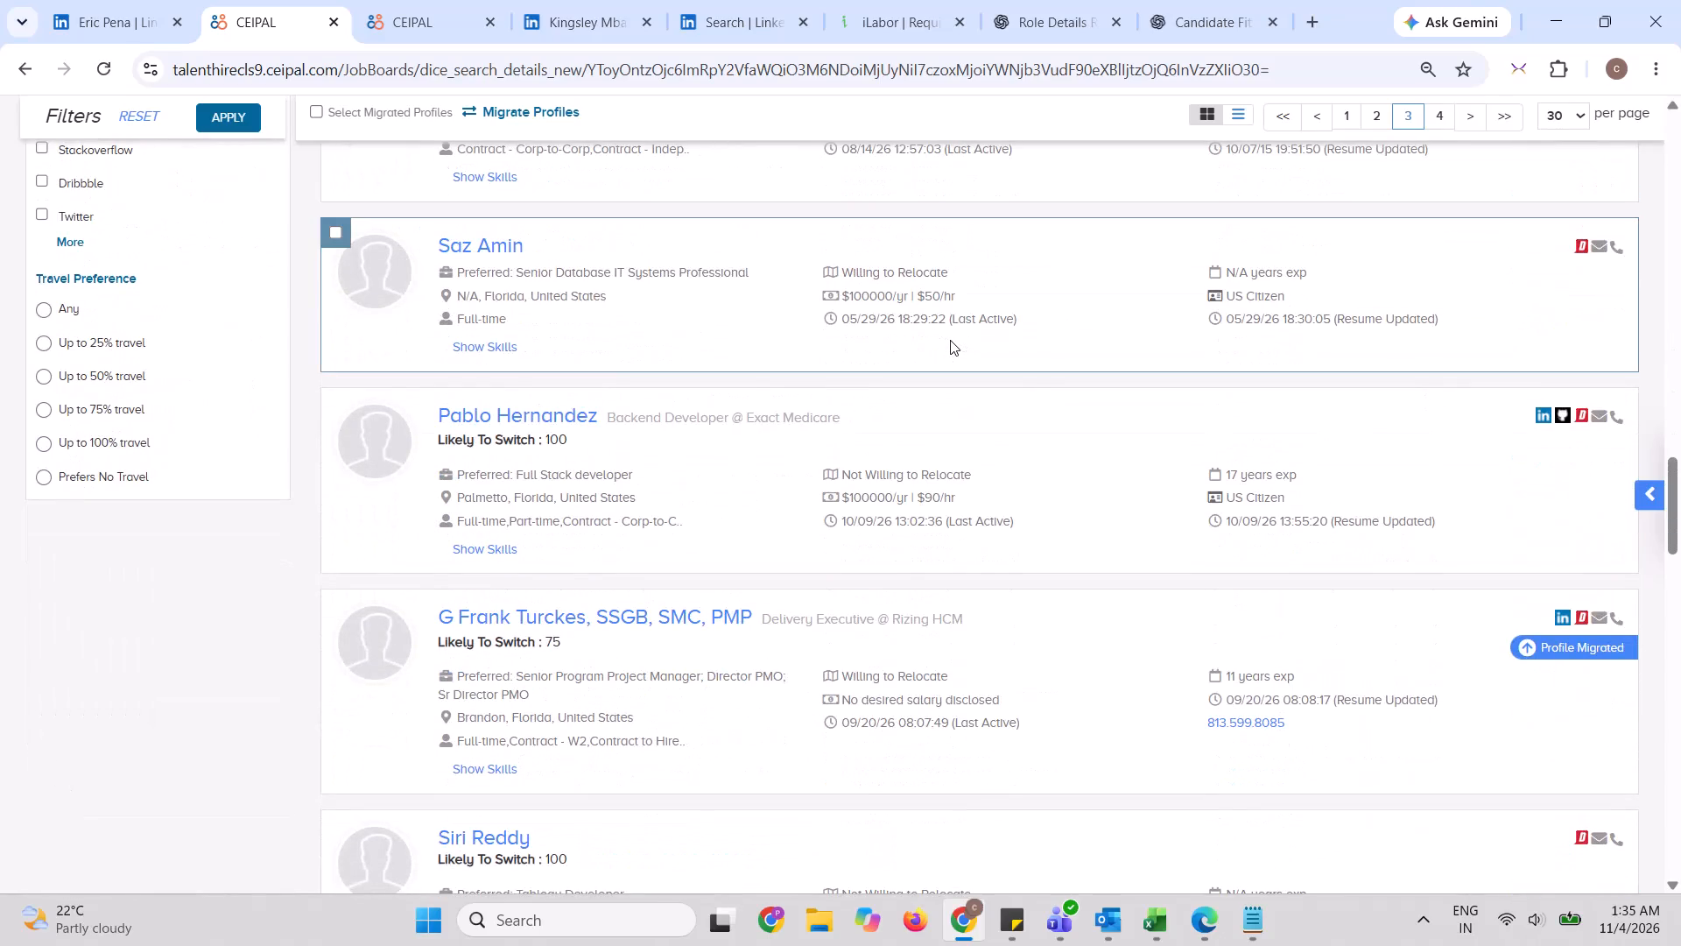
# Search LinkedIn for the Dice candidate whose preferred title is Senior Database IT Systems Professional.
pyautogui.moveTo(430, 244); pyautogui.dragTo(591, 245)
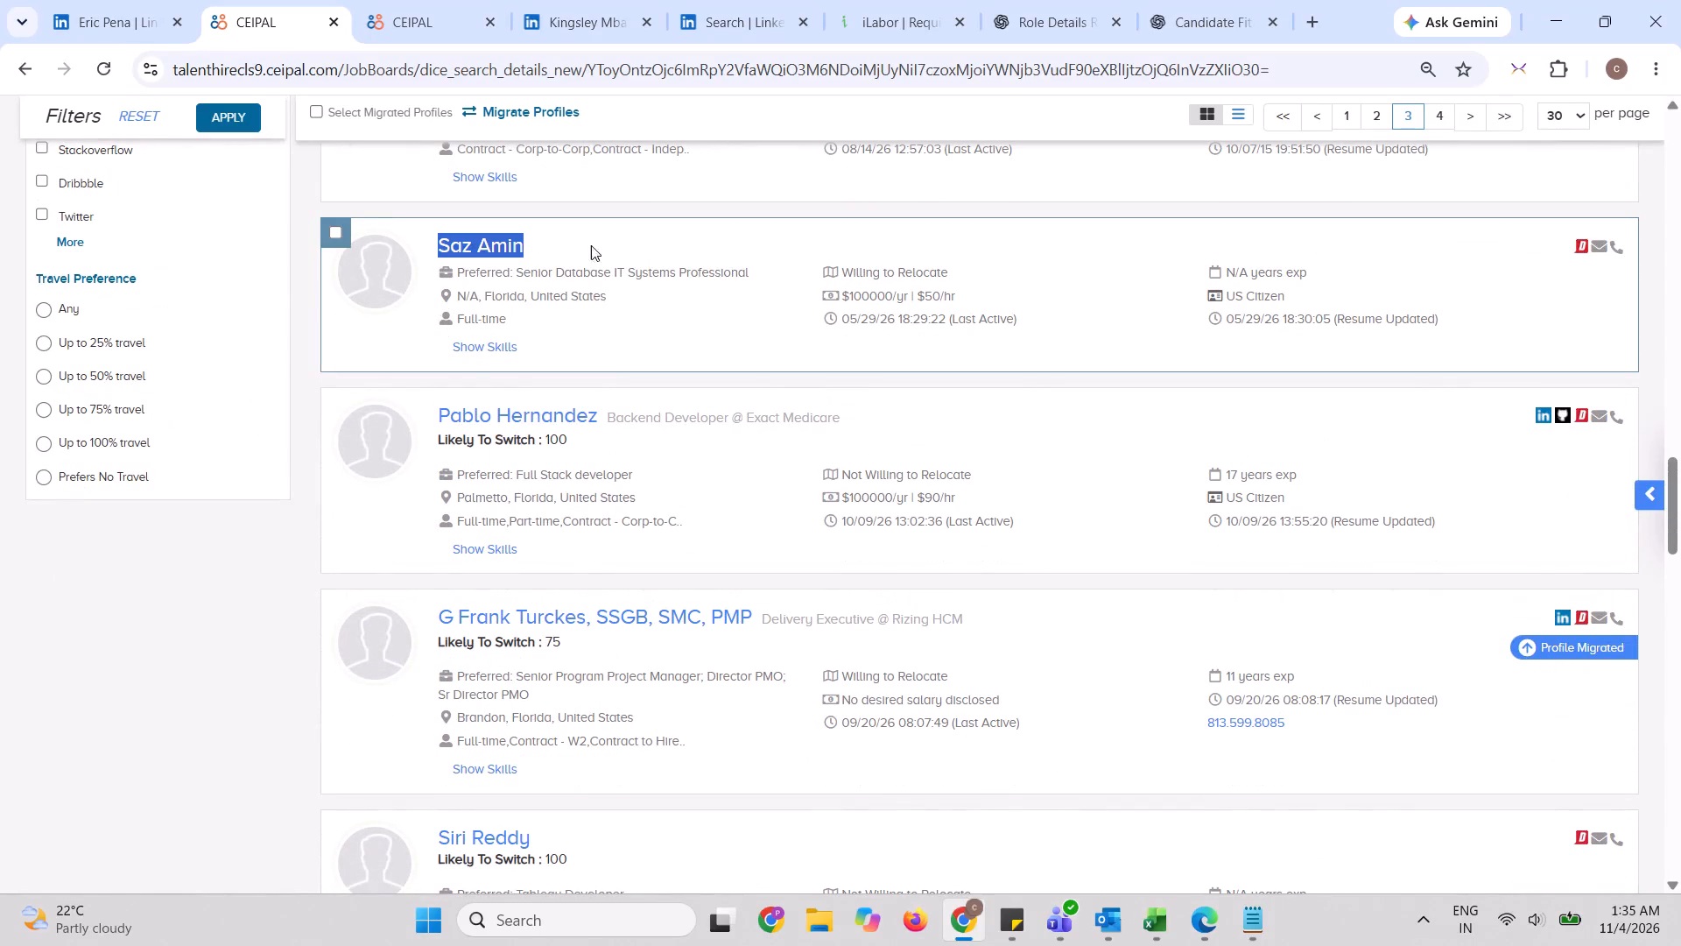
pyautogui.moveTo(591, 245); pyautogui.dragTo(620, 243)
pyautogui.hotkey('ctrl', 'c')
pyautogui.click(612, 0)
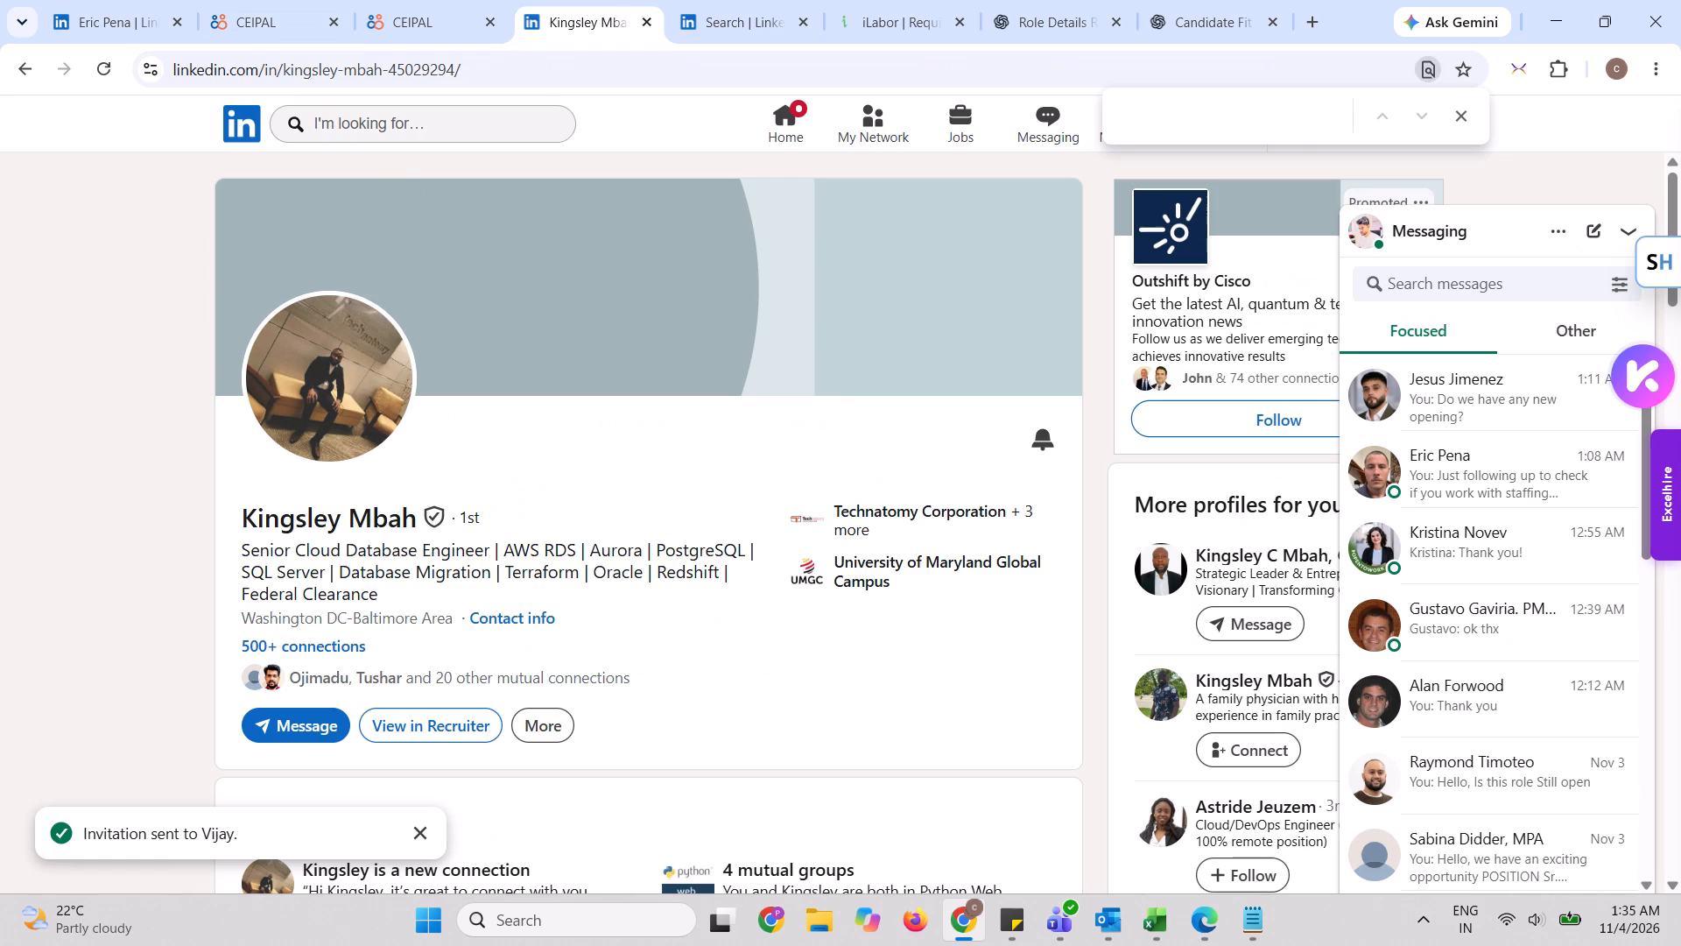
pyautogui.click(447, 119)
pyautogui.hotkey('ctrl', 'v')
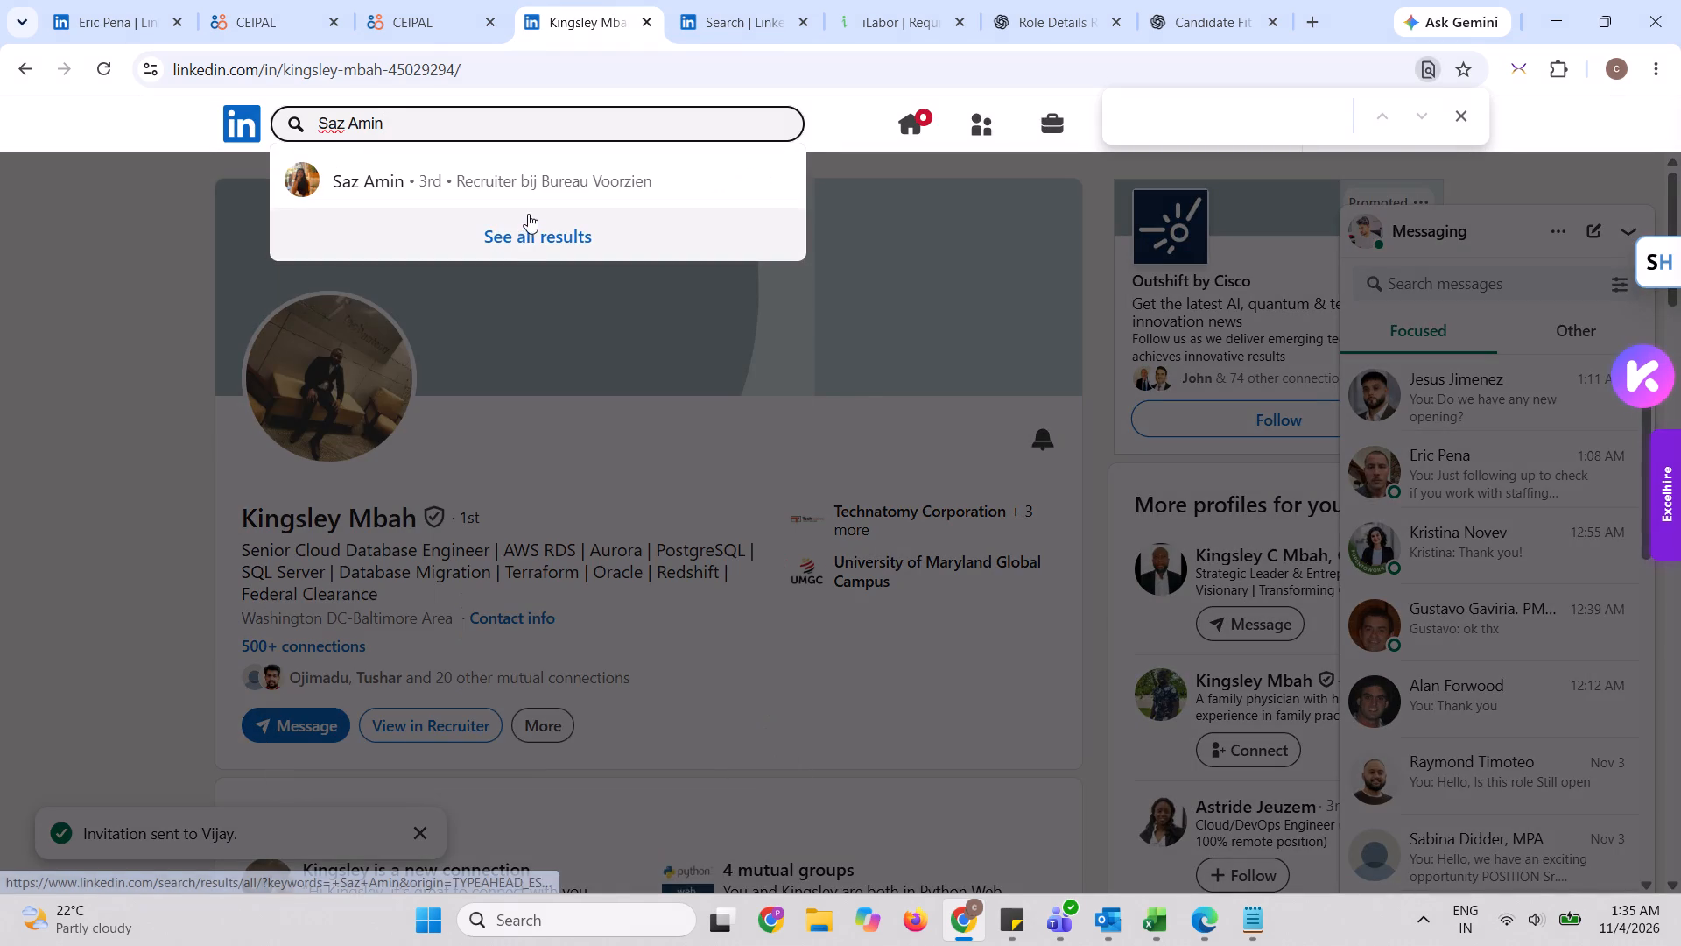
# Return to the Dice results and examine the remaining candidates on page 3.
pyautogui.click(465, 0)
pyautogui.click(347, 0)
pyautogui.scroll(-1, 433, 701)
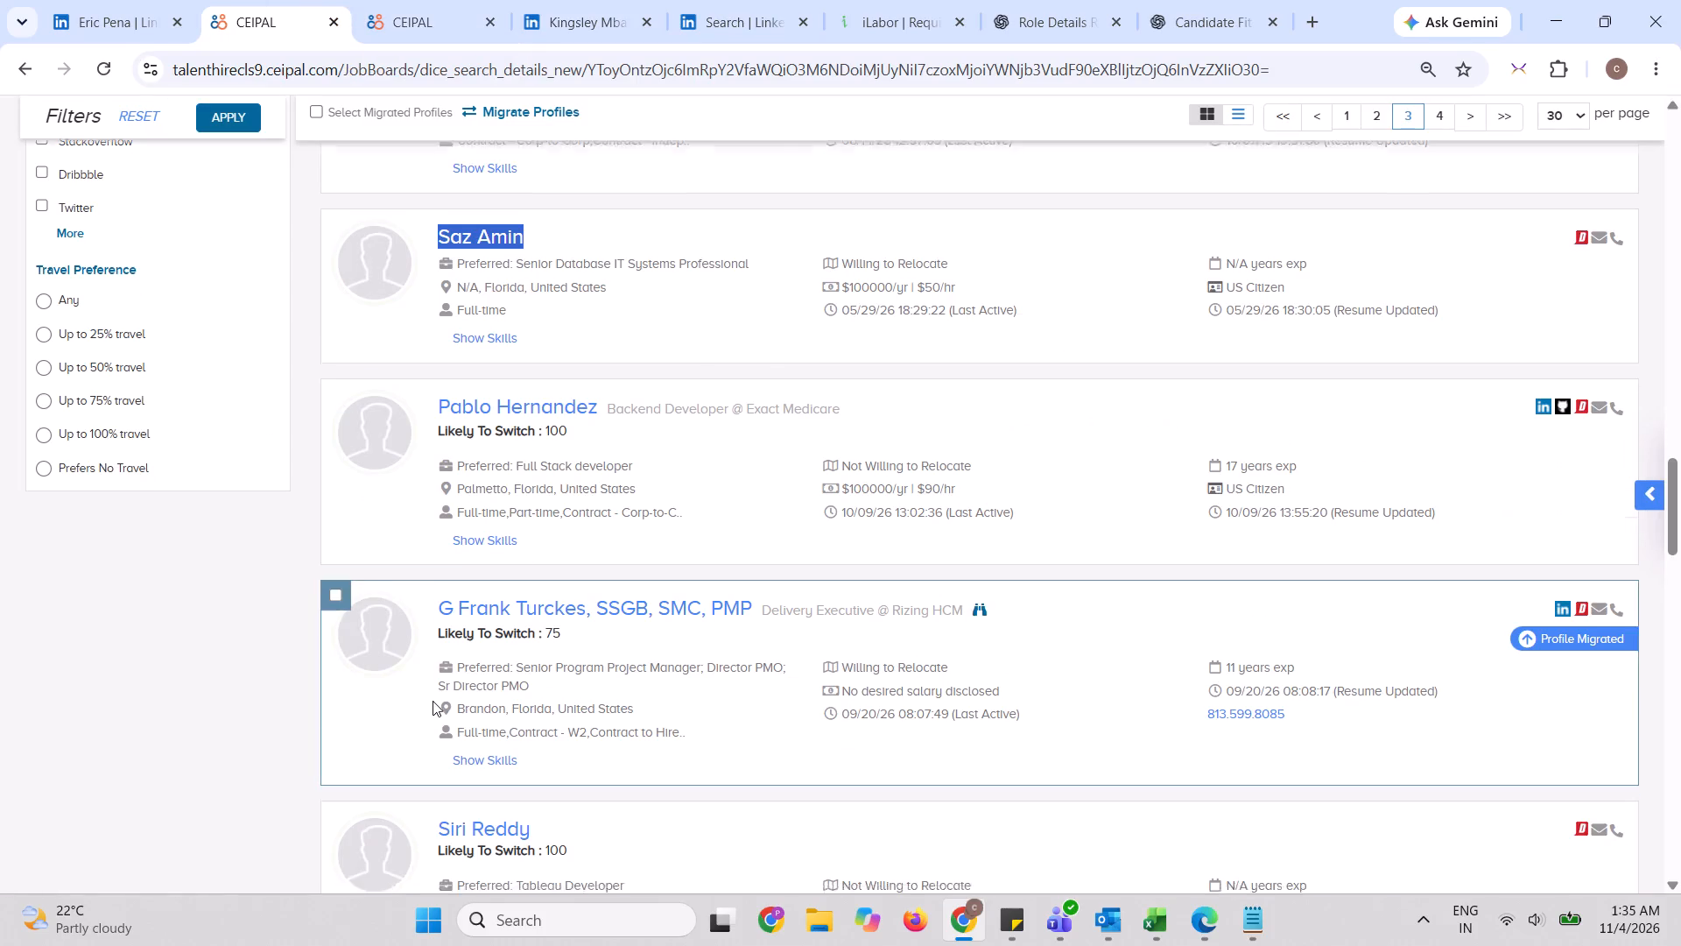
pyautogui.scroll(-1, 433, 701)
pyautogui.scroll(-2, 282, 495)
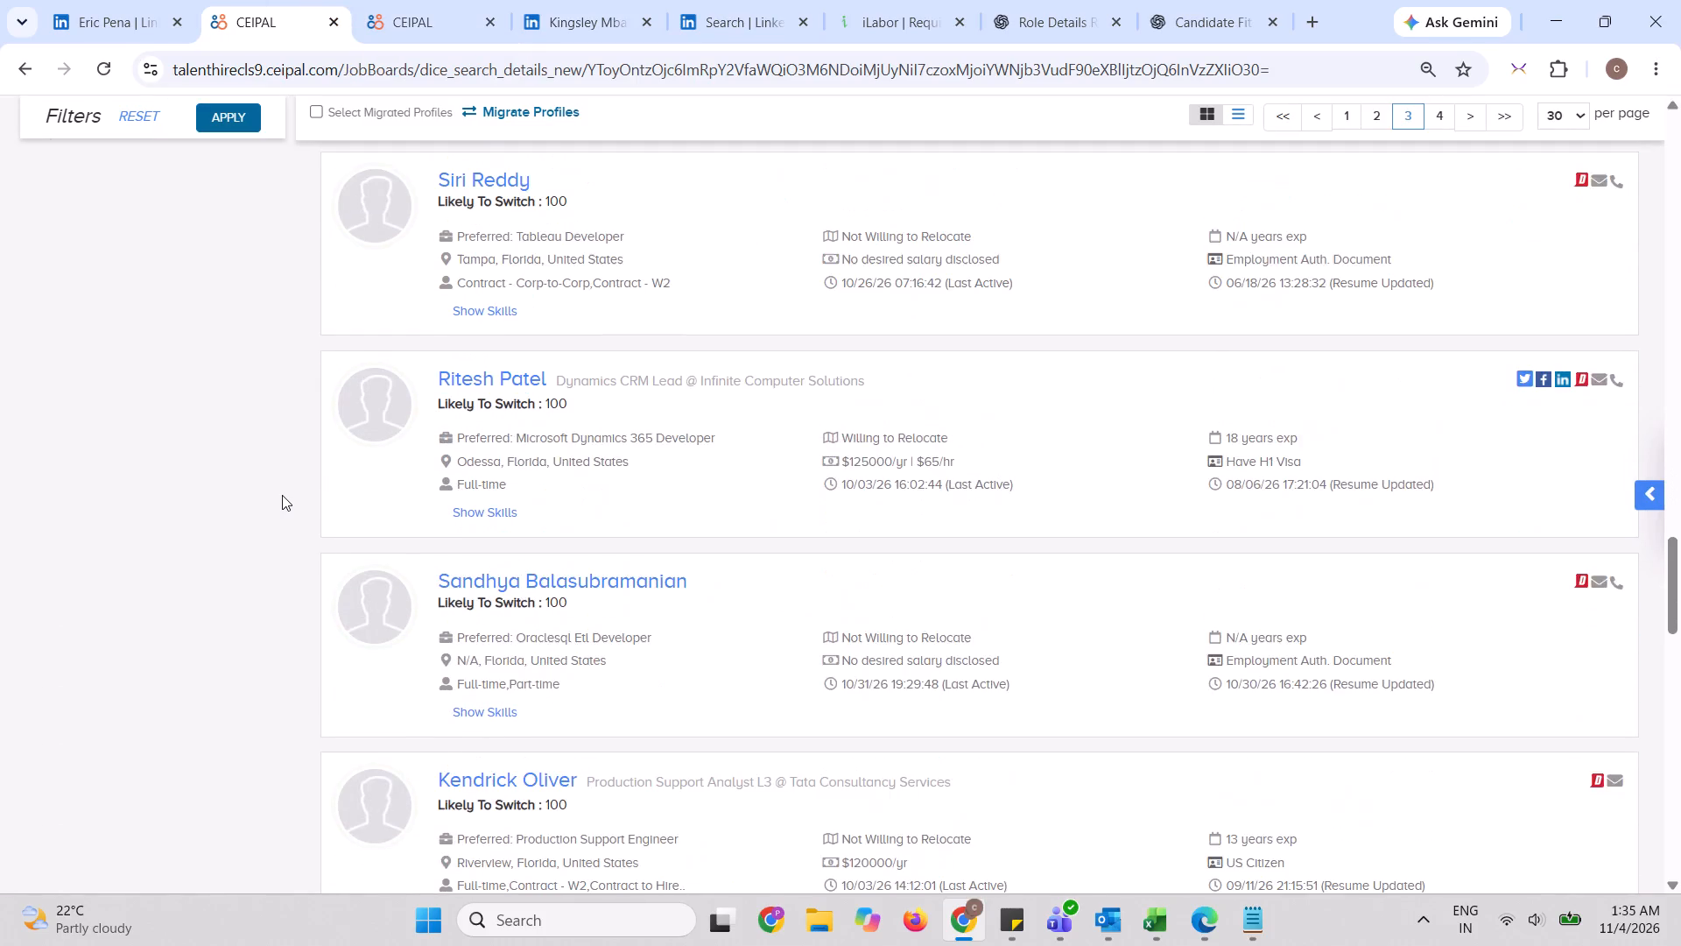
pyautogui.scroll(-3, 282, 495)
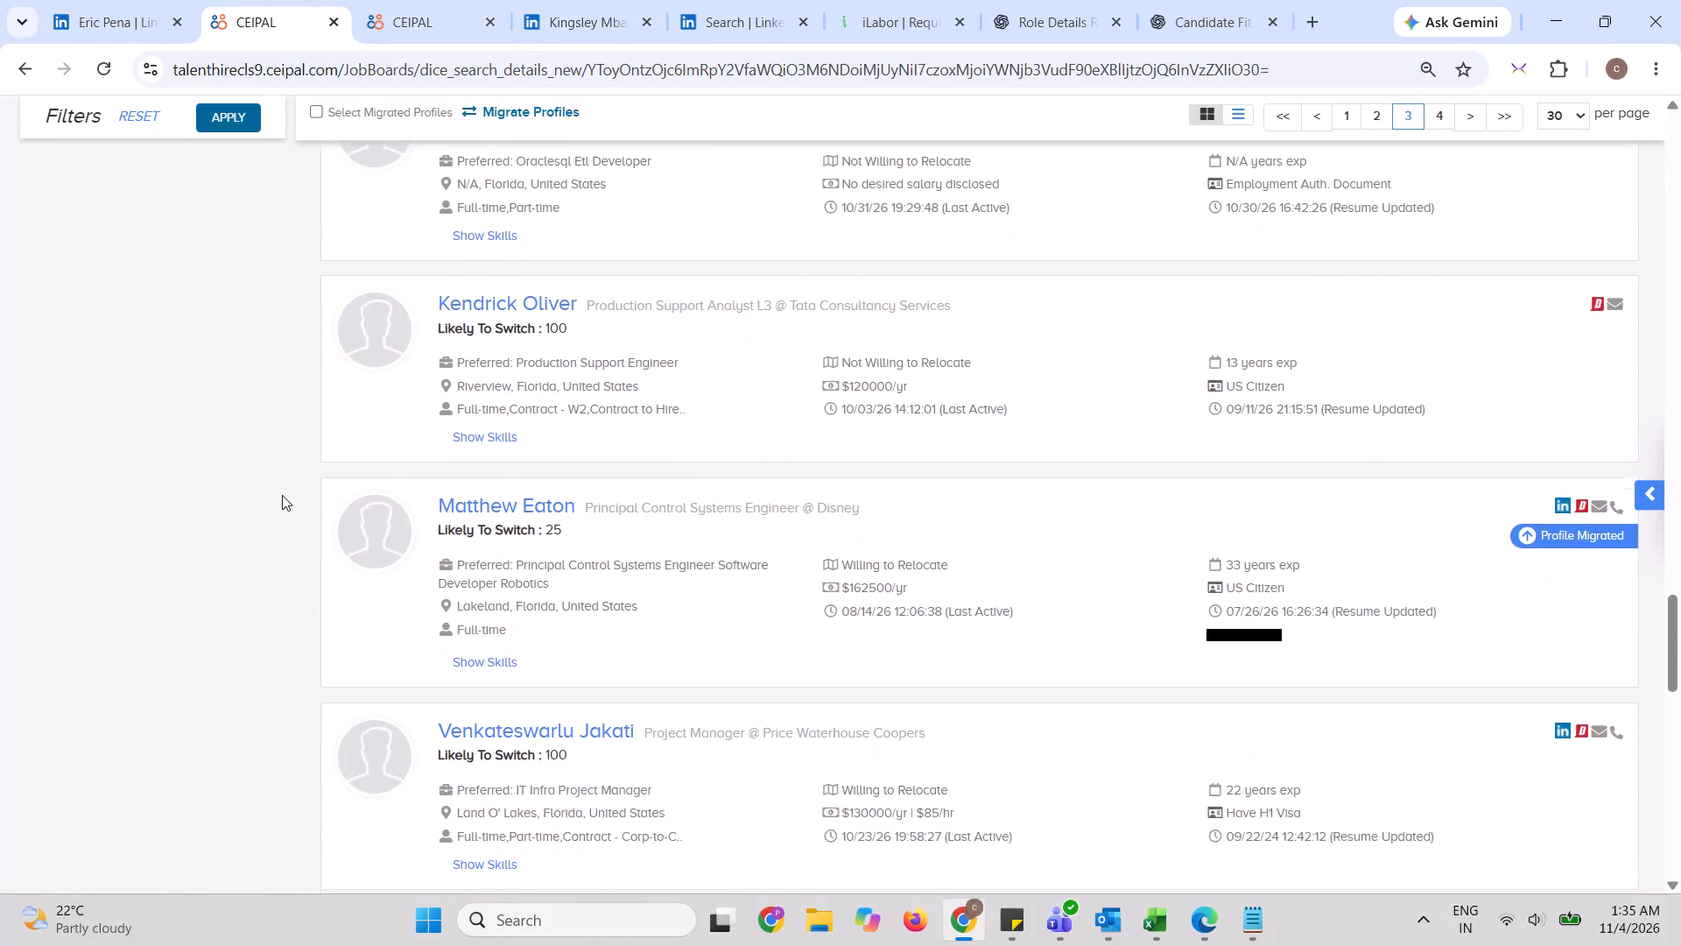
pyautogui.scroll(-5, 282, 495)
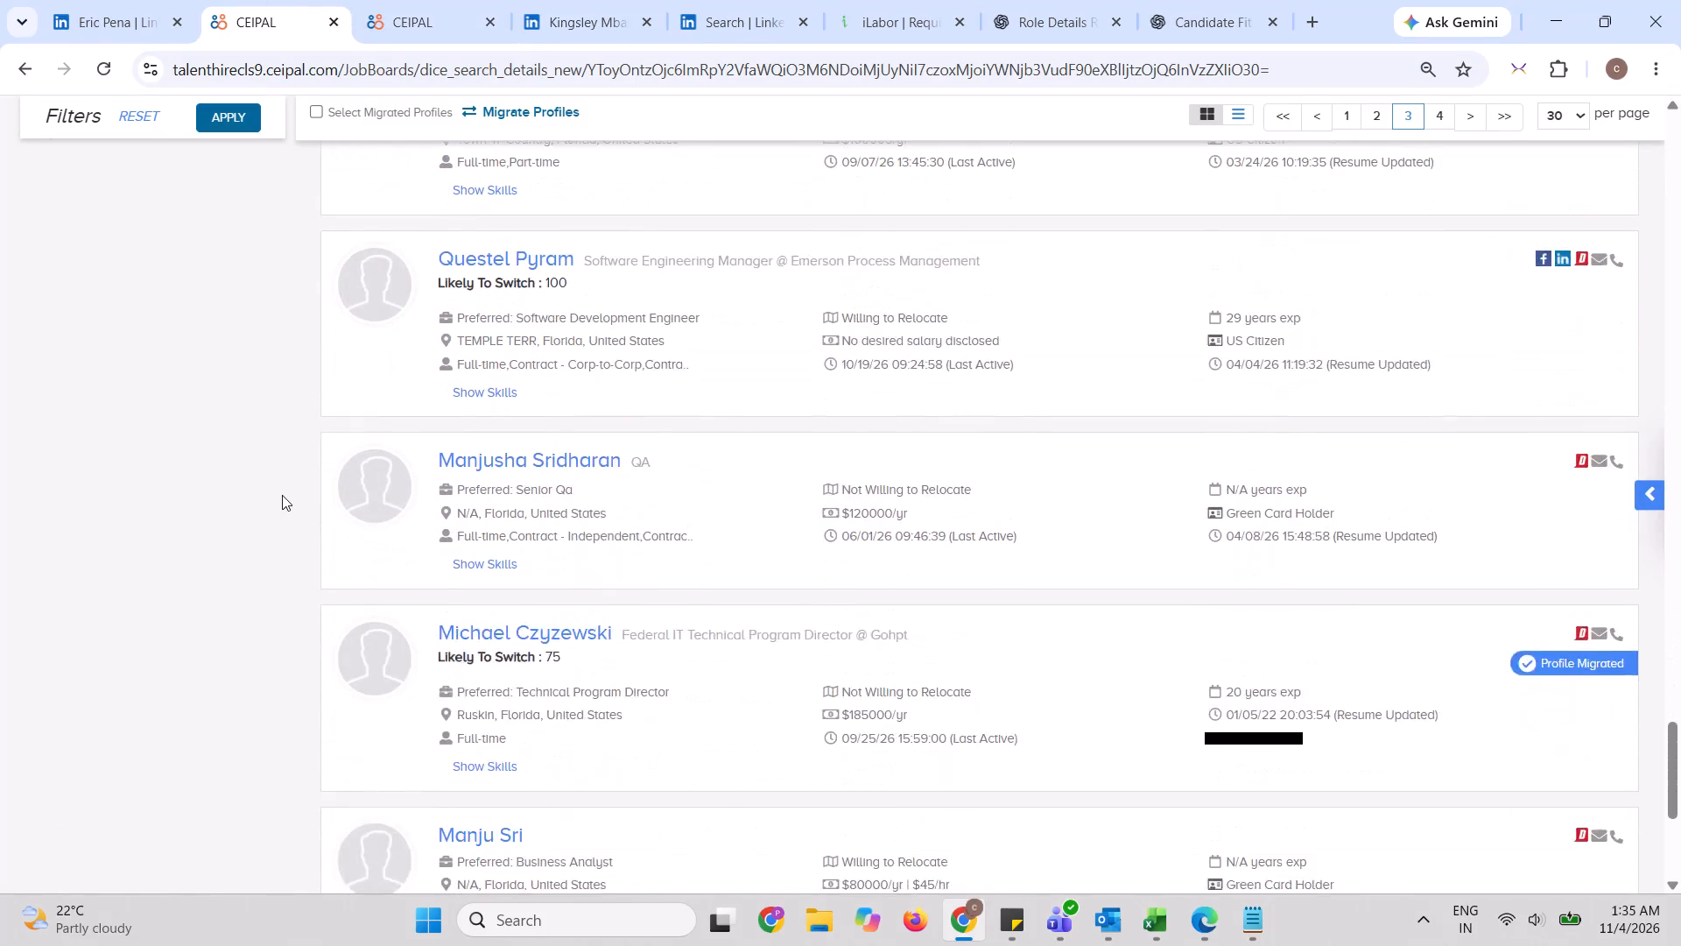
pyautogui.scroll(-4, 282, 495)
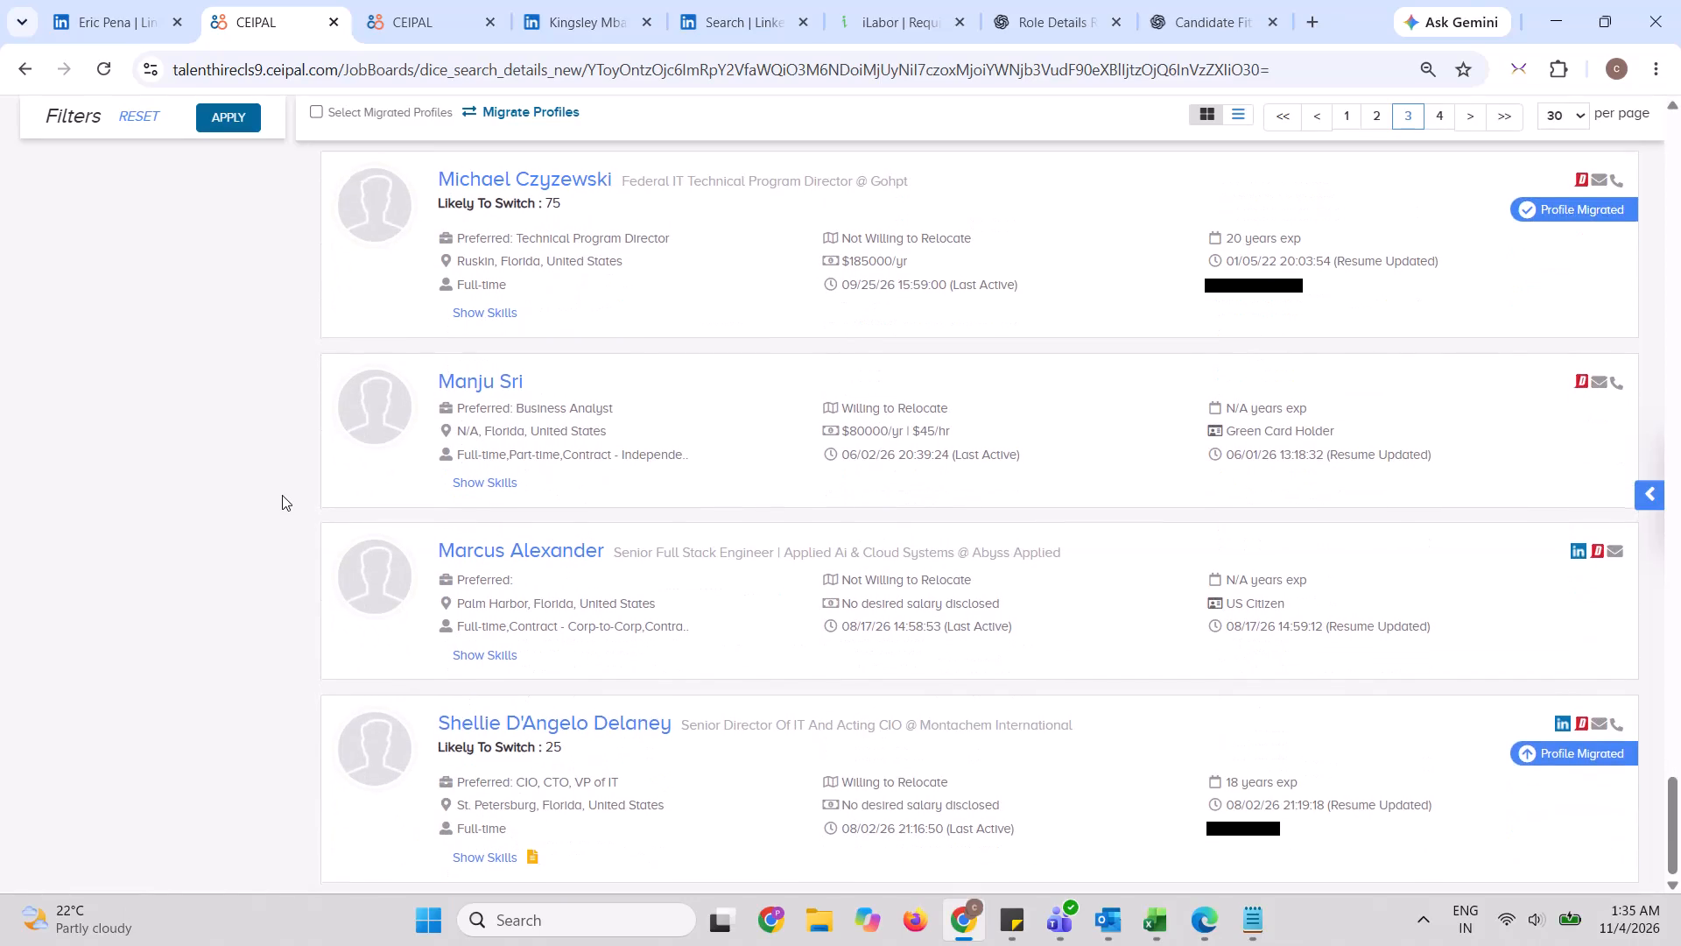
pyautogui.scroll(-1, 282, 495)
# Open page 2 of the Dice results and review the first candidates listed.
pyautogui.click(1378, 123)
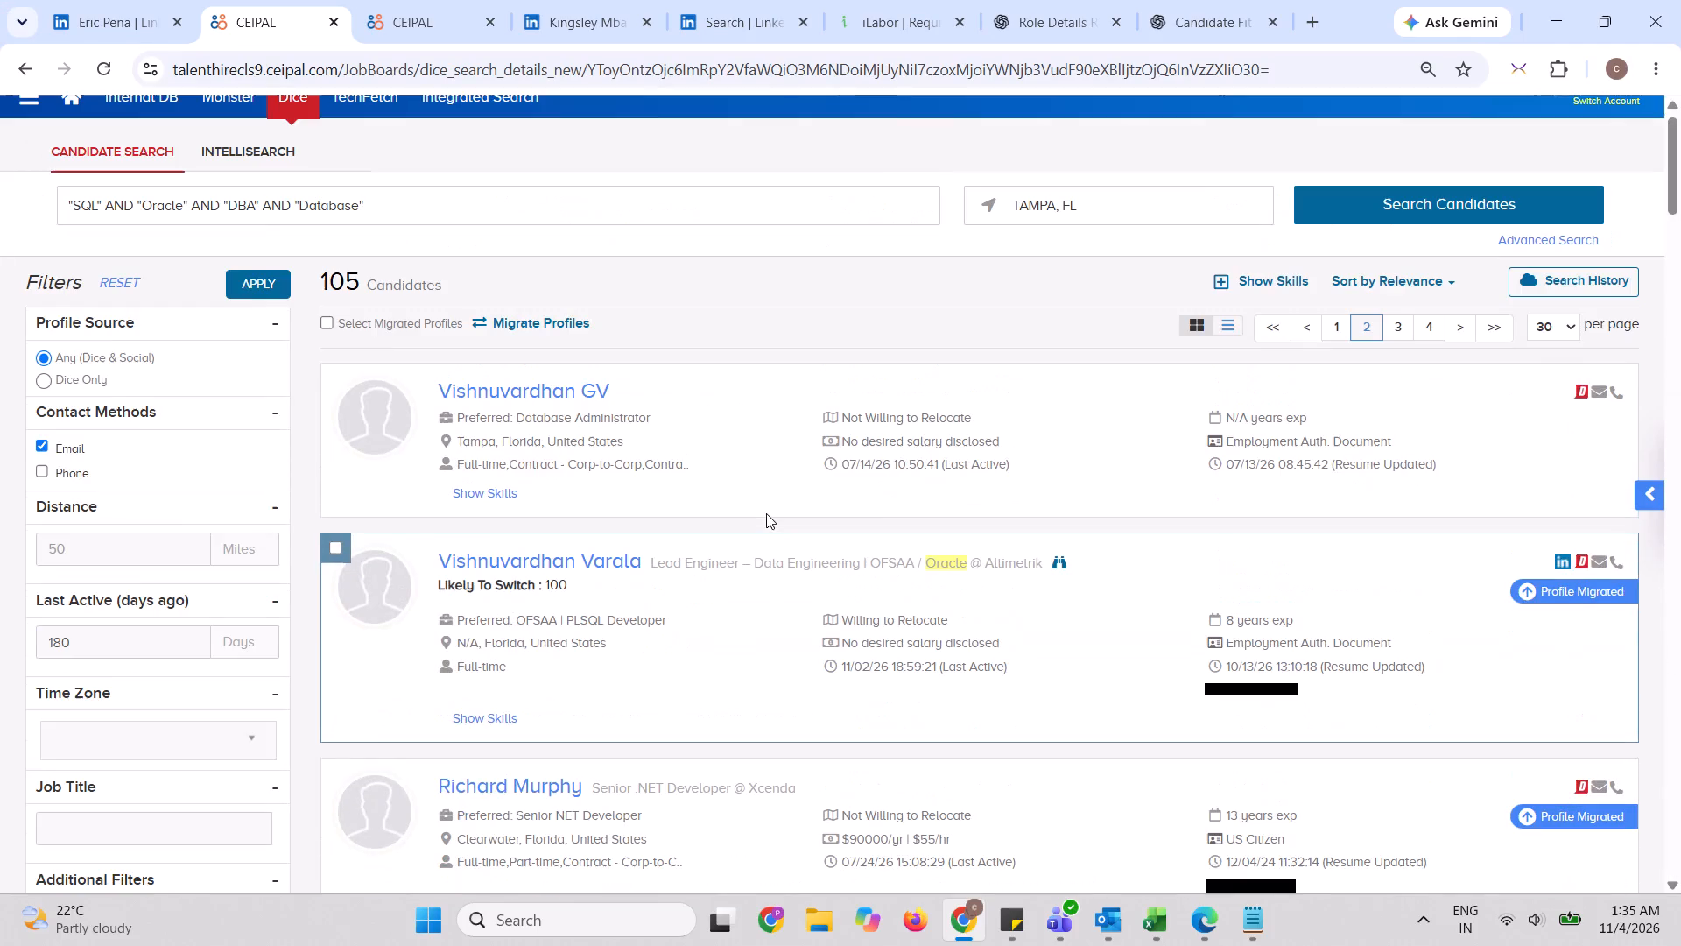
pyautogui.scroll(-1, 412, 405)
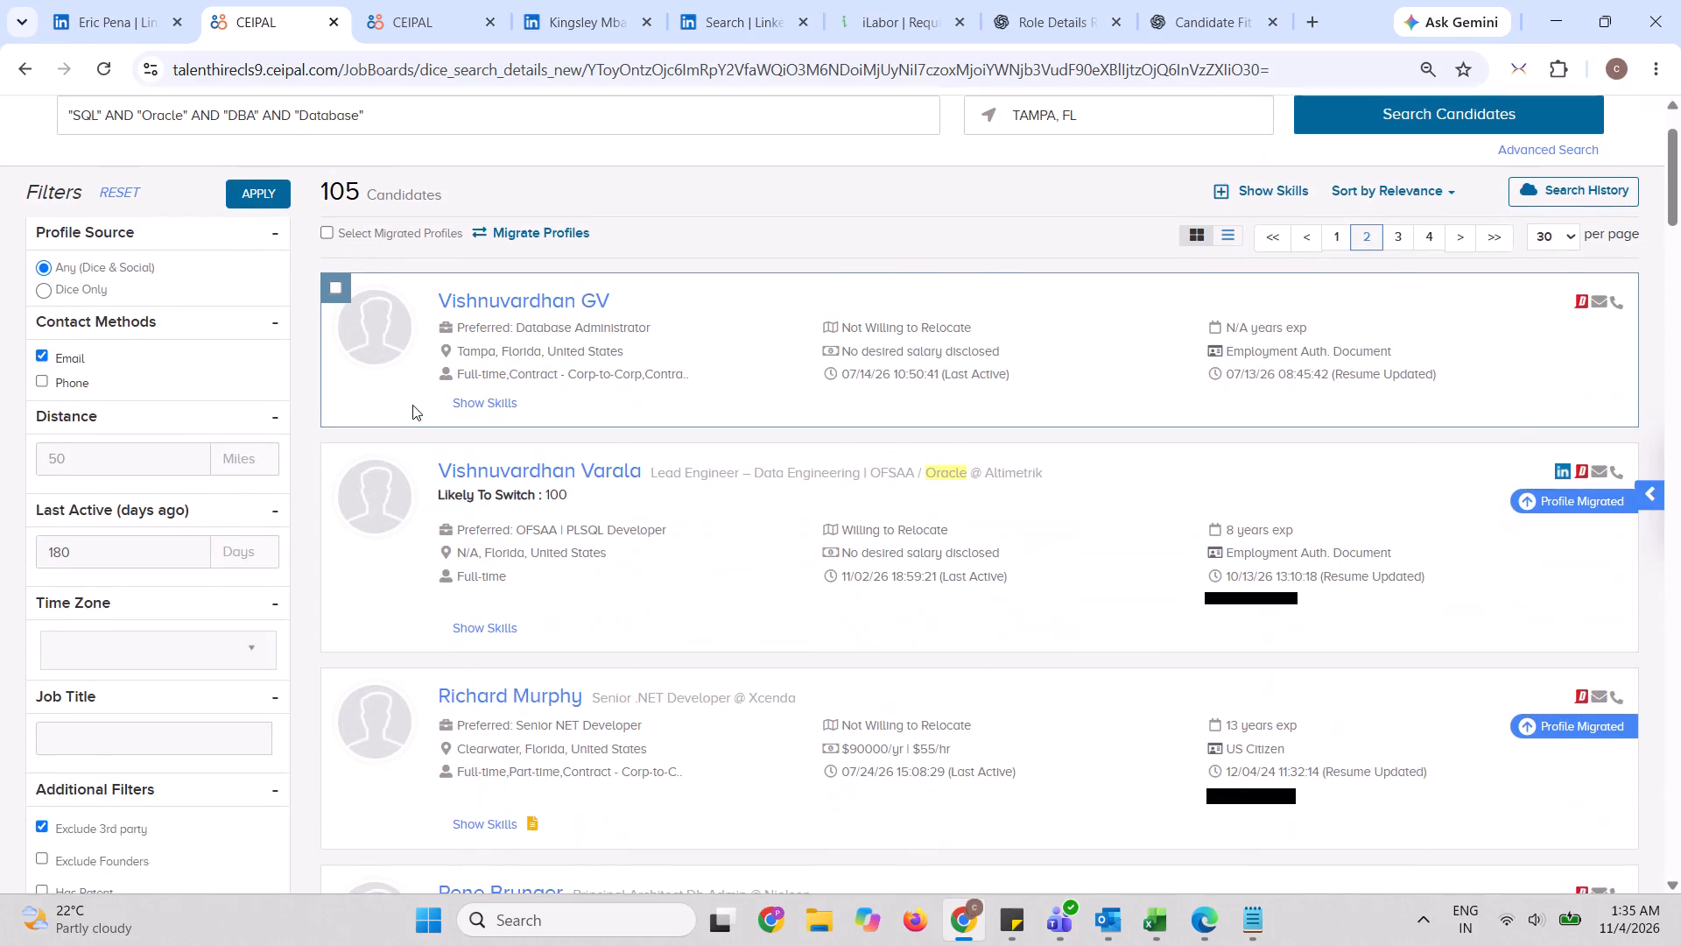
pyautogui.scroll(-2, 412, 405)
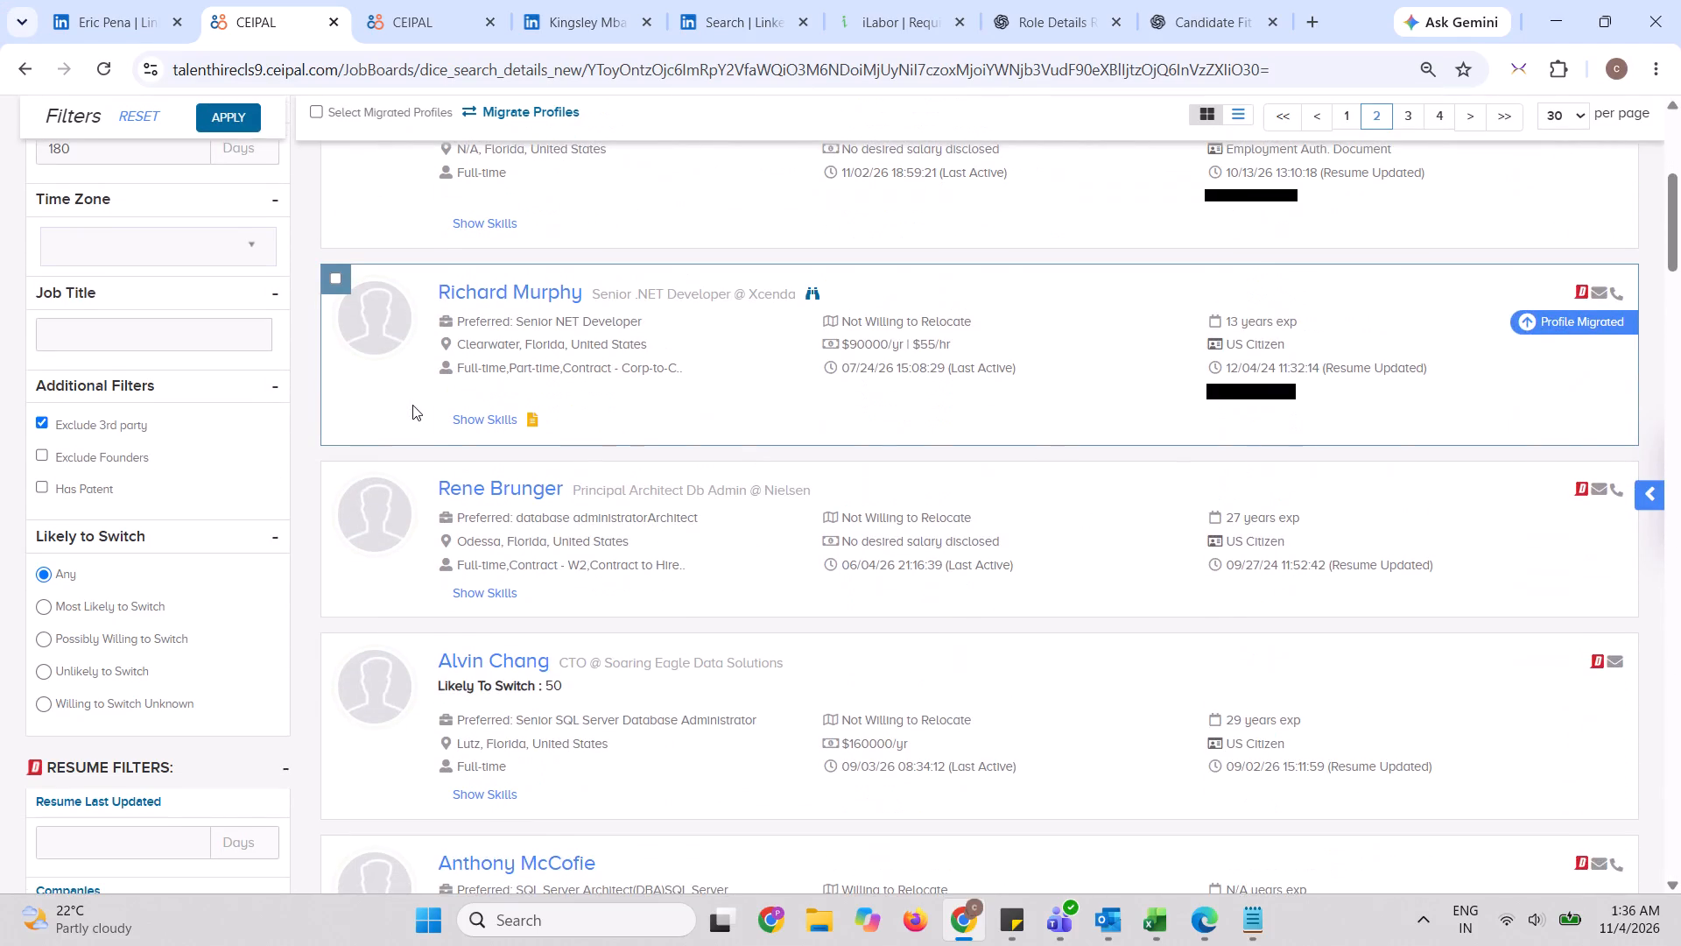
pyautogui.scroll(-1, 381, 392)
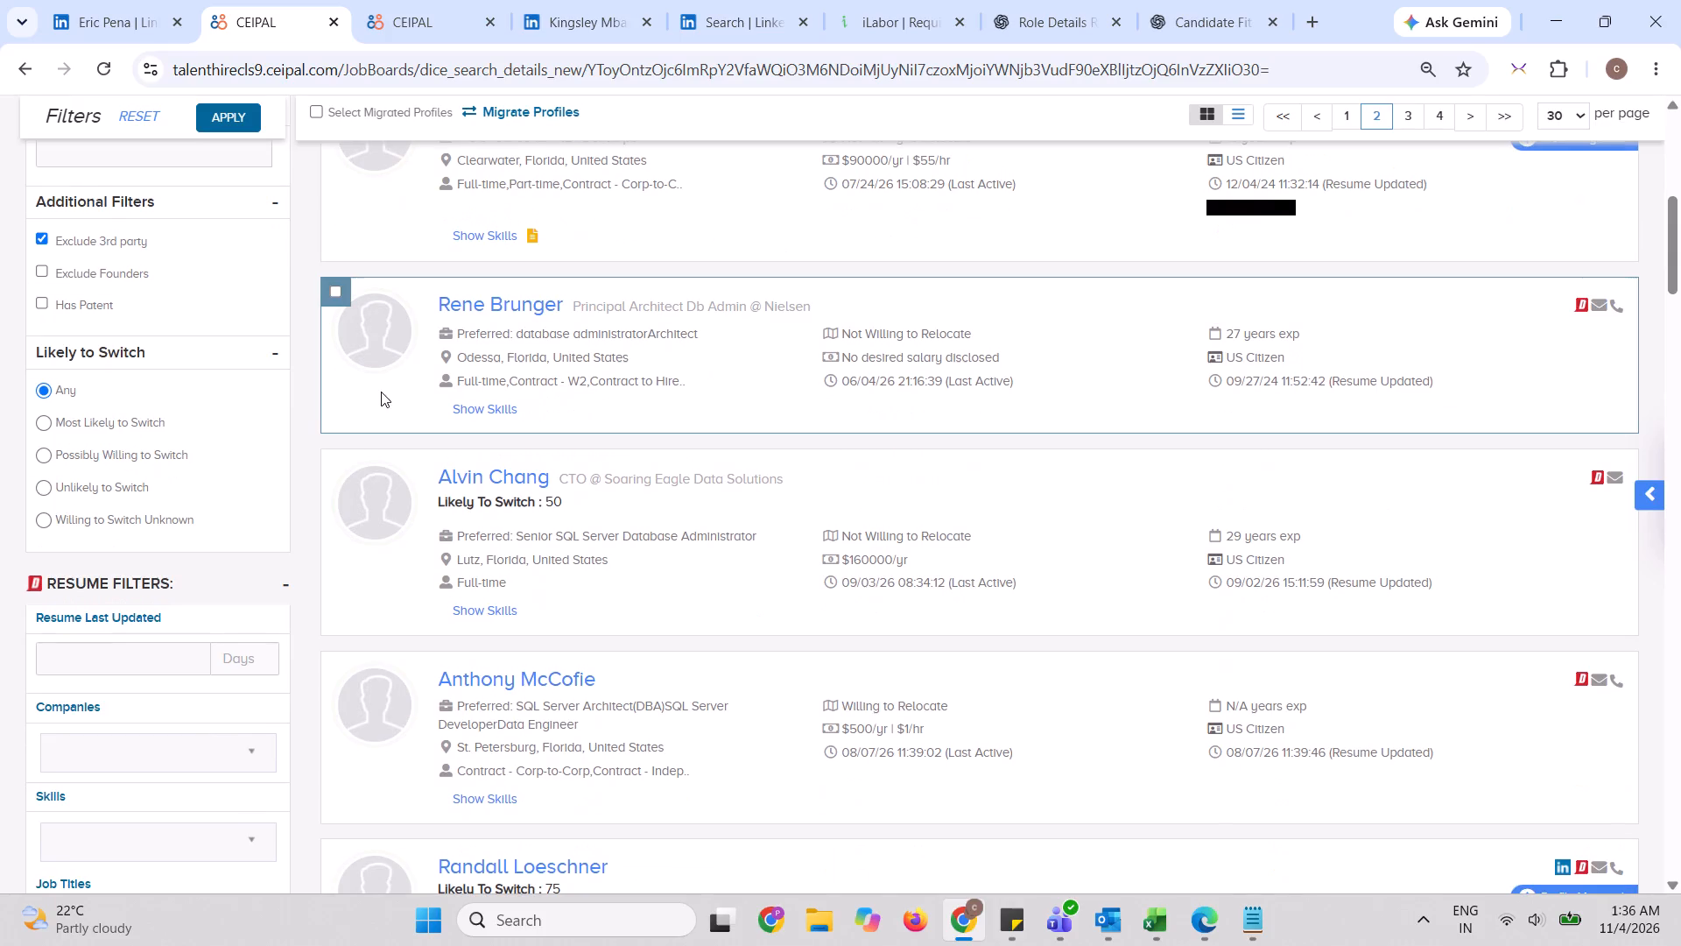
# Look up the Principal Architect Db Admin at Nielsen on LinkedIn and open the matching Sr DBA profile.
pyautogui.moveTo(421, 300); pyautogui.dragTo(568, 297)
pyautogui.hotkey('ctrl', 'c')
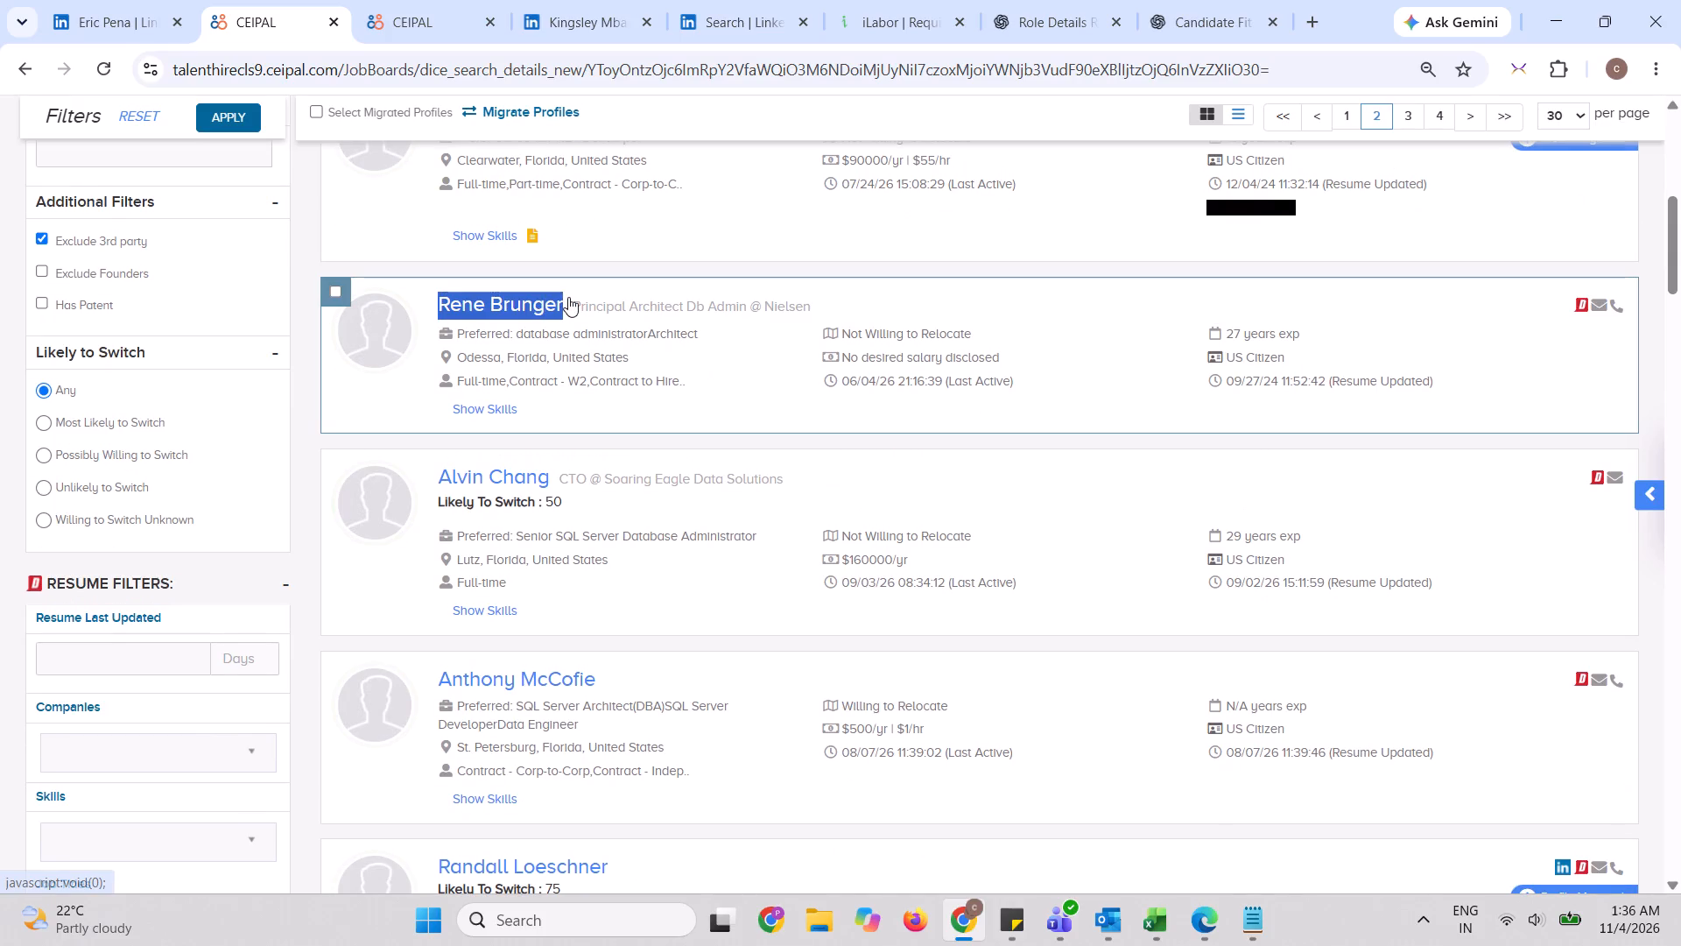
pyautogui.hotkey('ctrl', 'c')
pyautogui.click(580, 0)
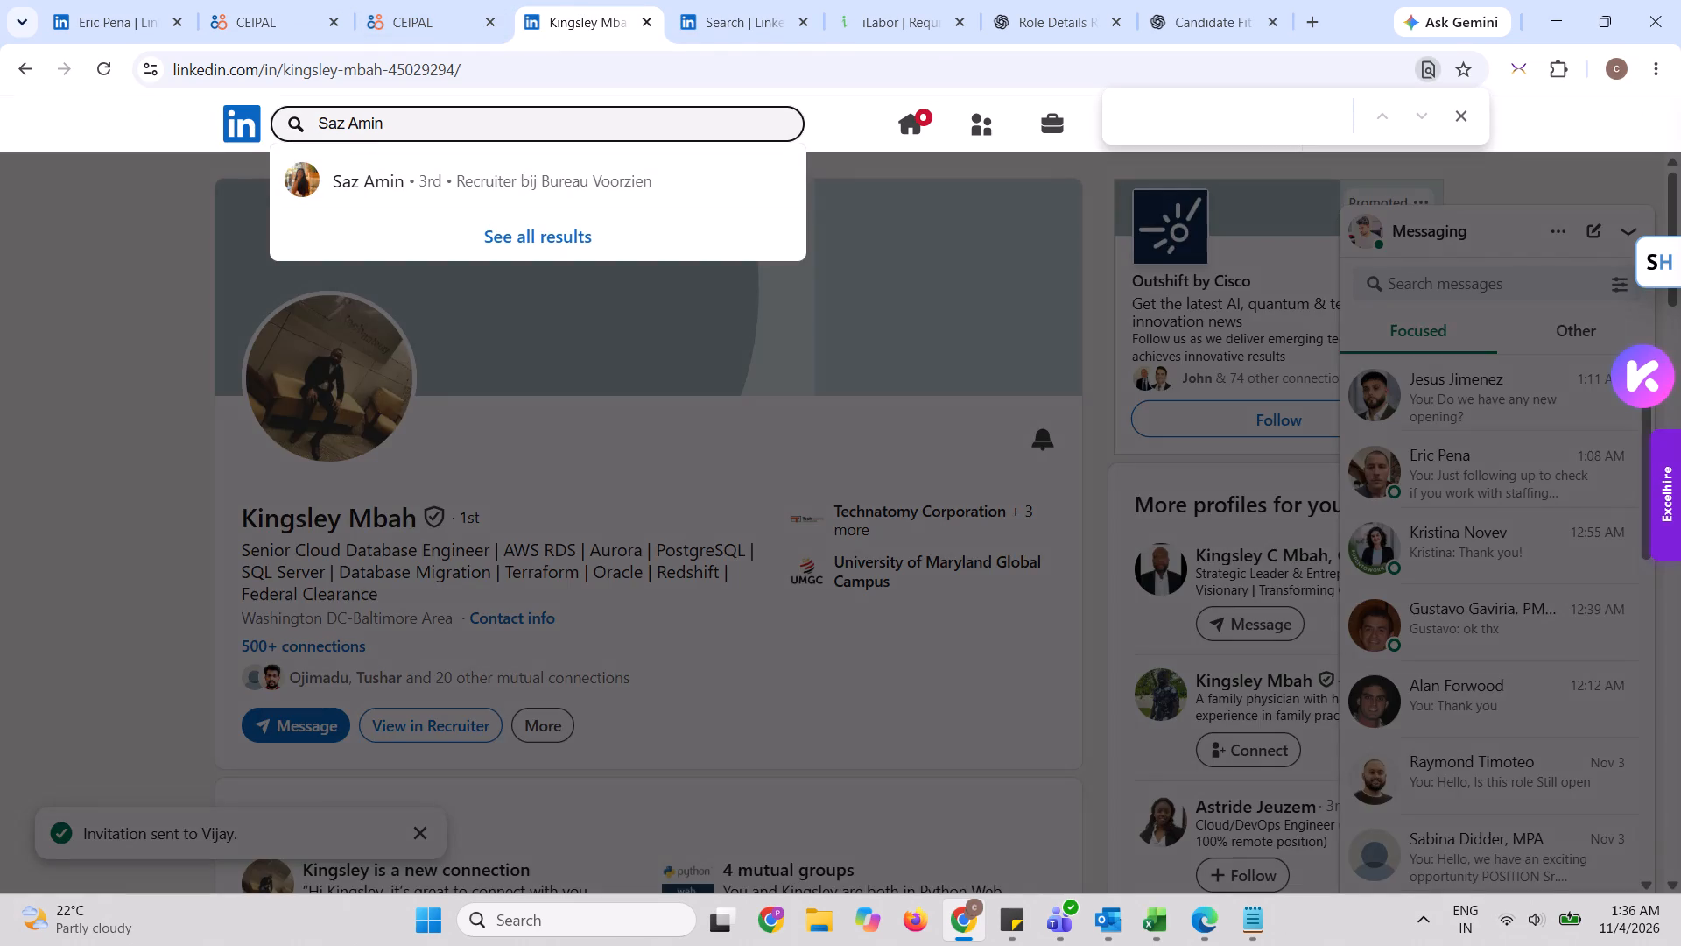
pyautogui.hotkey('ctrl', 'a')
pyautogui.hotkey('ctrl', 'v')
pyautogui.click(378, 136)
pyautogui.hotkey('ctrl', 'a')
pyautogui.hotkey('ctrl', 'v')
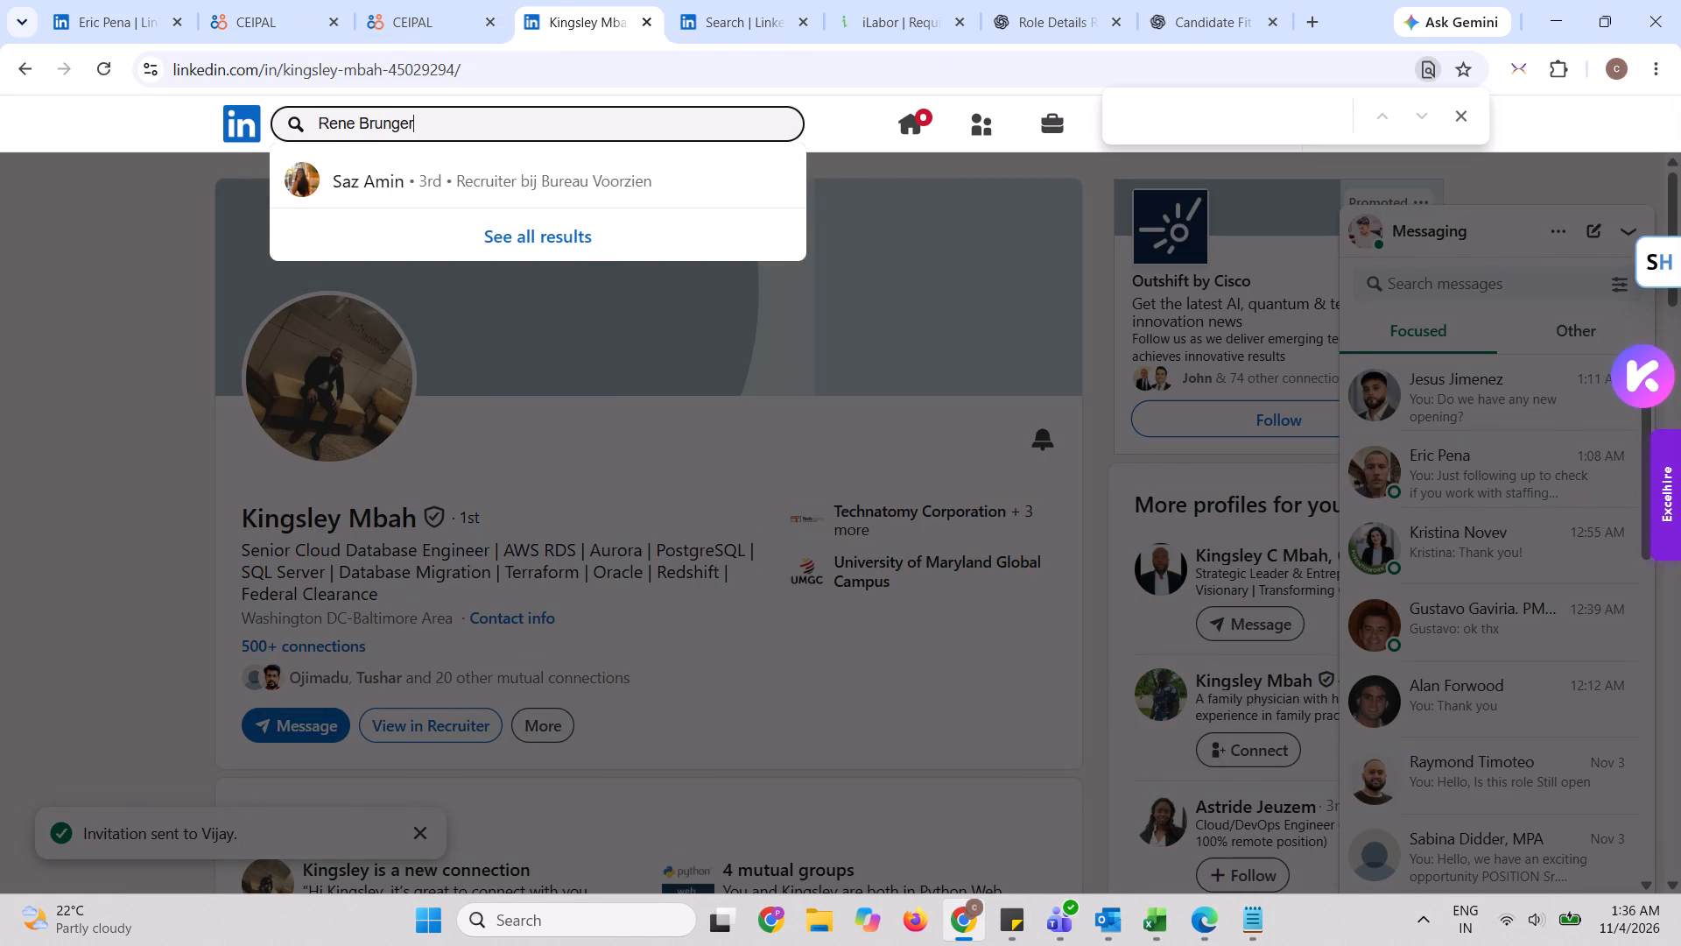
pyautogui.click(420, 176)
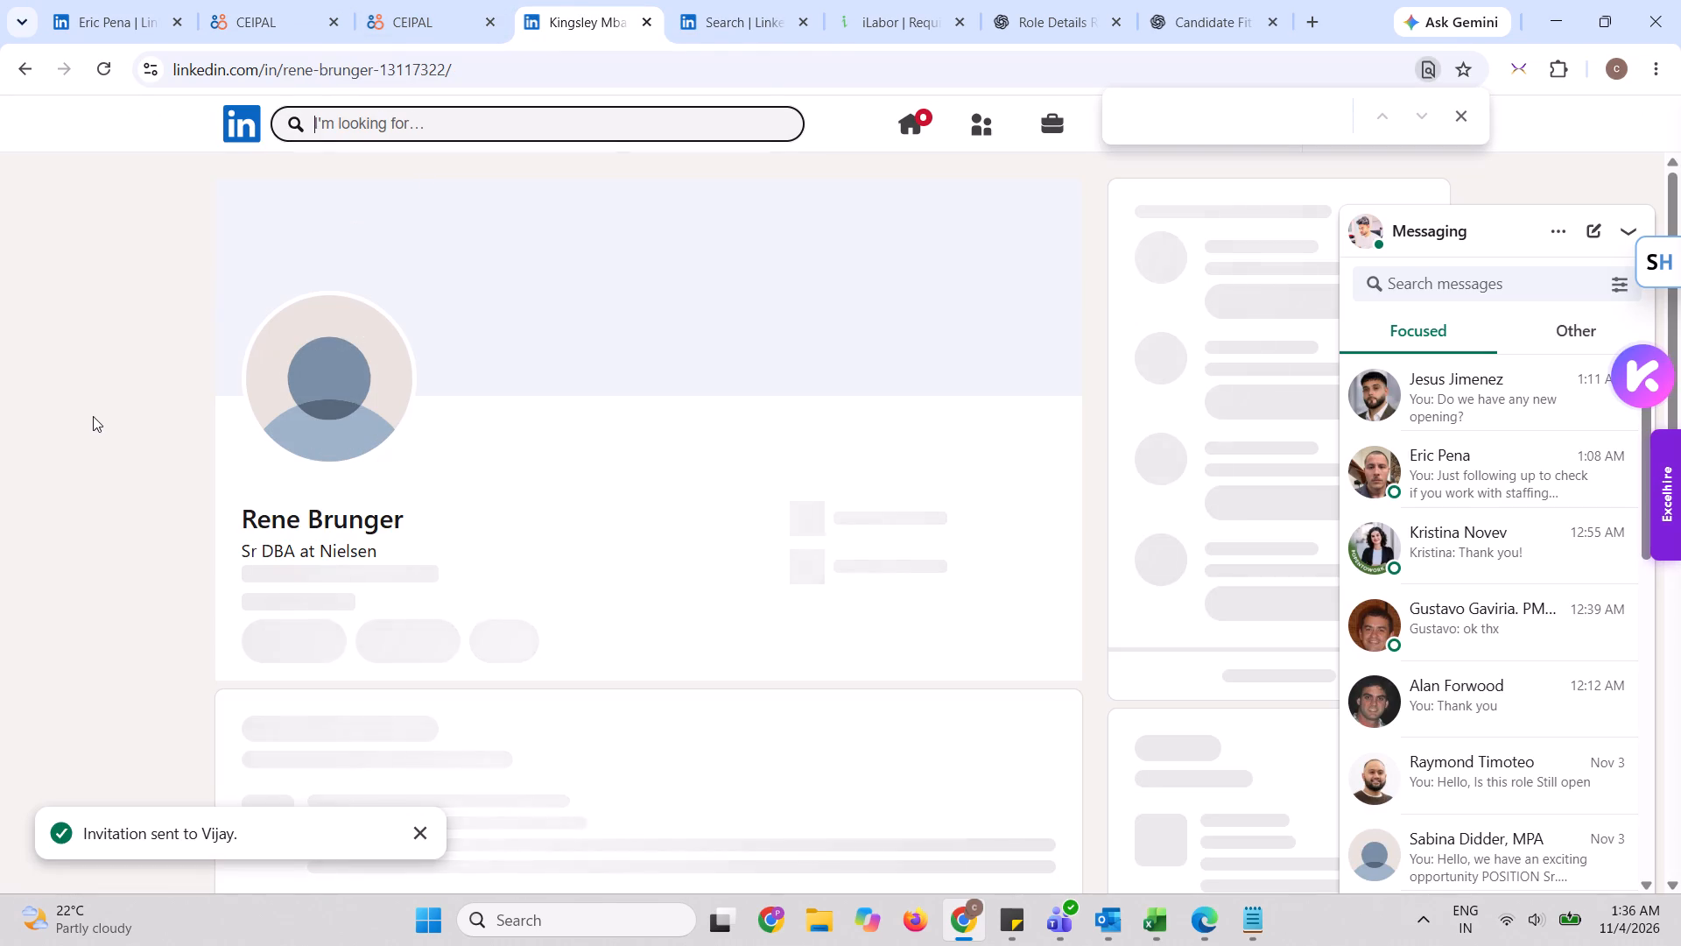
pyautogui.click(93, 416)
pyautogui.click(120, 510)
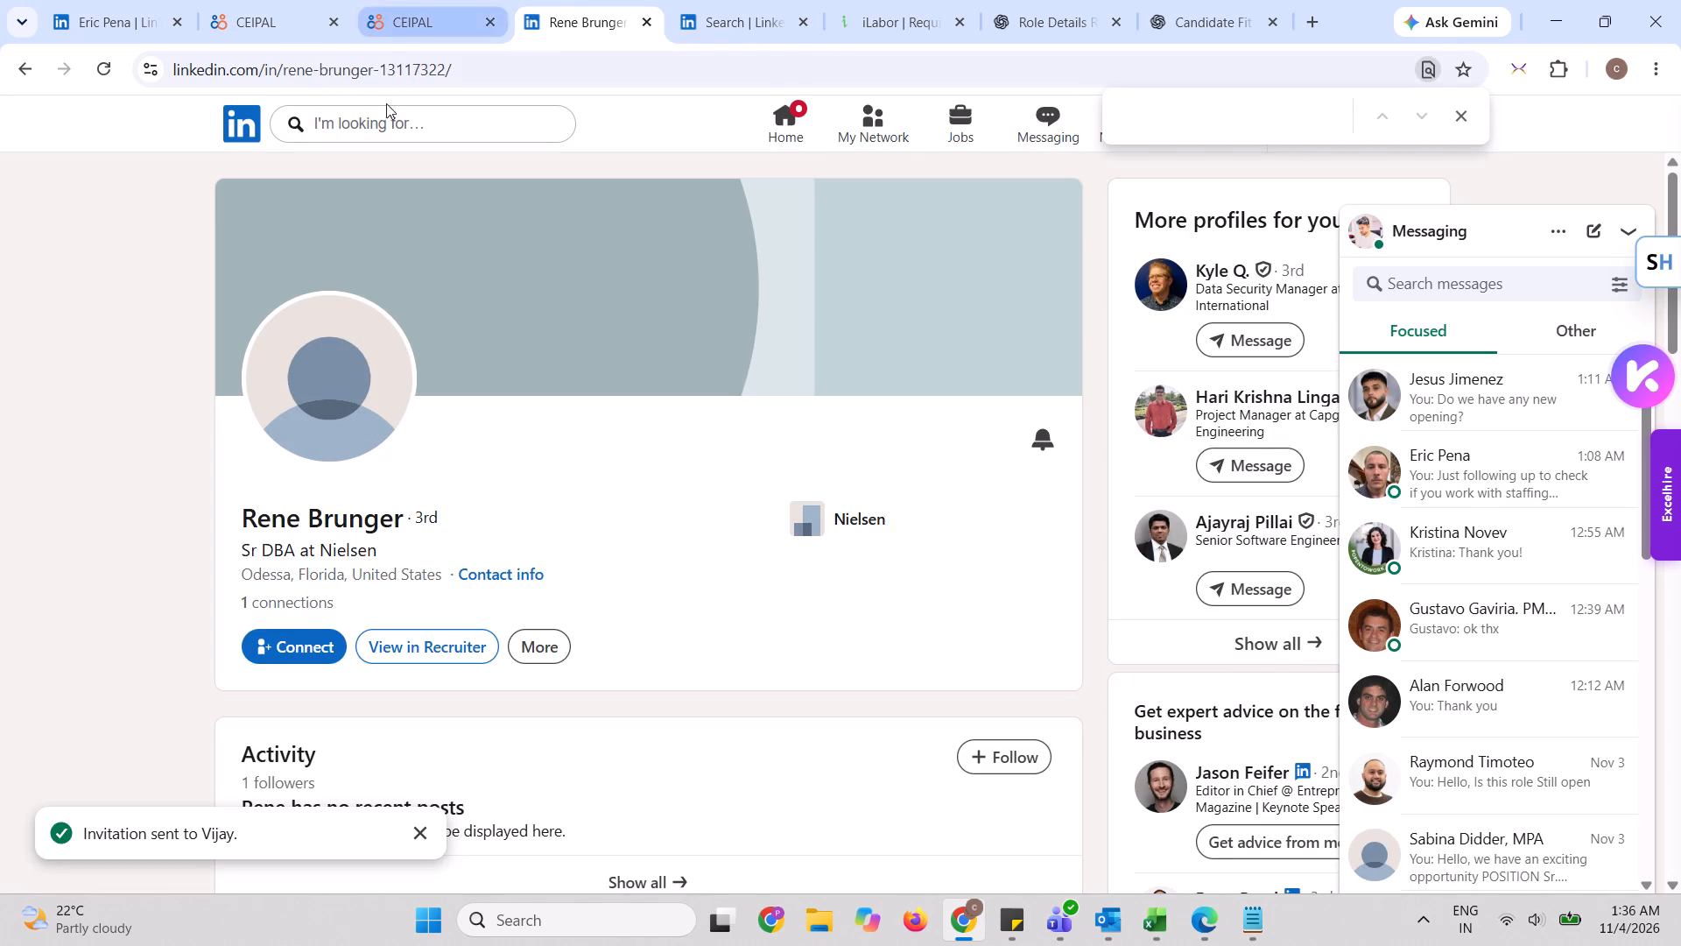
# Search LinkedIn for the same Nielsen candidate again and view the second profile with that name, without a headline.
pyautogui.click(390, 124)
pyautogui.hotkey('ctrl', 'v')
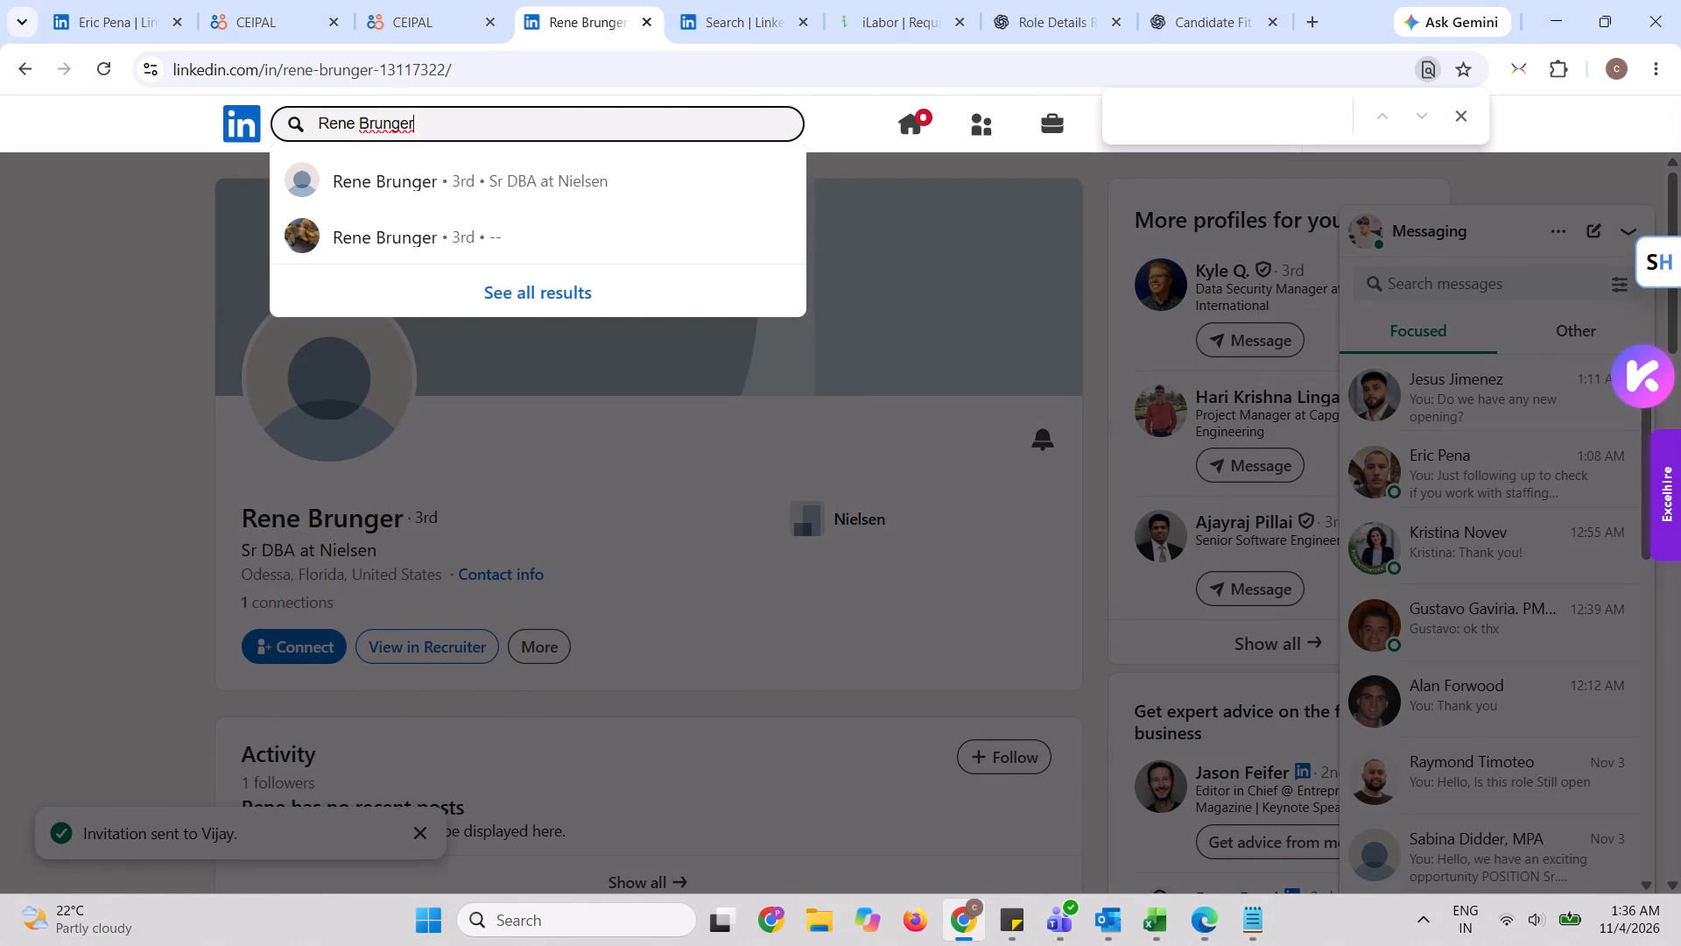
pyautogui.click(435, 245)
pyautogui.click(74, 522)
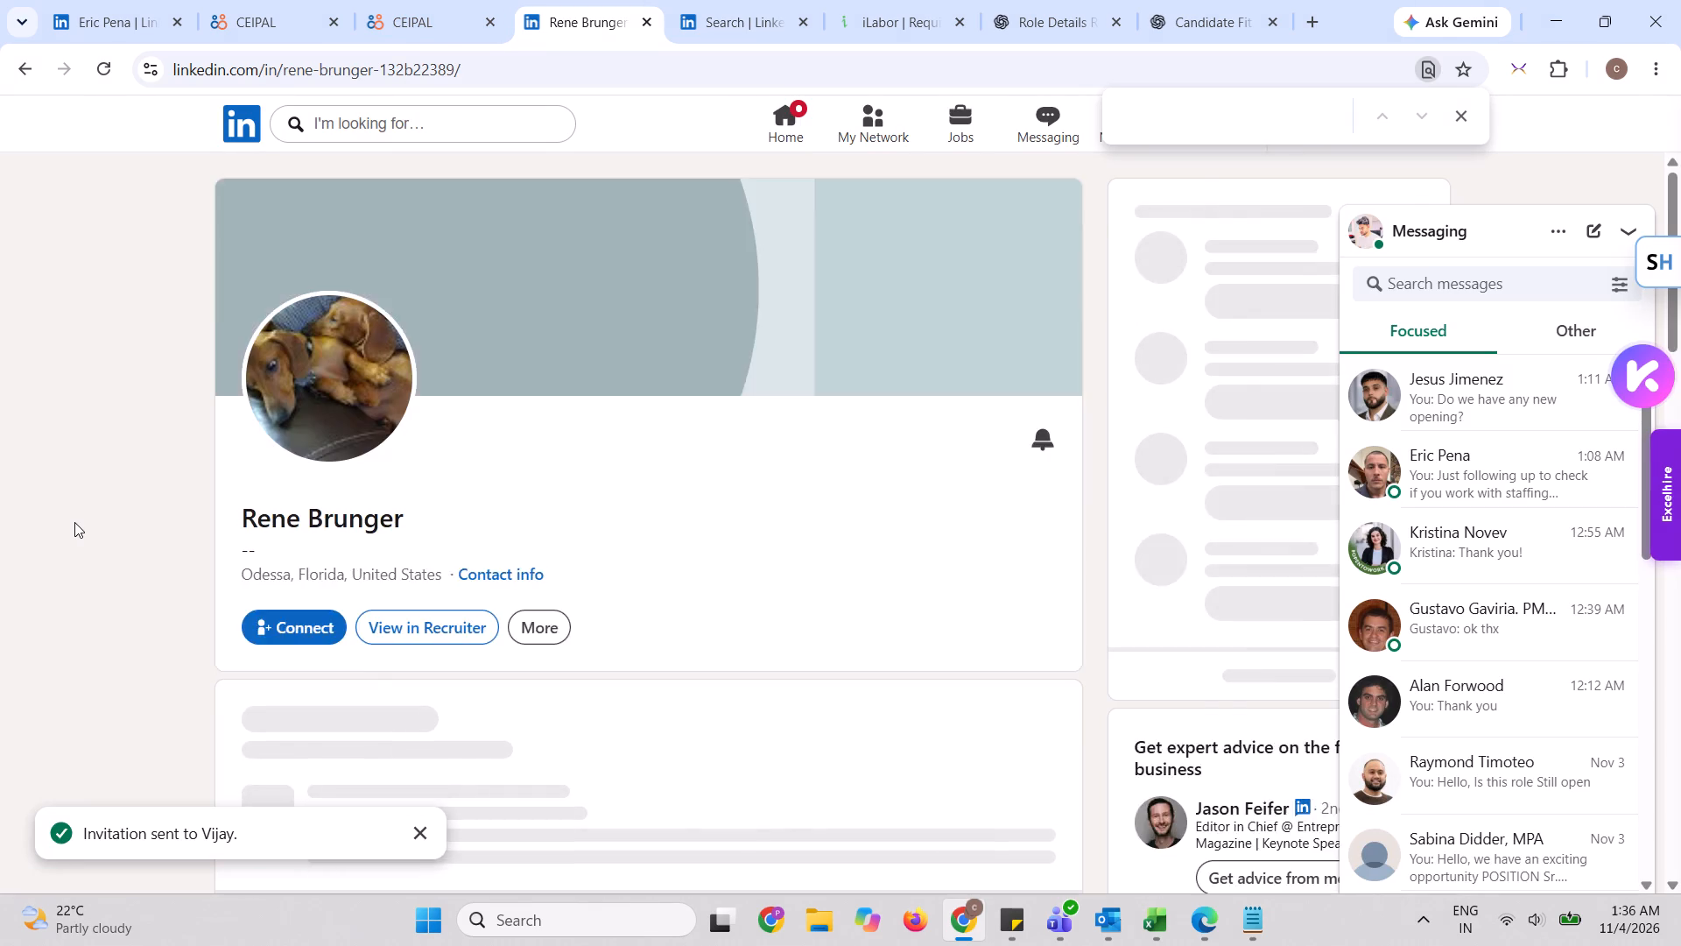
pyautogui.scroll(-1, 74, 522)
# Return to page 2 of the Dice results and search LinkedIn for the SQL Server Architect (DBA) from St. Petersburg.
pyautogui.click(402, 0)
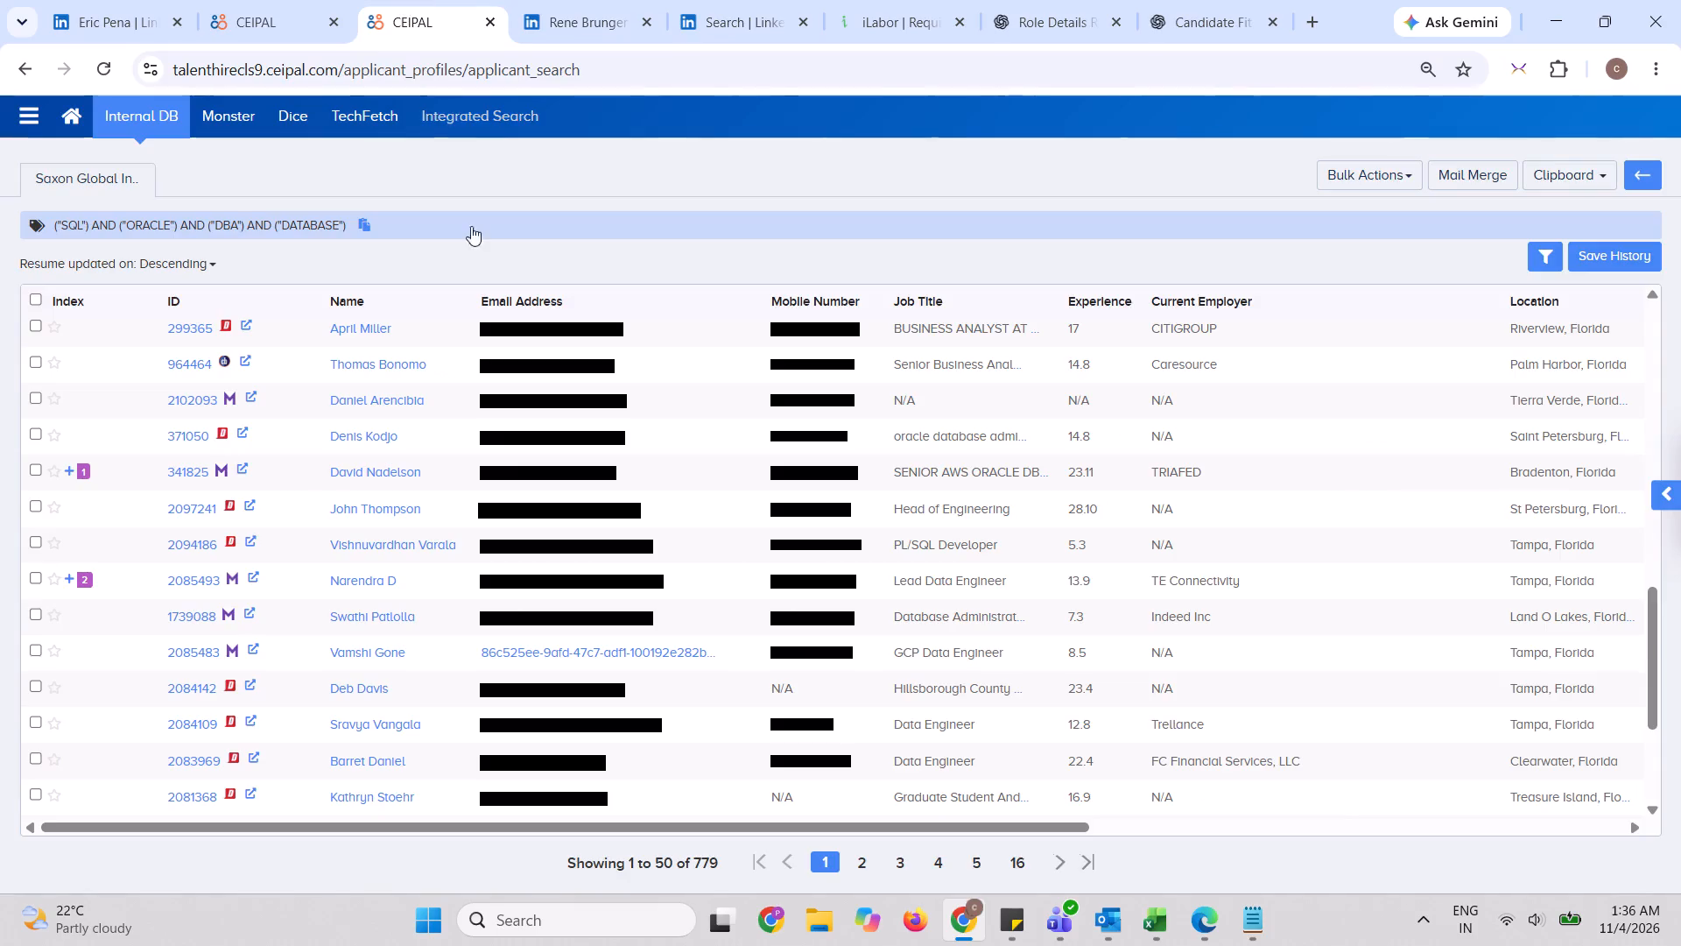
pyautogui.click(329, 0)
pyautogui.scroll(-1, 318, 510)
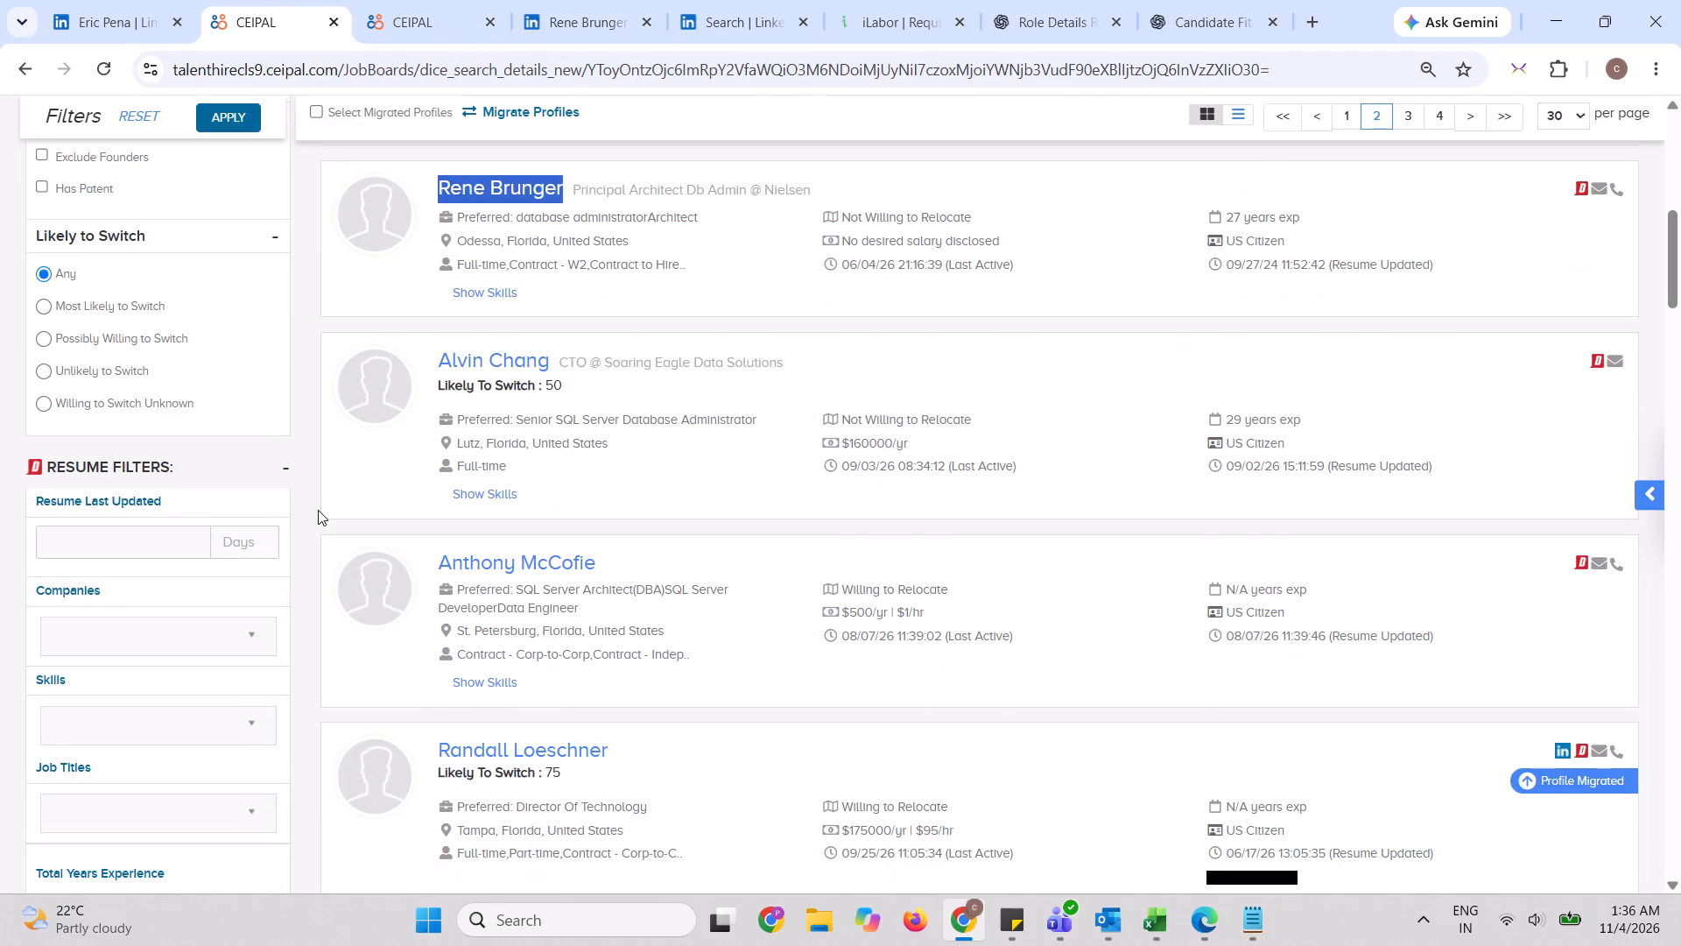
pyautogui.moveTo(429, 351); pyautogui.dragTo(546, 350)
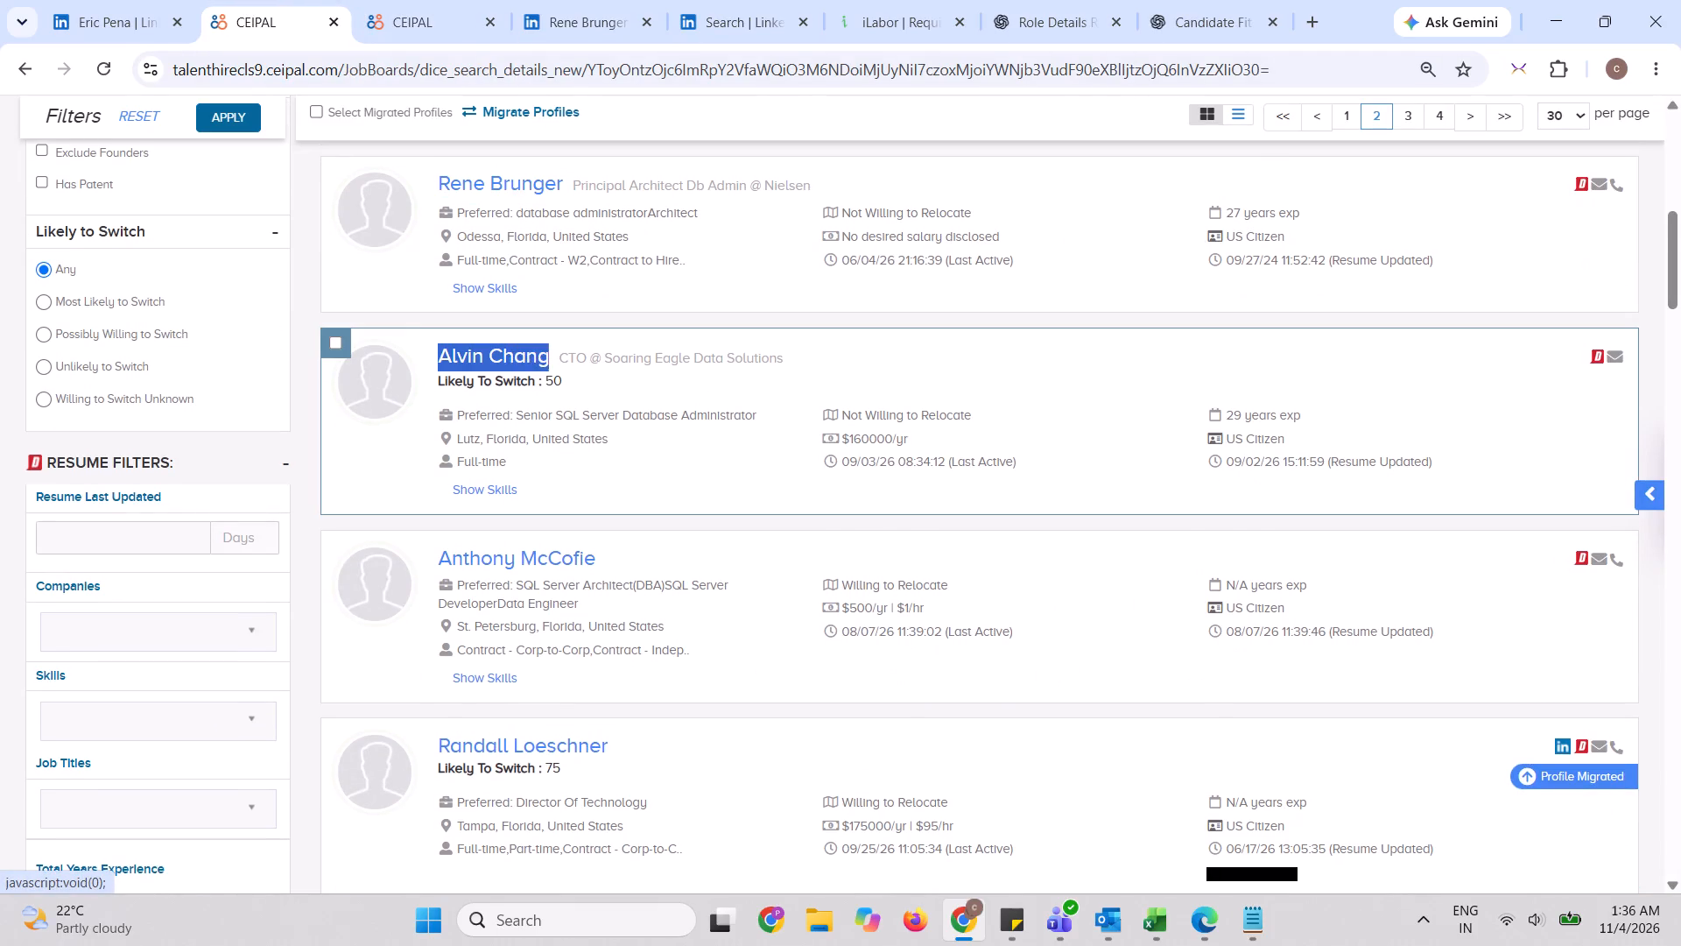
pyautogui.moveTo(546, 350); pyautogui.dragTo(545, 350)
pyautogui.scroll(-1, 299, 593)
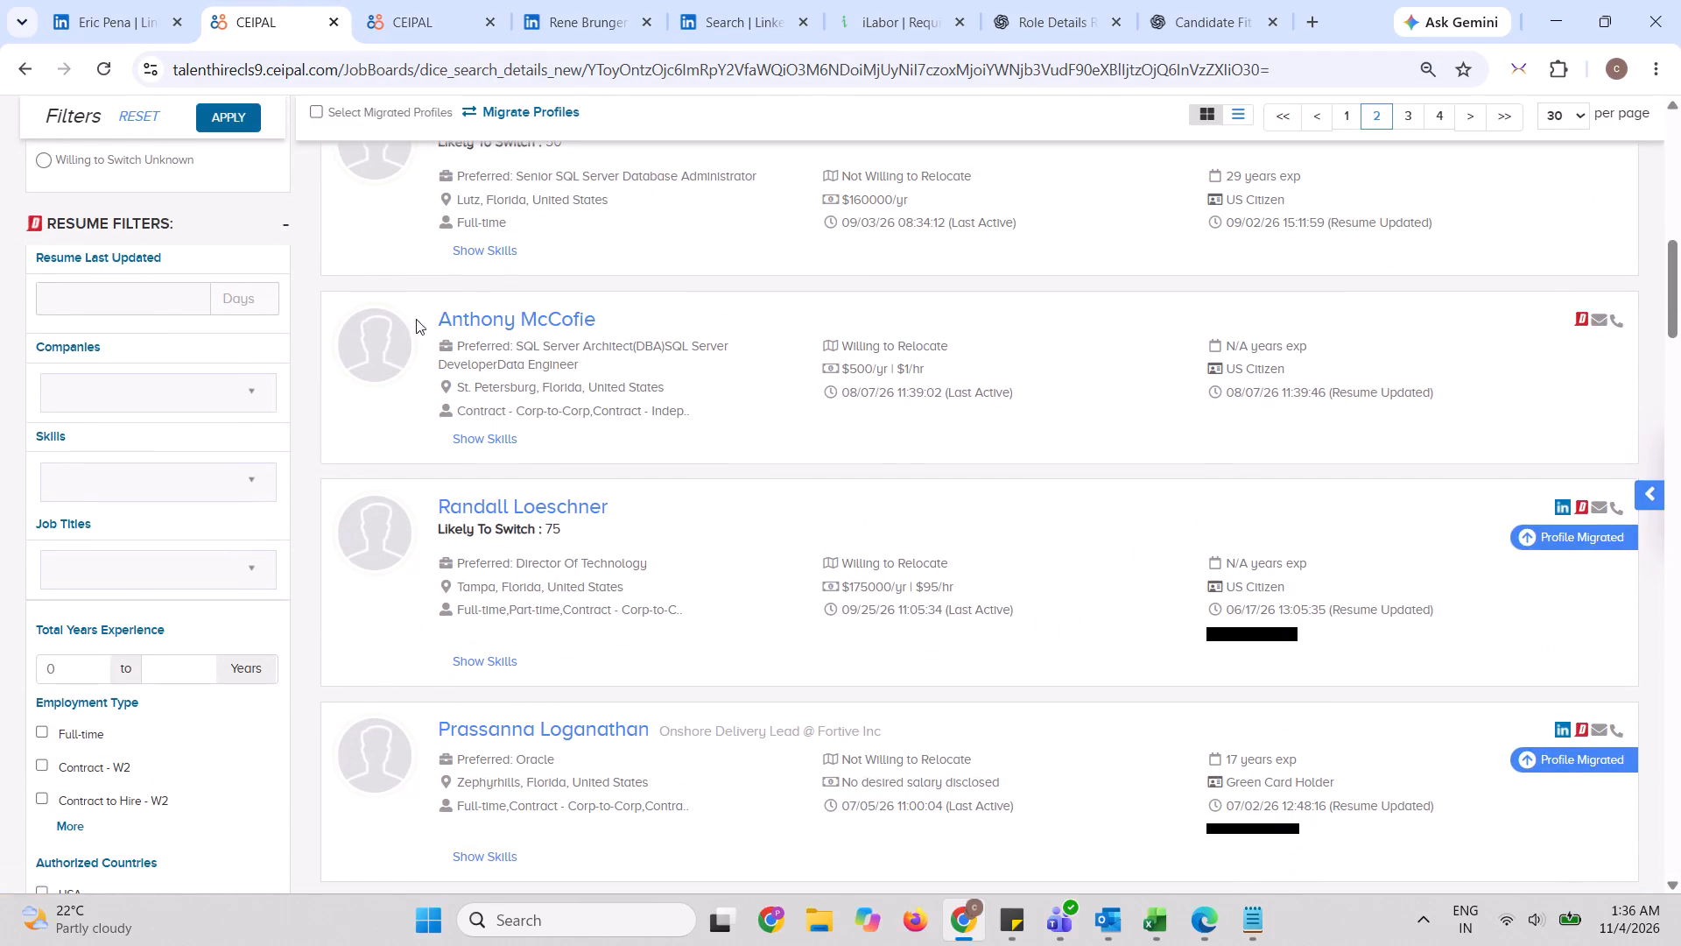
pyautogui.moveTo(418, 319); pyautogui.dragTo(607, 318)
pyautogui.hotkey('ctrl', 'c')
pyautogui.click(485, 0)
pyautogui.click(529, 0)
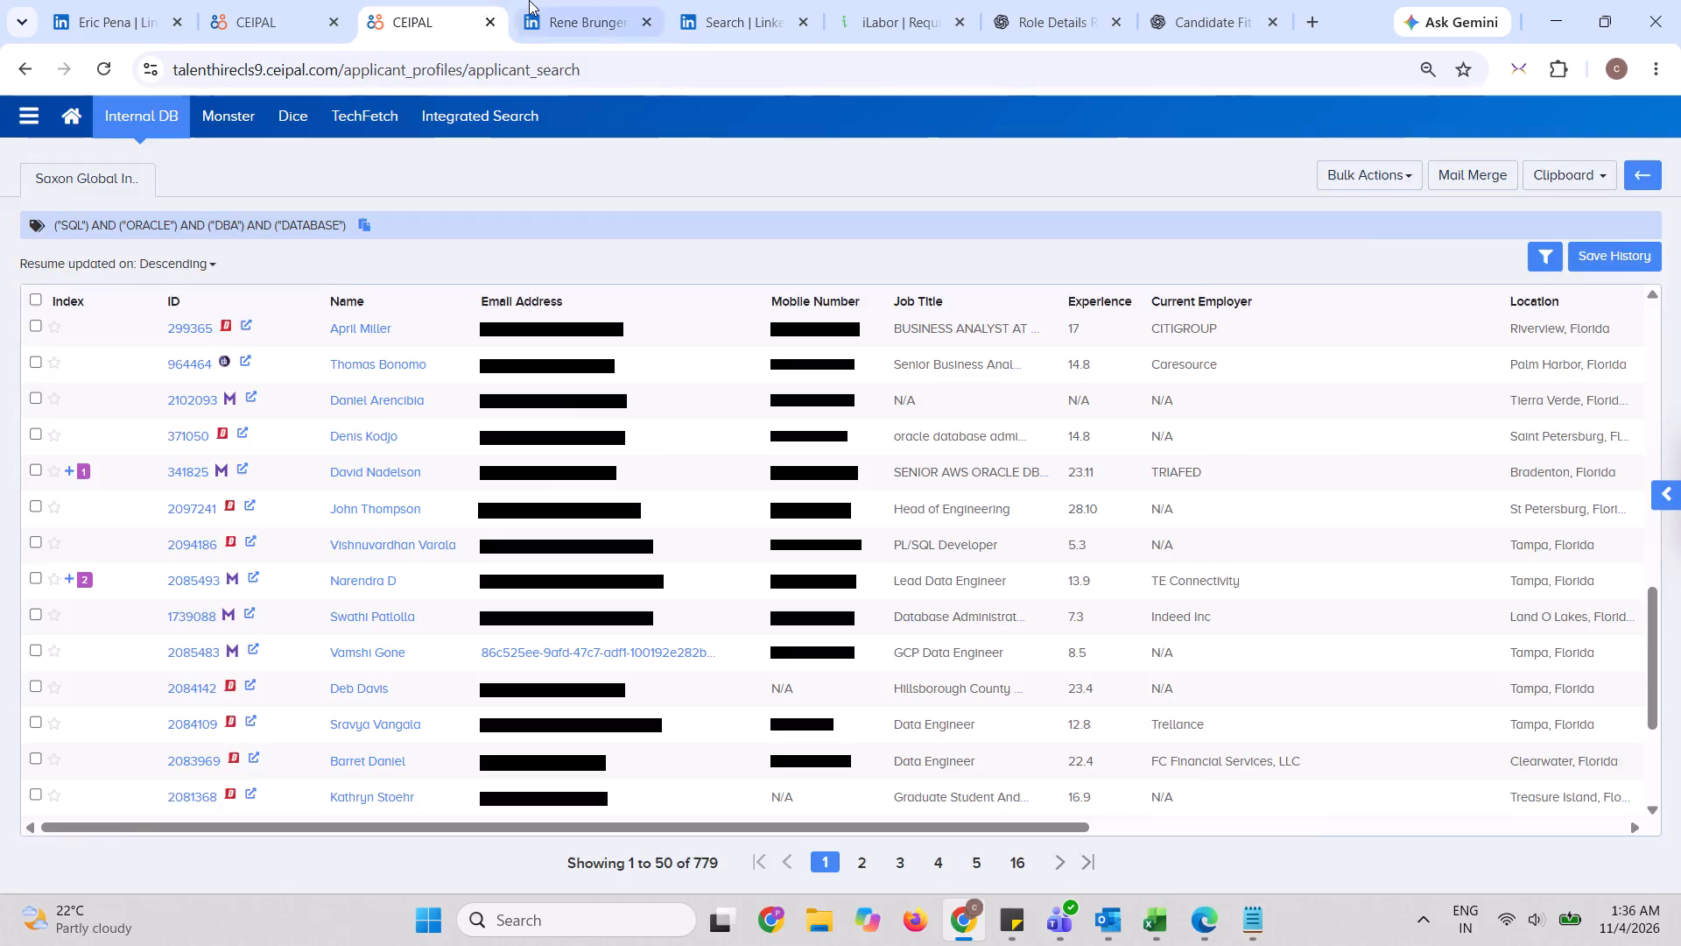
pyautogui.click(434, 129)
pyautogui.hotkey('ctrl', 'v')
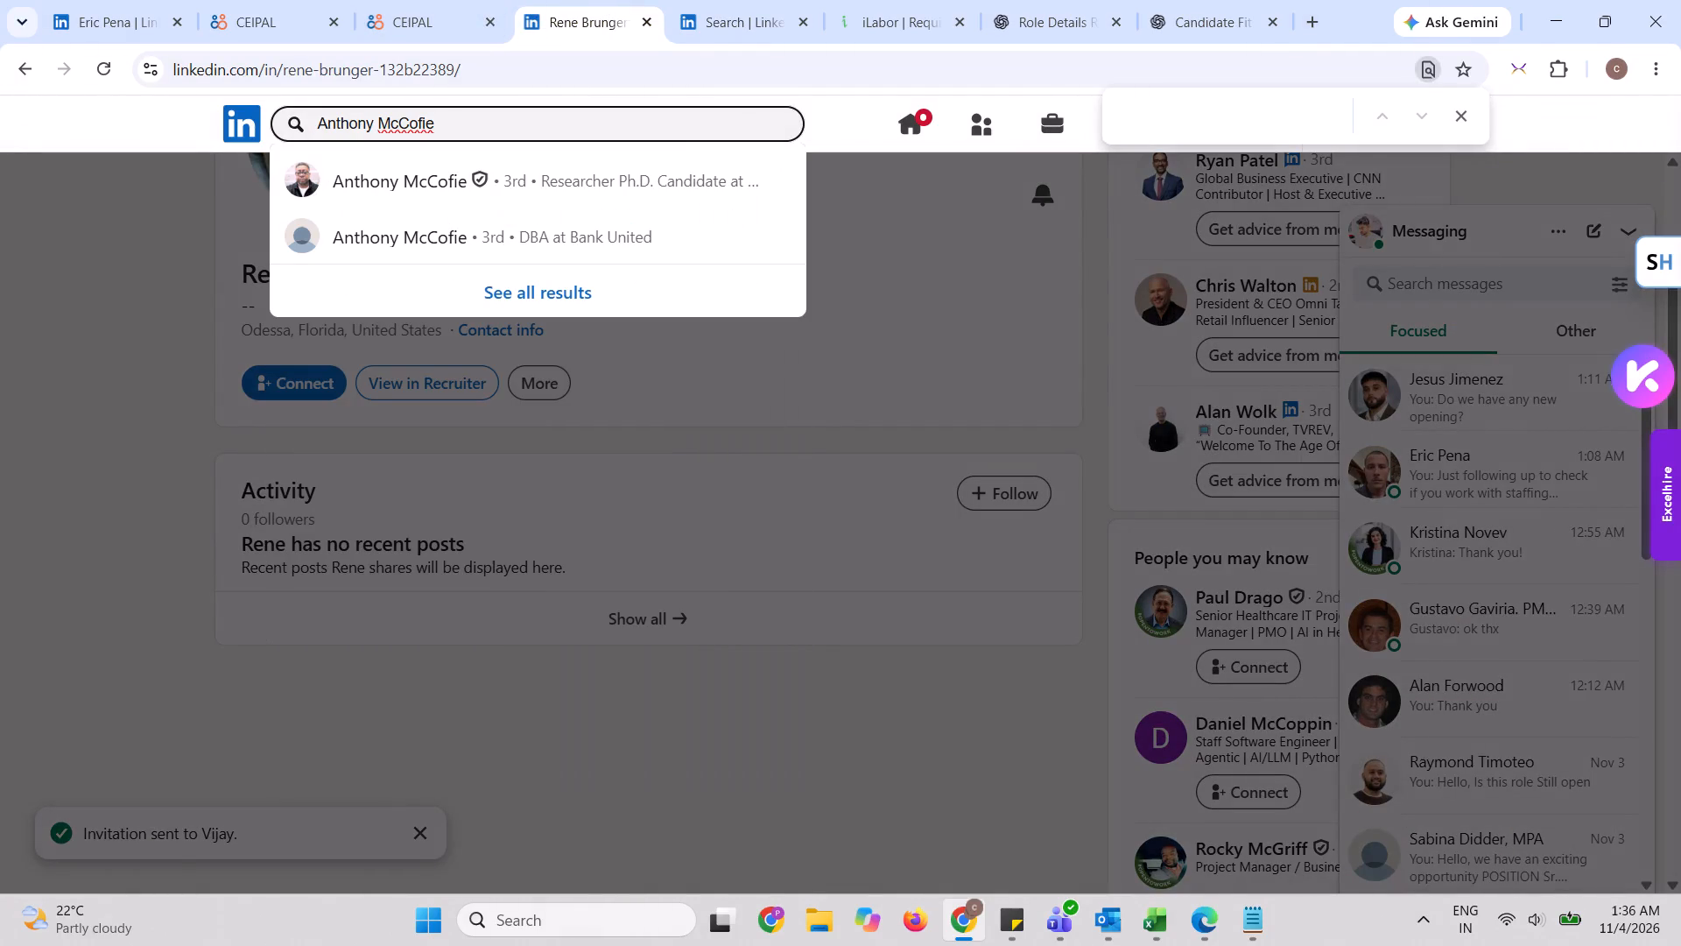
# Return to the Dice results and search LinkedIn for the Onshore Delivery Lead at Fortive Inc with Oracle as preferred title.
pyautogui.click(429, 0)
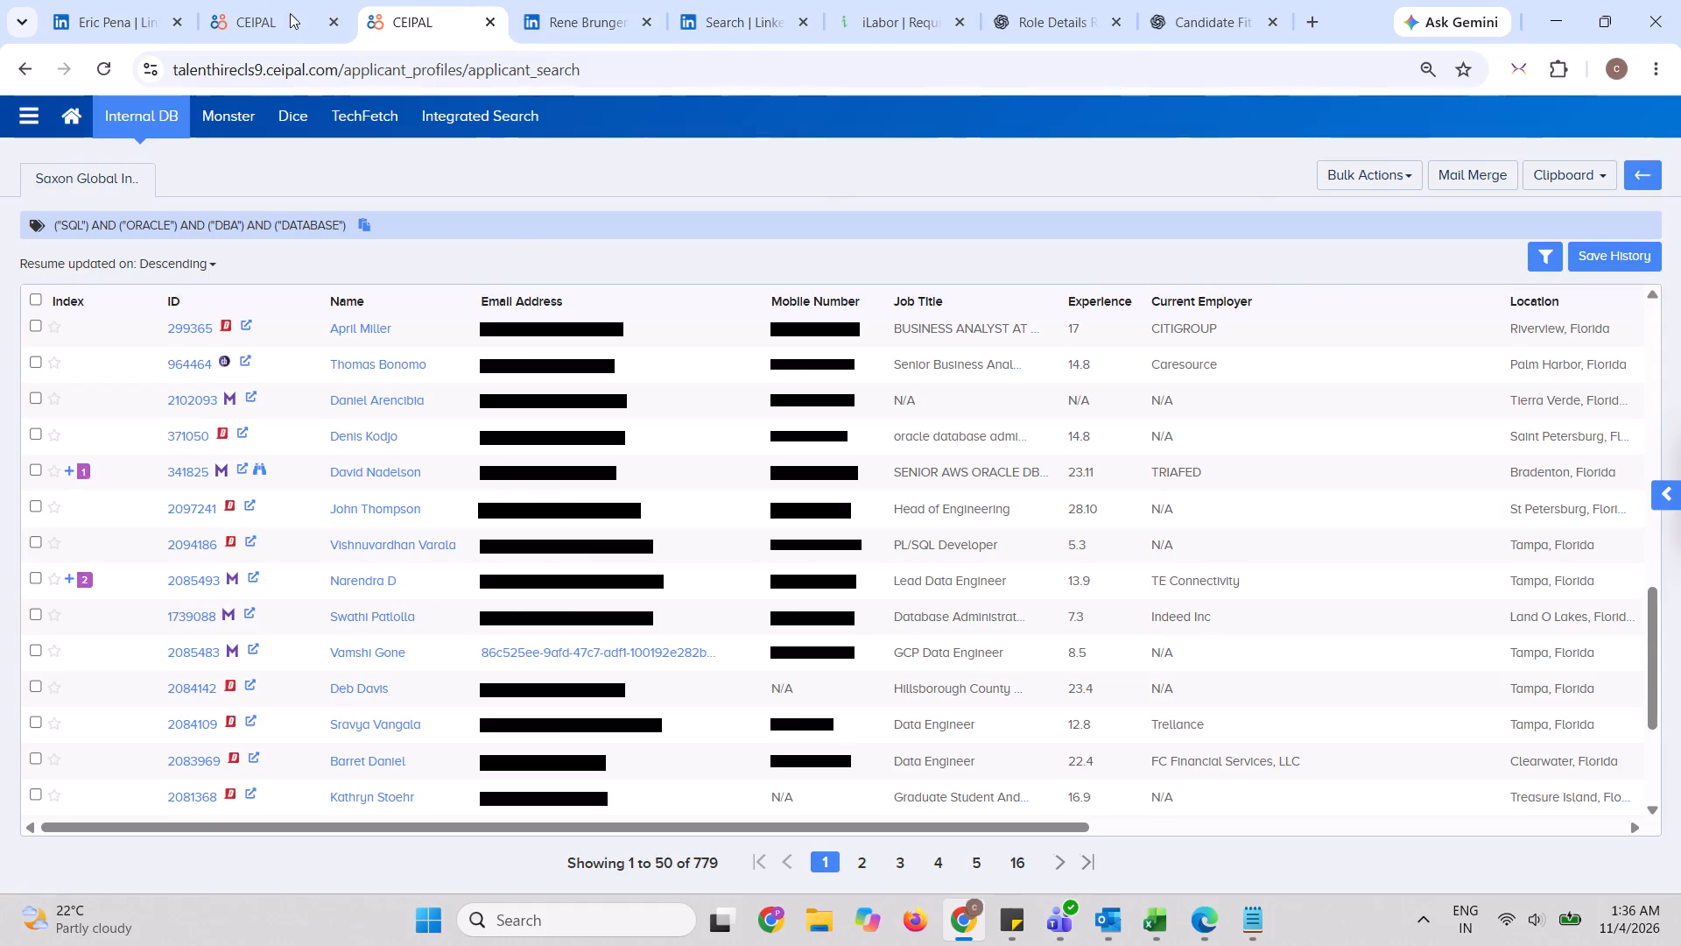
pyautogui.click(268, 0)
pyautogui.scroll(-1, 396, 478)
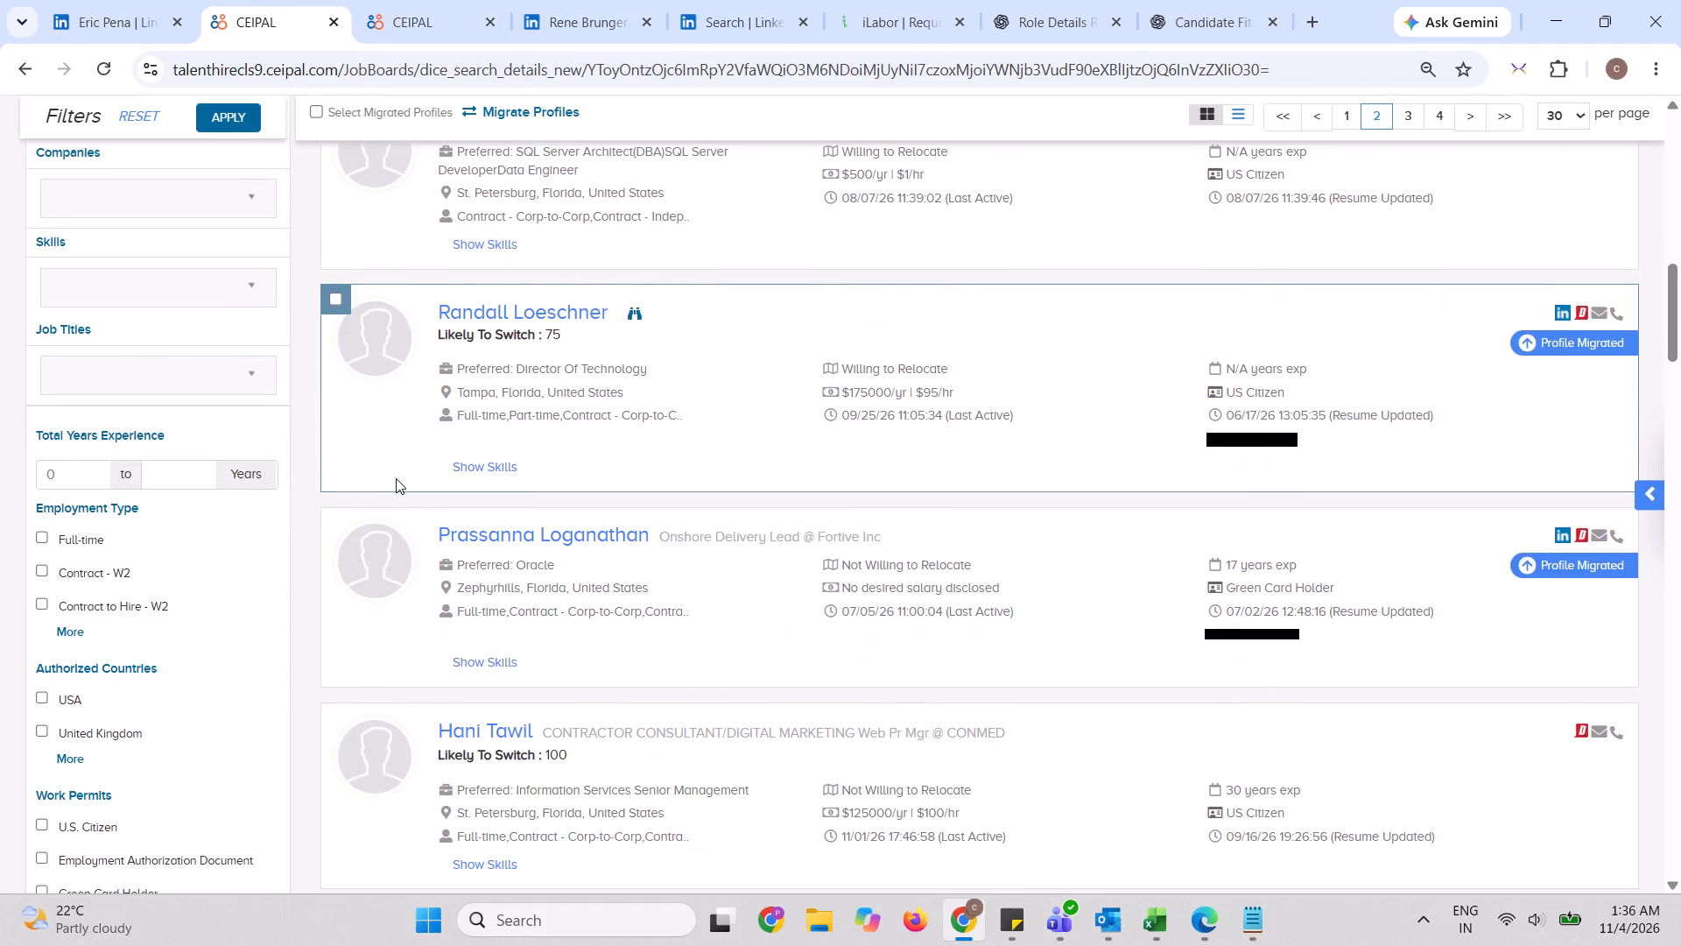
pyautogui.scroll(-1, 396, 478)
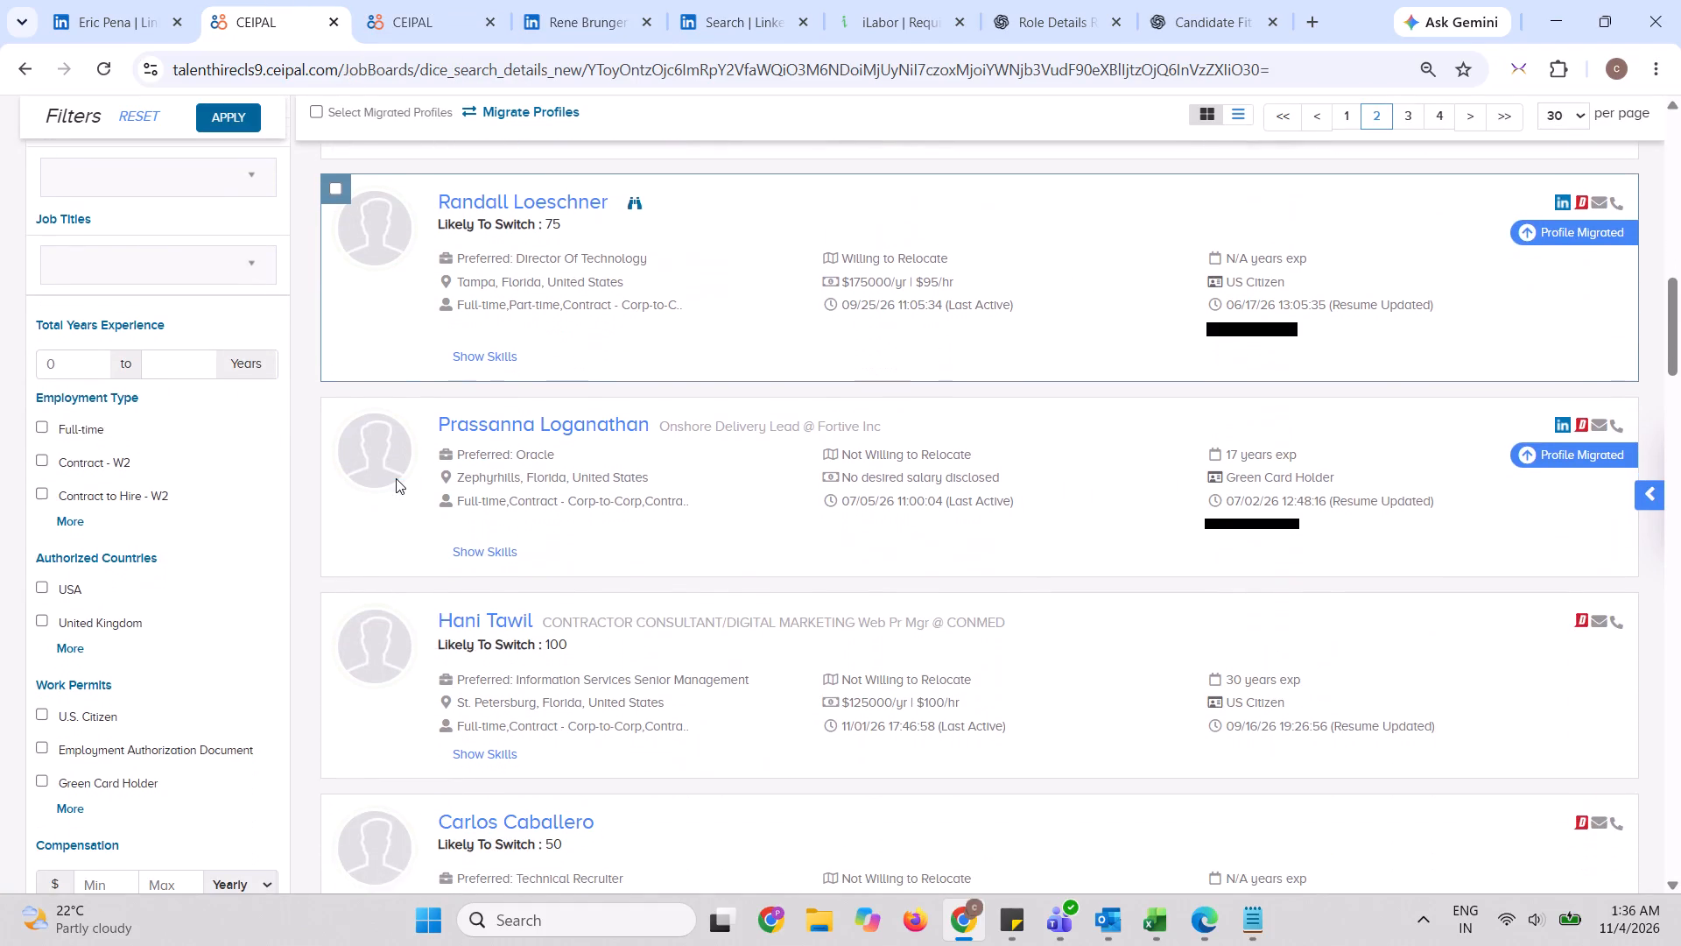
pyautogui.scroll(-1, 396, 478)
pyautogui.moveTo(420, 427); pyautogui.dragTo(649, 434)
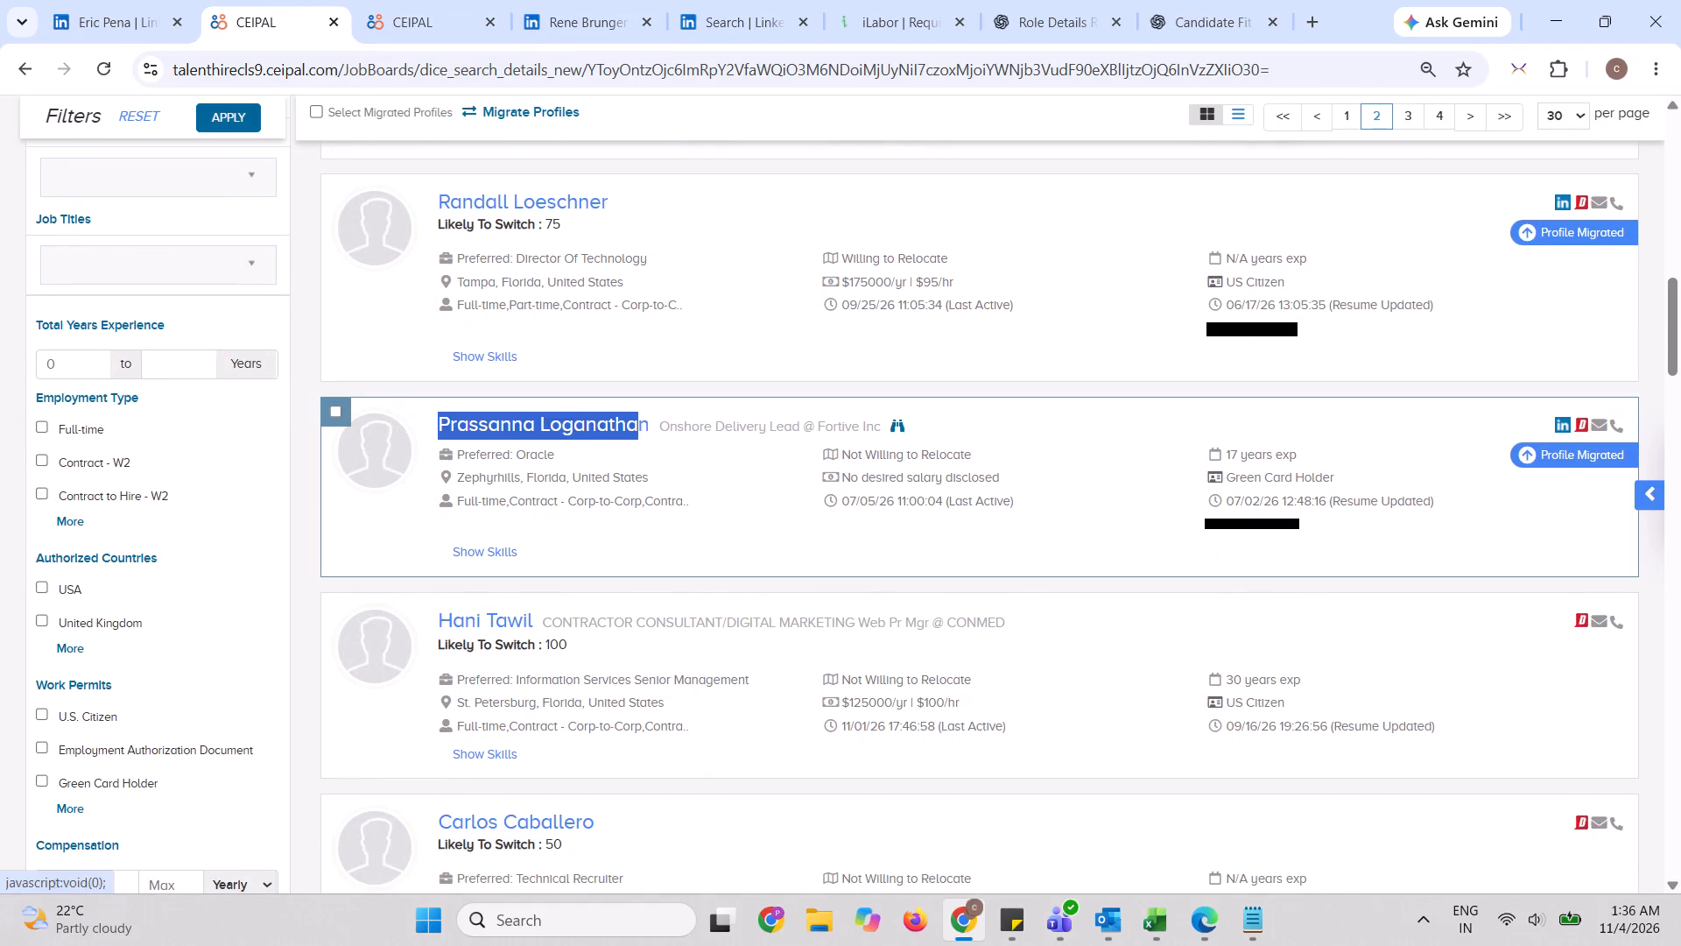
pyautogui.moveTo(649, 434); pyautogui.dragTo(650, 434)
pyautogui.hotkey('ctrl', 'c')
pyautogui.click(594, 0)
pyautogui.click(397, 131)
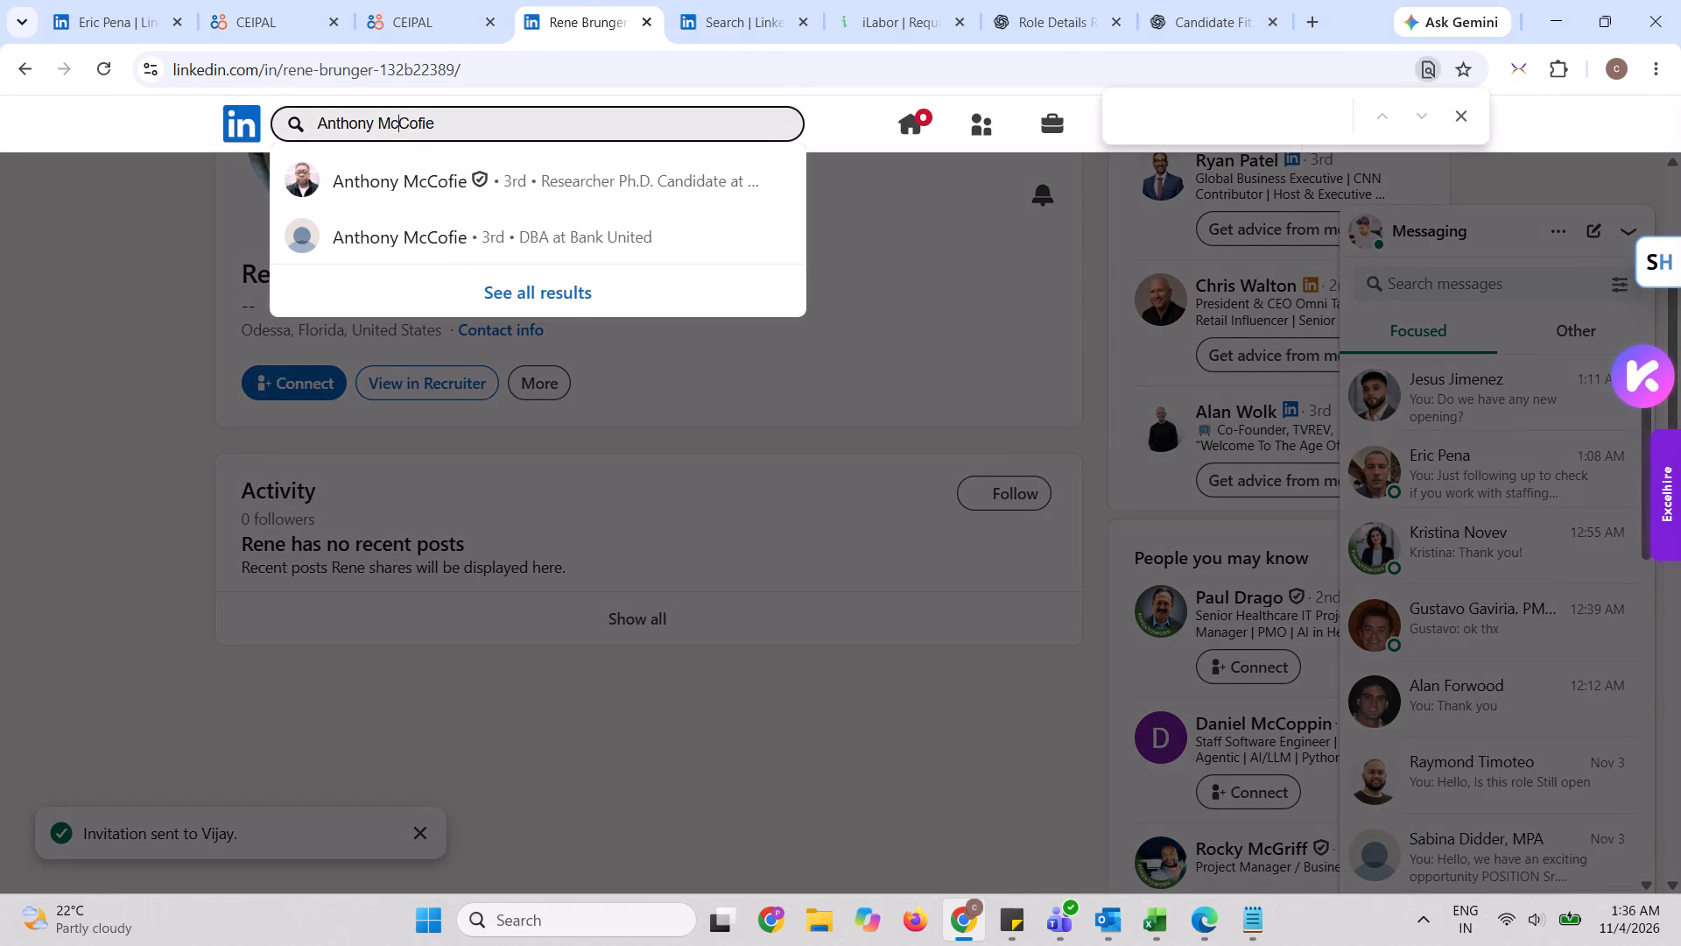
pyautogui.hotkey('ctrl', 'a')
pyautogui.hotkey('ctrl', 'v')
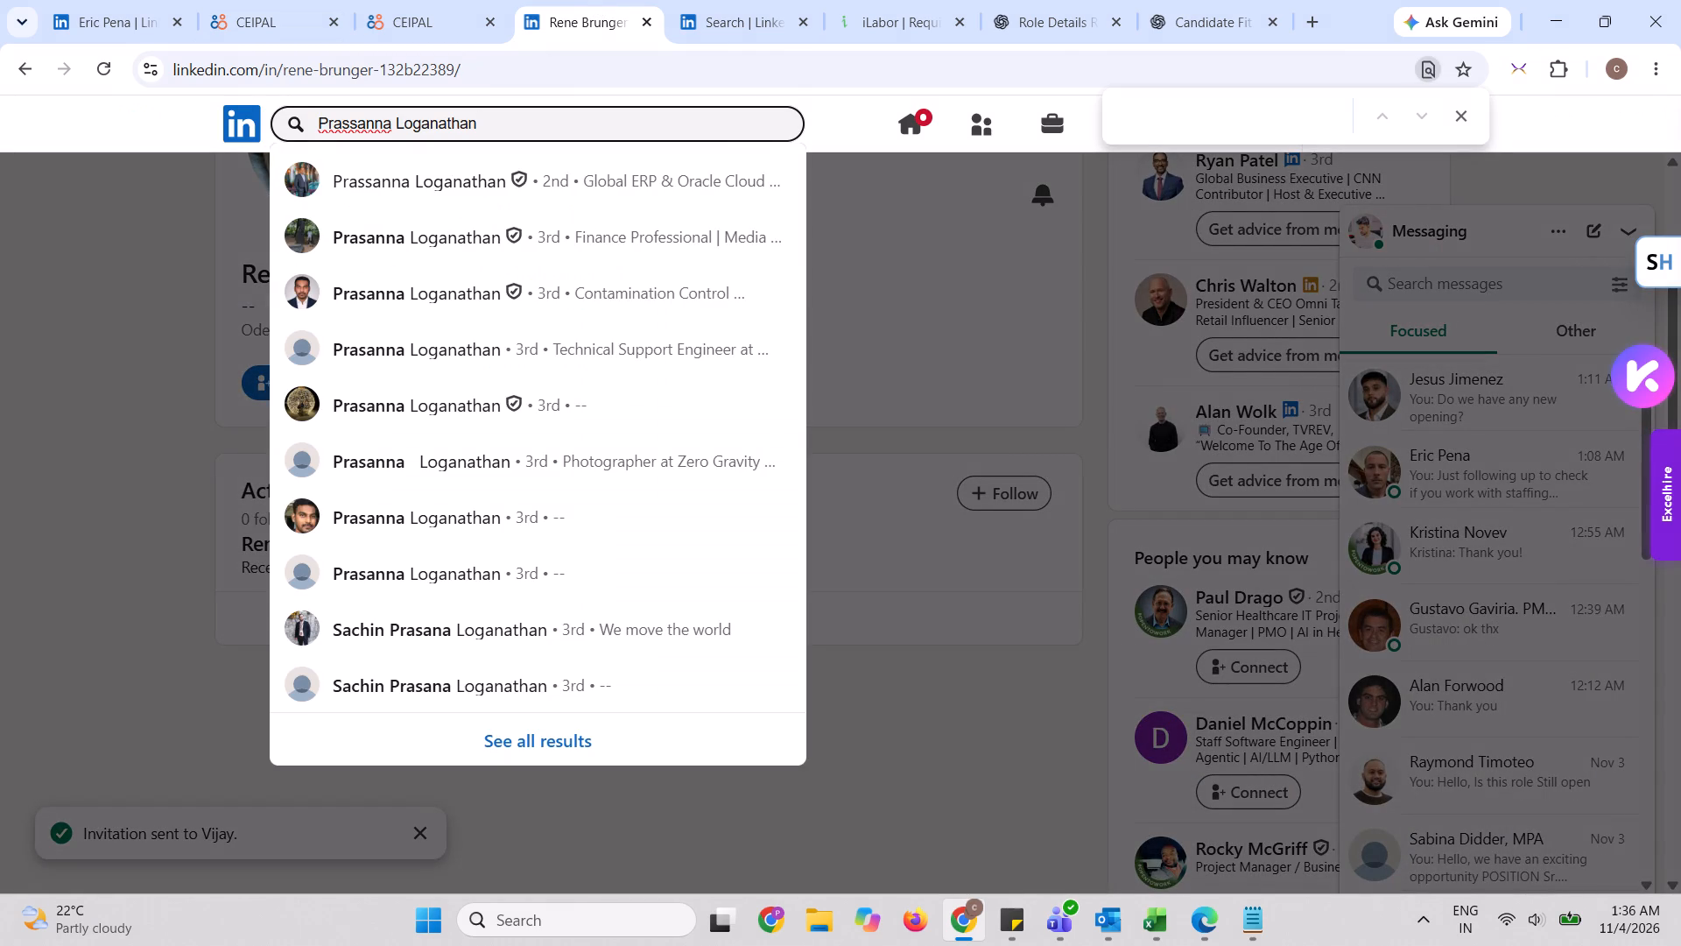
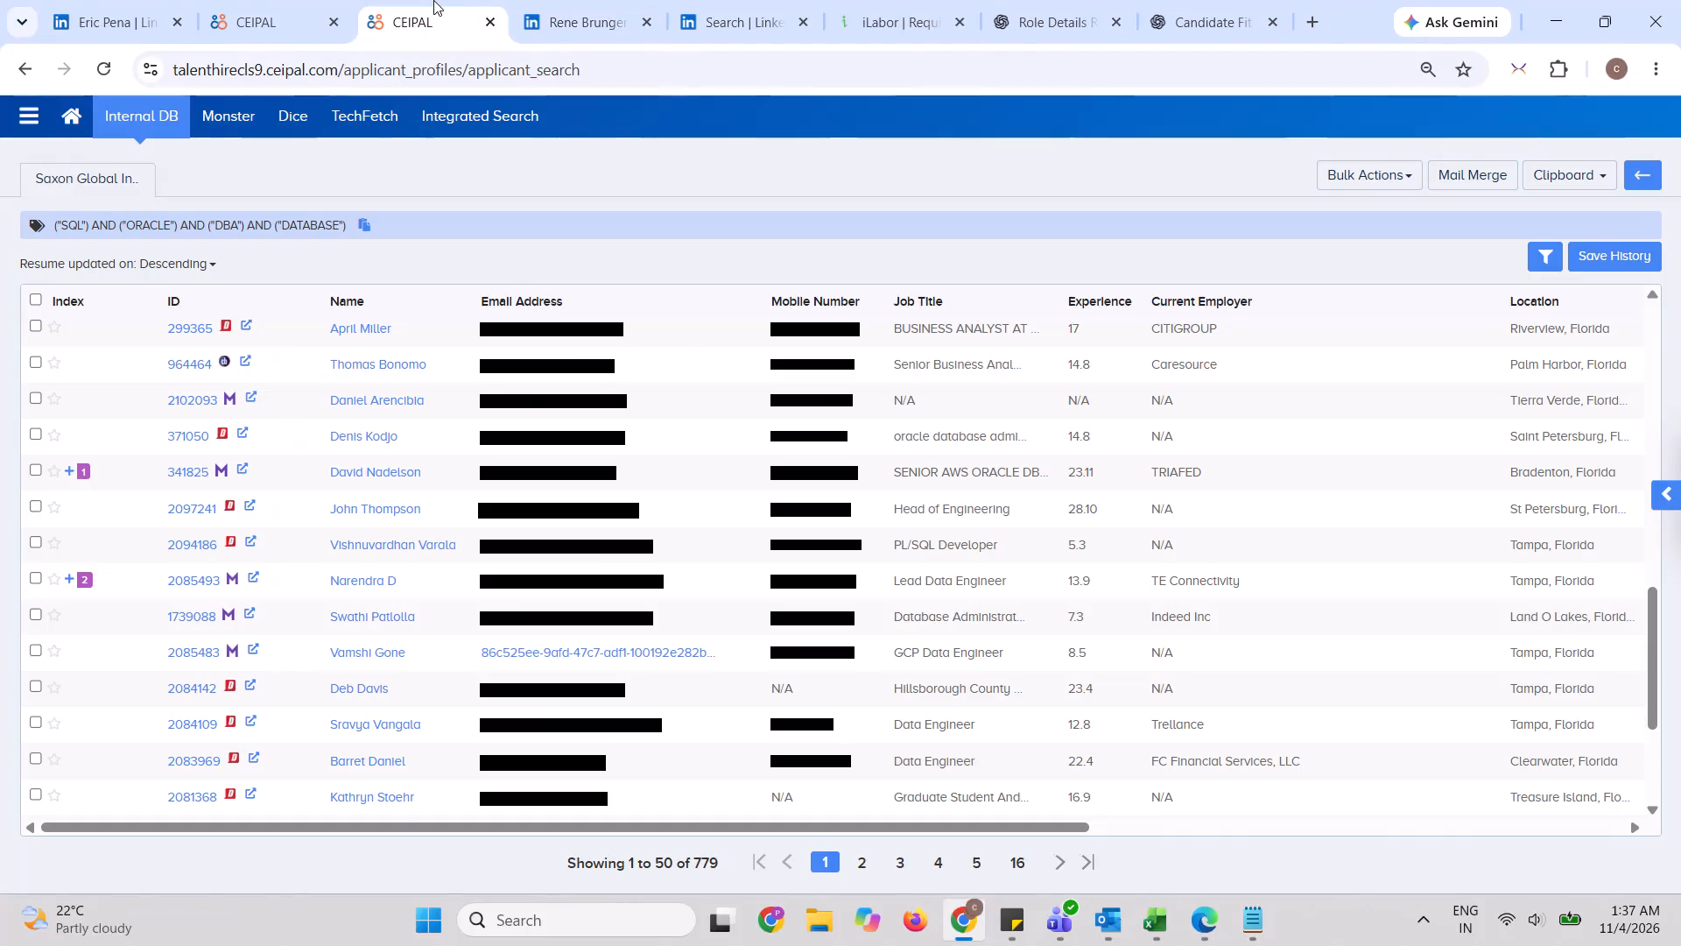
# Refine the Onshore Delivery Lead's LinkedIn name search with Fortive Inc from the Dice results and open the matching Global ERP & Oracle Cloud Leader profile.
pyautogui.click(277, 0)
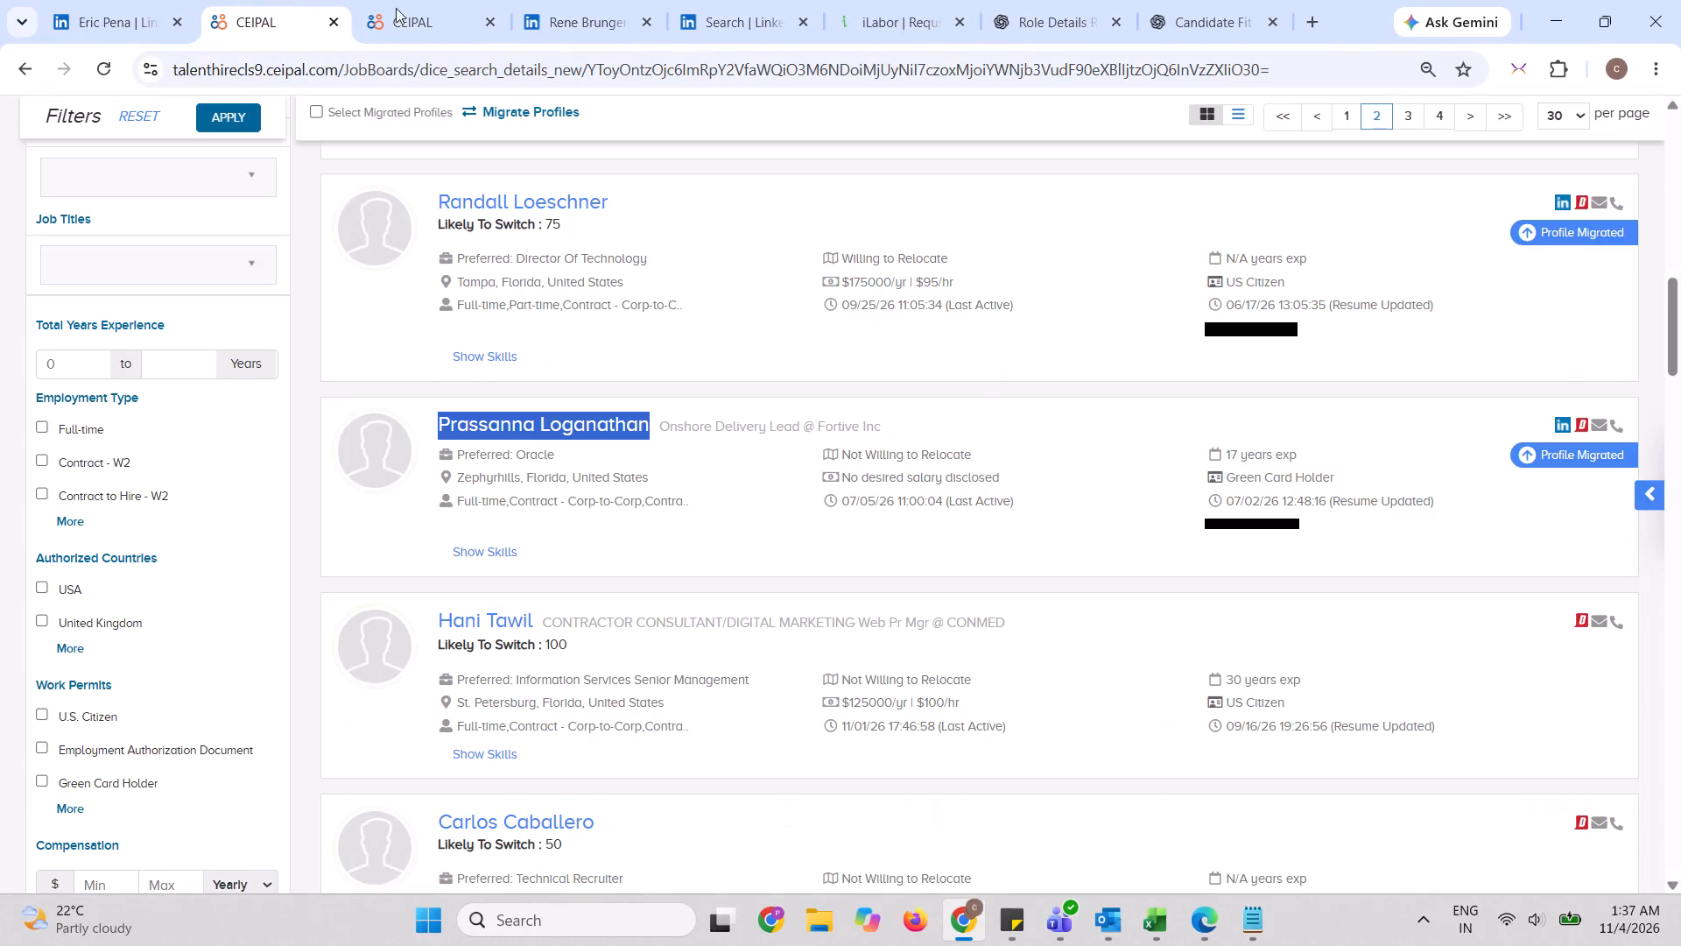
pyautogui.moveTo(963, 423); pyautogui.dragTo(817, 426)
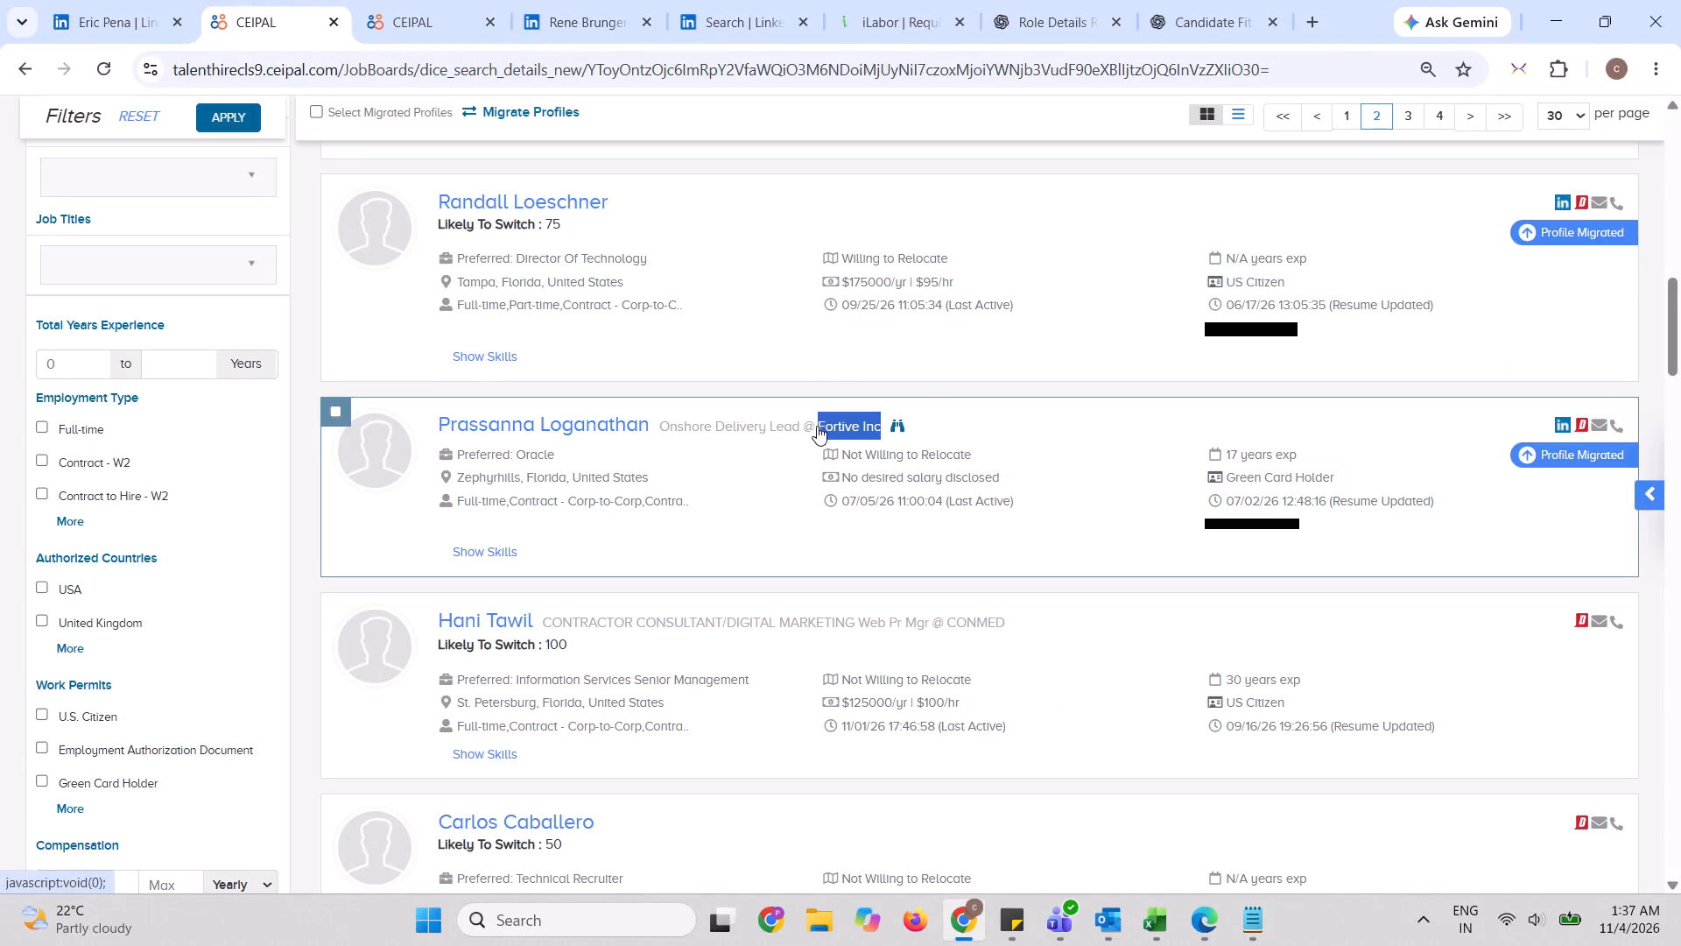
pyautogui.hotkey('ctrl', 'c')
pyautogui.click(577, 0)
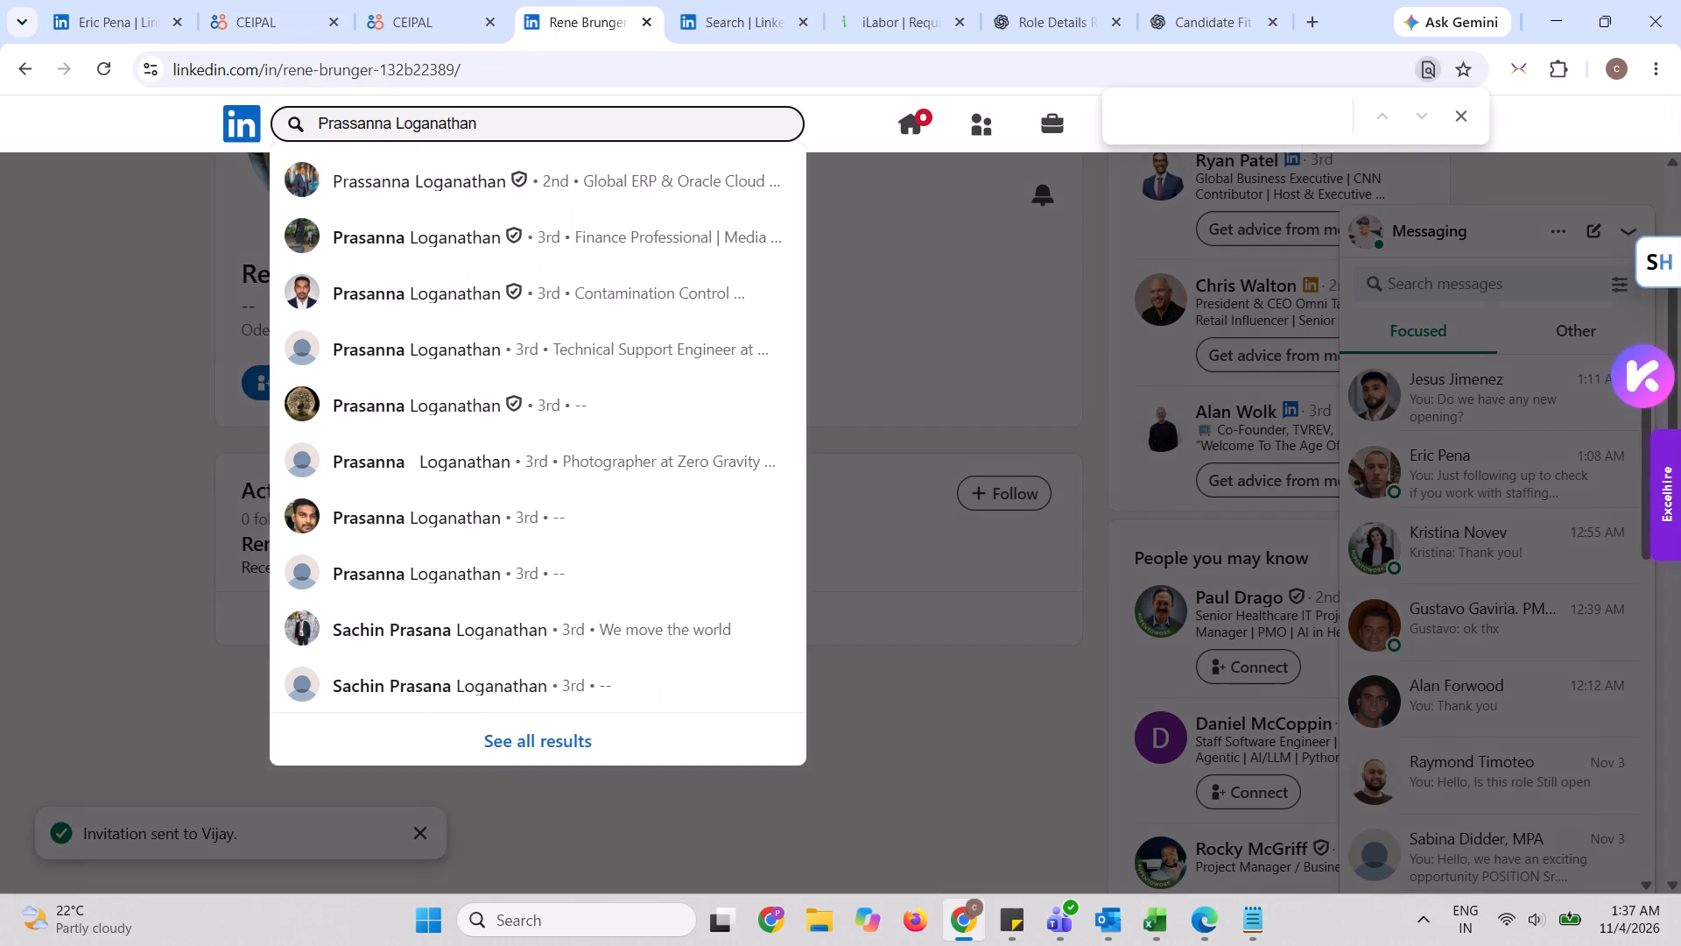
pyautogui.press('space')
pyautogui.click(496, 113)
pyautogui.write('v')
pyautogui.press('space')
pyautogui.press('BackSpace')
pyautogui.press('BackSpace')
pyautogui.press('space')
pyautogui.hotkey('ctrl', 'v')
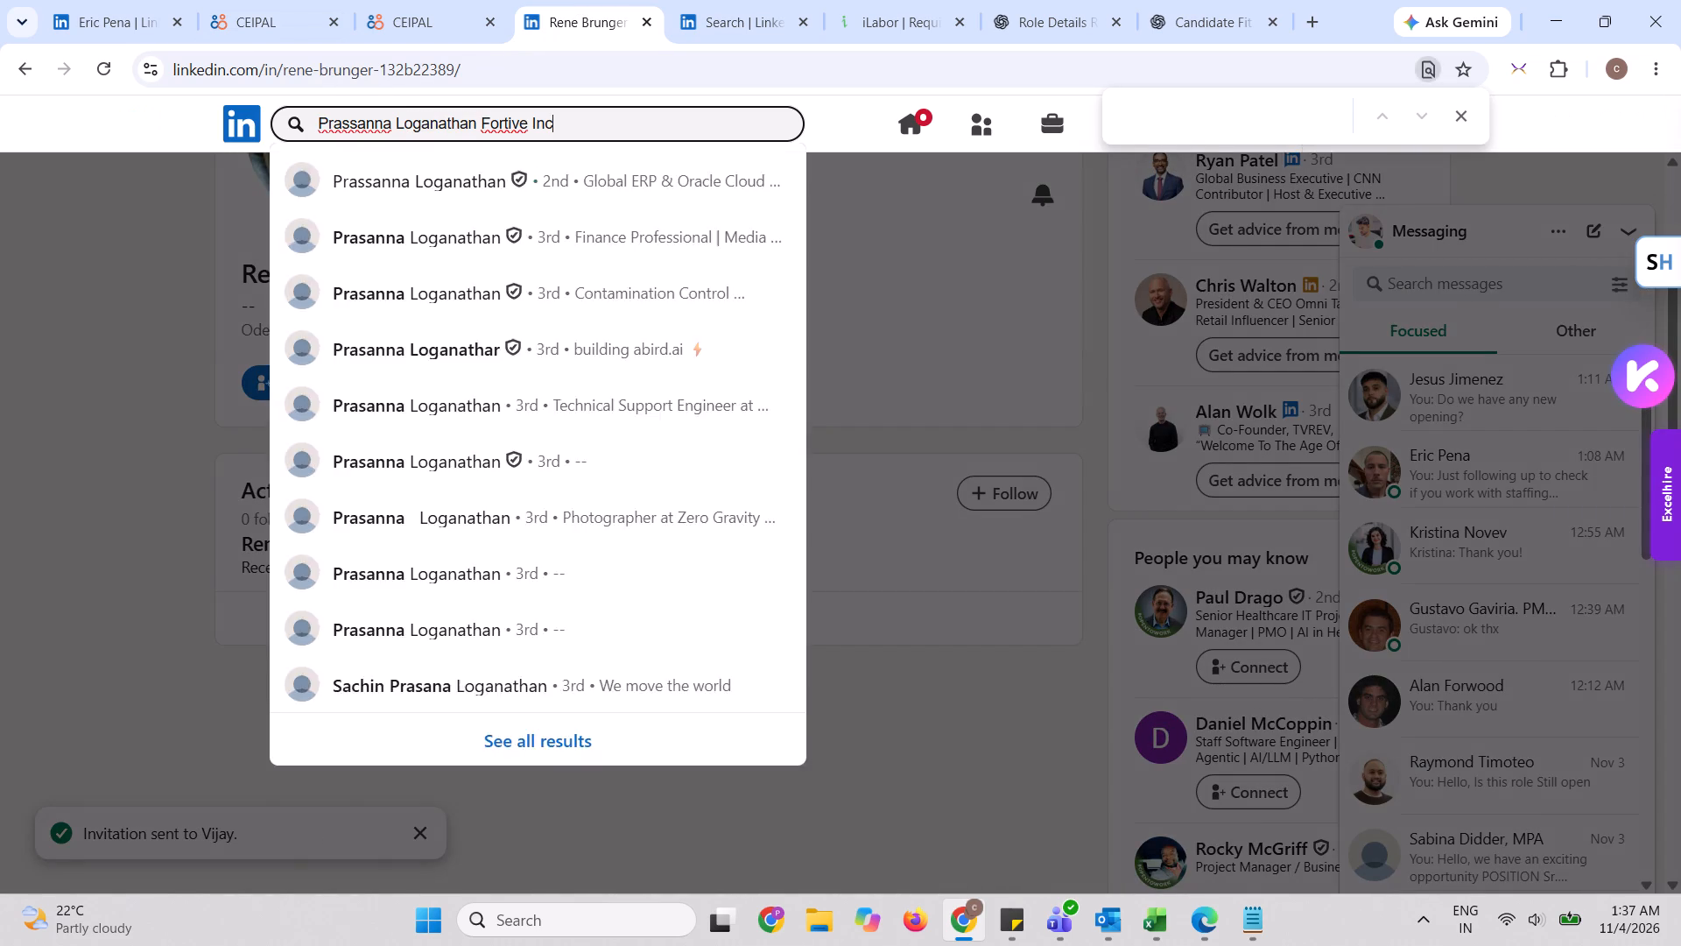
pyautogui.click(487, 186)
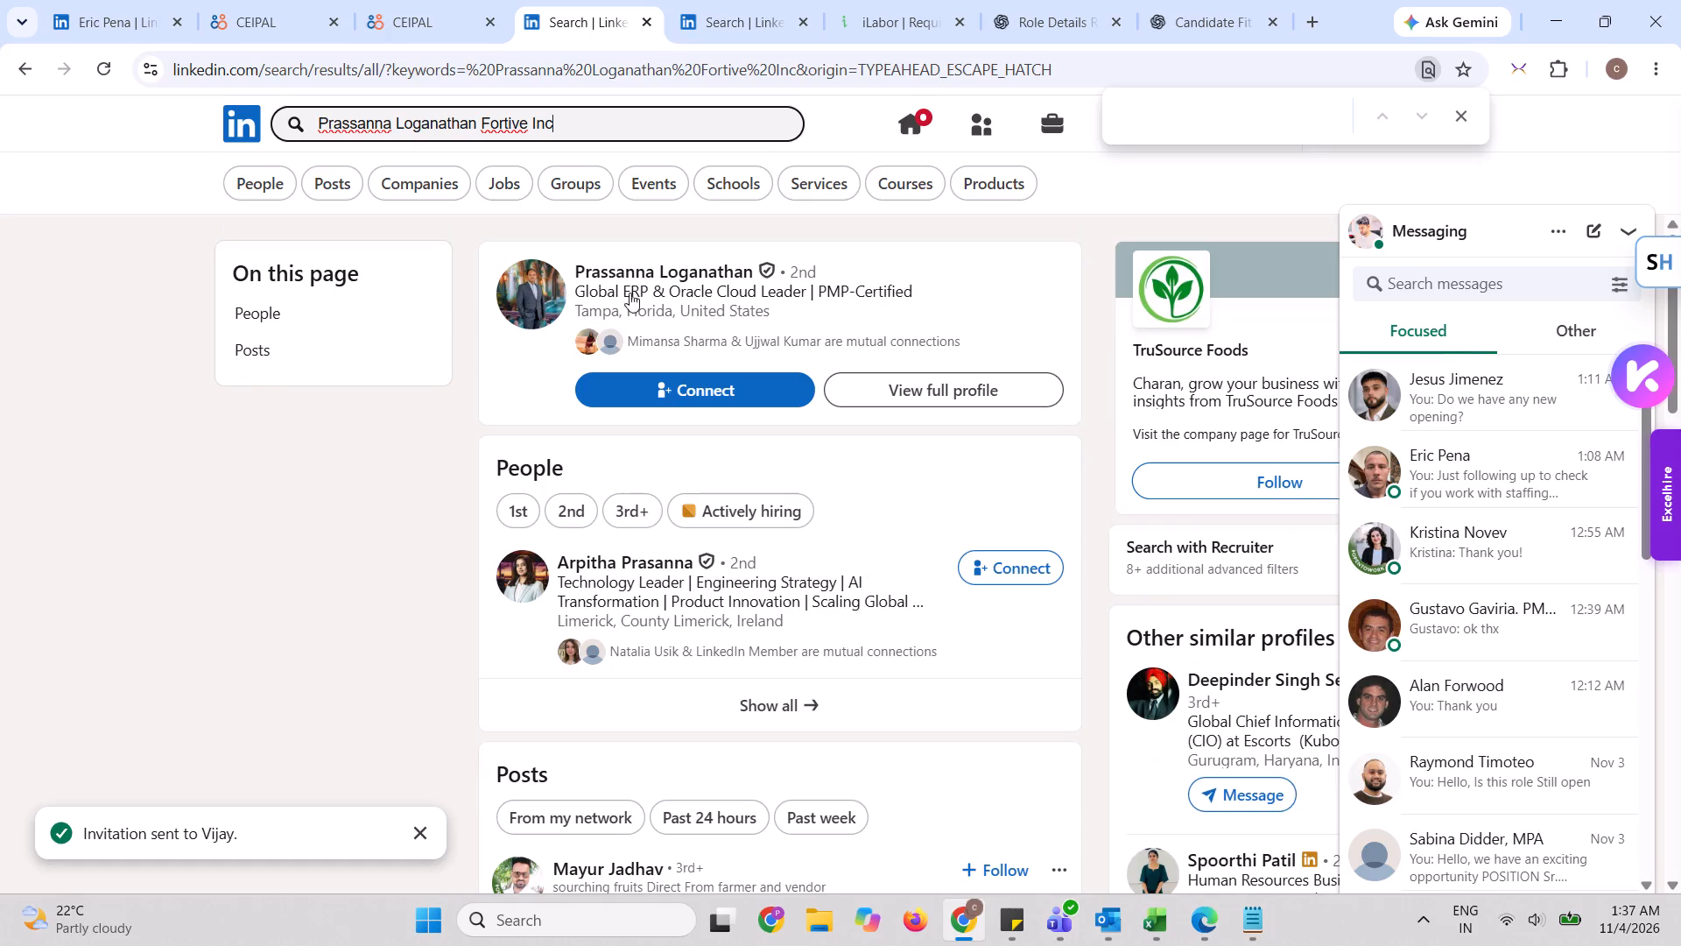
pyautogui.click(639, 271)
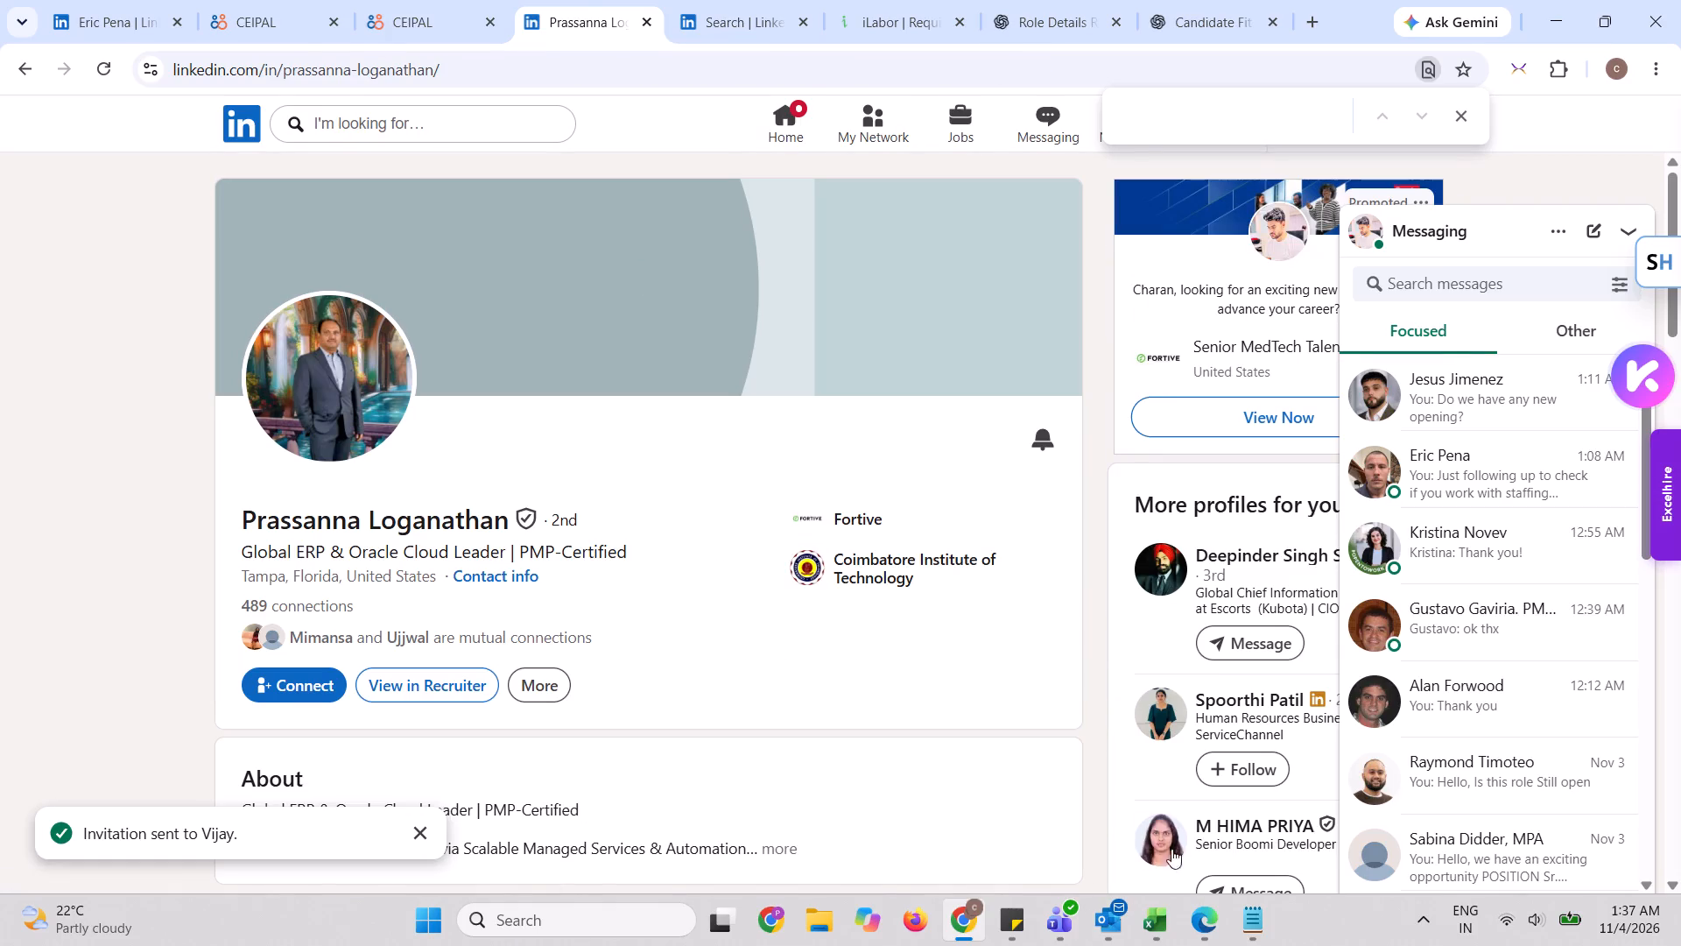
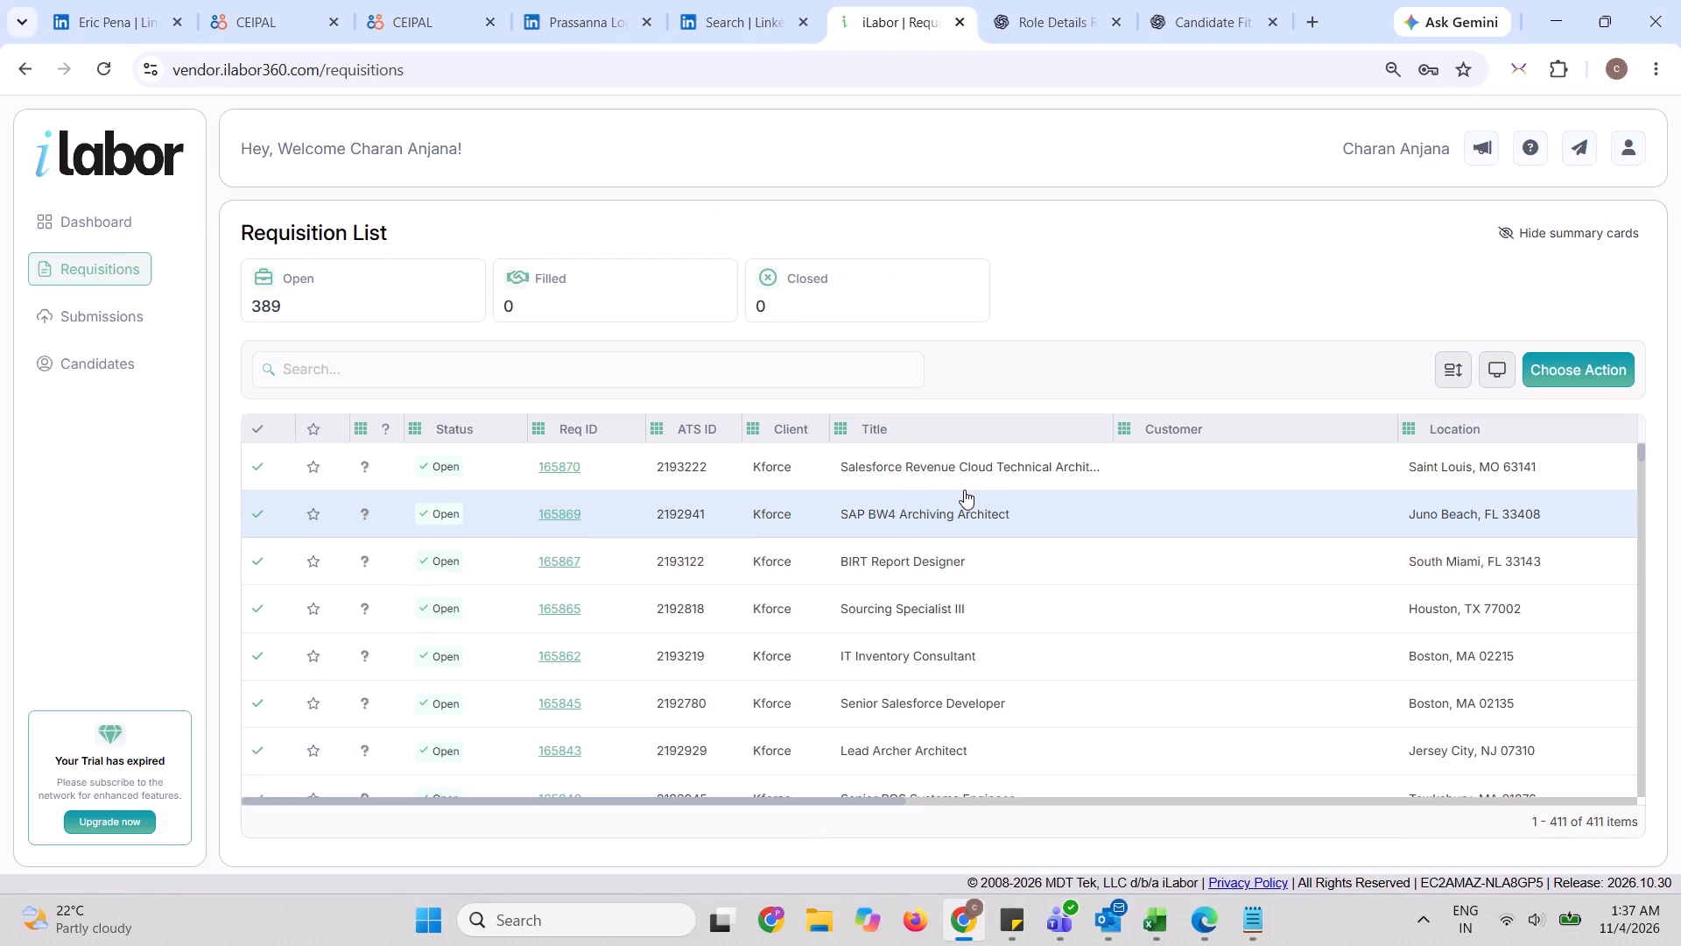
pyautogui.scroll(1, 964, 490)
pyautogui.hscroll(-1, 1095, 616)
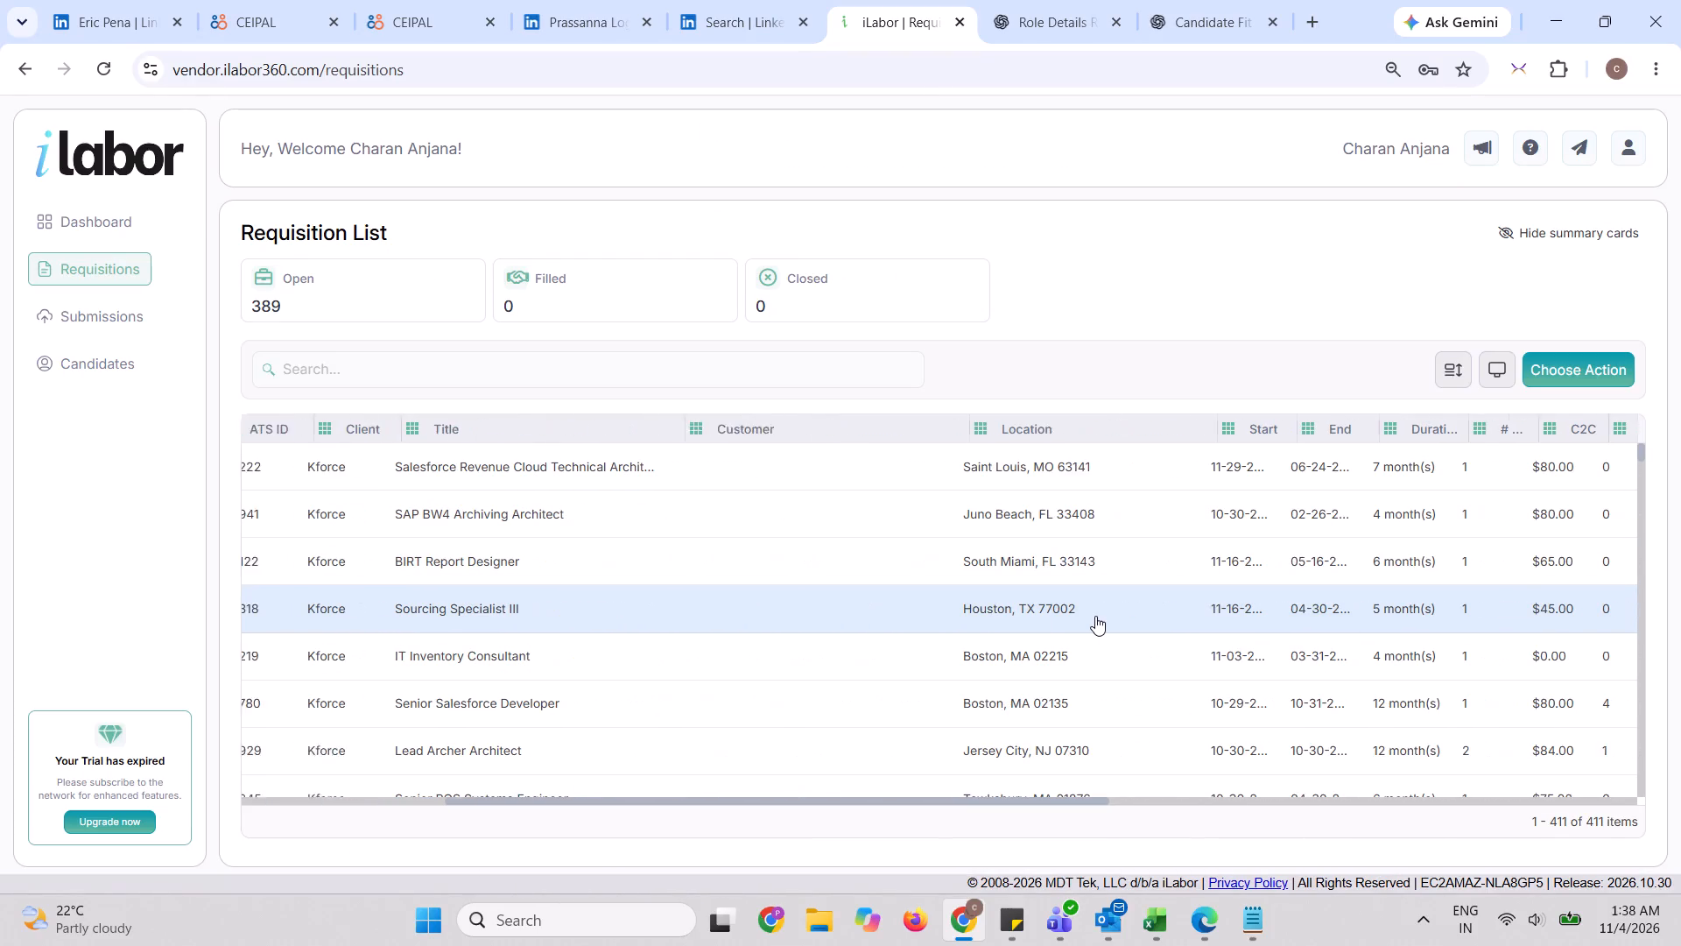
# Check the iLabor requisition list's columns and open the details of Kforce requisition 165865, Sourcing Specialist III in Houston.
pyautogui.hscroll(-3, 1095, 616)
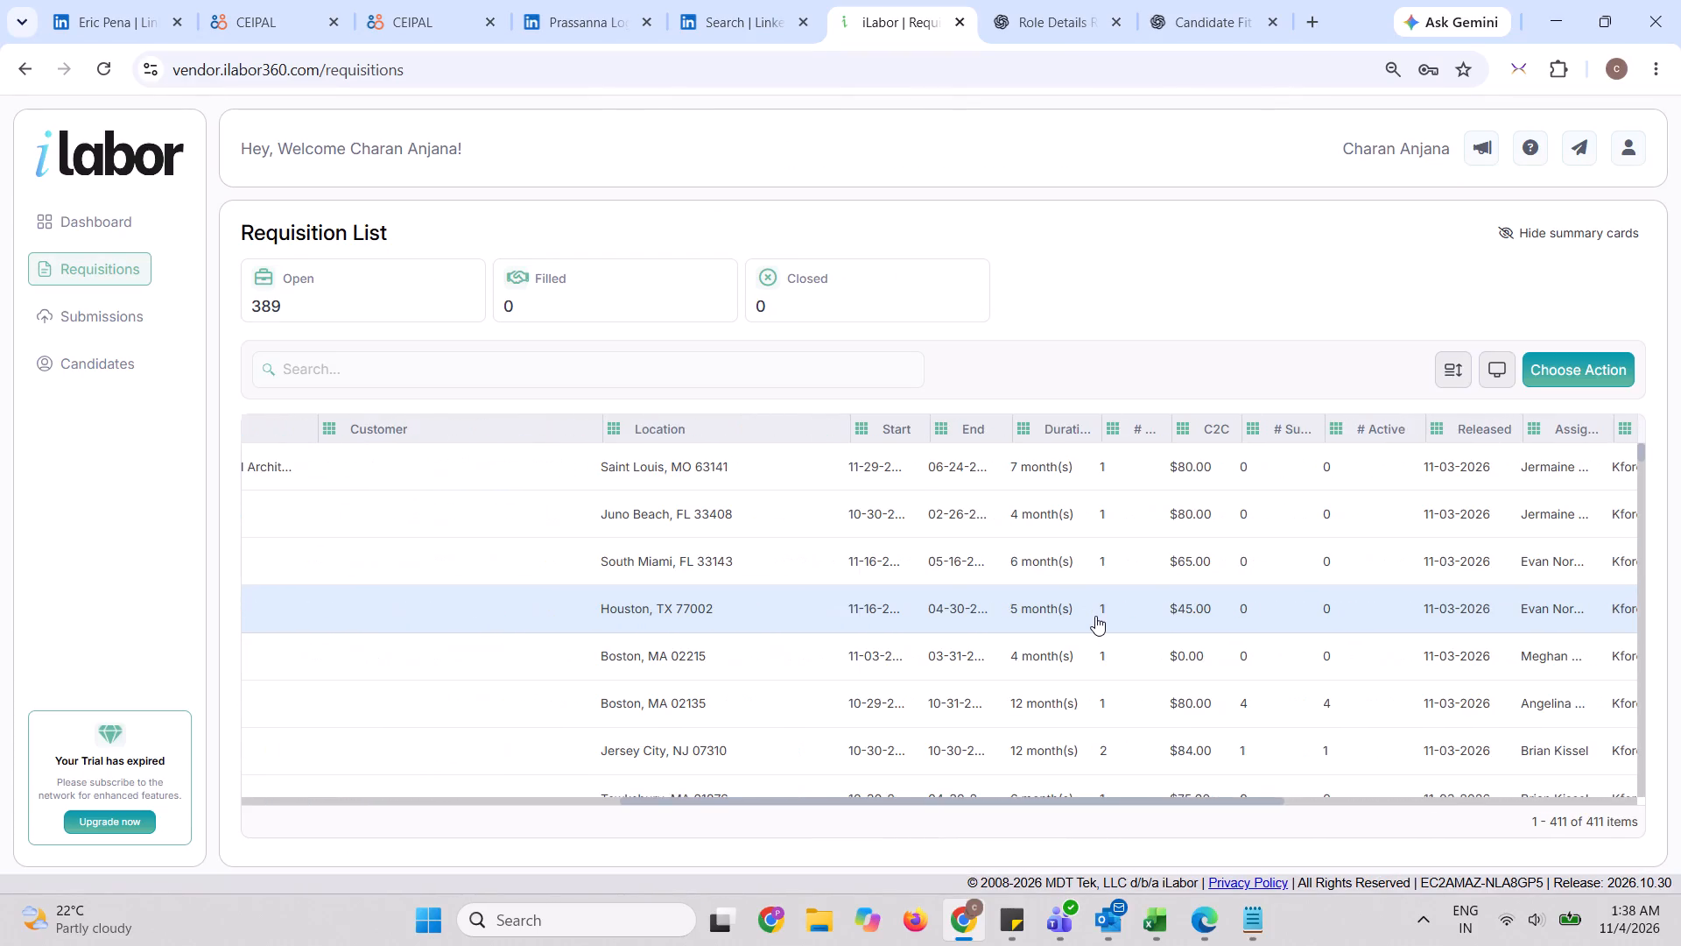
pyautogui.hscroll(-2, 1095, 616)
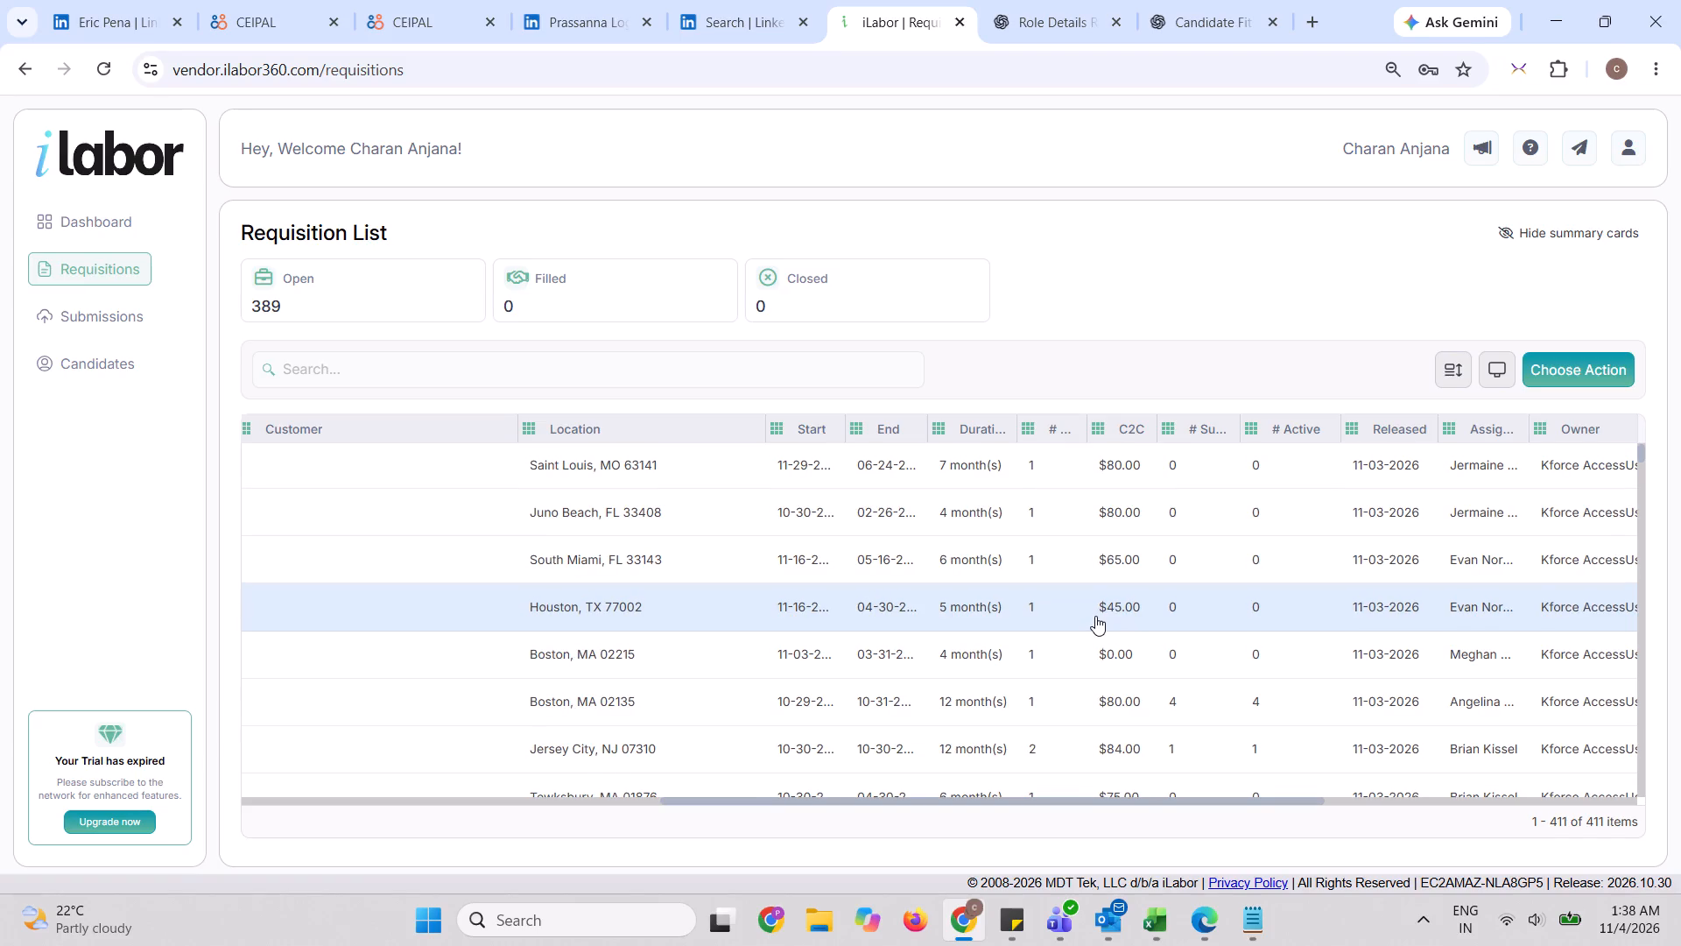
pyautogui.hscroll(-1, 1095, 616)
pyautogui.hscroll(7, 1095, 616)
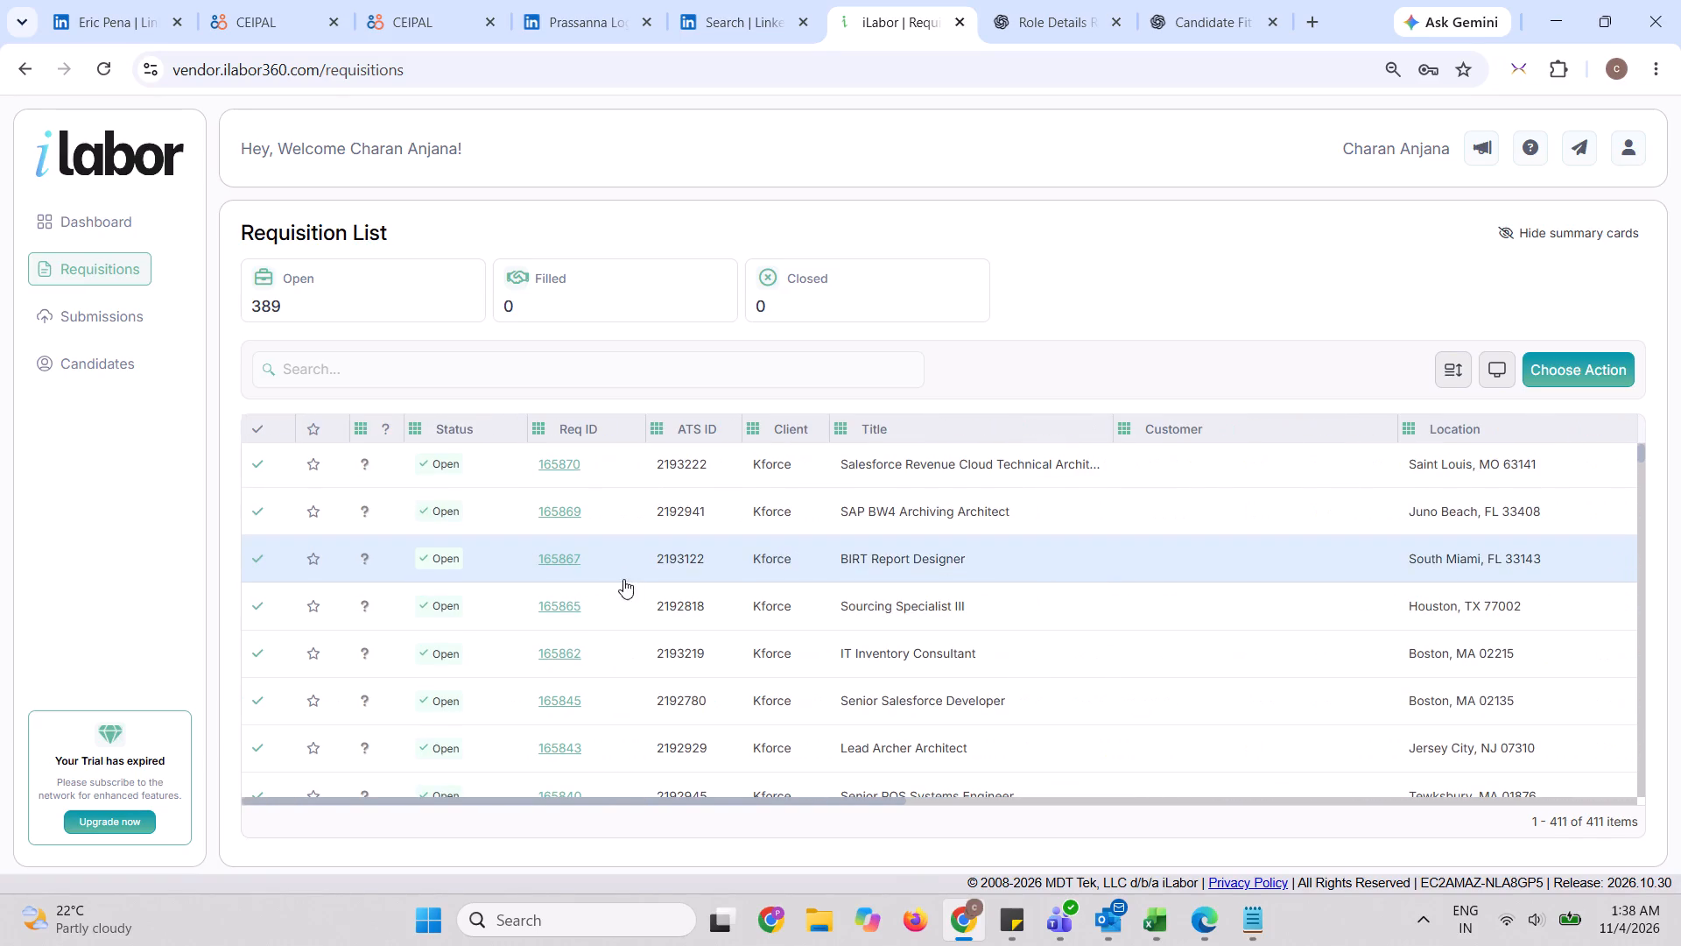
pyautogui.click(559, 608)
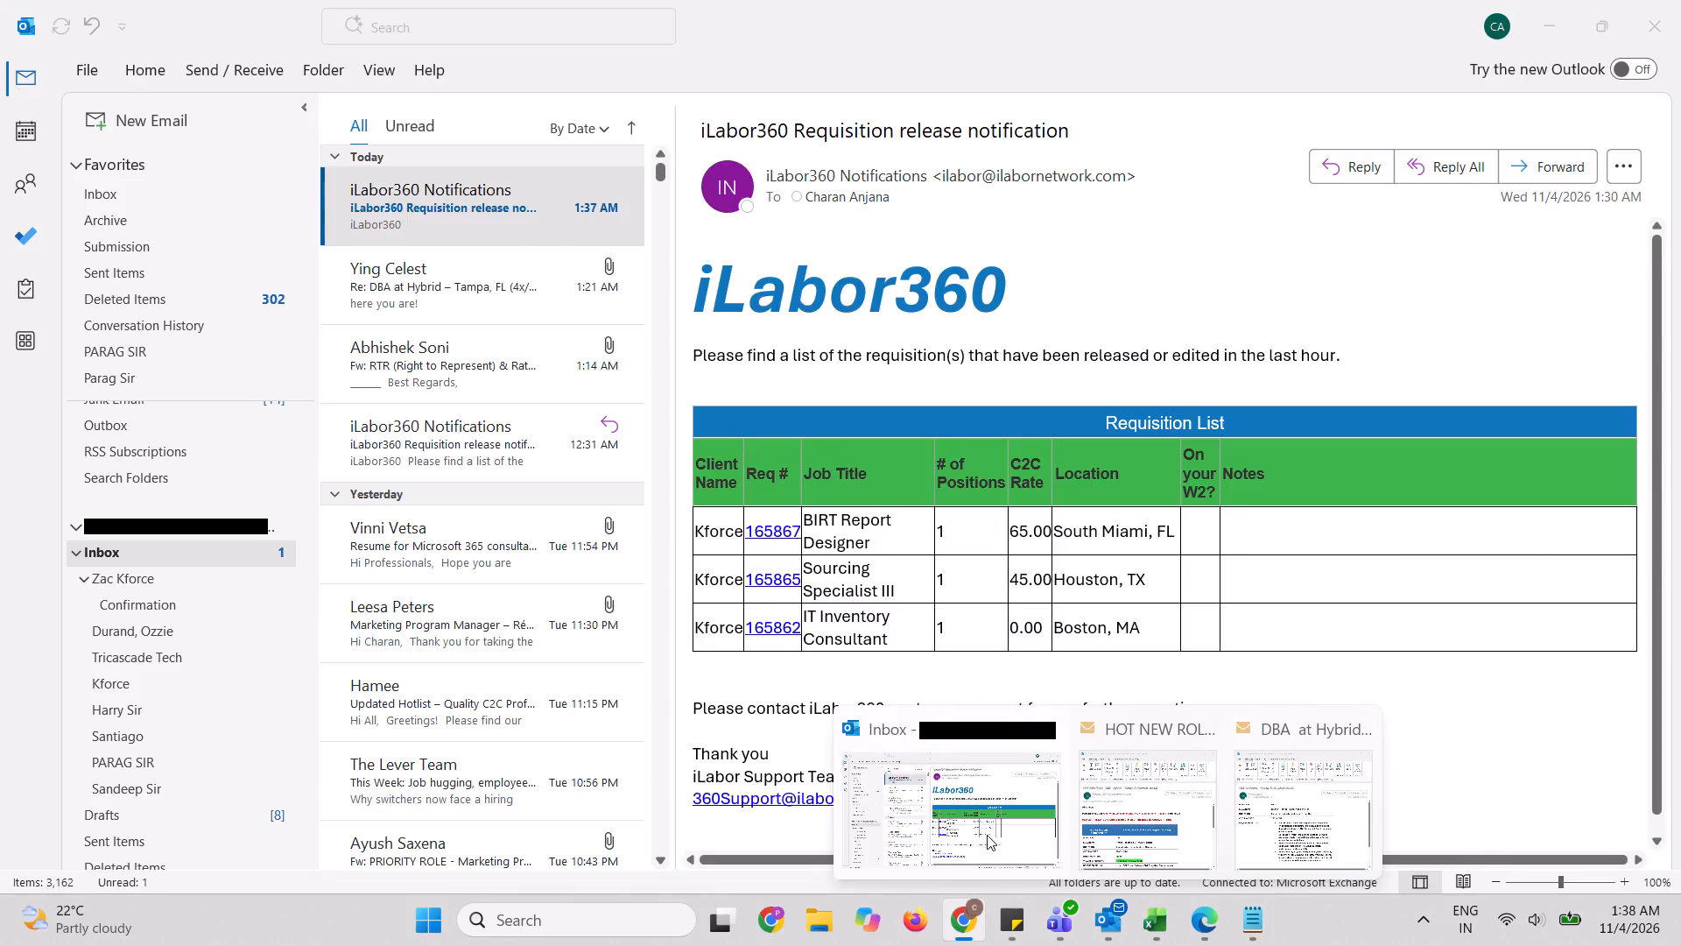
# Read through the Sourcing Specialist III requisition's job description, must-haves, dates, W2 requirement, position details, notes and submission limit.
pyautogui.scroll(-3, 759, 611)
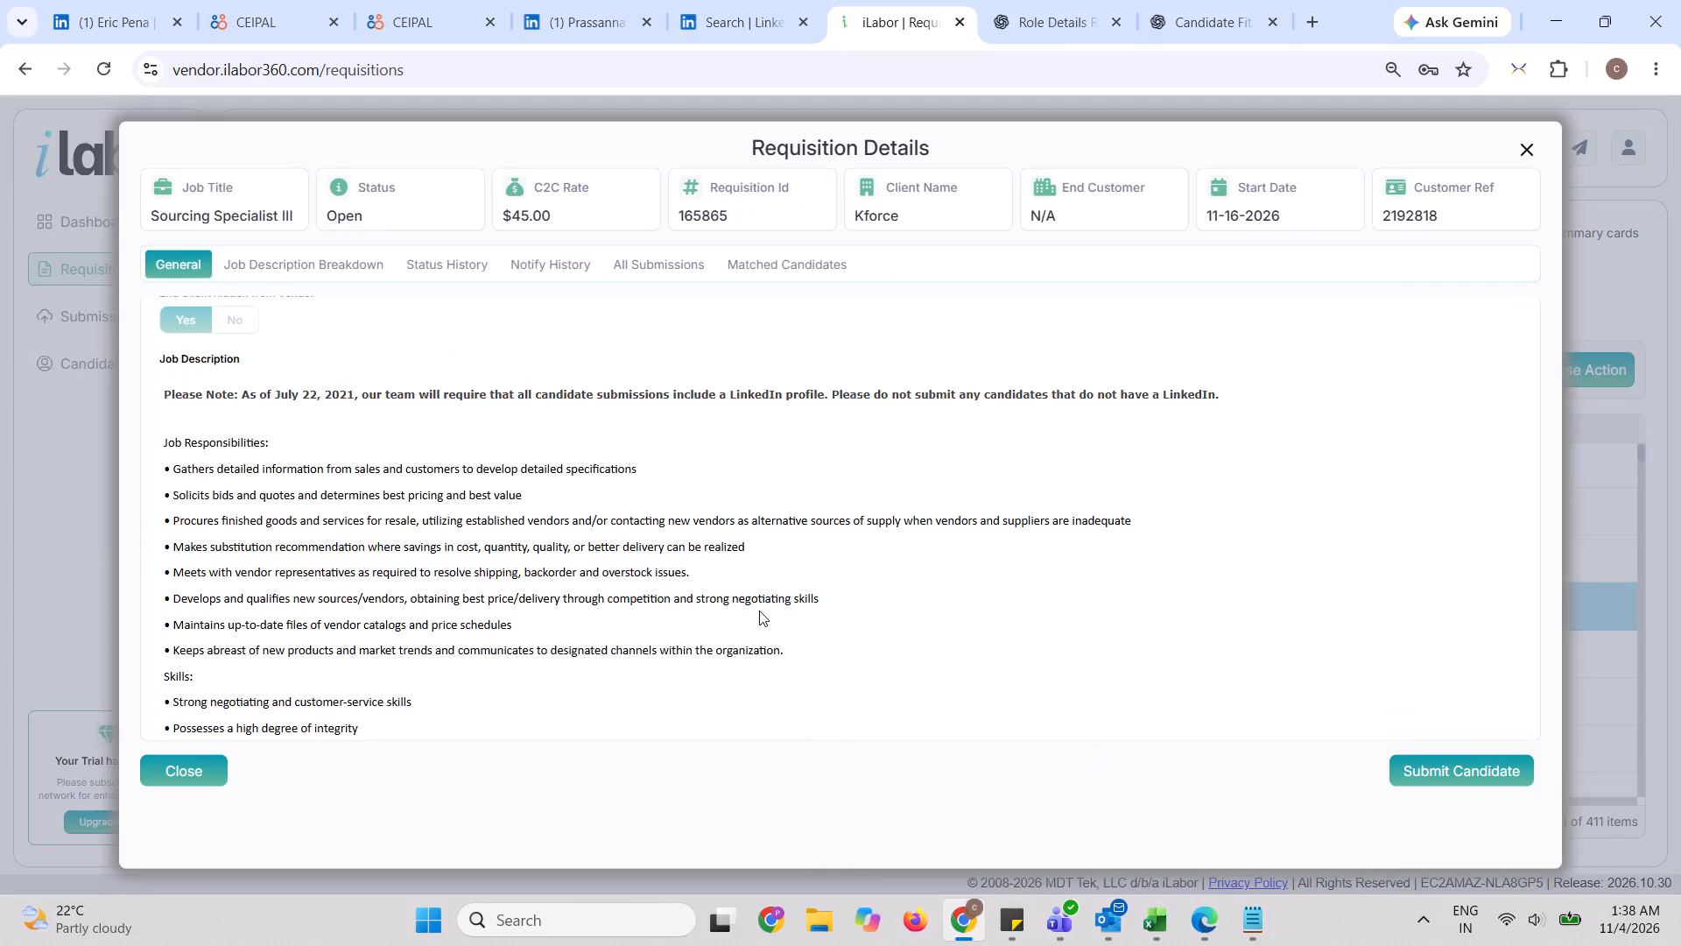
pyautogui.scroll(-1, 759, 611)
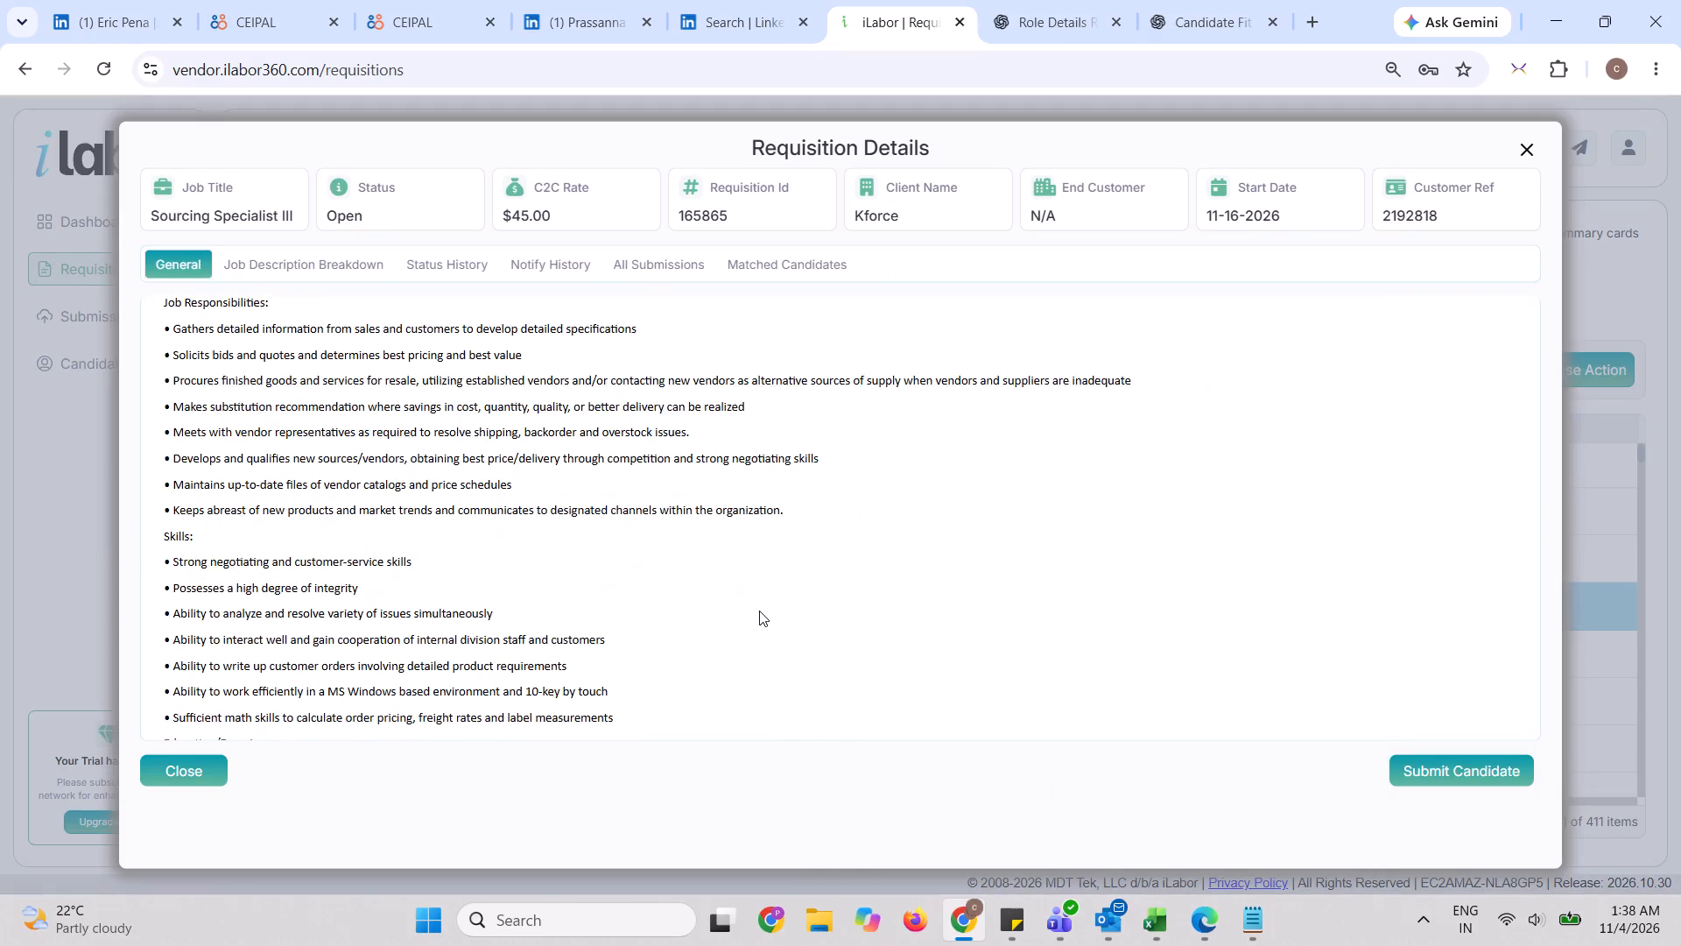
pyautogui.scroll(-3, 759, 611)
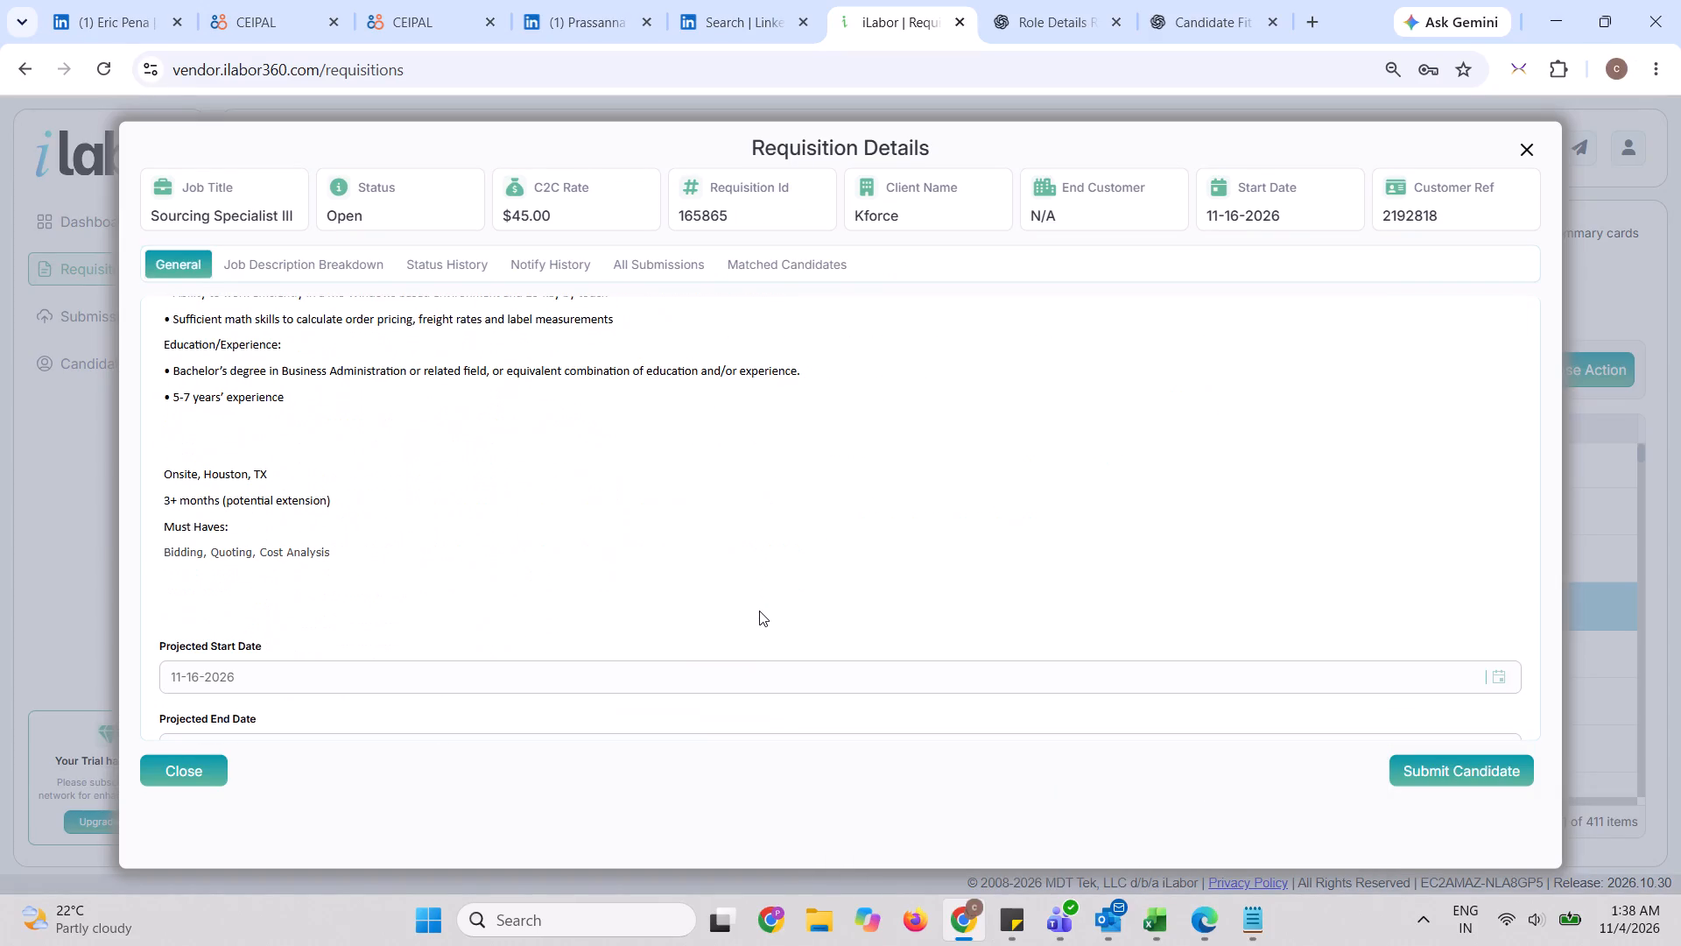
pyautogui.scroll(-1, 759, 611)
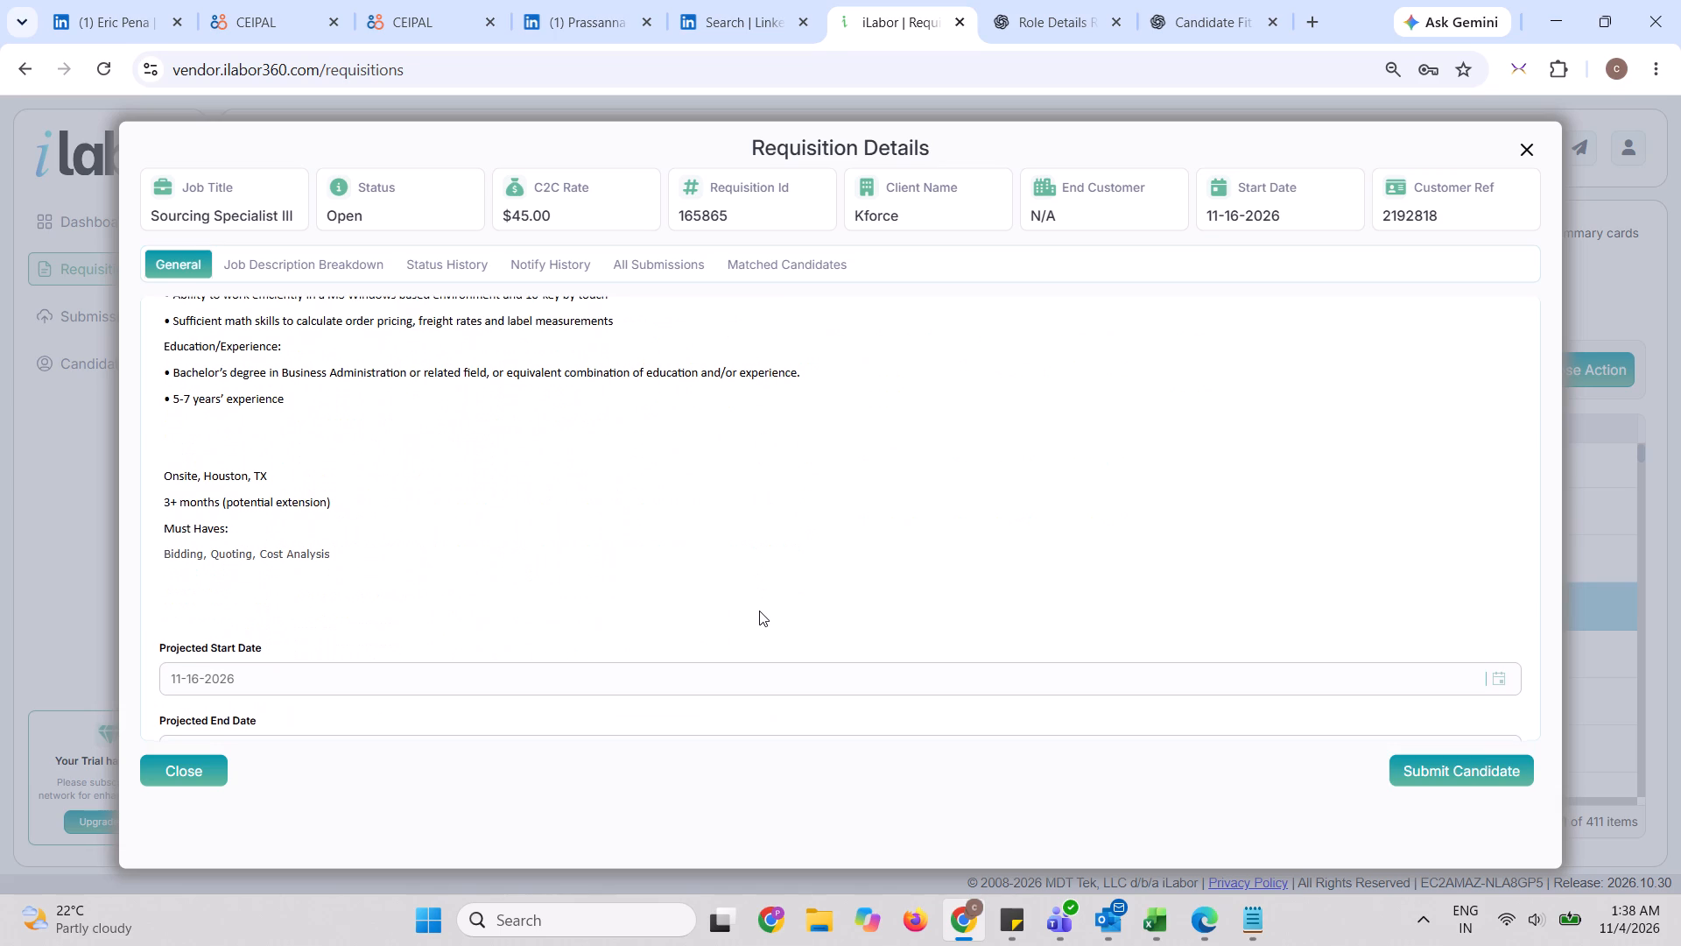
pyautogui.scroll(-3, 759, 611)
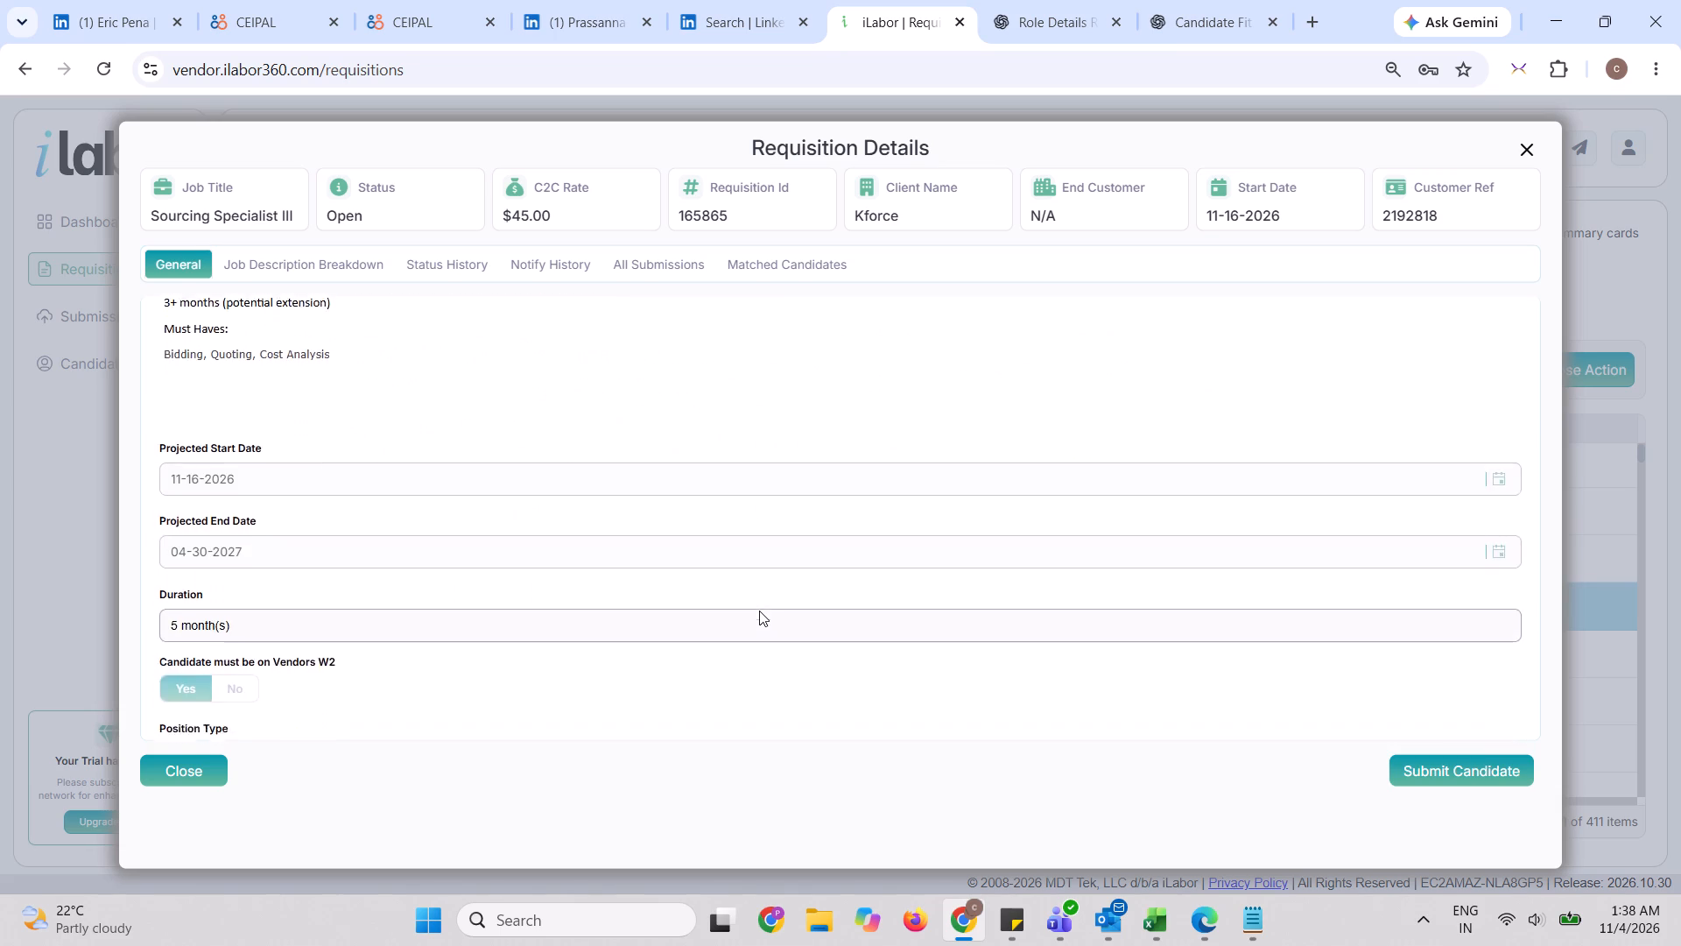
pyautogui.scroll(-2, 759, 611)
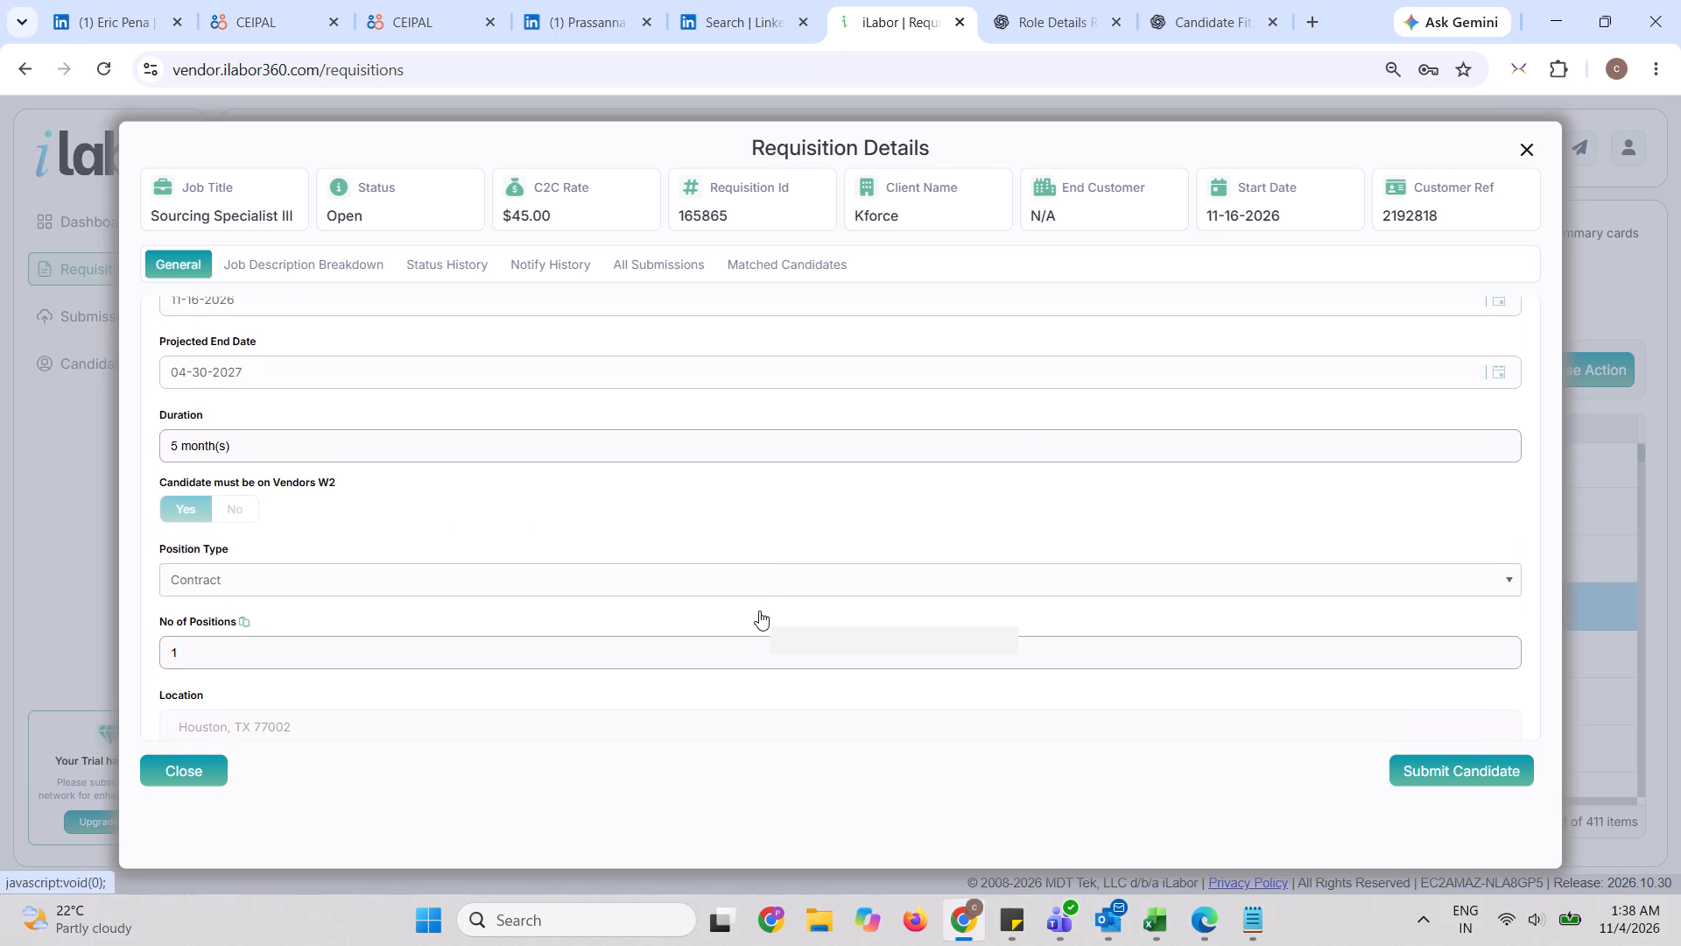
pyautogui.scroll(-6, 759, 611)
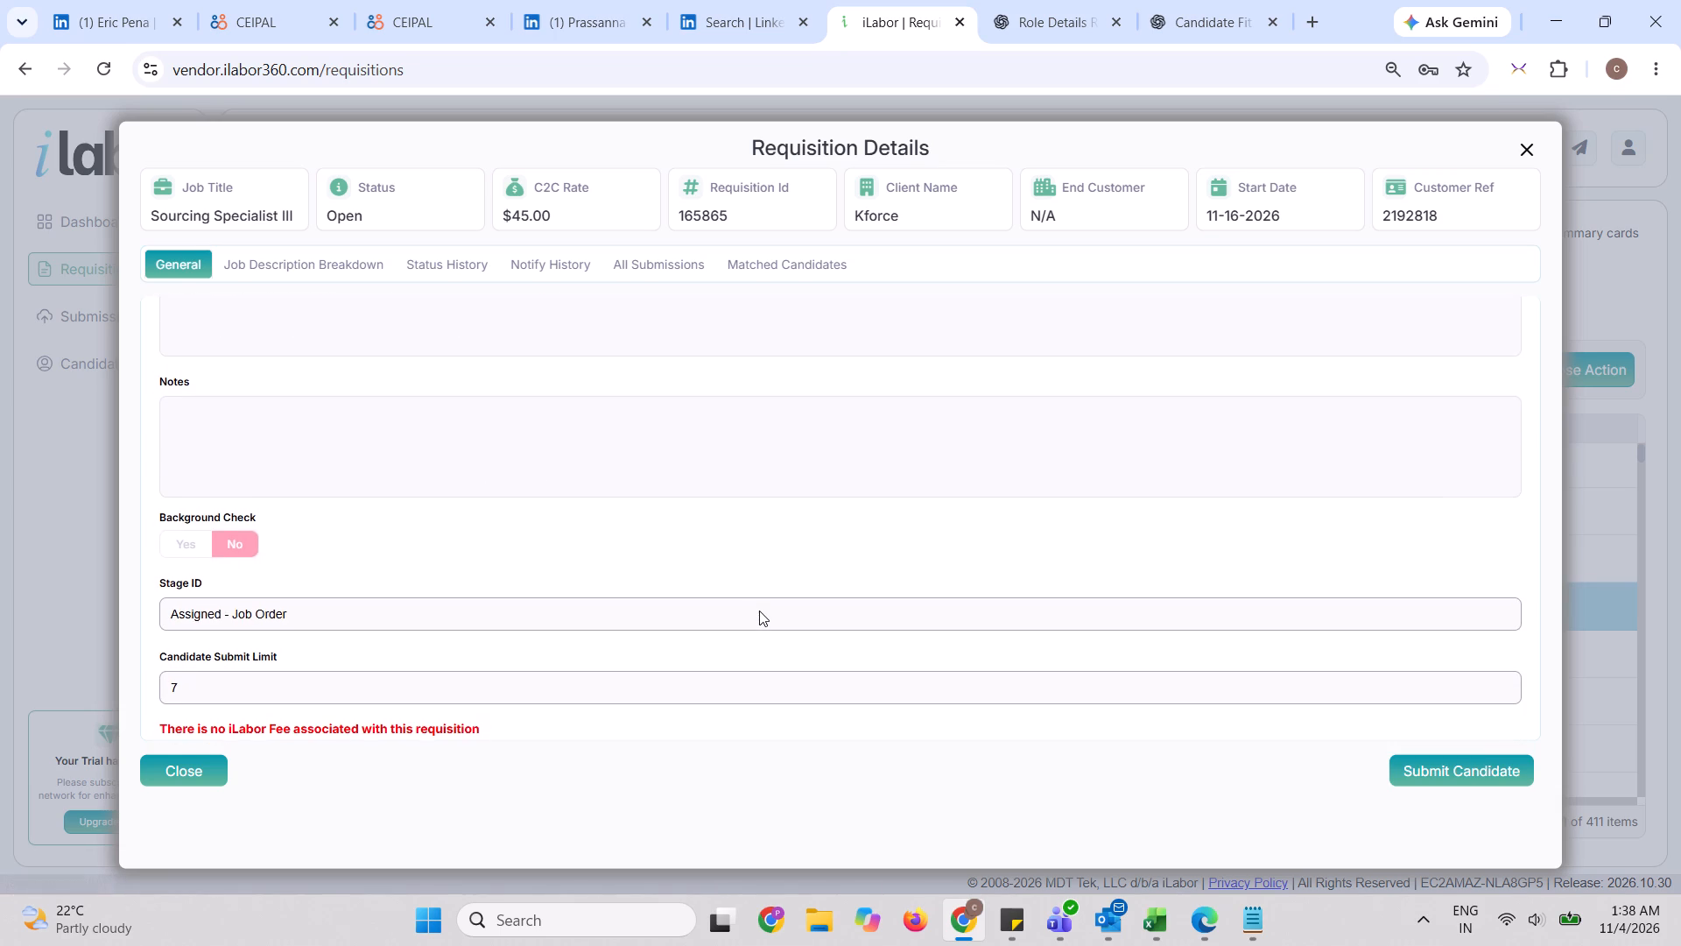
pyautogui.scroll(6, 759, 611)
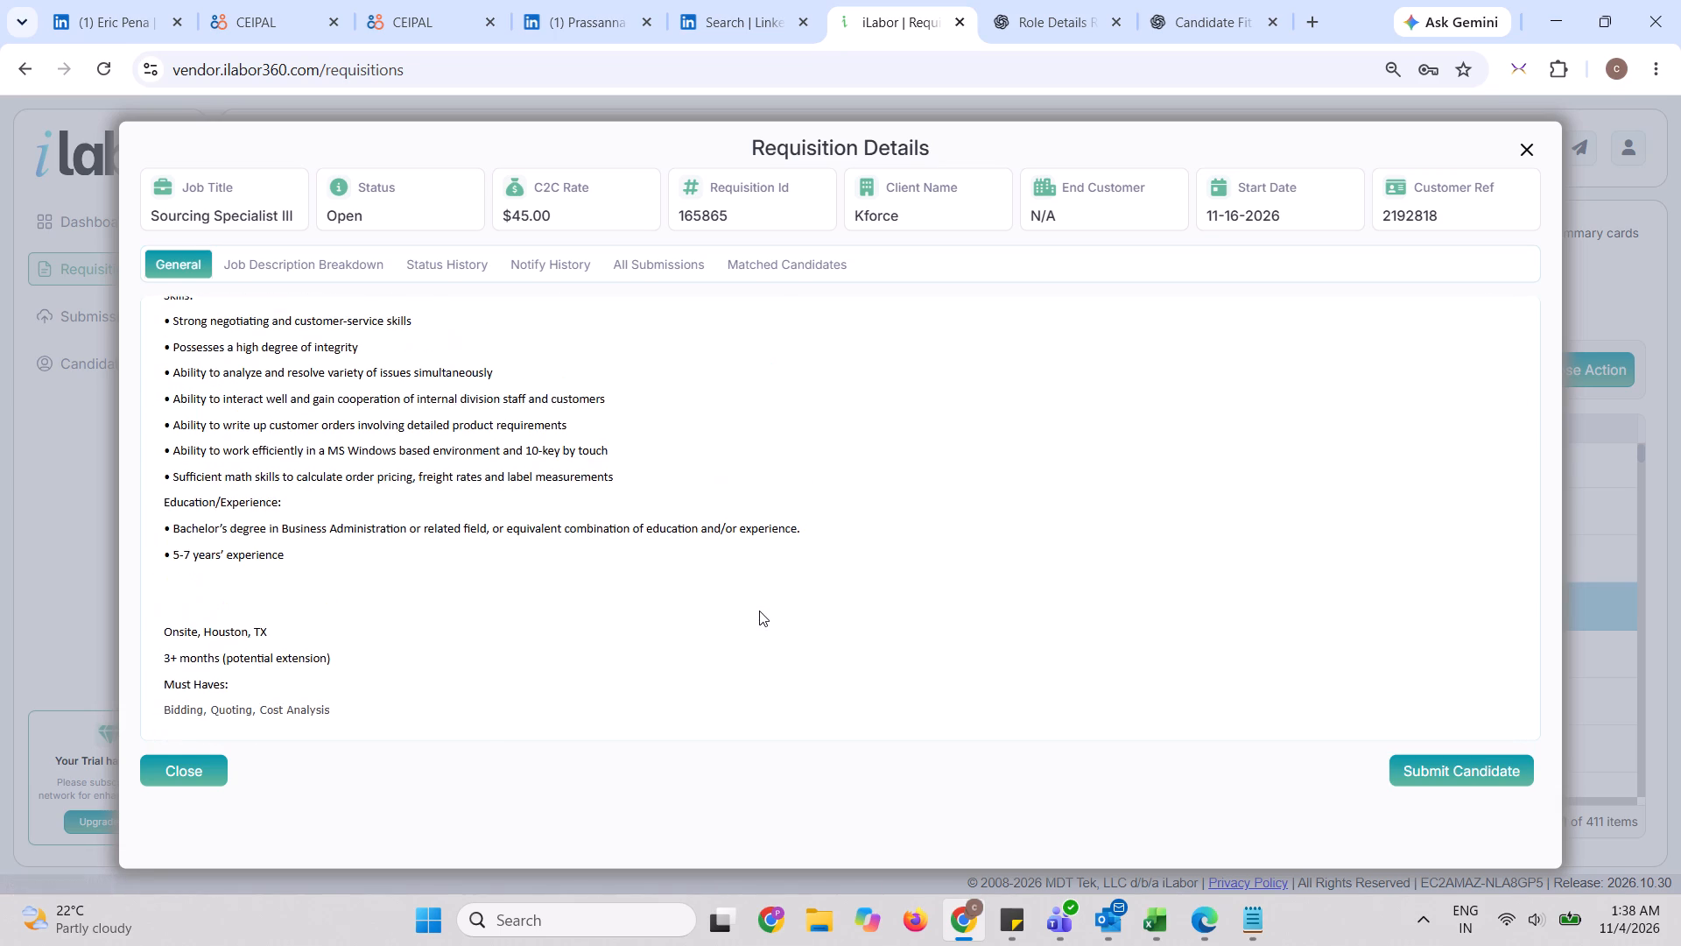
# Copy the job title Sourcing Specialist III from the header of the requisition details.
pyautogui.scroll(3, 759, 611)
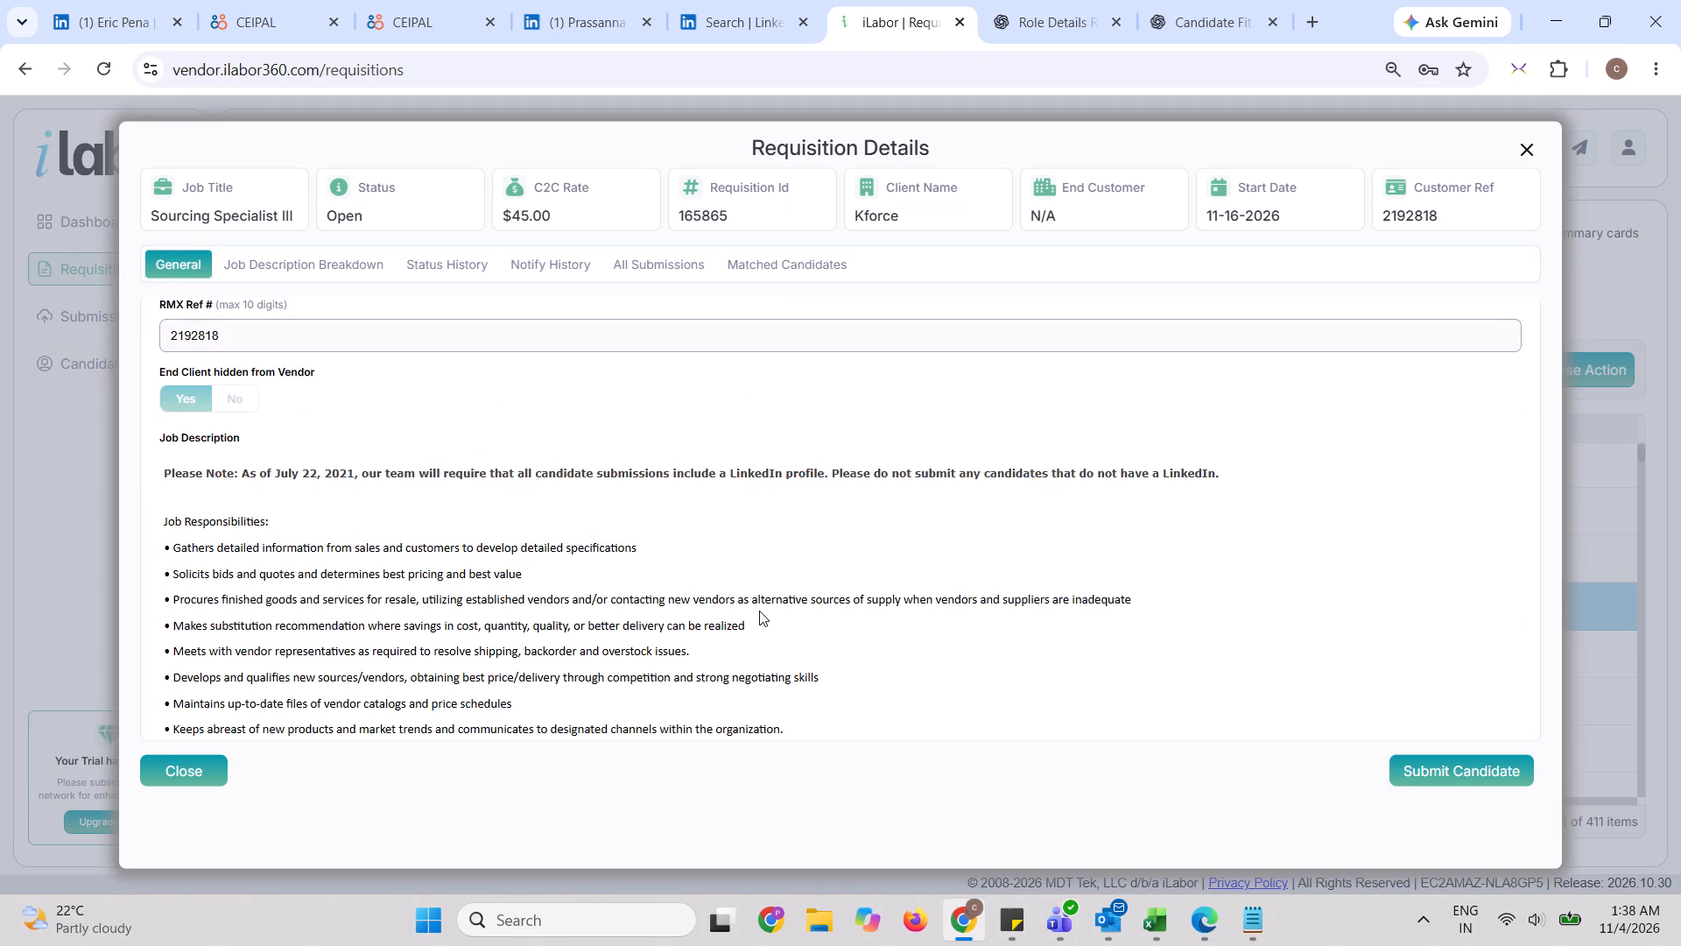
pyautogui.scroll(4, 759, 611)
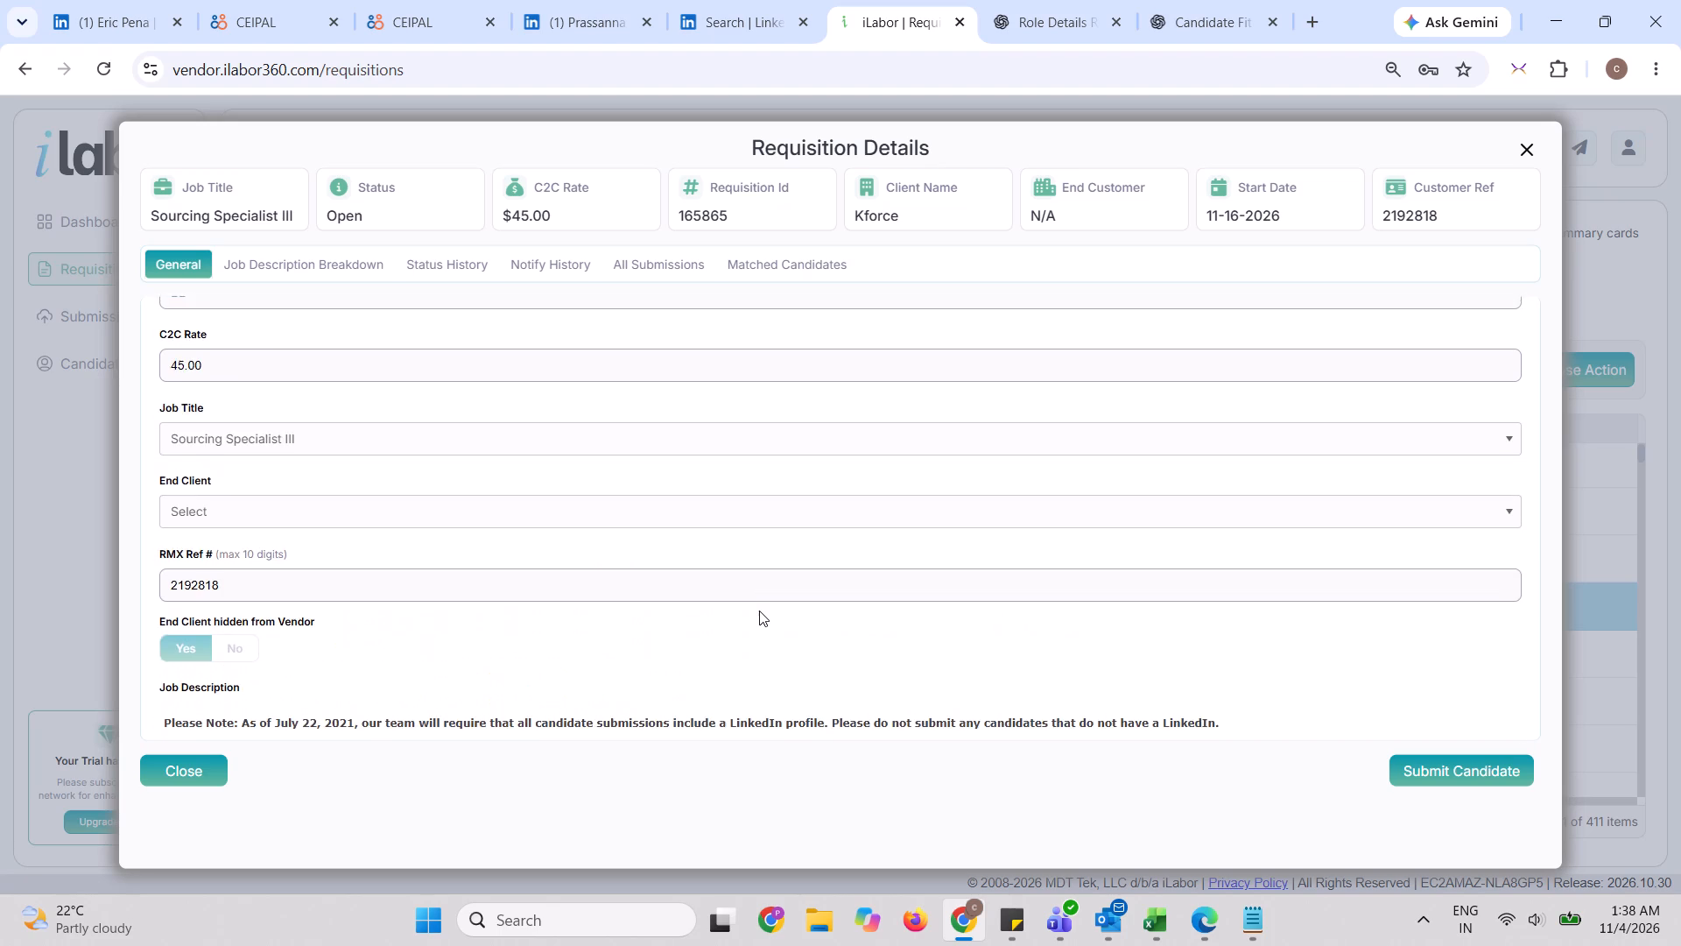
pyautogui.scroll(1, 759, 611)
pyautogui.scroll(-2, 759, 611)
pyautogui.scroll(3, 759, 611)
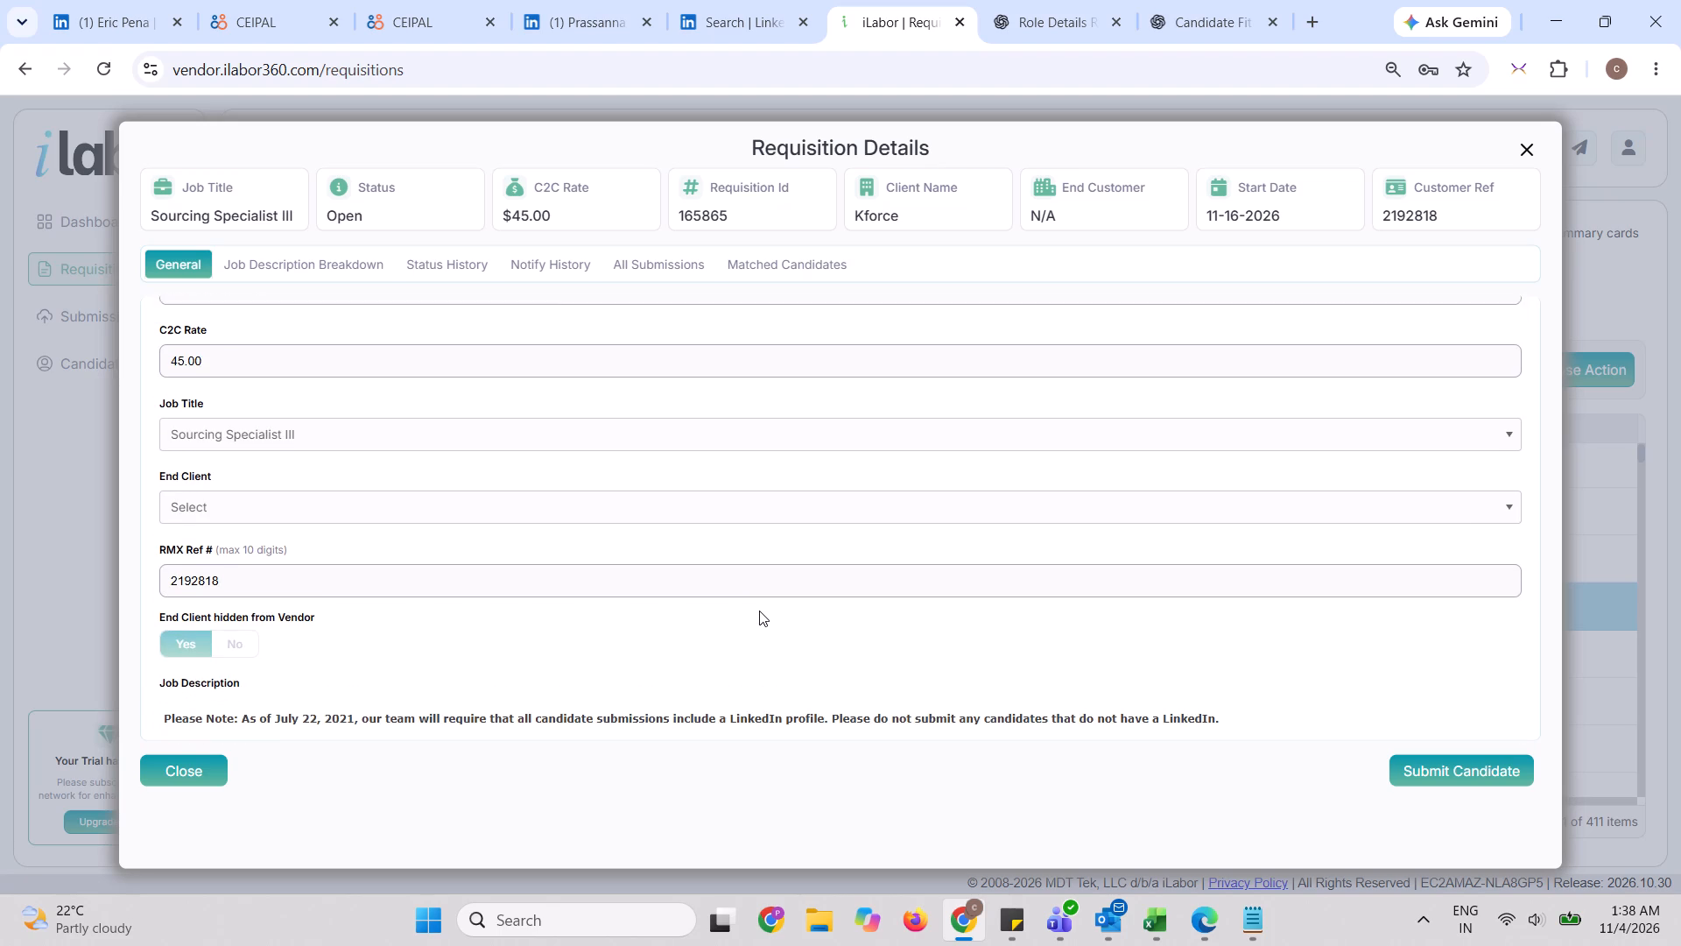
pyautogui.scroll(2, 759, 611)
pyautogui.scroll(-3, 759, 611)
pyautogui.scroll(1, 759, 611)
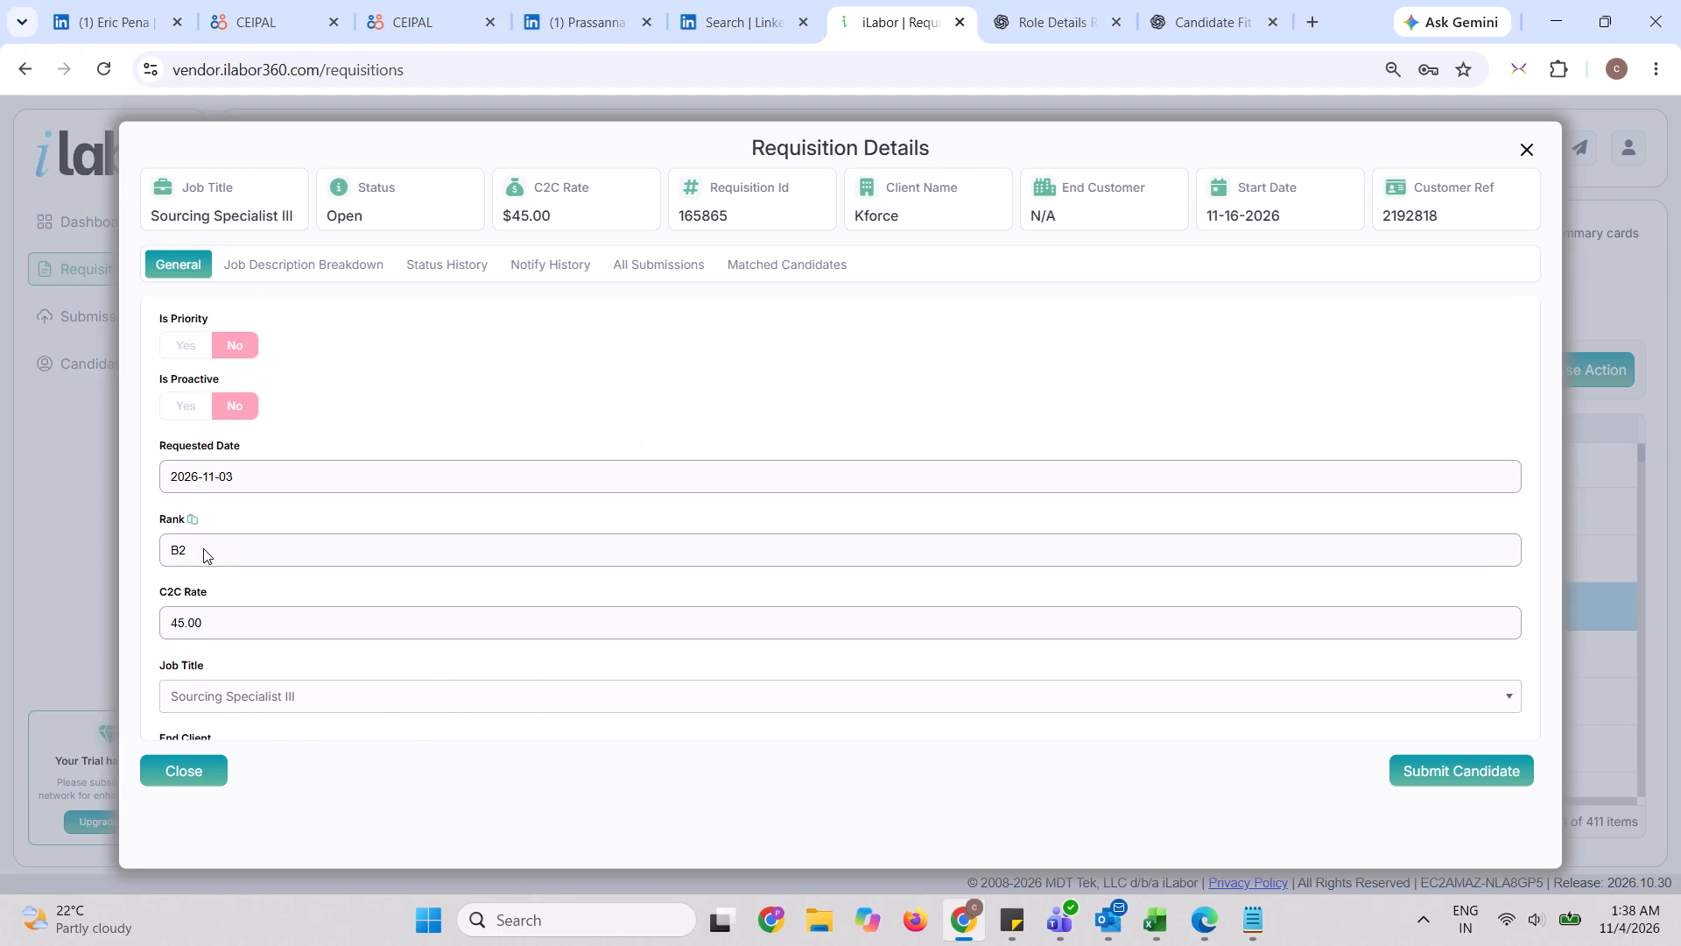
pyautogui.click(299, 215)
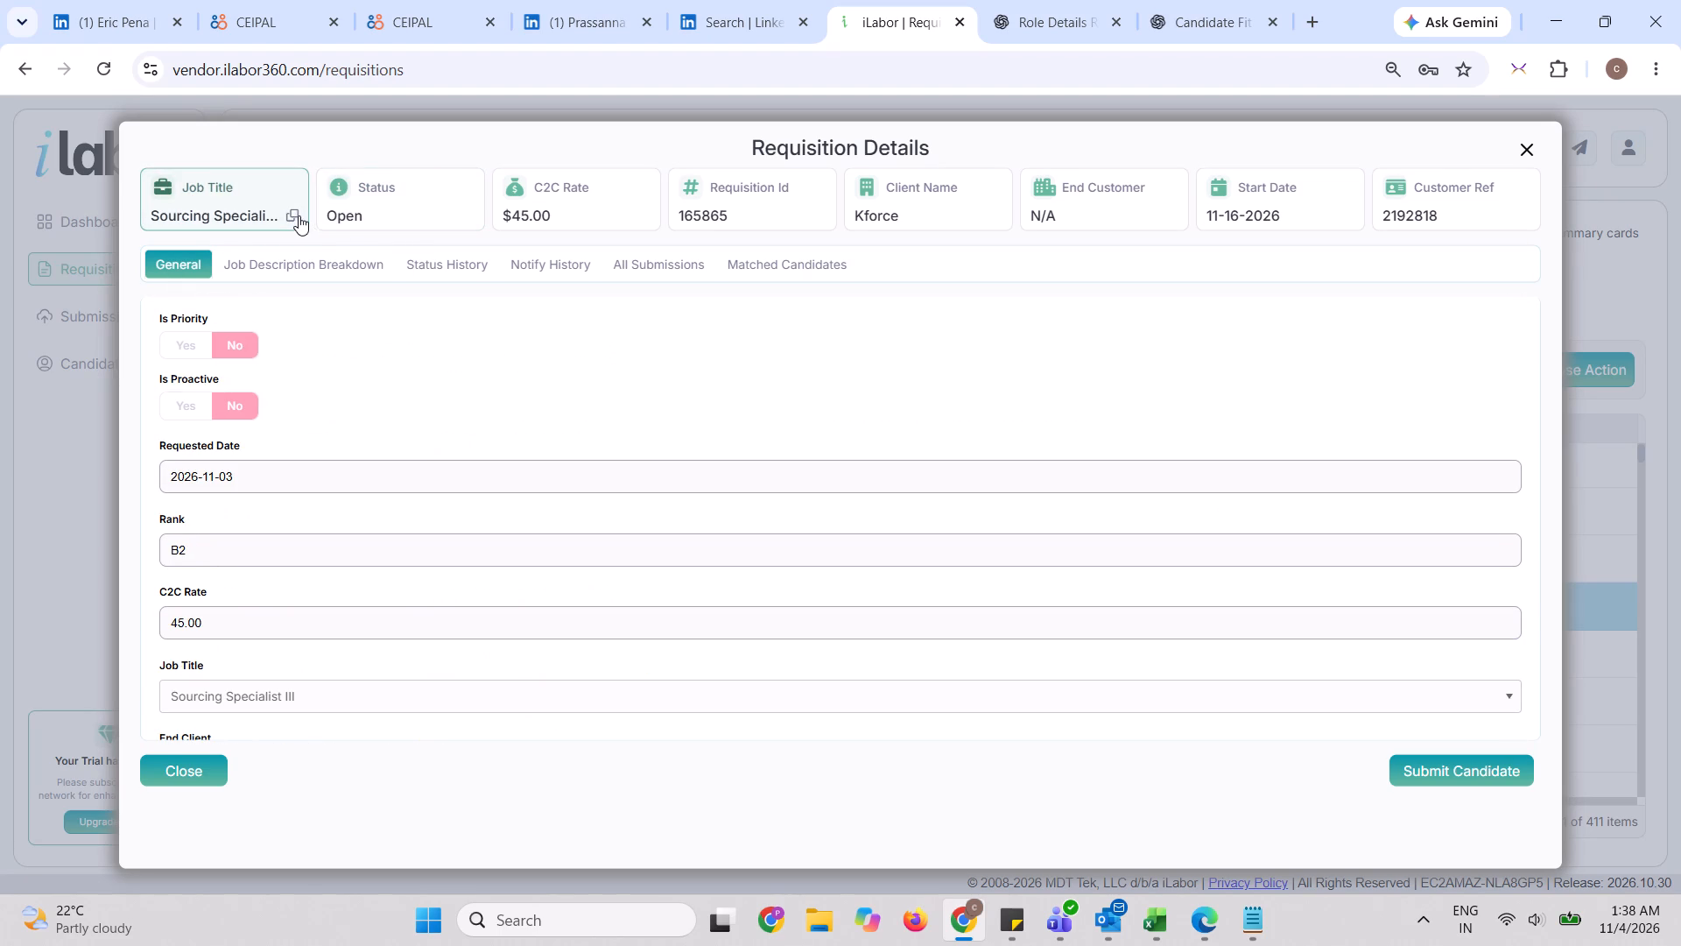
pyautogui.click(293, 214)
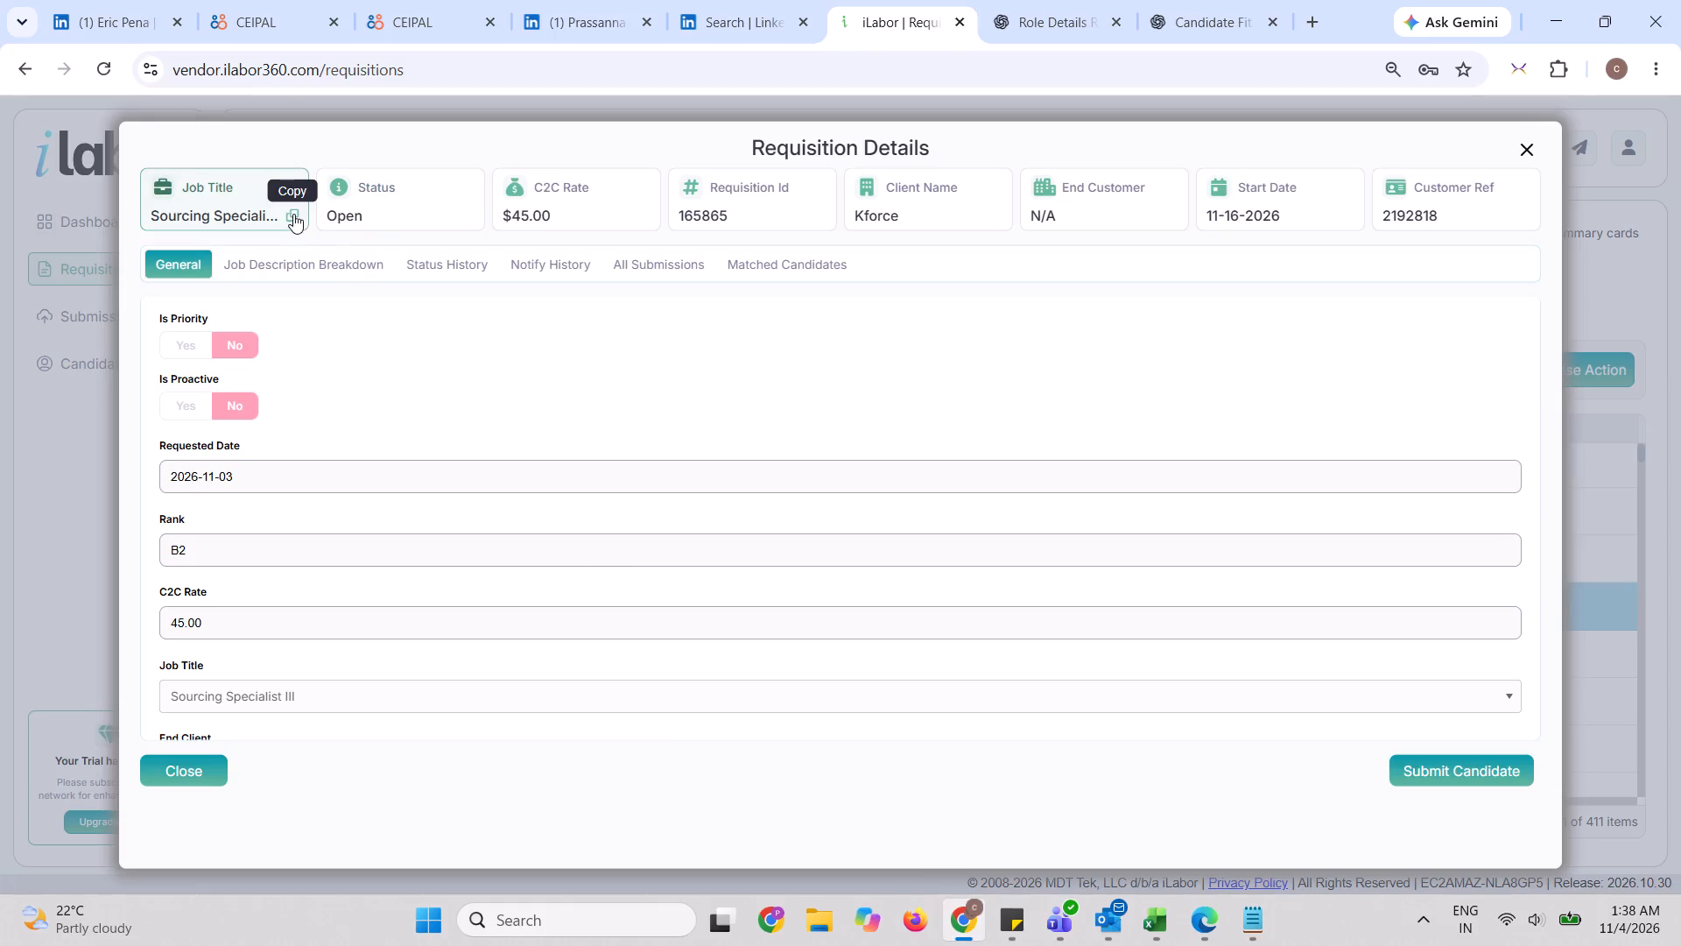
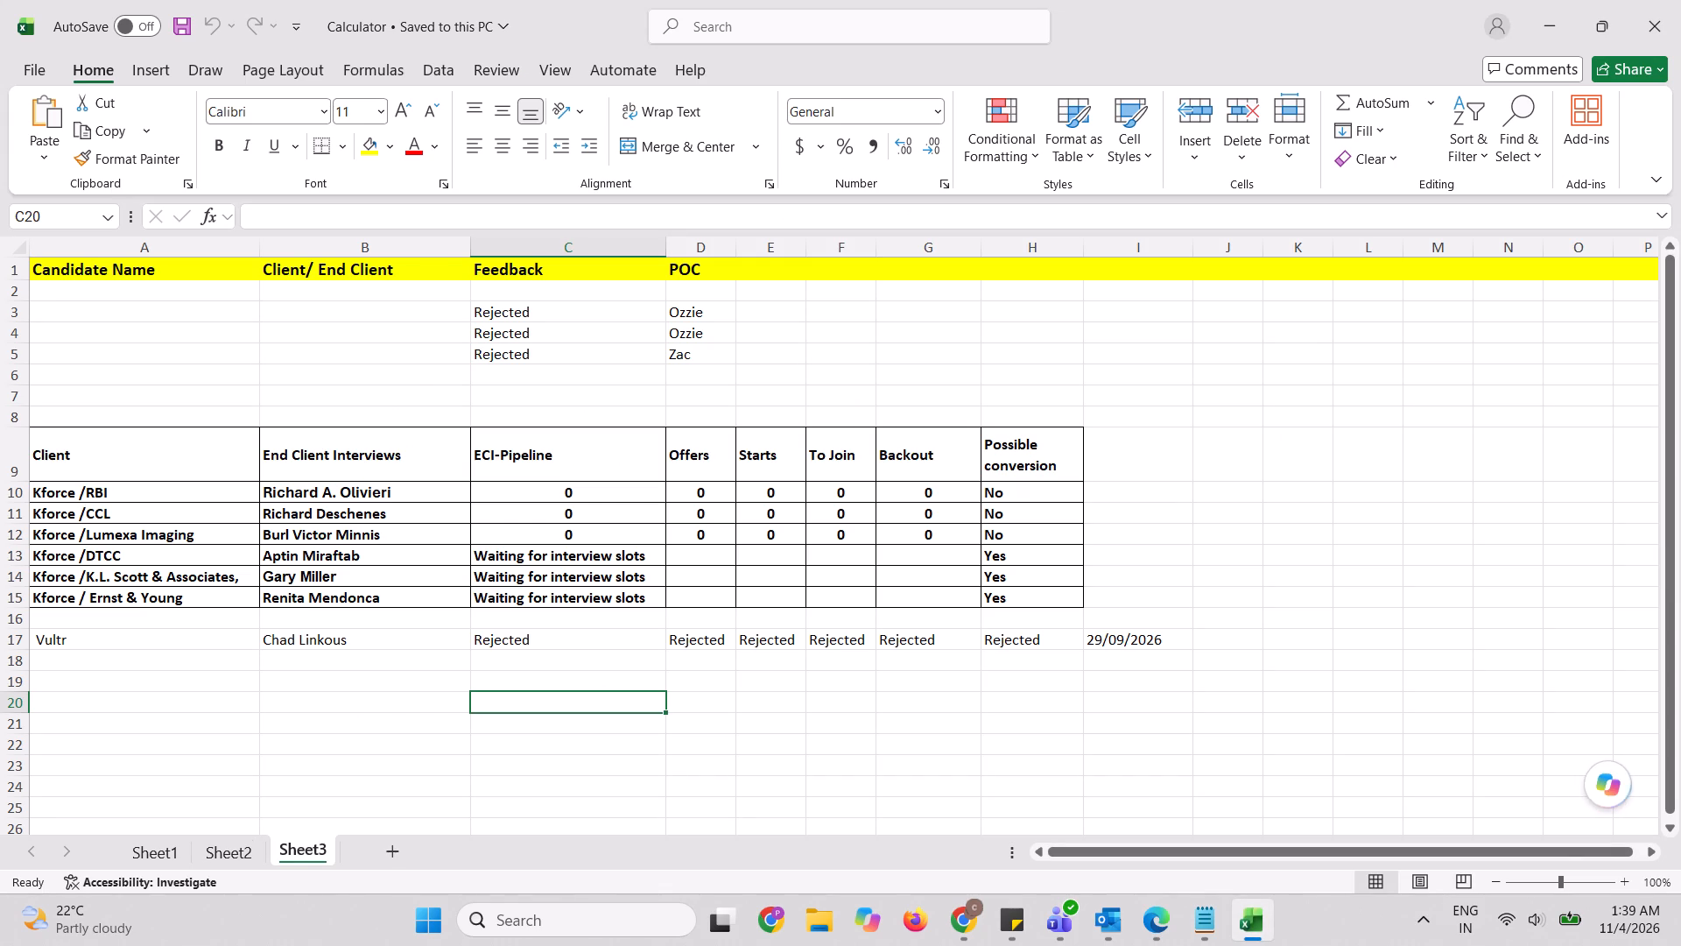
pyautogui.click(192, 849)
pyautogui.click(169, 850)
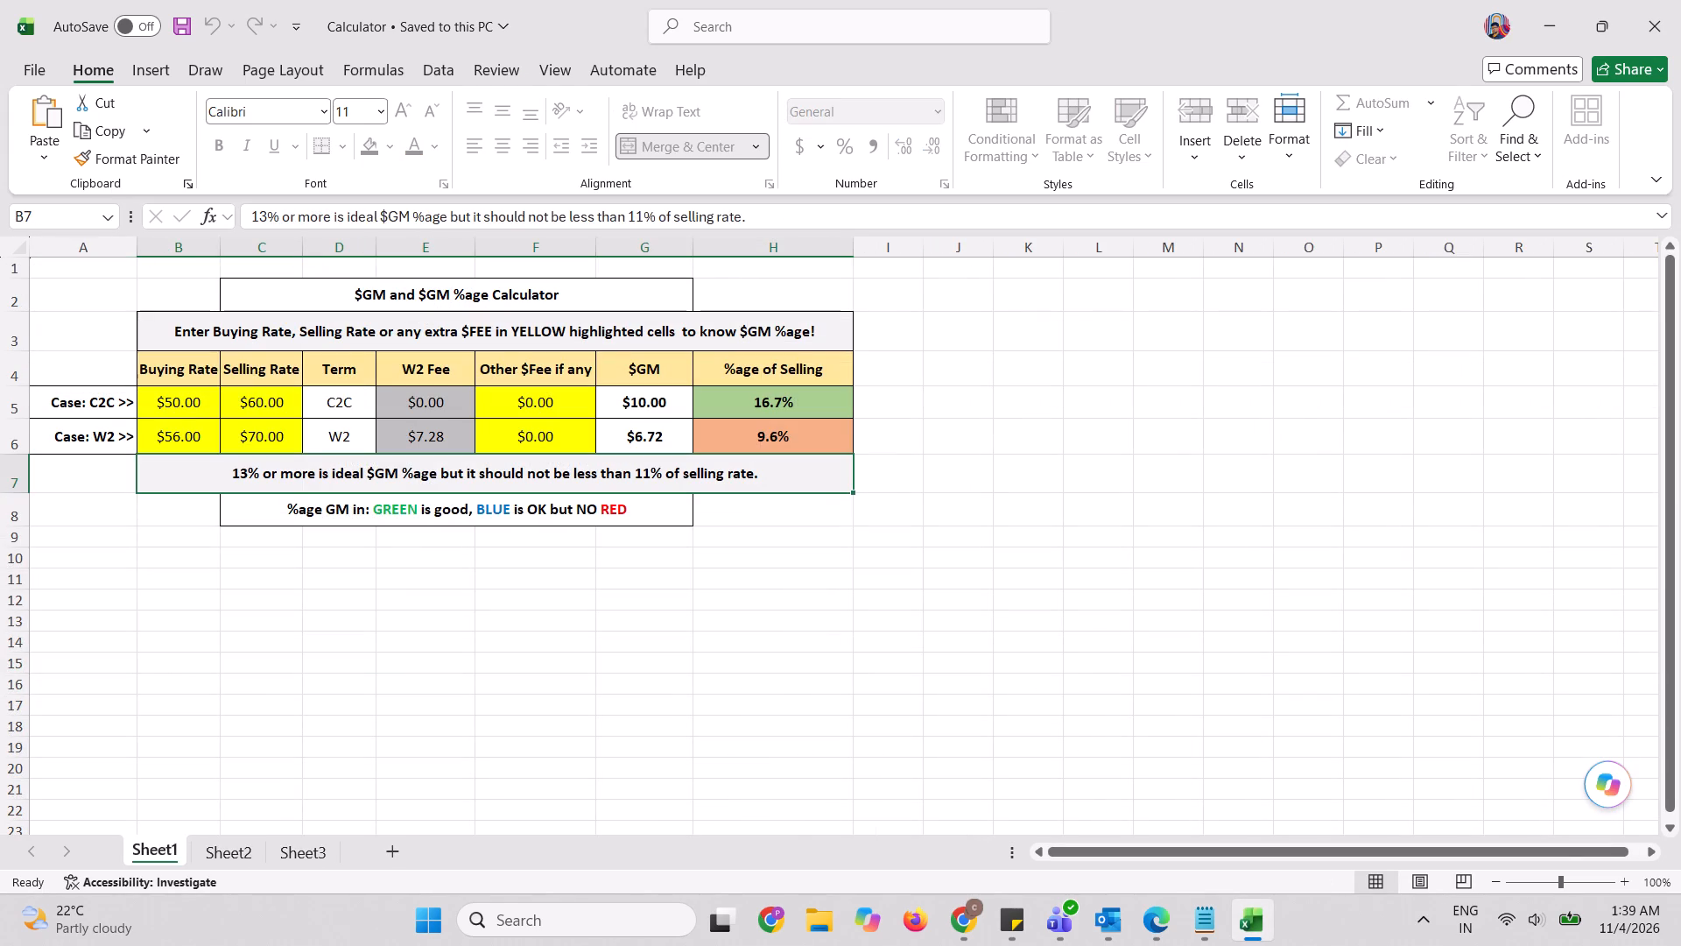
# In the W2 case row, set the selling rate to $110 and the buying rate to $90.
pyautogui.click(266, 426)
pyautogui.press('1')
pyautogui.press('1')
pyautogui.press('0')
pyautogui.click(197, 438)
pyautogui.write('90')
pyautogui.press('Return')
# Set the W2 case's buying rate to $85.
pyautogui.click(197, 439)
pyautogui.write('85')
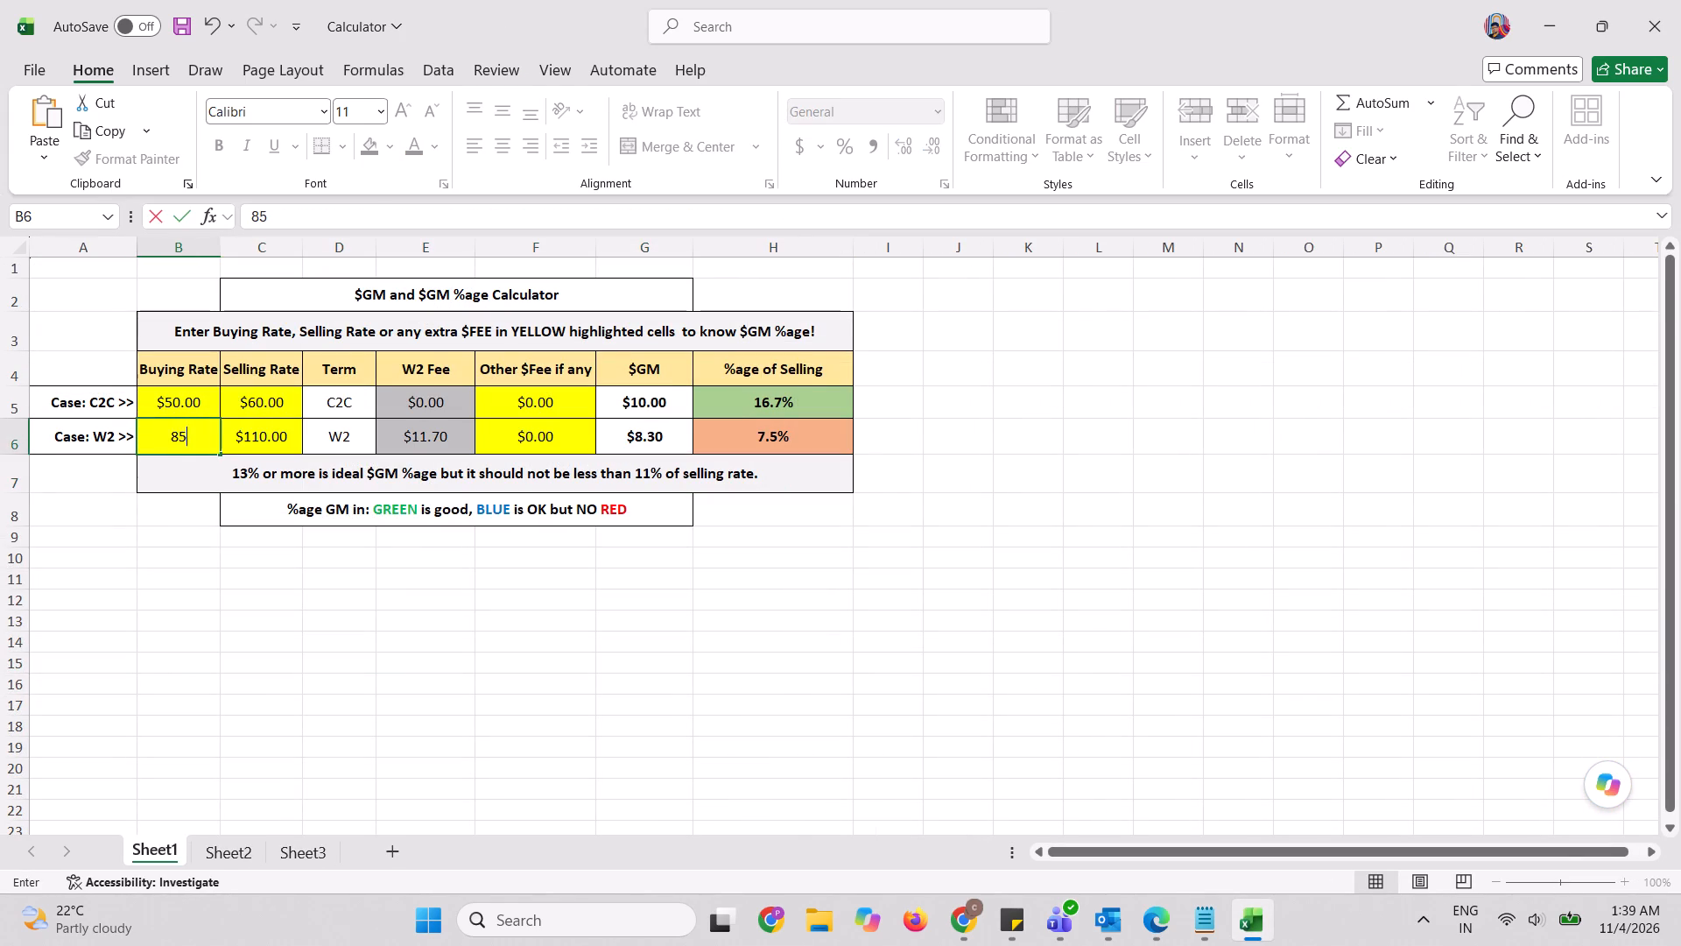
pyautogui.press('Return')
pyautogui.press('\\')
pyautogui.click(955, 513)
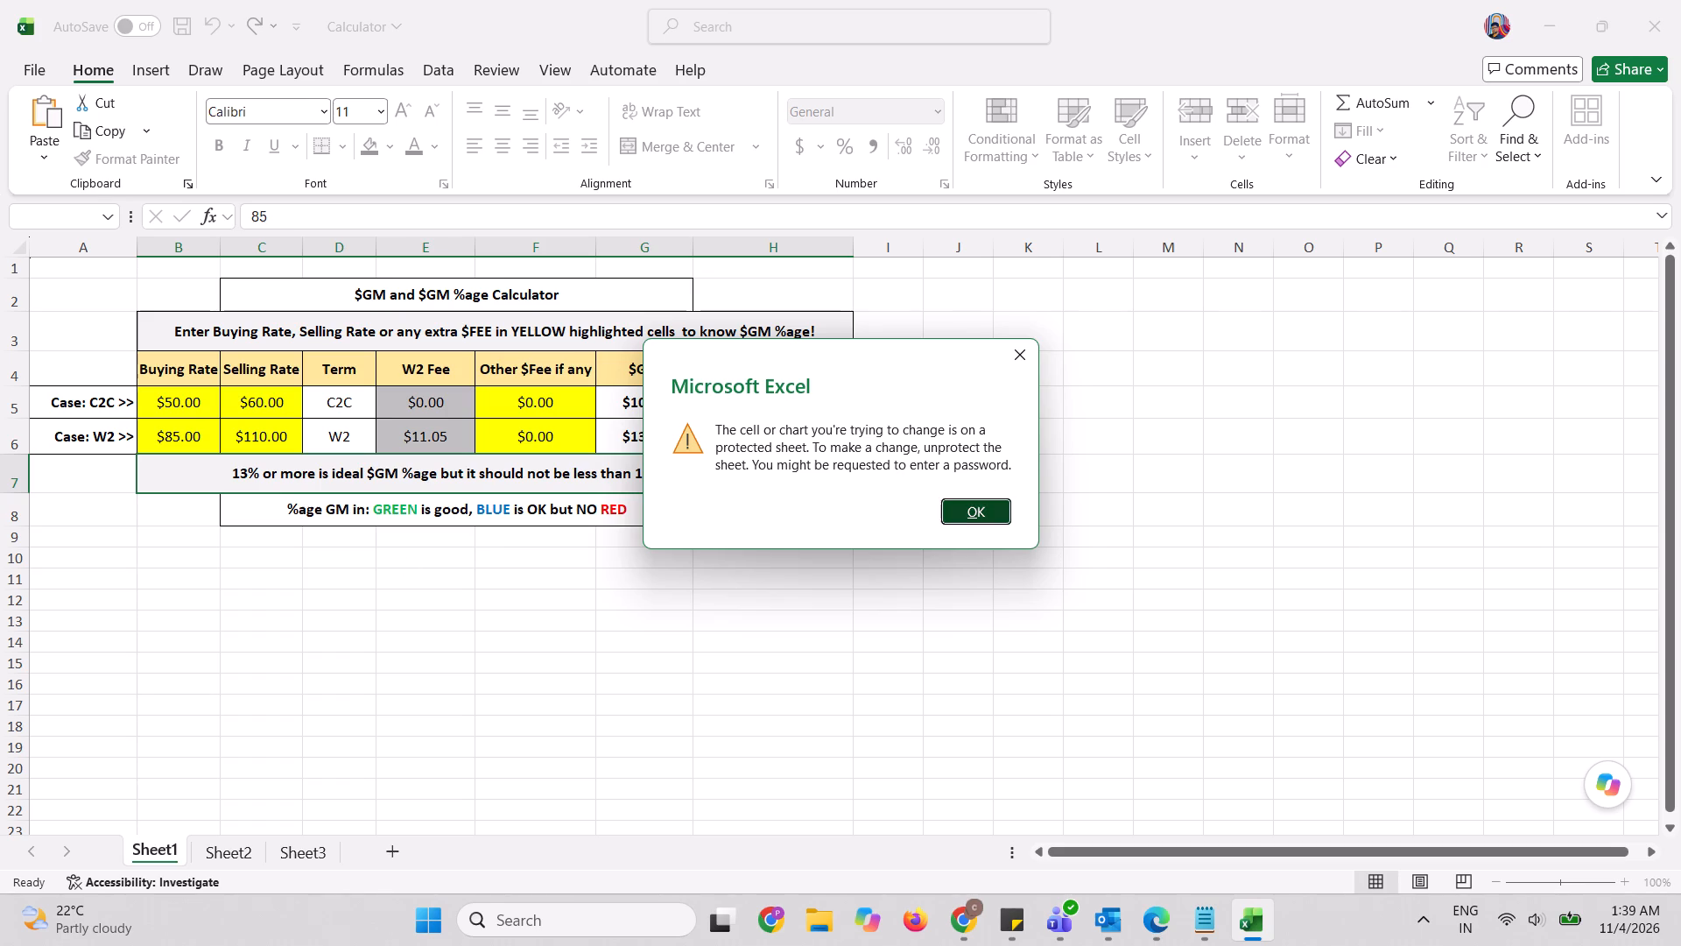
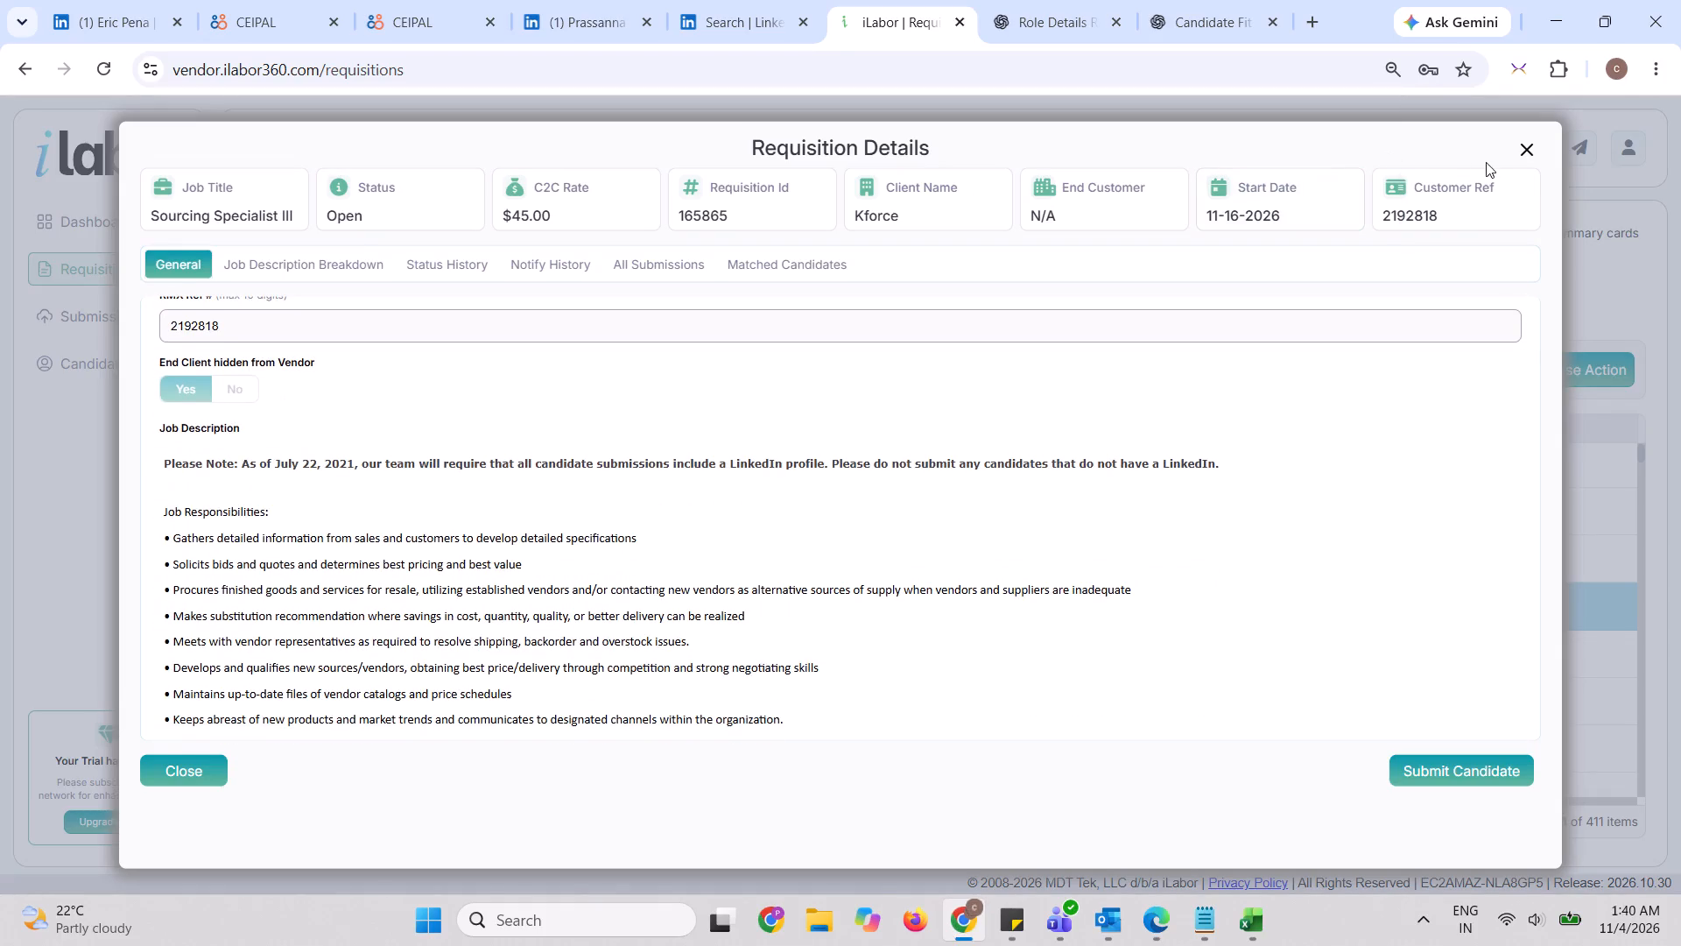
# Close the details of the Sourcing Specialist III requisition and return to the requisition list.
pyautogui.click(1538, 139)
pyautogui.hscroll(-1, 1024, 589)
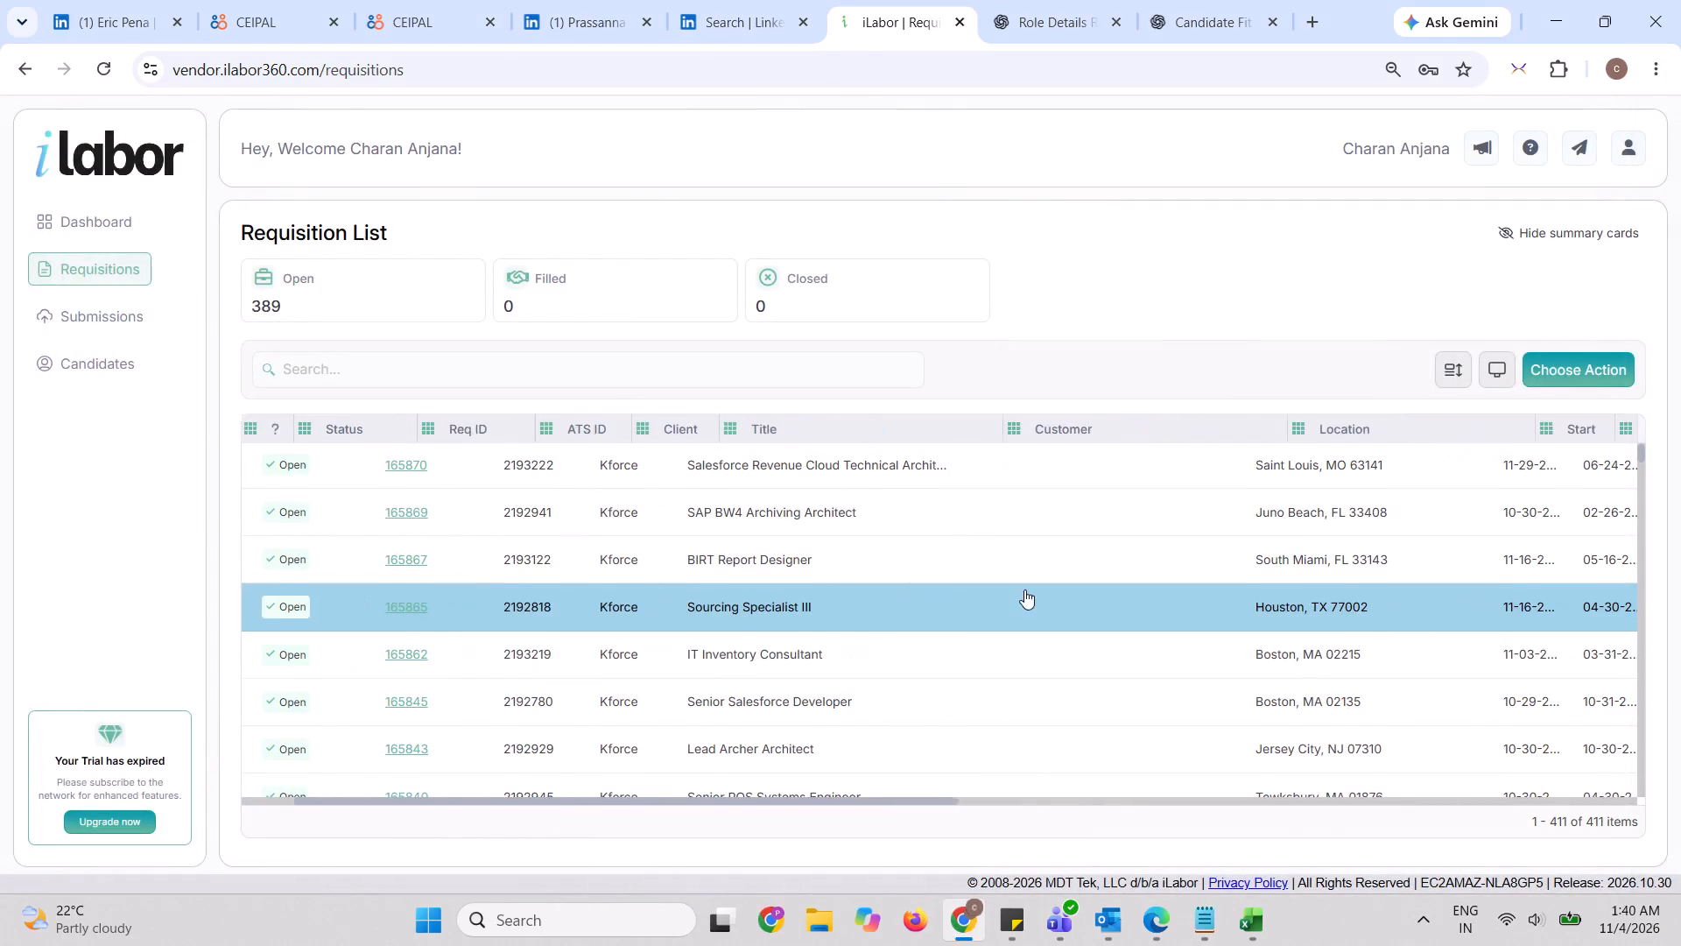
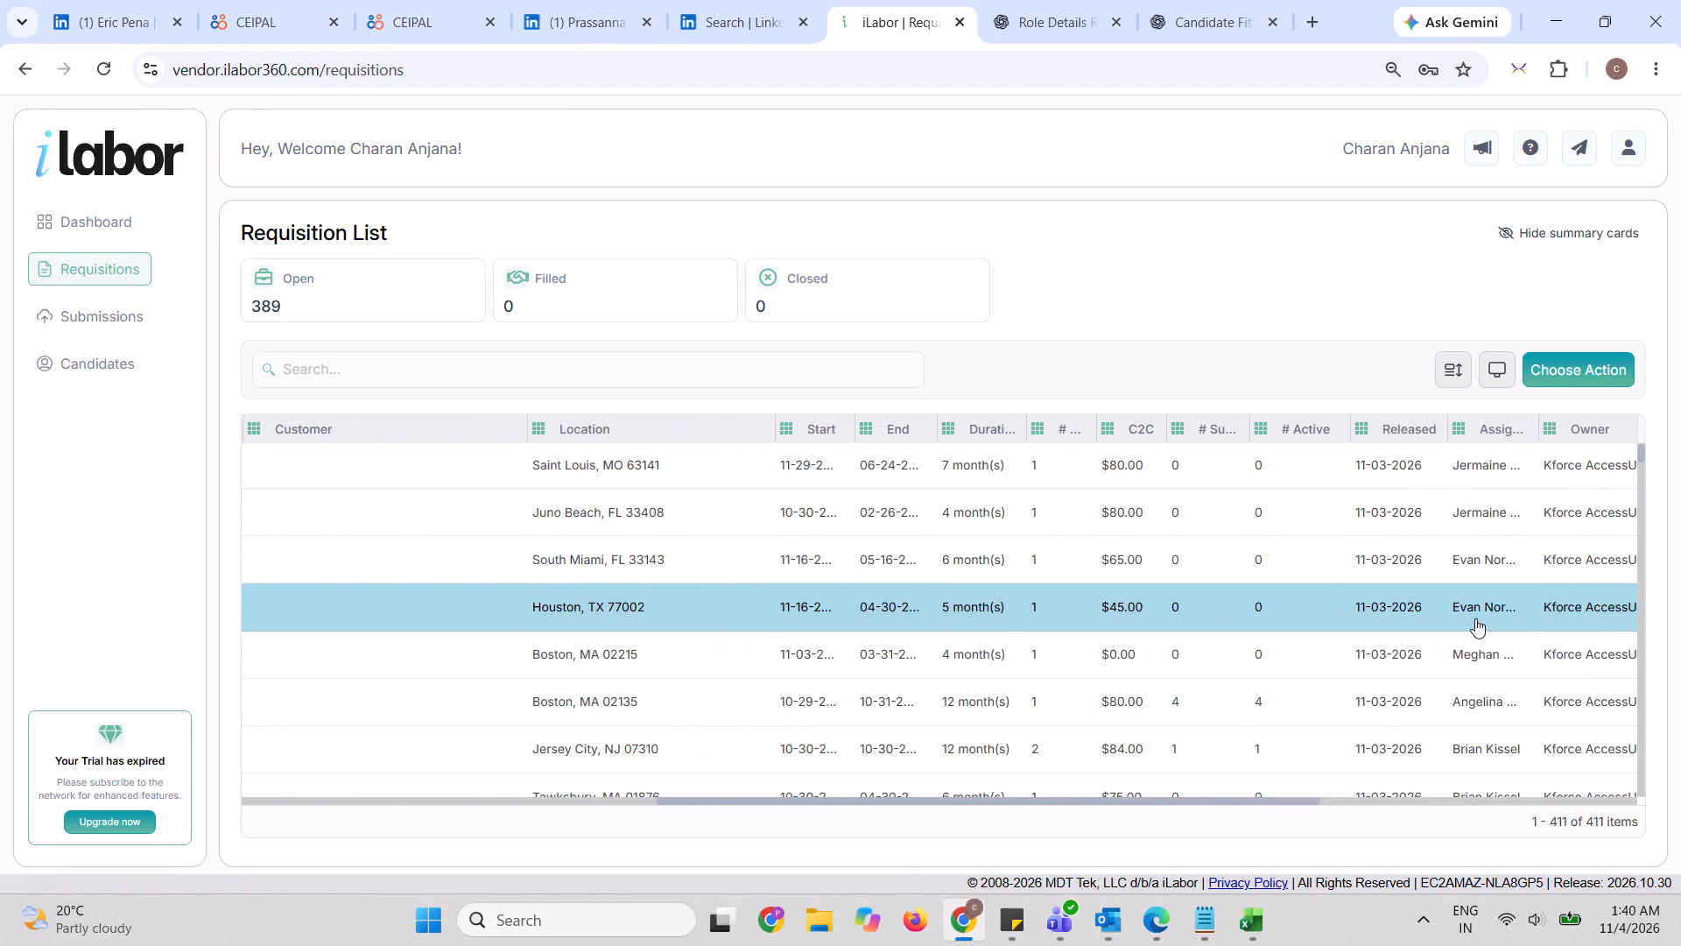
# Copy the assigned recruiter's name from the Houston, TX 77002 requisition row, including the start of the owner text.
pyautogui.moveTo(1452, 605); pyautogui.dragTo(1582, 611)
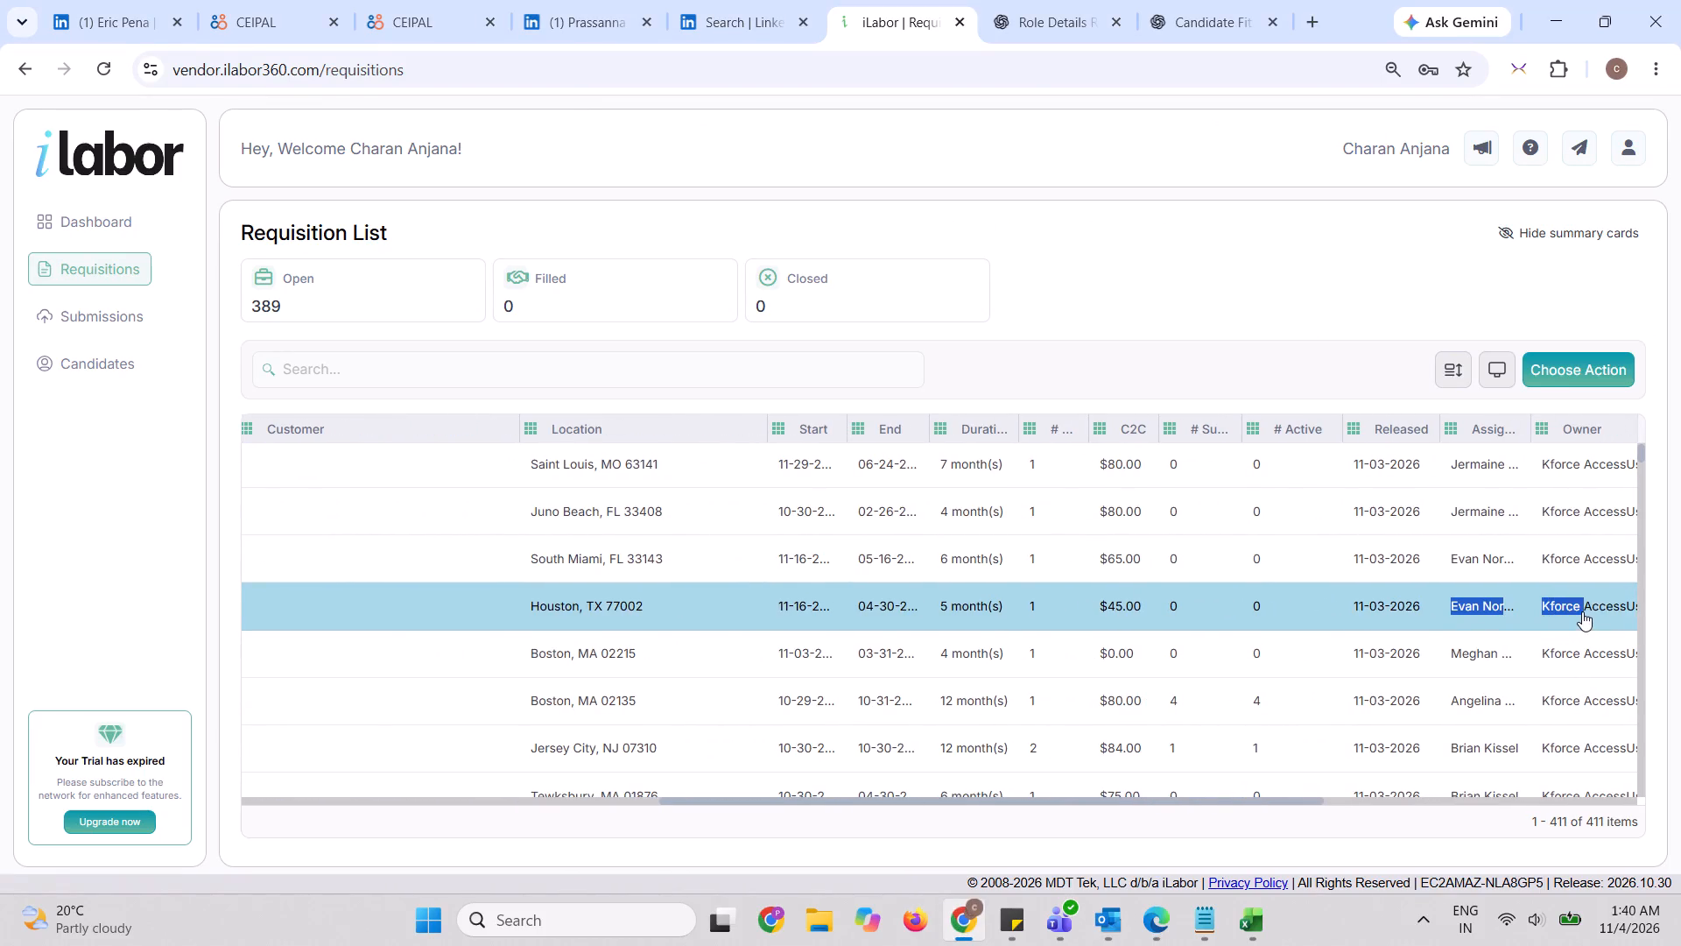
pyautogui.hotkey('ctrl', 'c')
pyautogui.hotkey('ctrl', 'c')
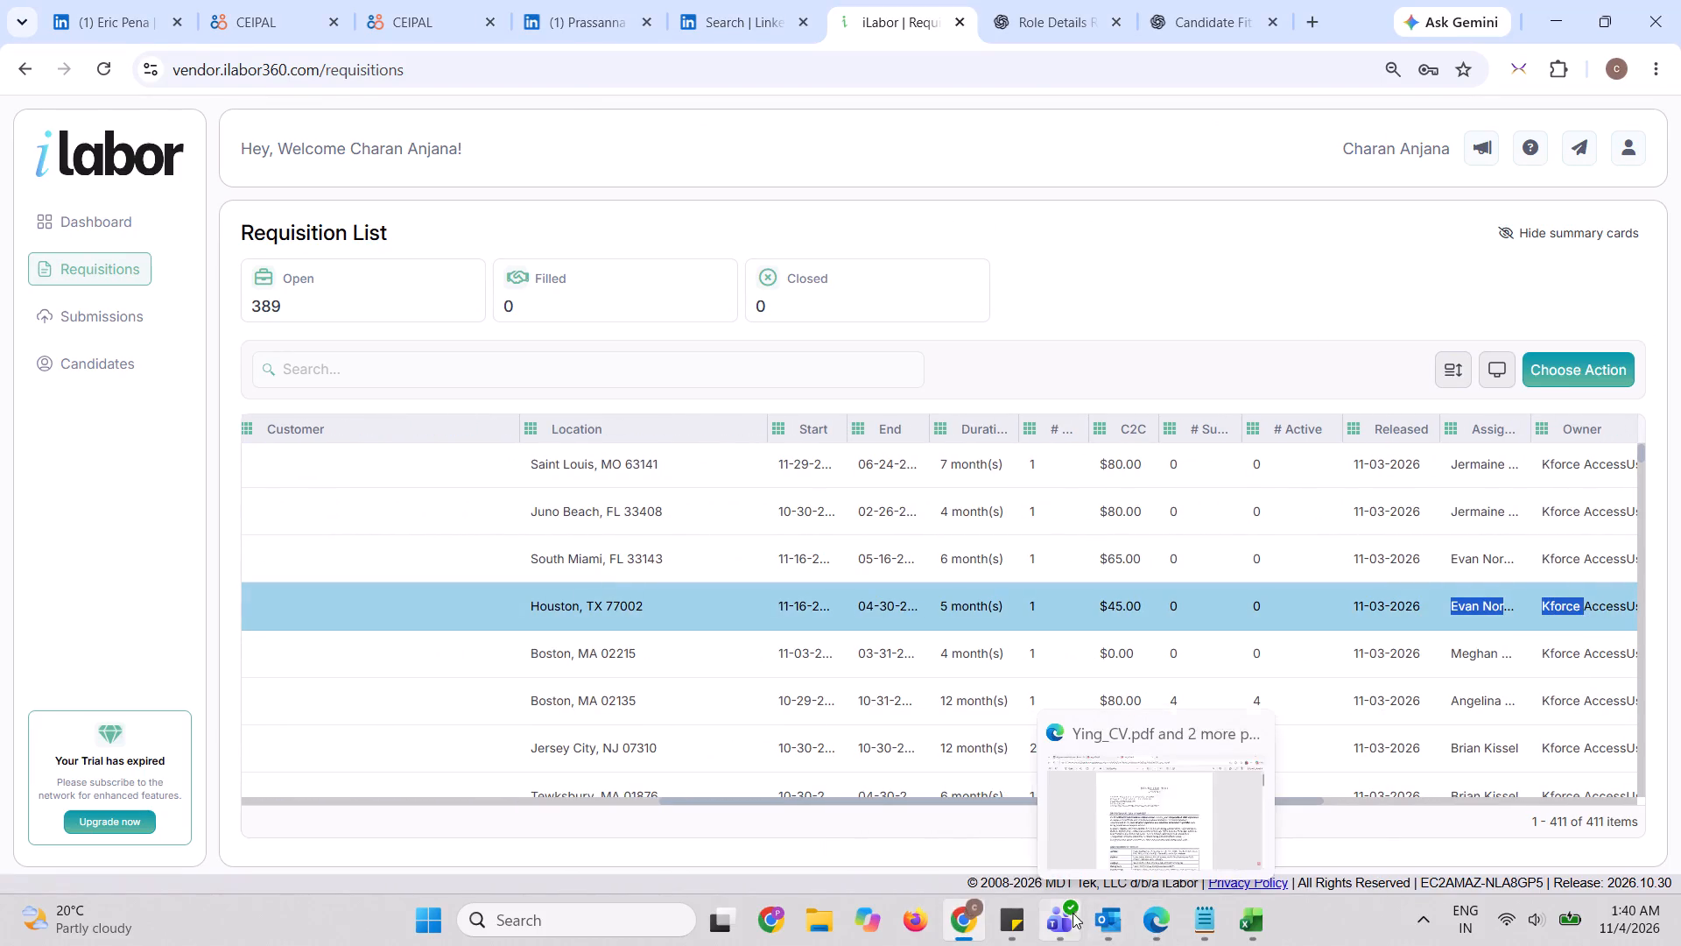
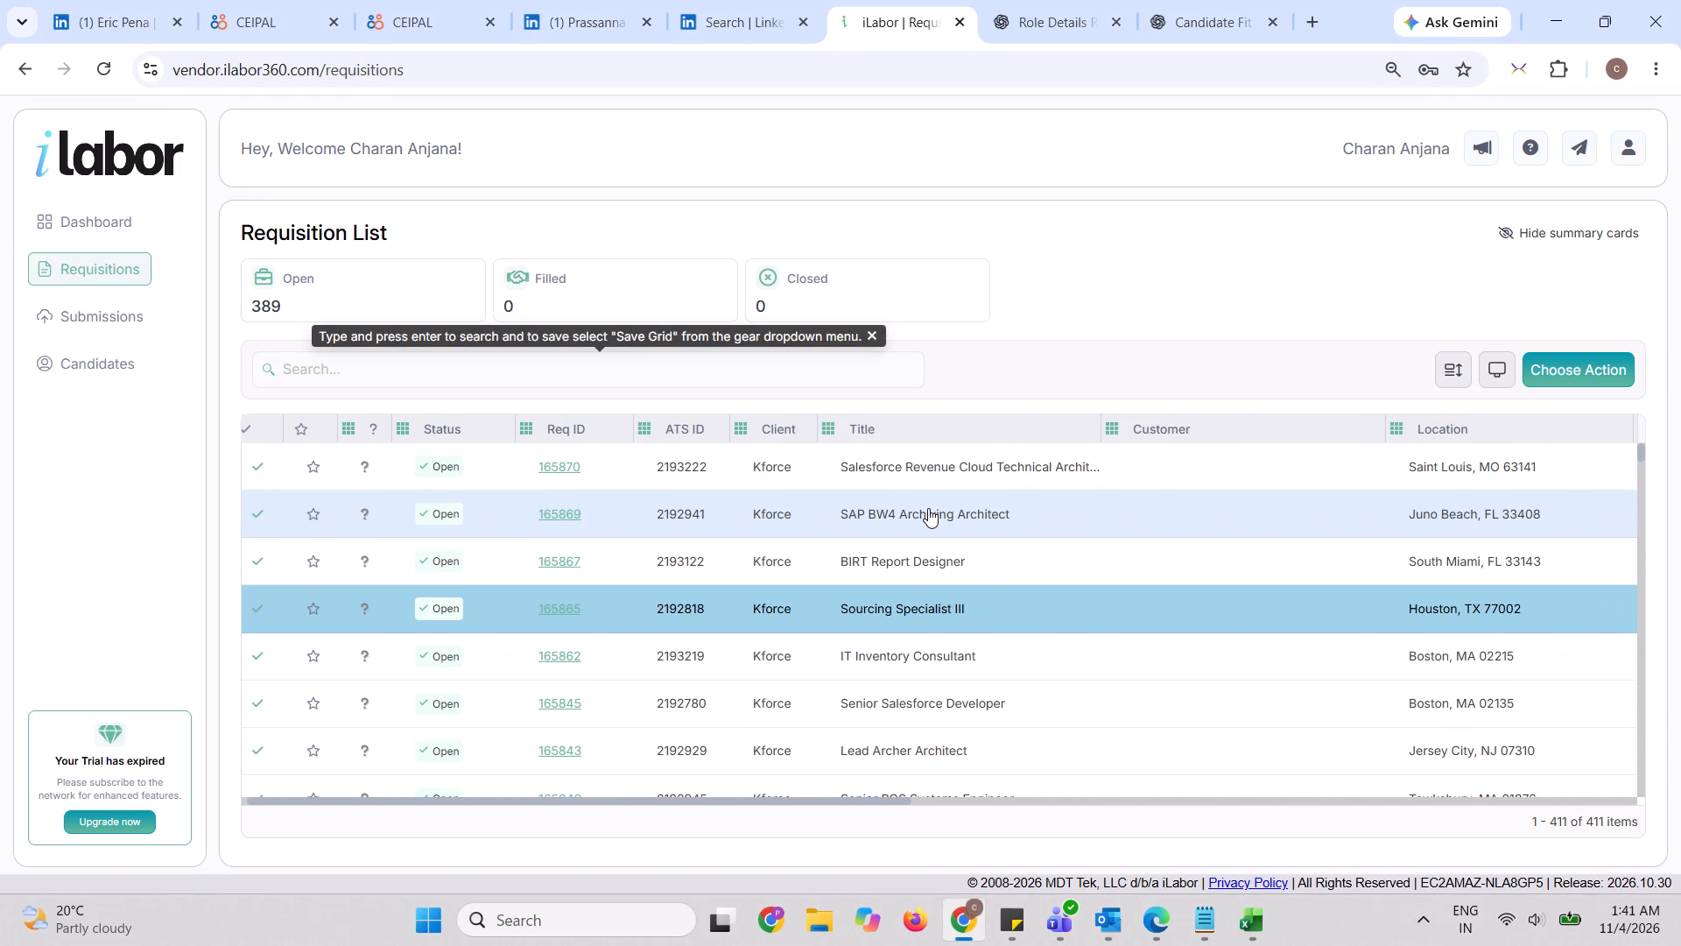
pyautogui.scroll(1, 928, 508)
pyautogui.scroll(1, 1013, 555)
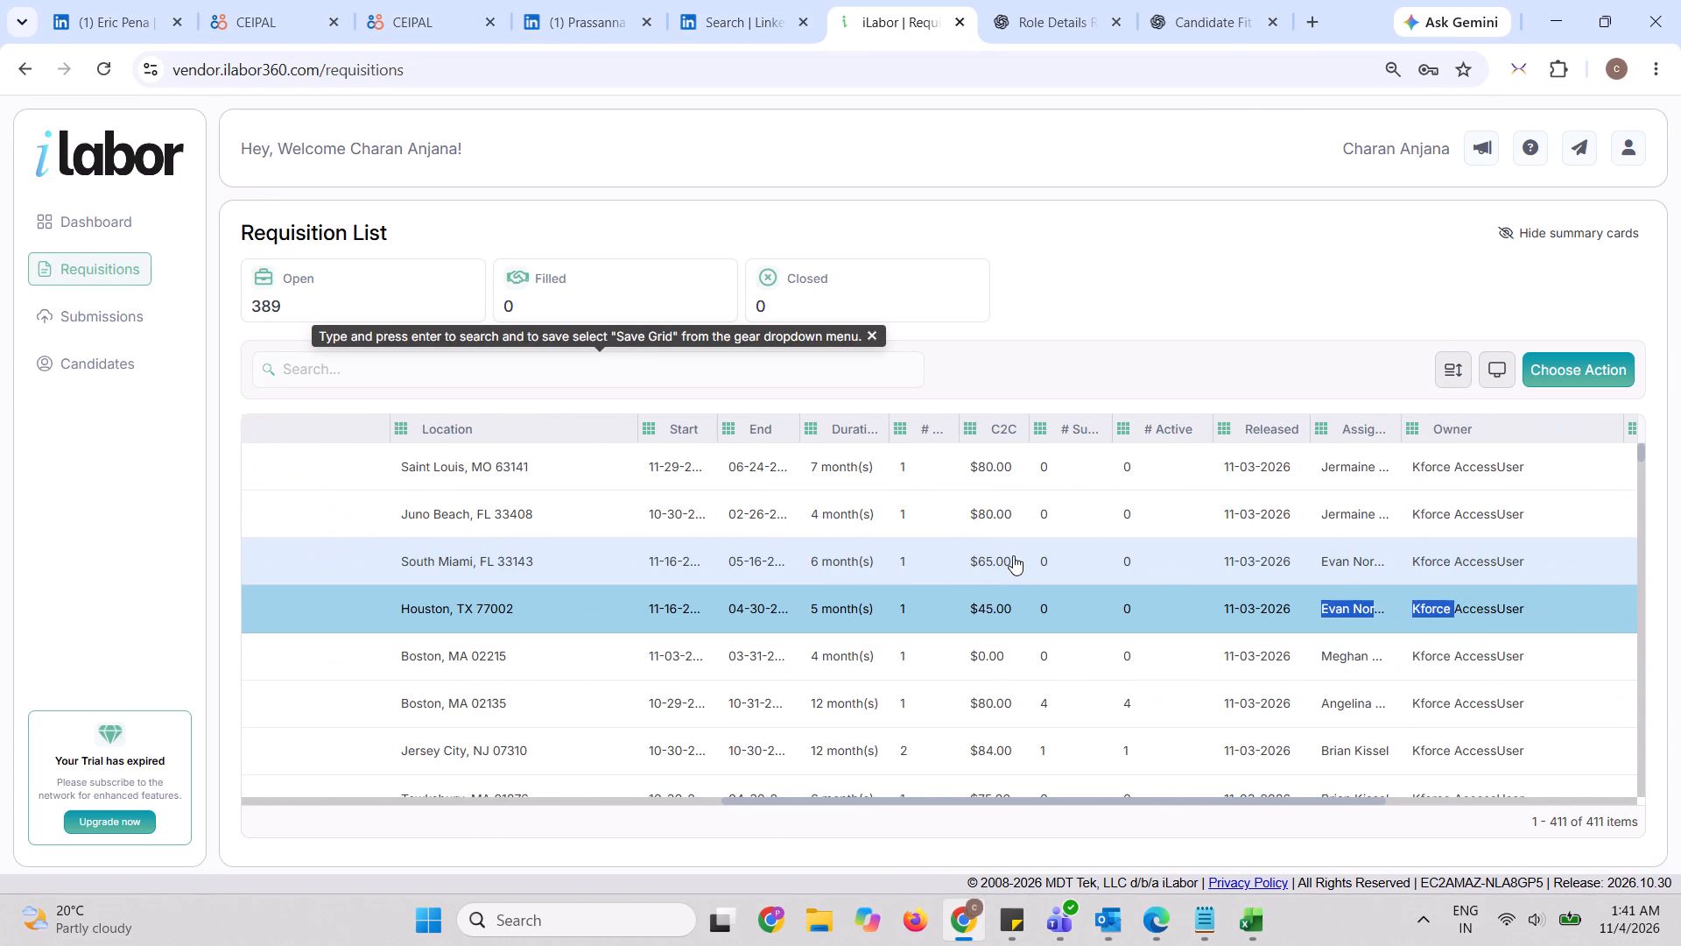
pyautogui.scroll(1, 1013, 555)
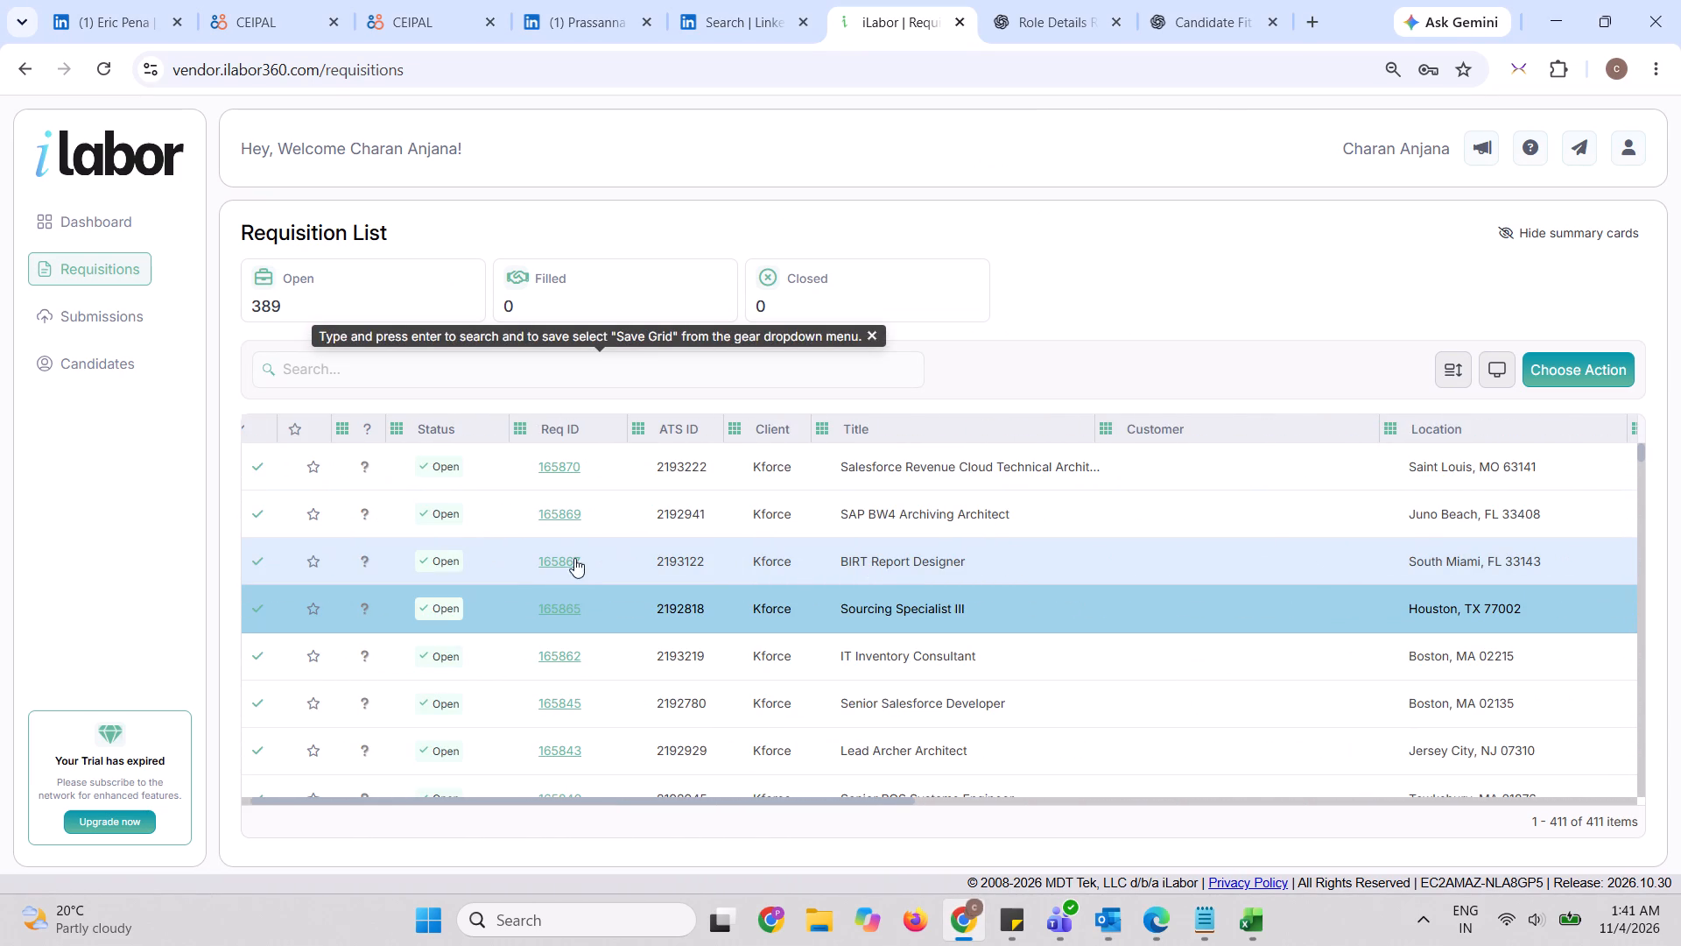